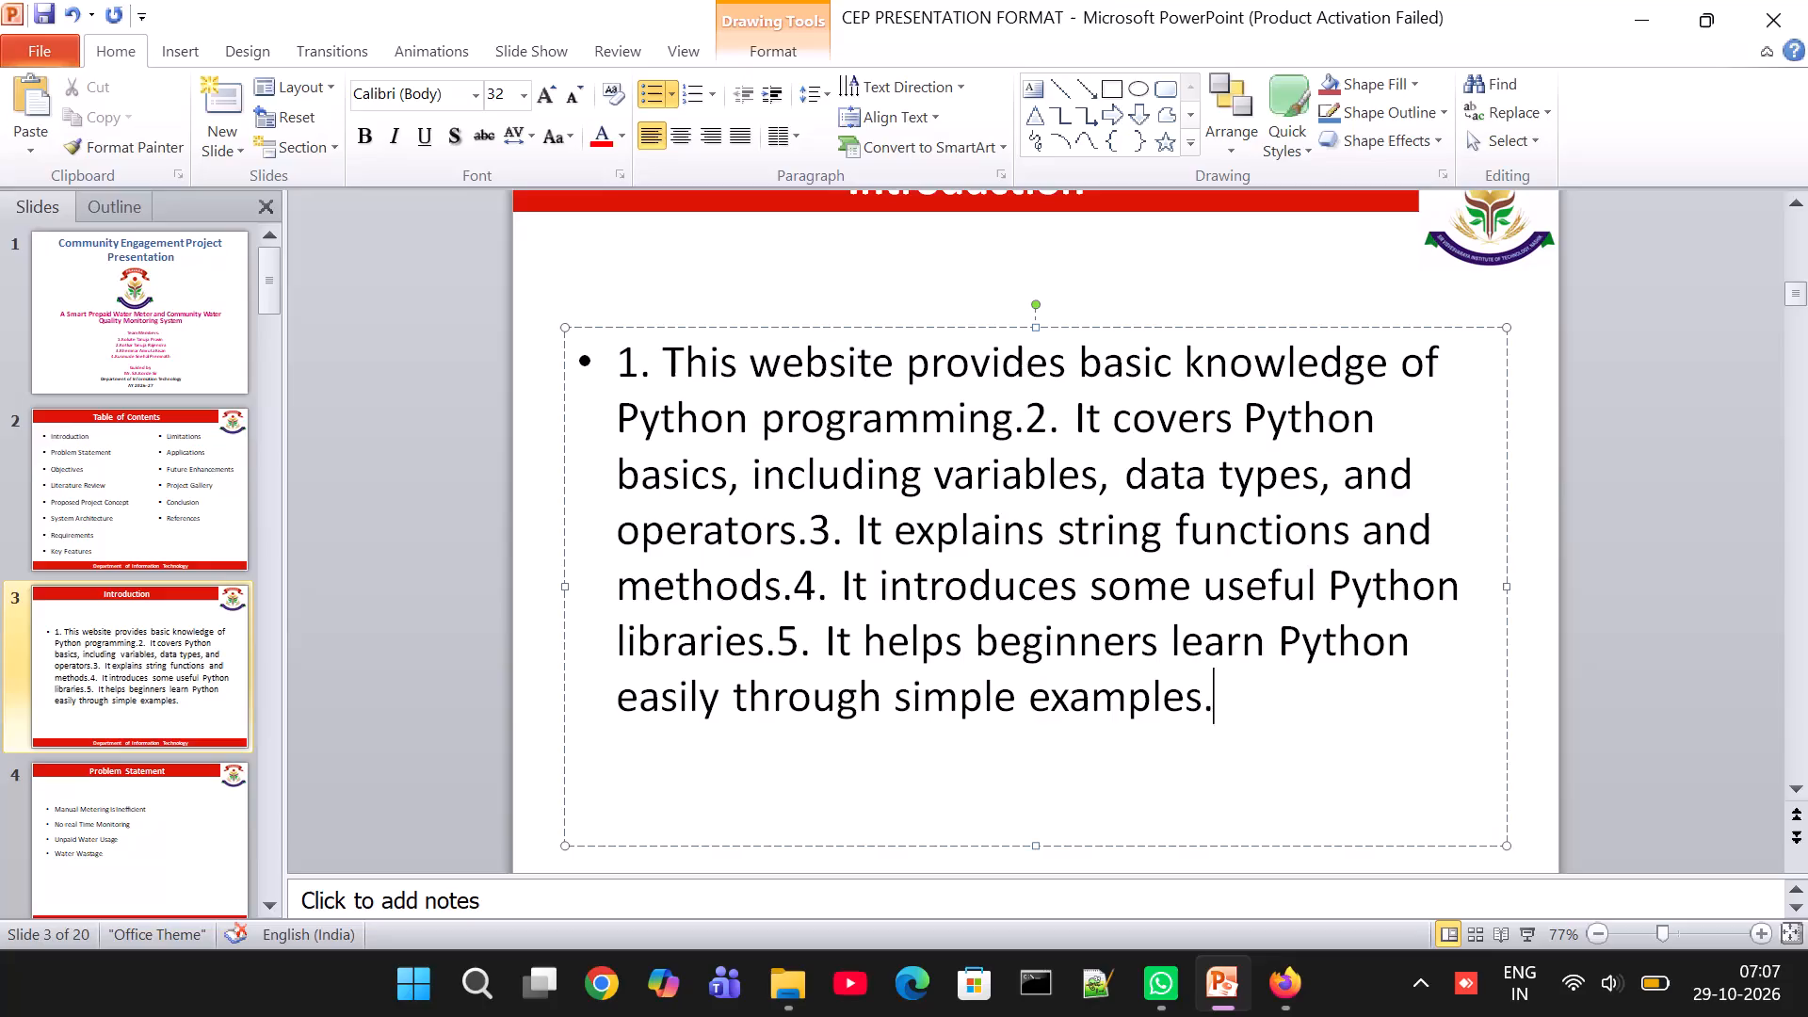
Split point 2 of the Introduction text into its own bullet and delete the typed numbers "1." and "2.".
left_click(1030, 415)
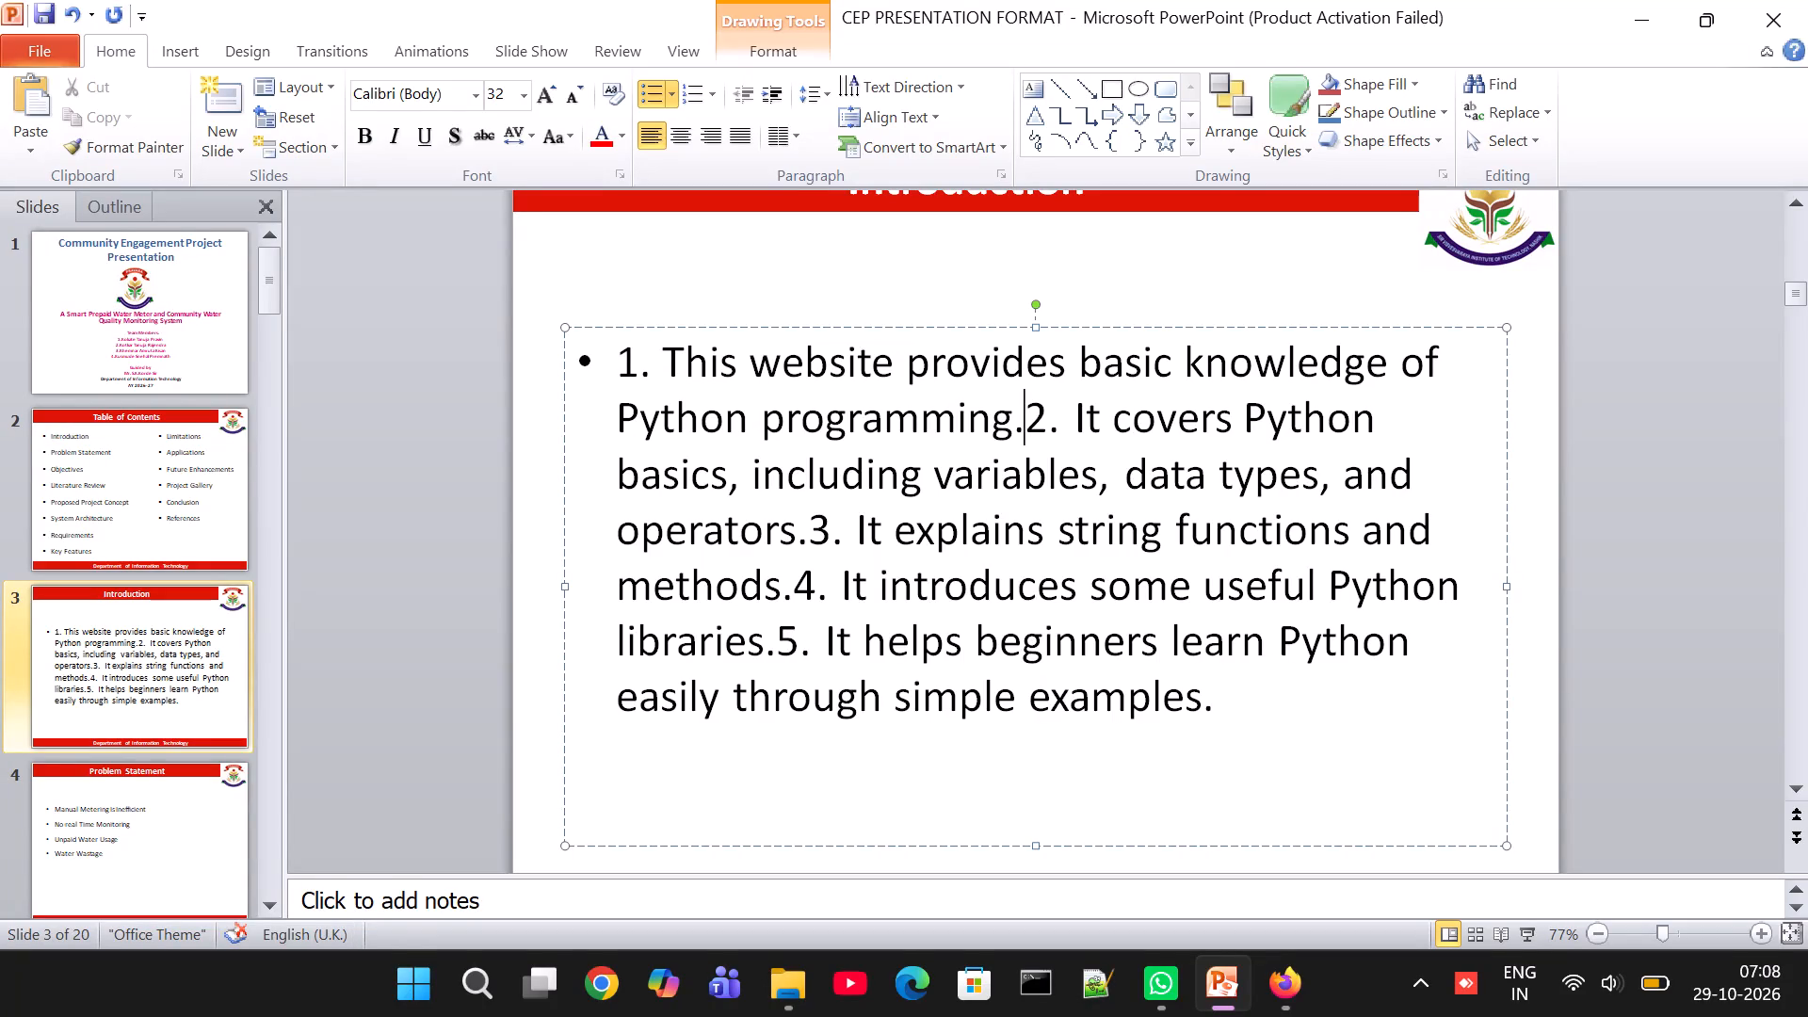
key("Return")
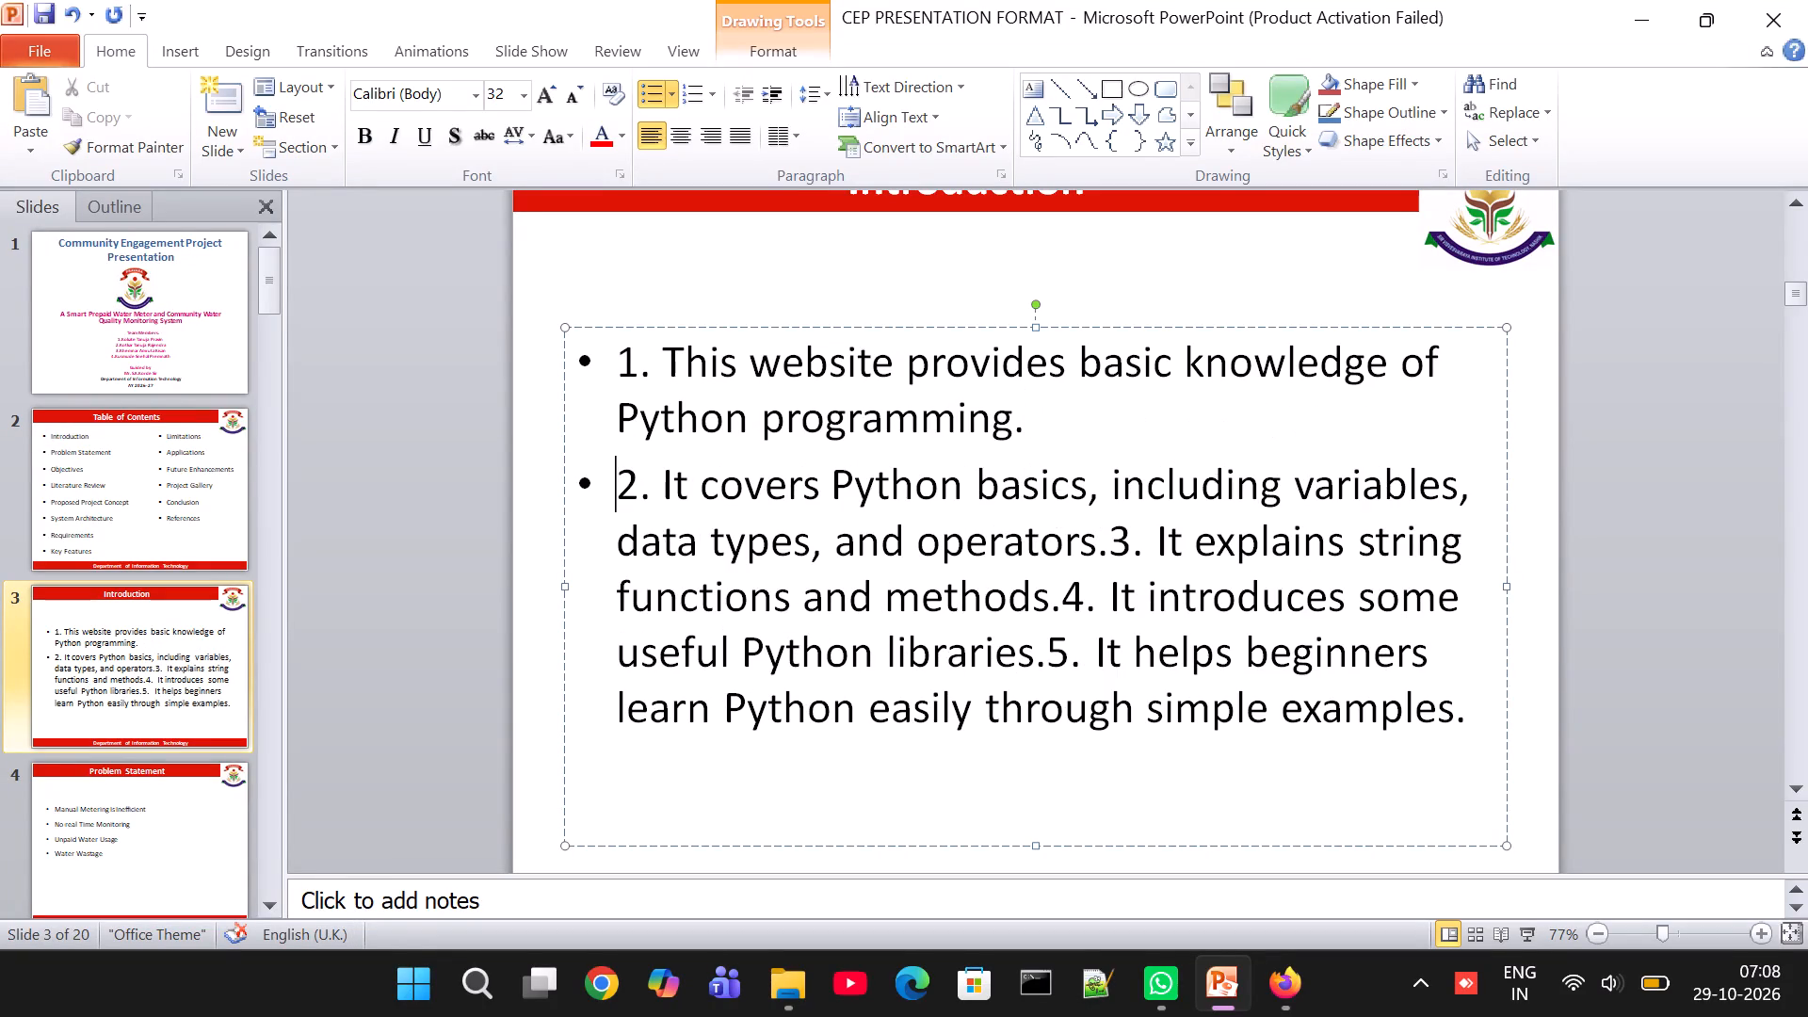
key("Right")
key("Right")
key("BackSpace")
key("BackSpace")
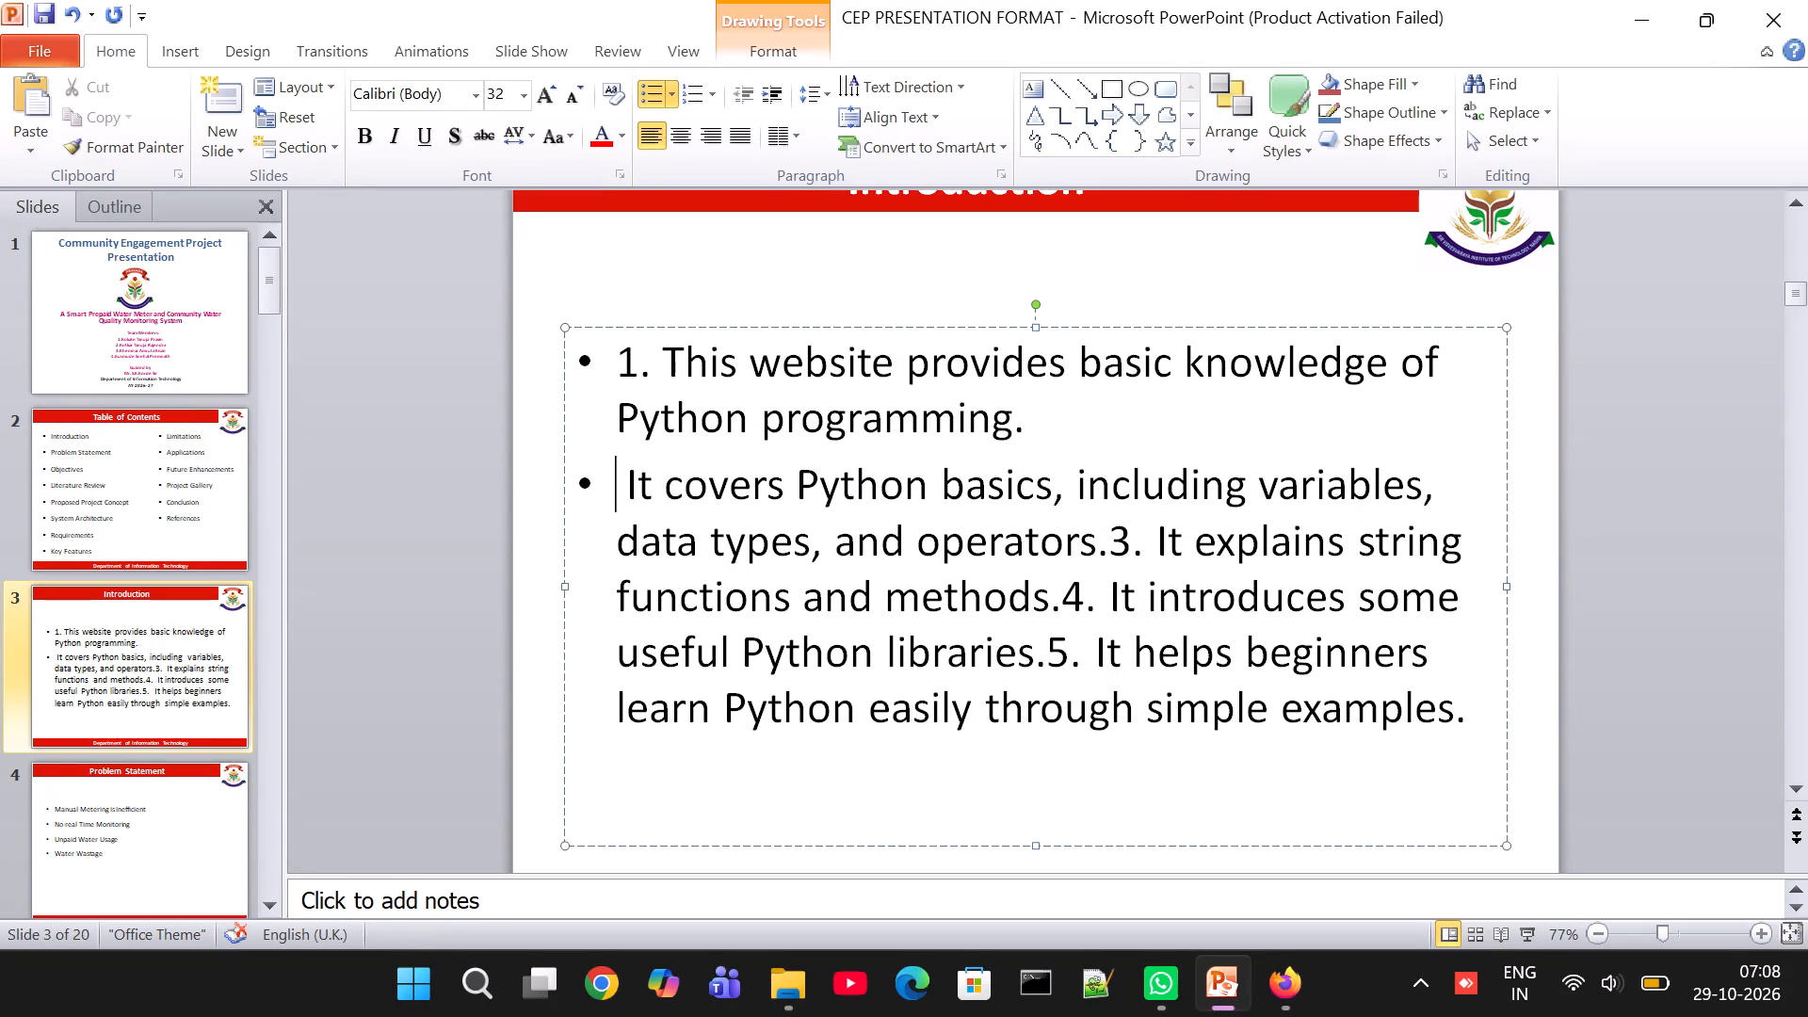
left_click(663, 368)
key("BackSpace")
key("BackSpace")
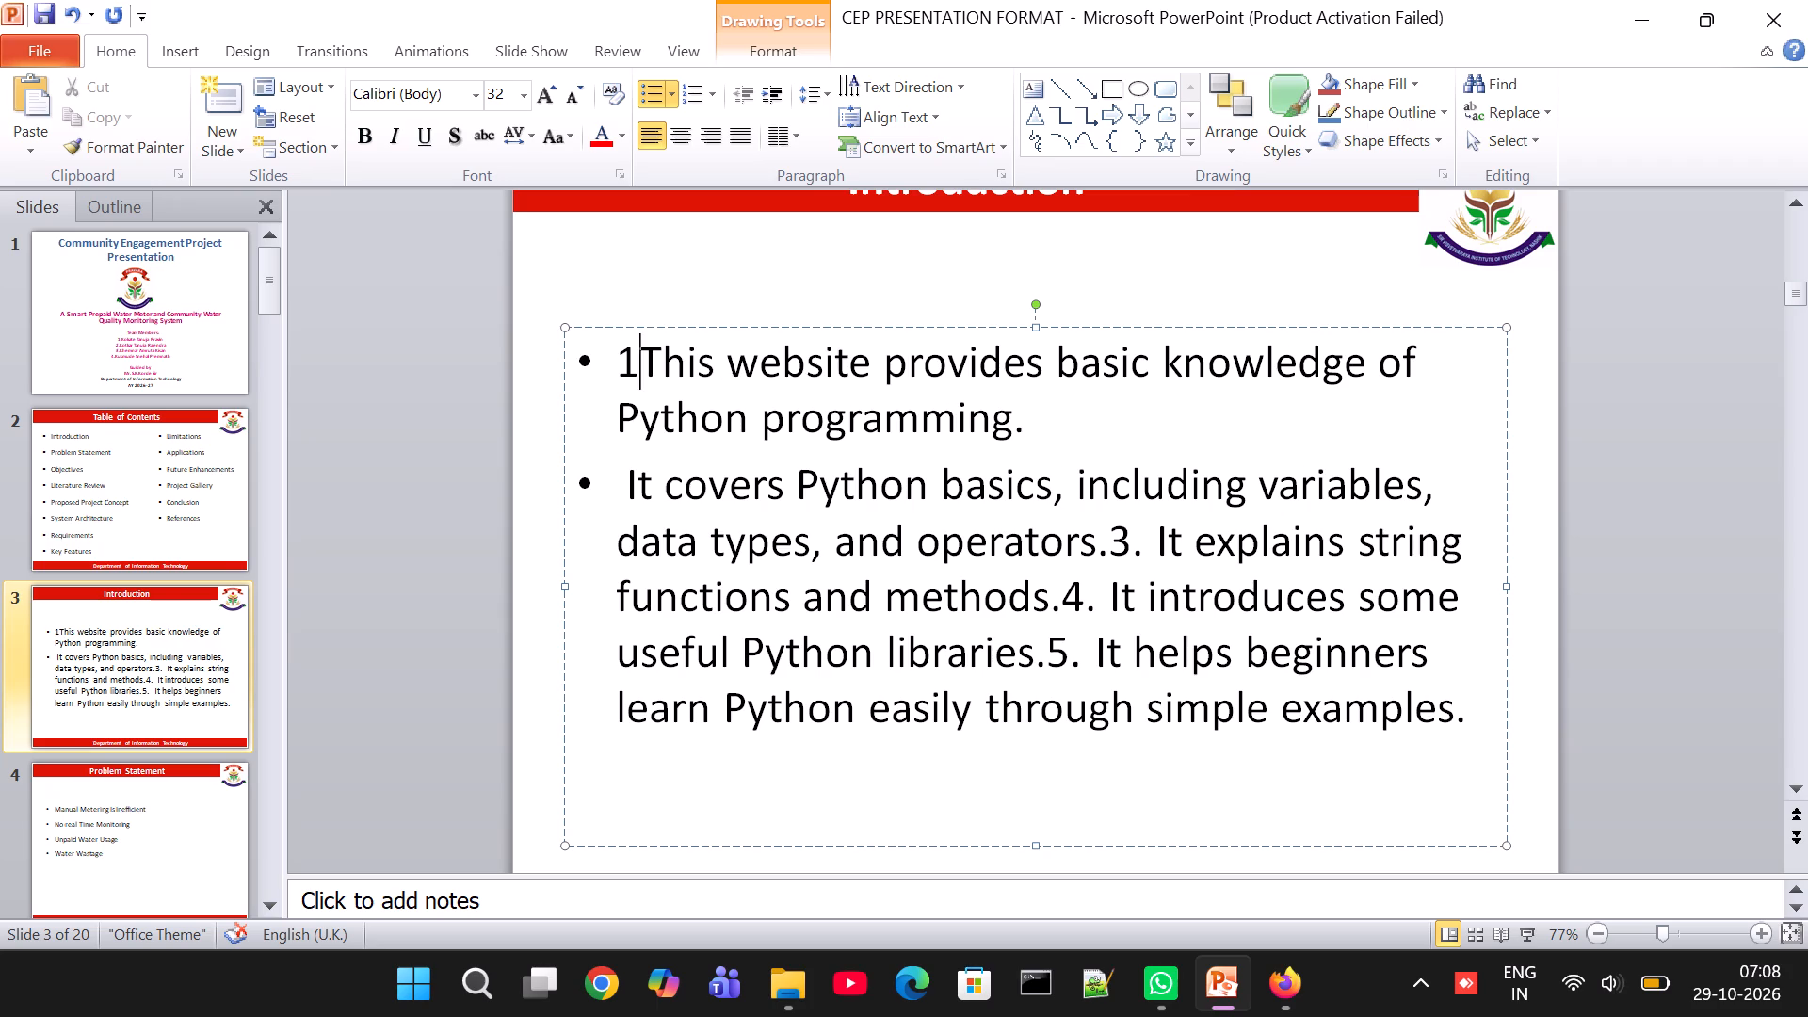
key("BackSpace")
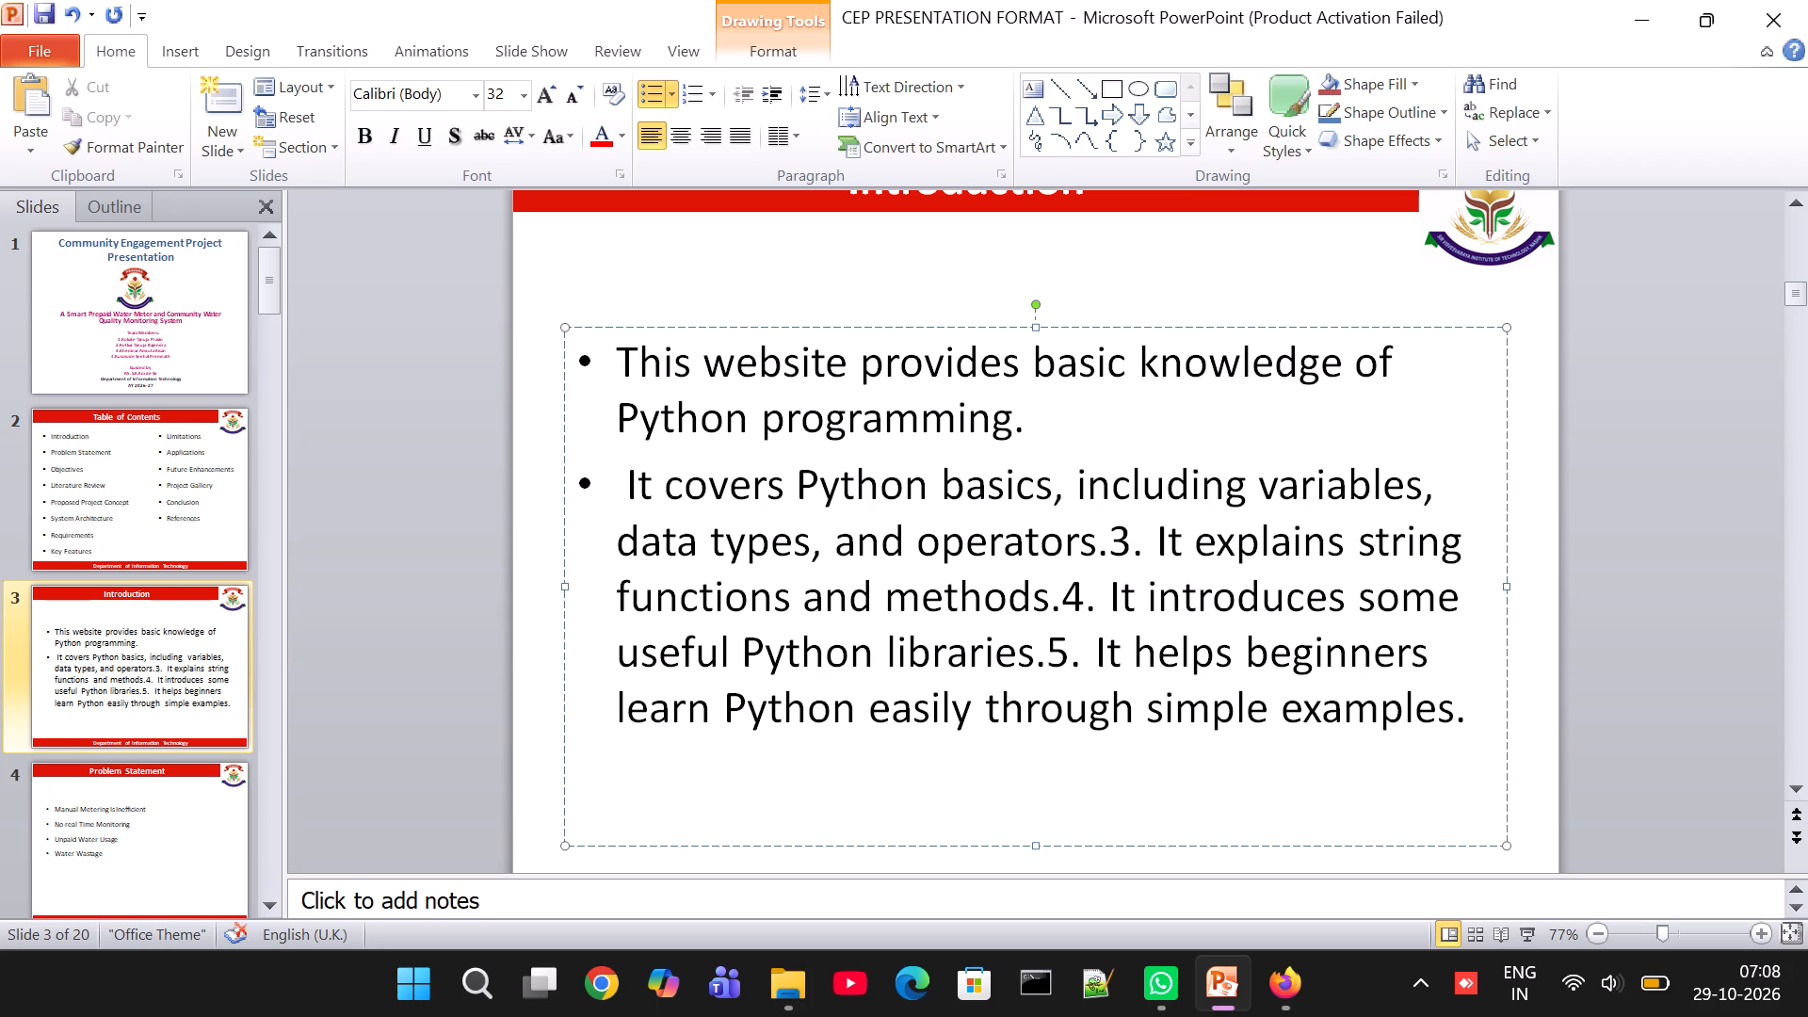
Split the string functions sentence into its own bullet and delete its typed number "3.".
left_click(1106, 547)
key("Return")
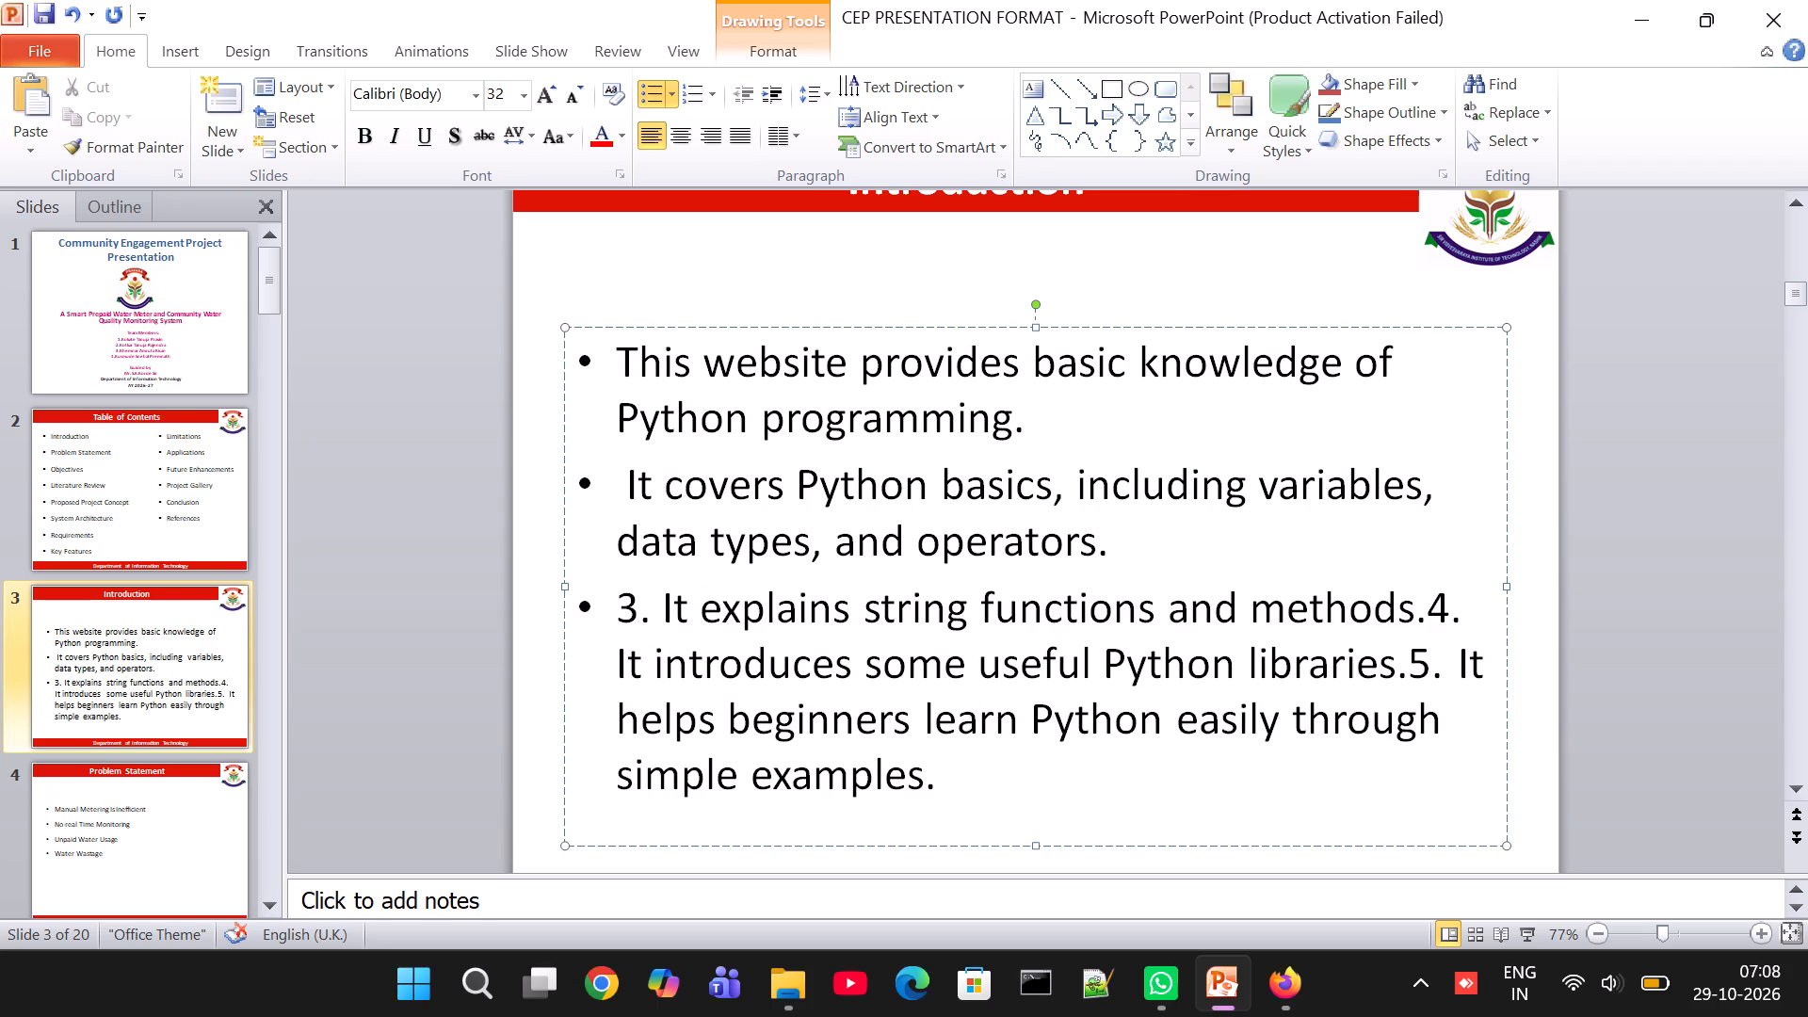
key("Right")
key("Right")
key("BackSpace")
key("BackSpace")
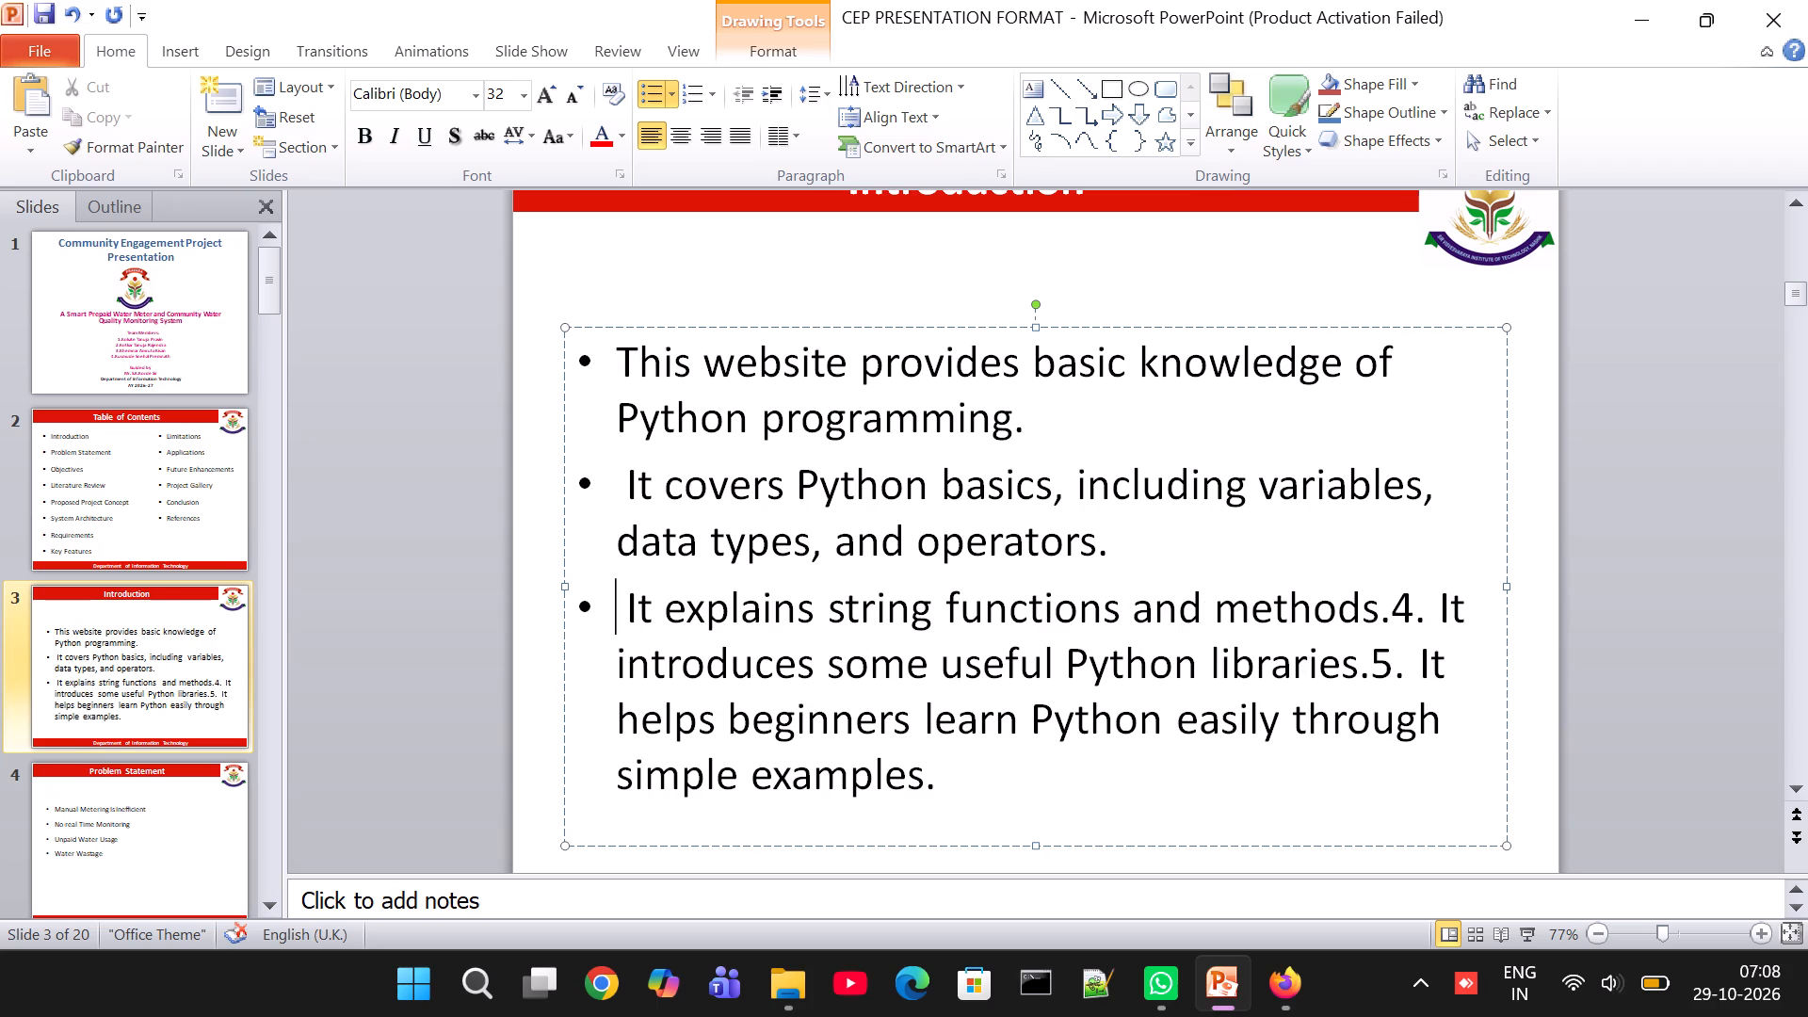
Split the Python libraries and beginners sentences into separate bullets and delete their typed numbers "4." and "5.".
left_click(1370, 668)
key("Return")
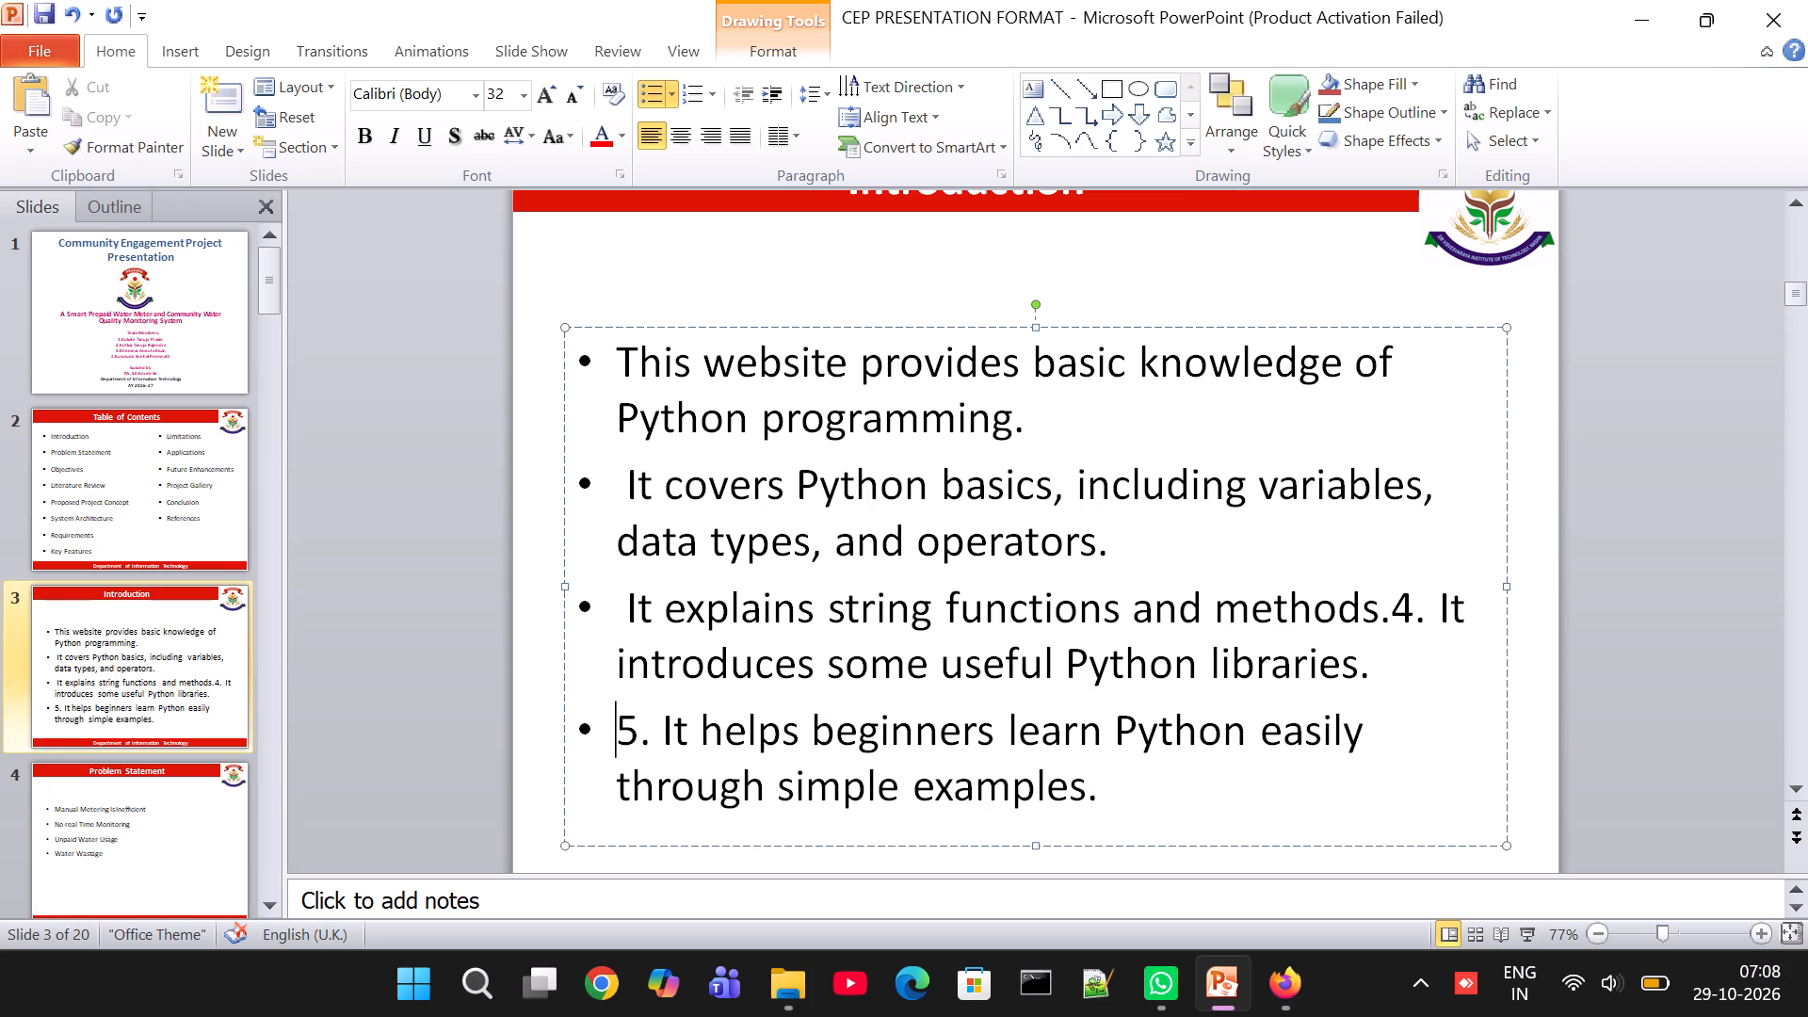
left_click(1392, 611)
key("Return")
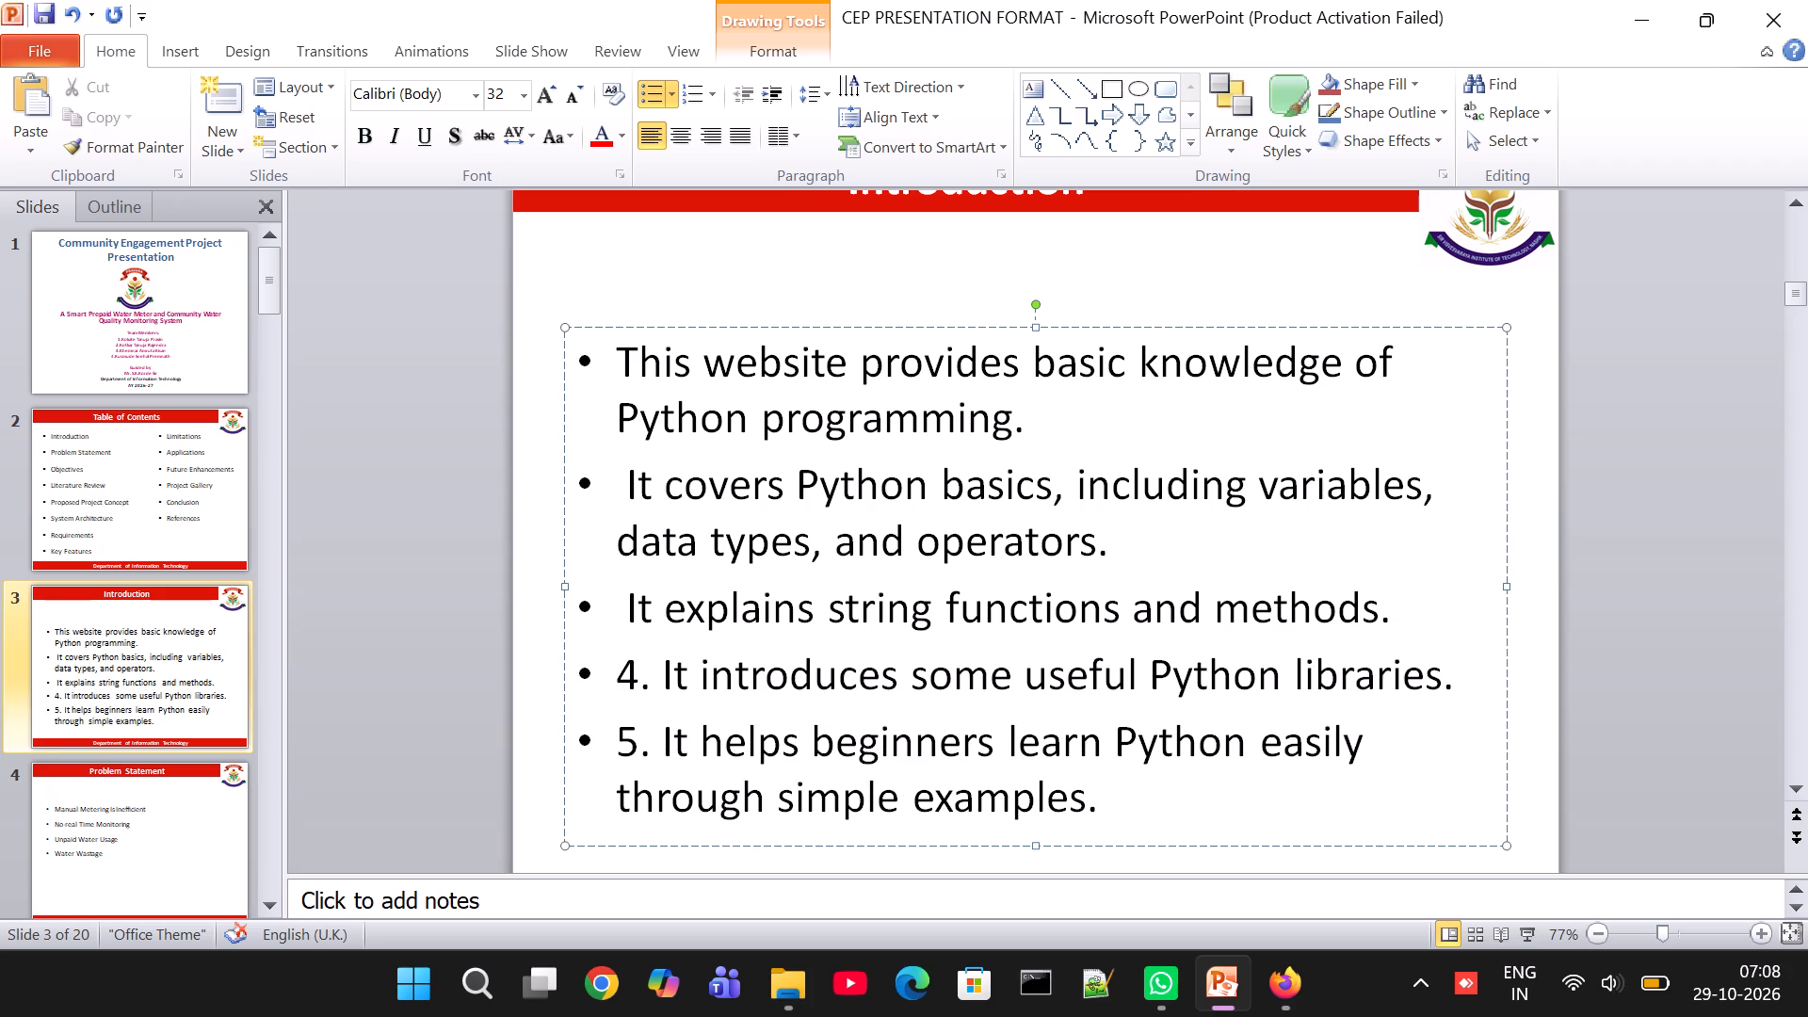
left_click(659, 673)
key("BackSpace")
key("BackSpace")
key("BackSpace")
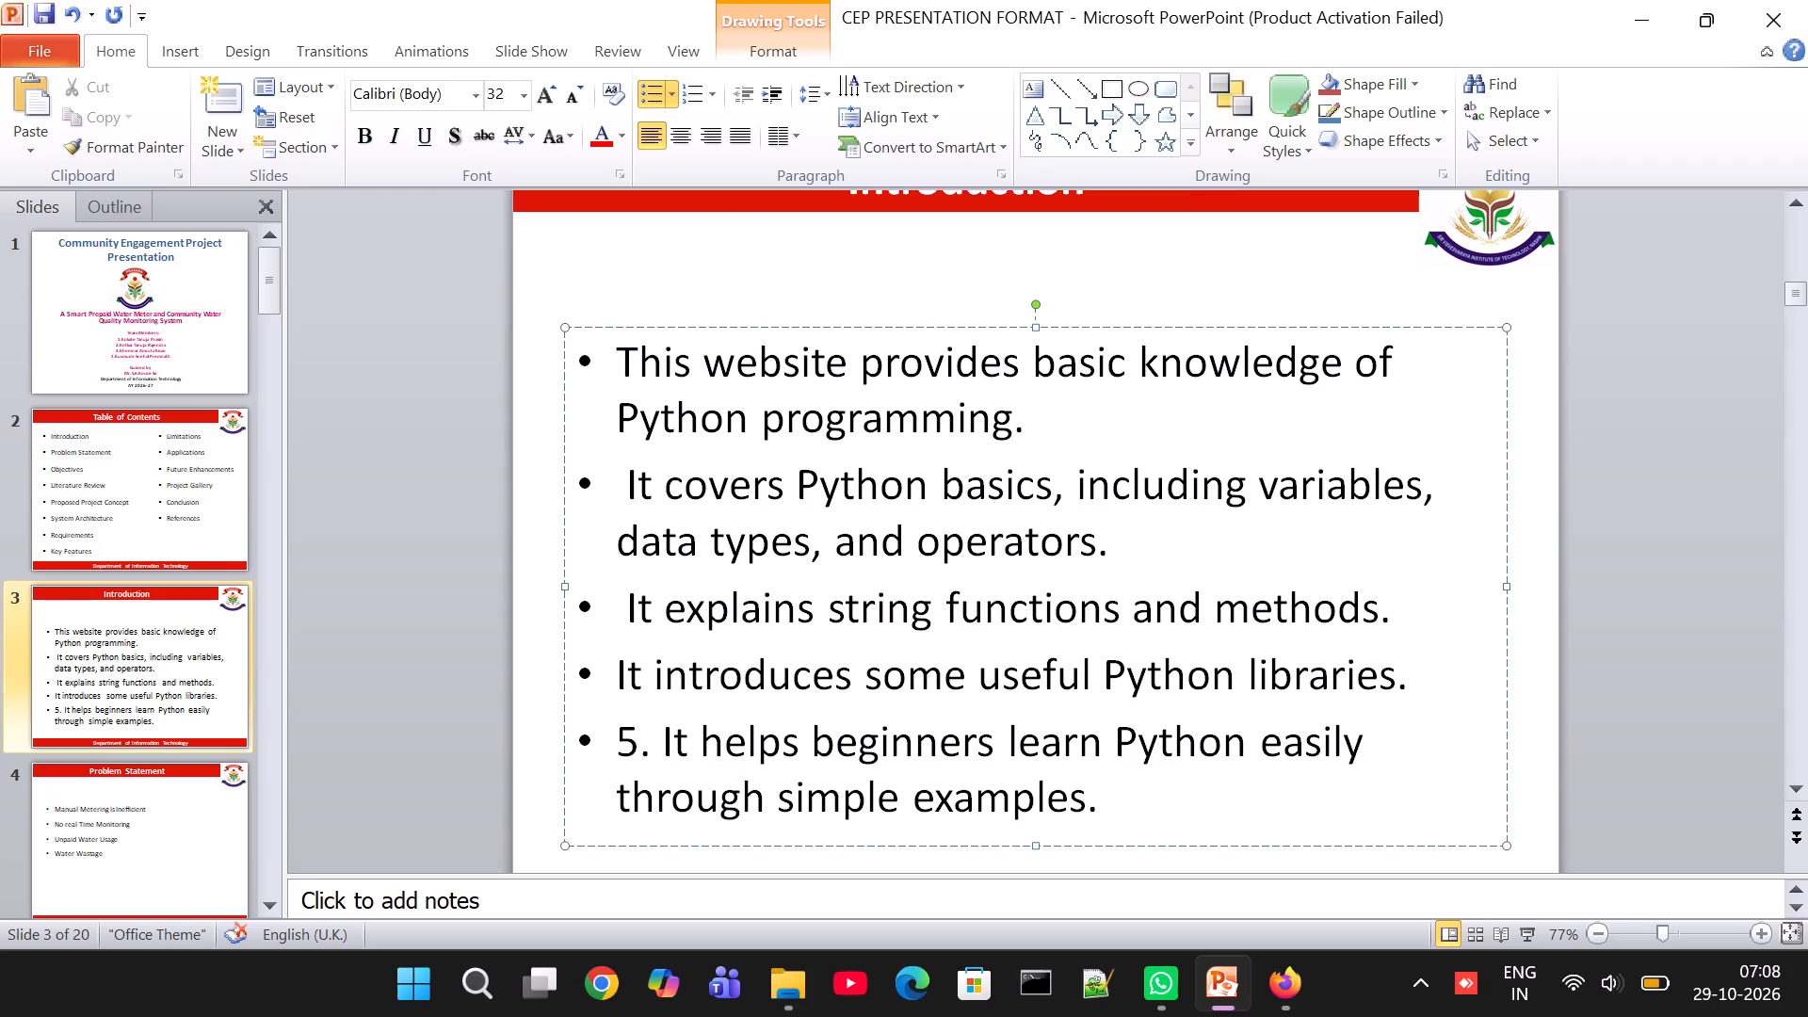
left_click(649, 758)
key("BackSpace")
key("BackSpace")
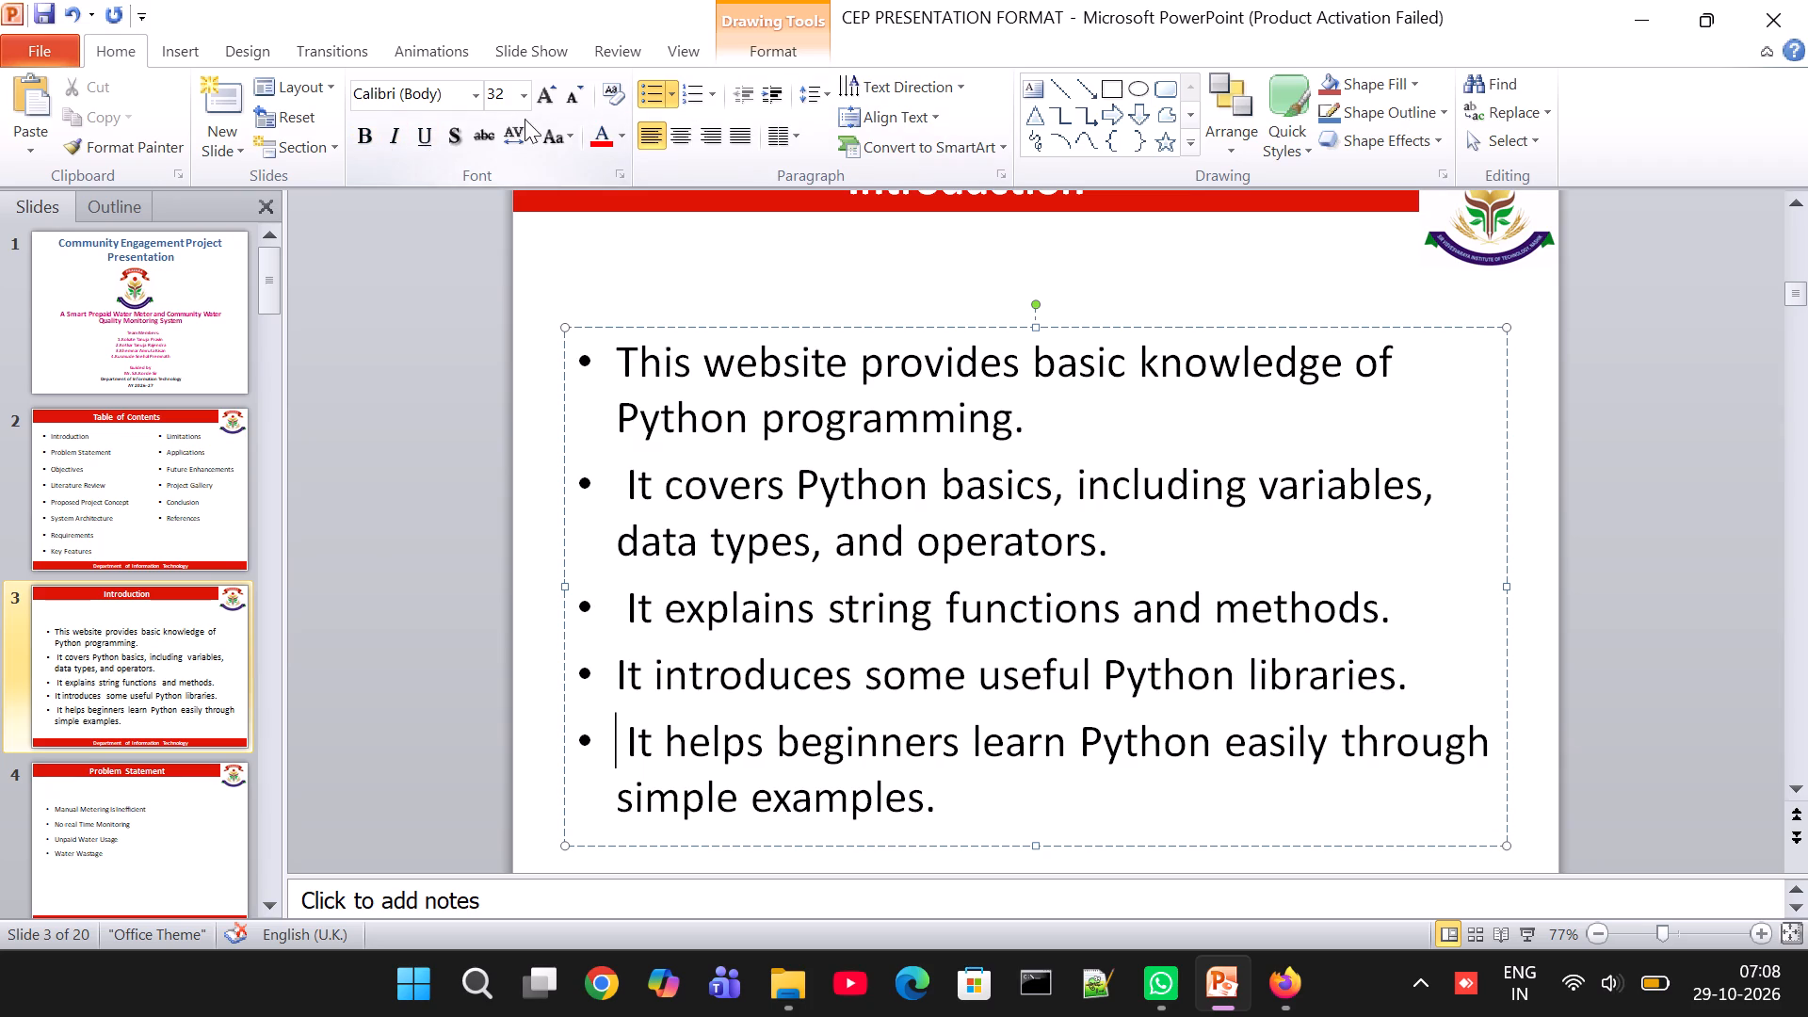
Set the font of the Introduction slide's title to Algerian.
scroll(792, 238, "up", 1)
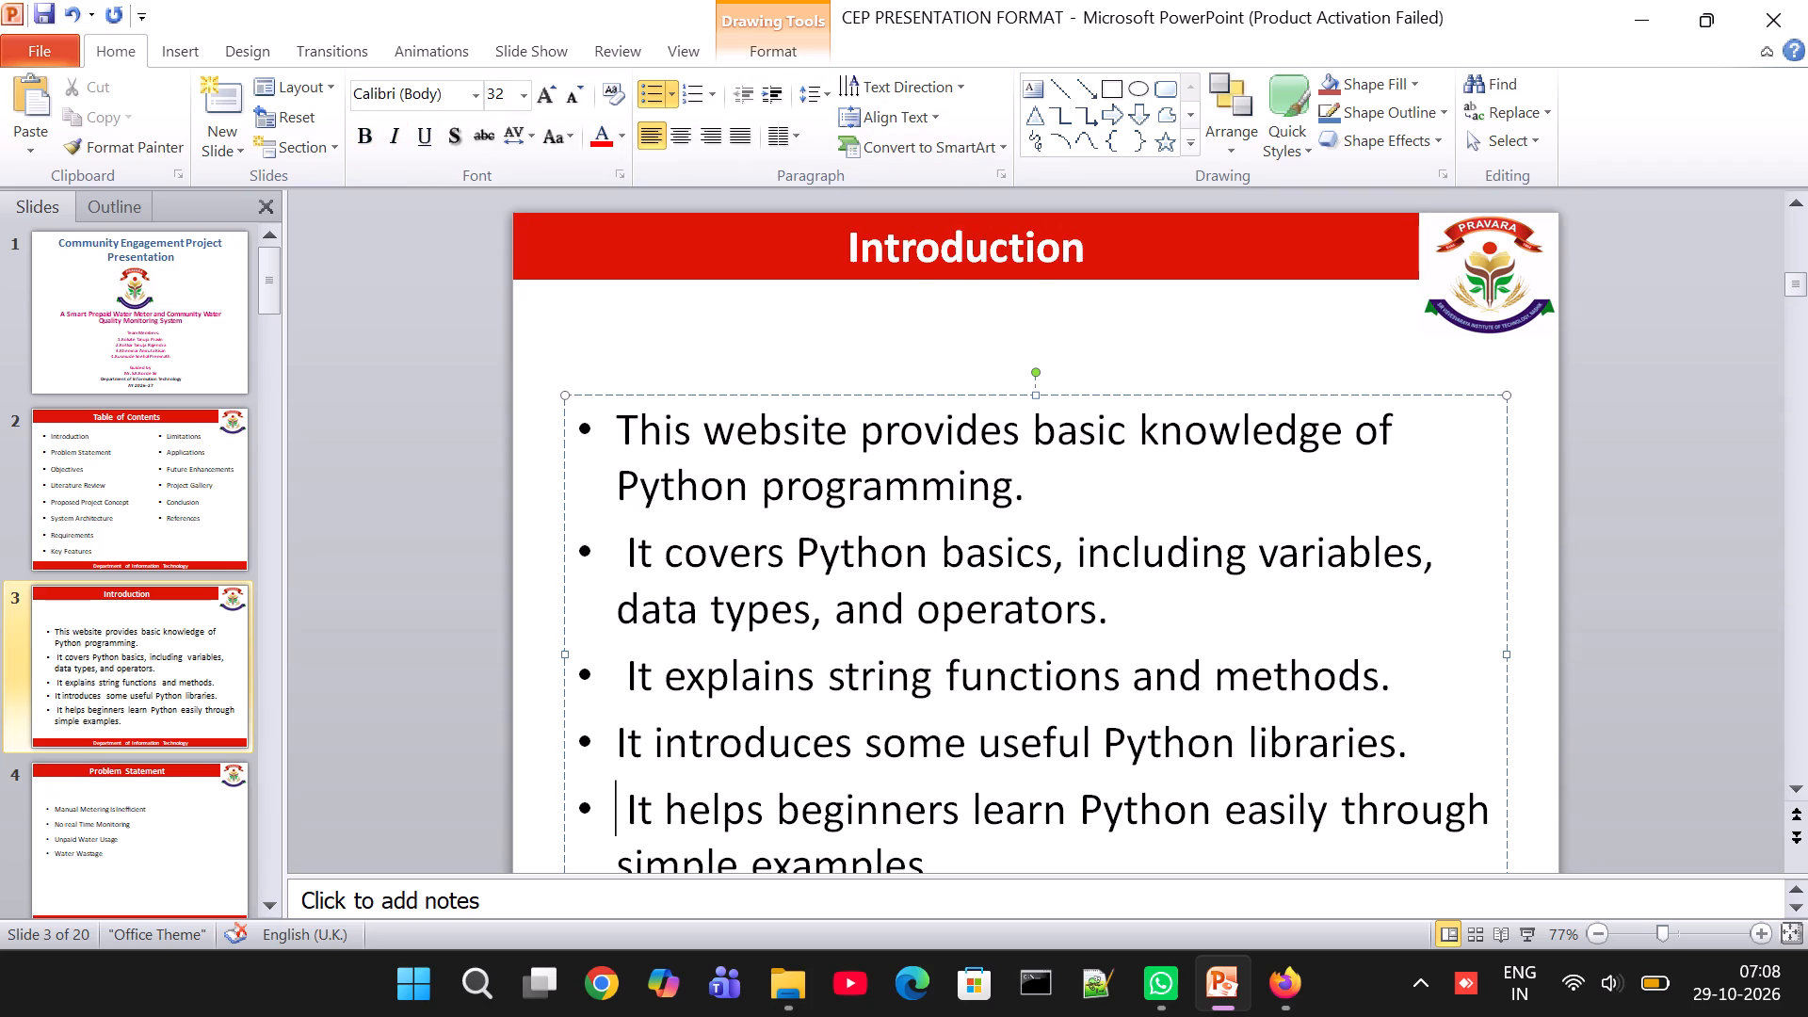
left_click(842, 240)
left_click(883, 257)
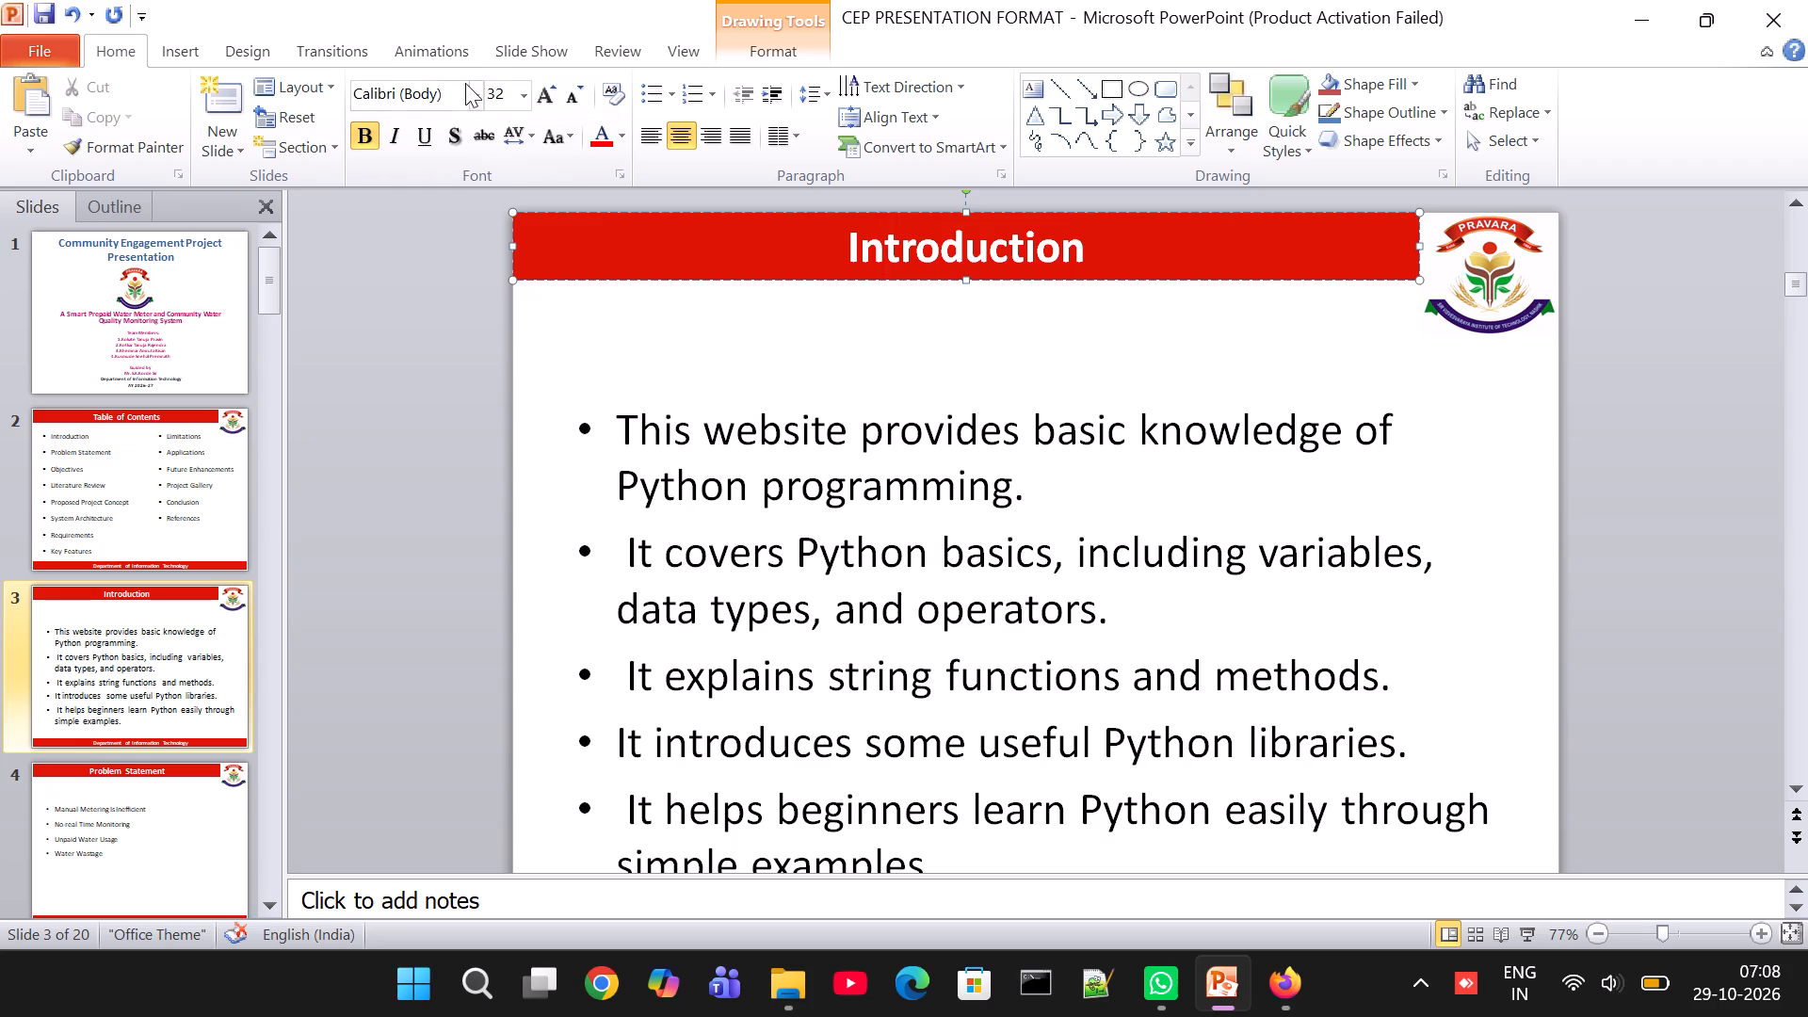
left_click(482, 106)
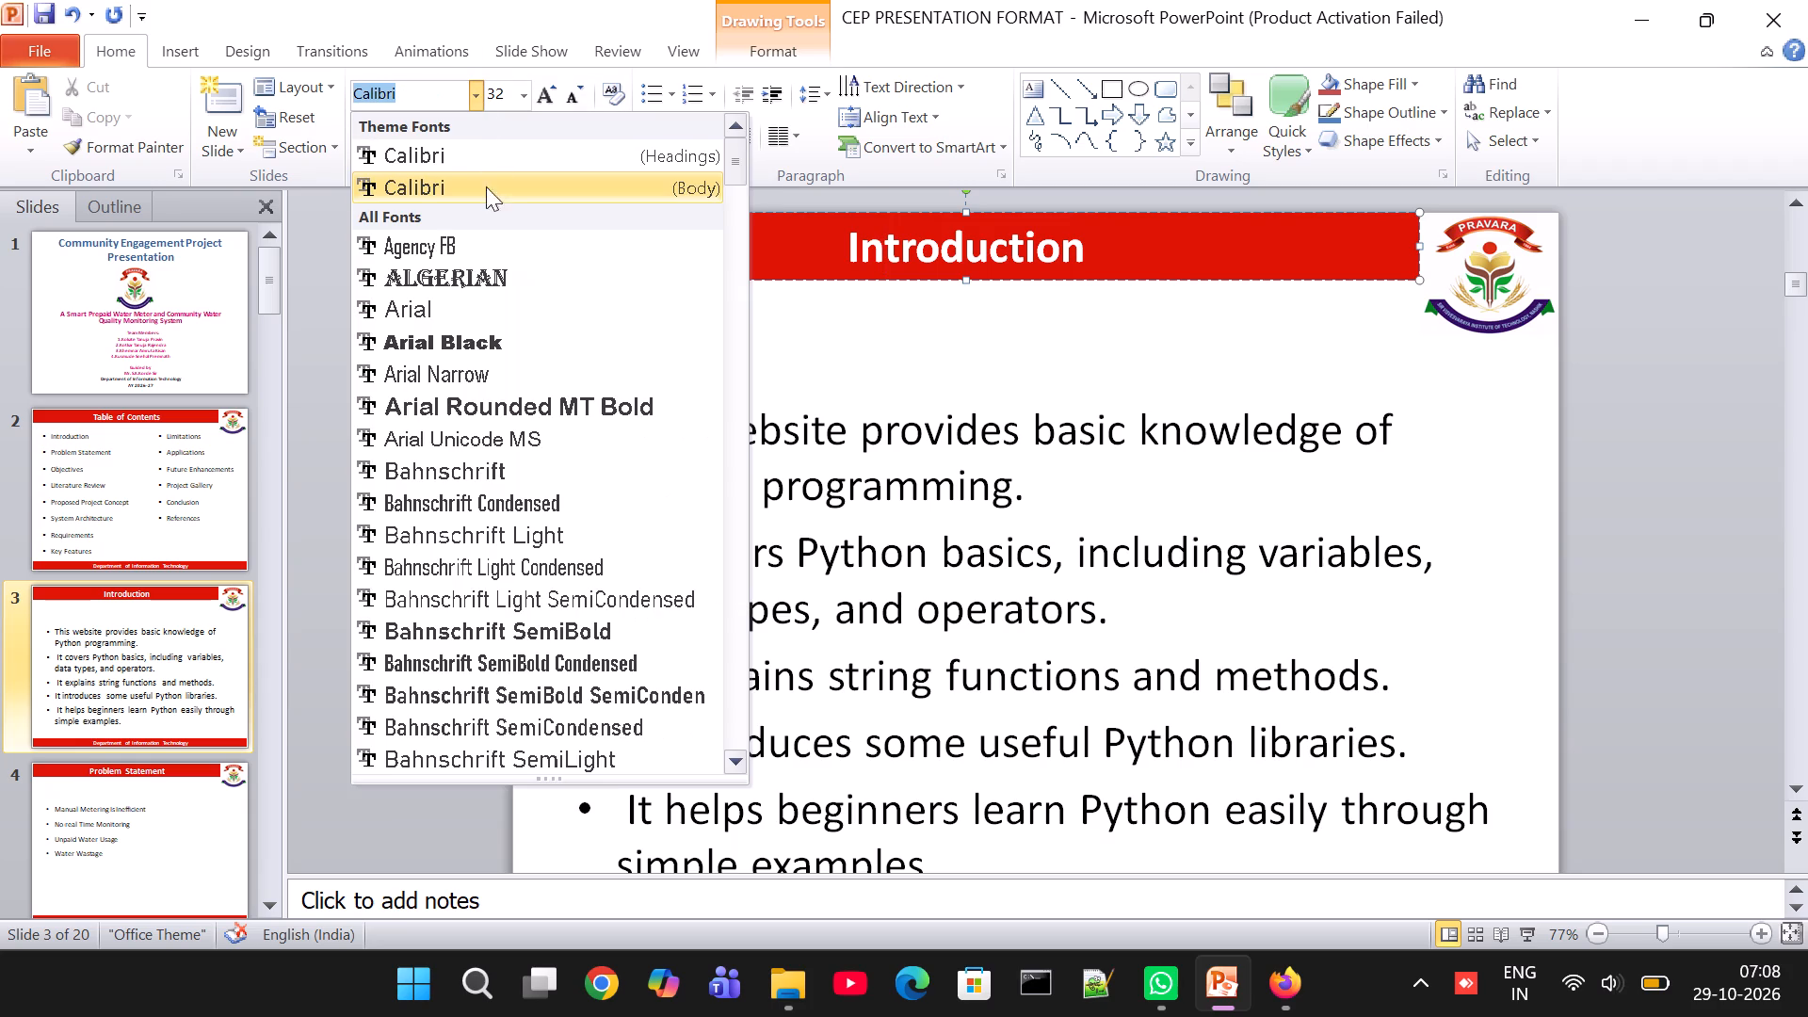
left_click(493, 272)
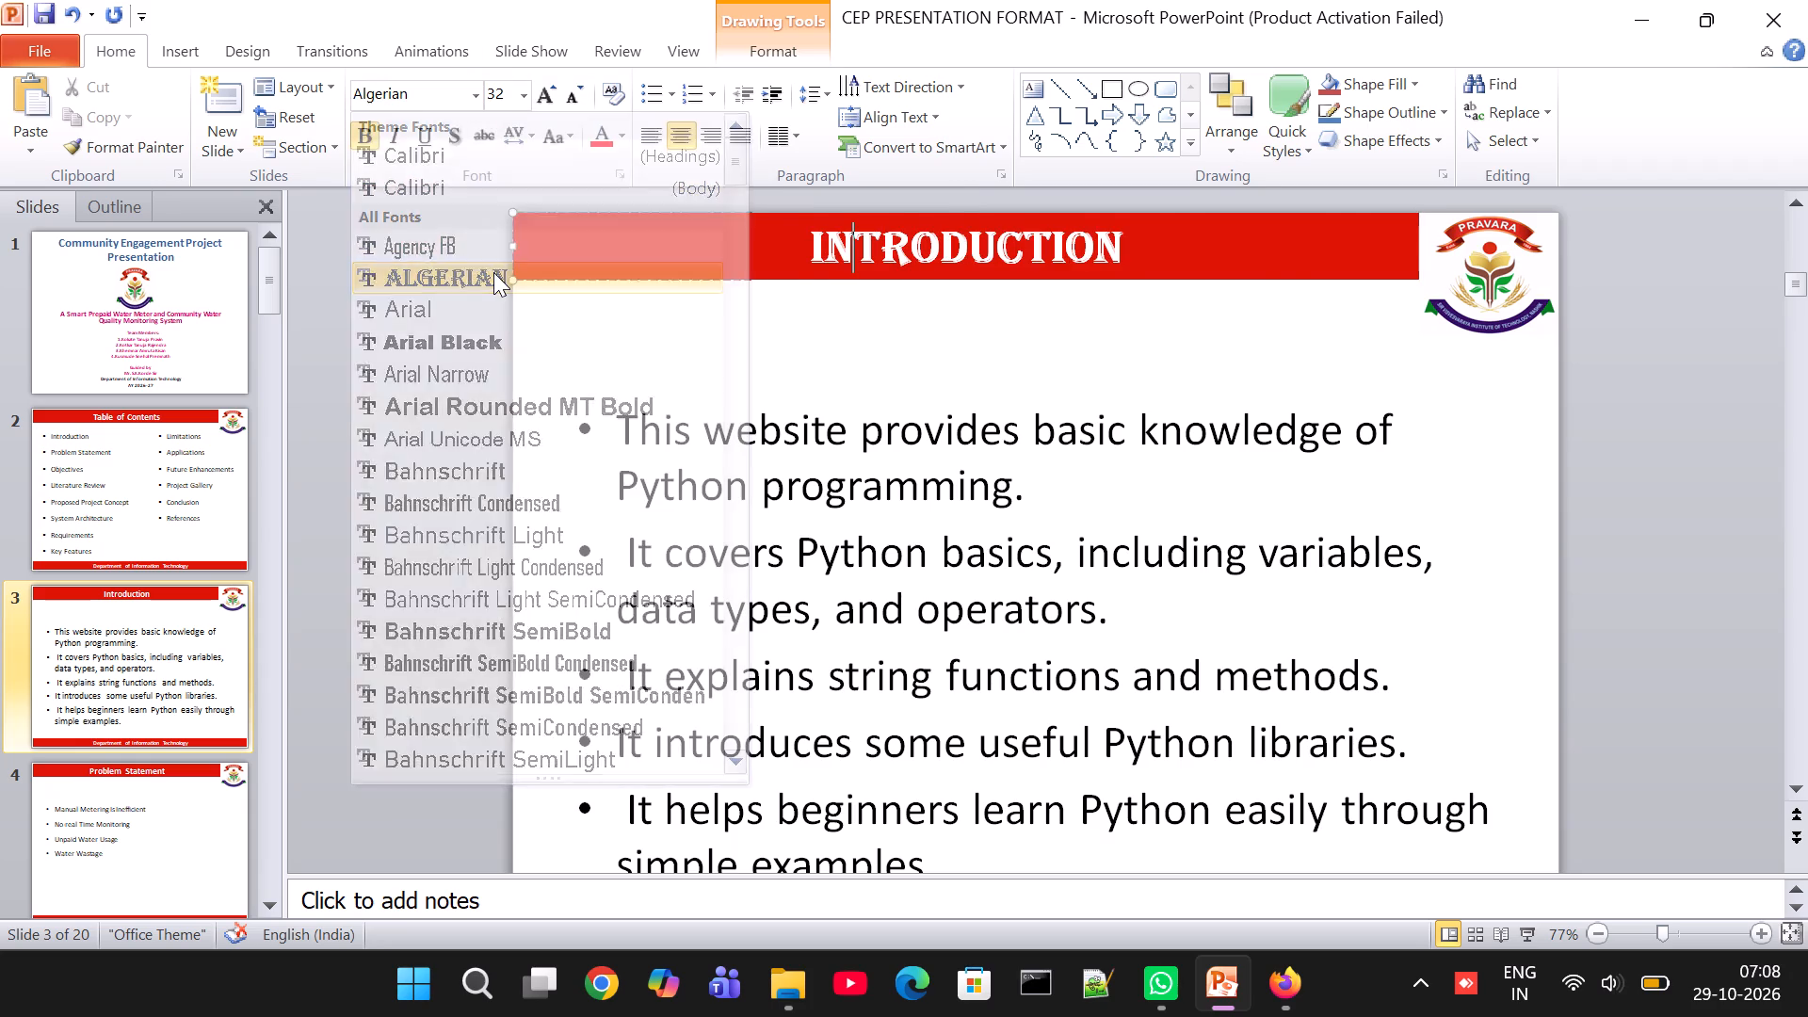
left_click(693, 316)
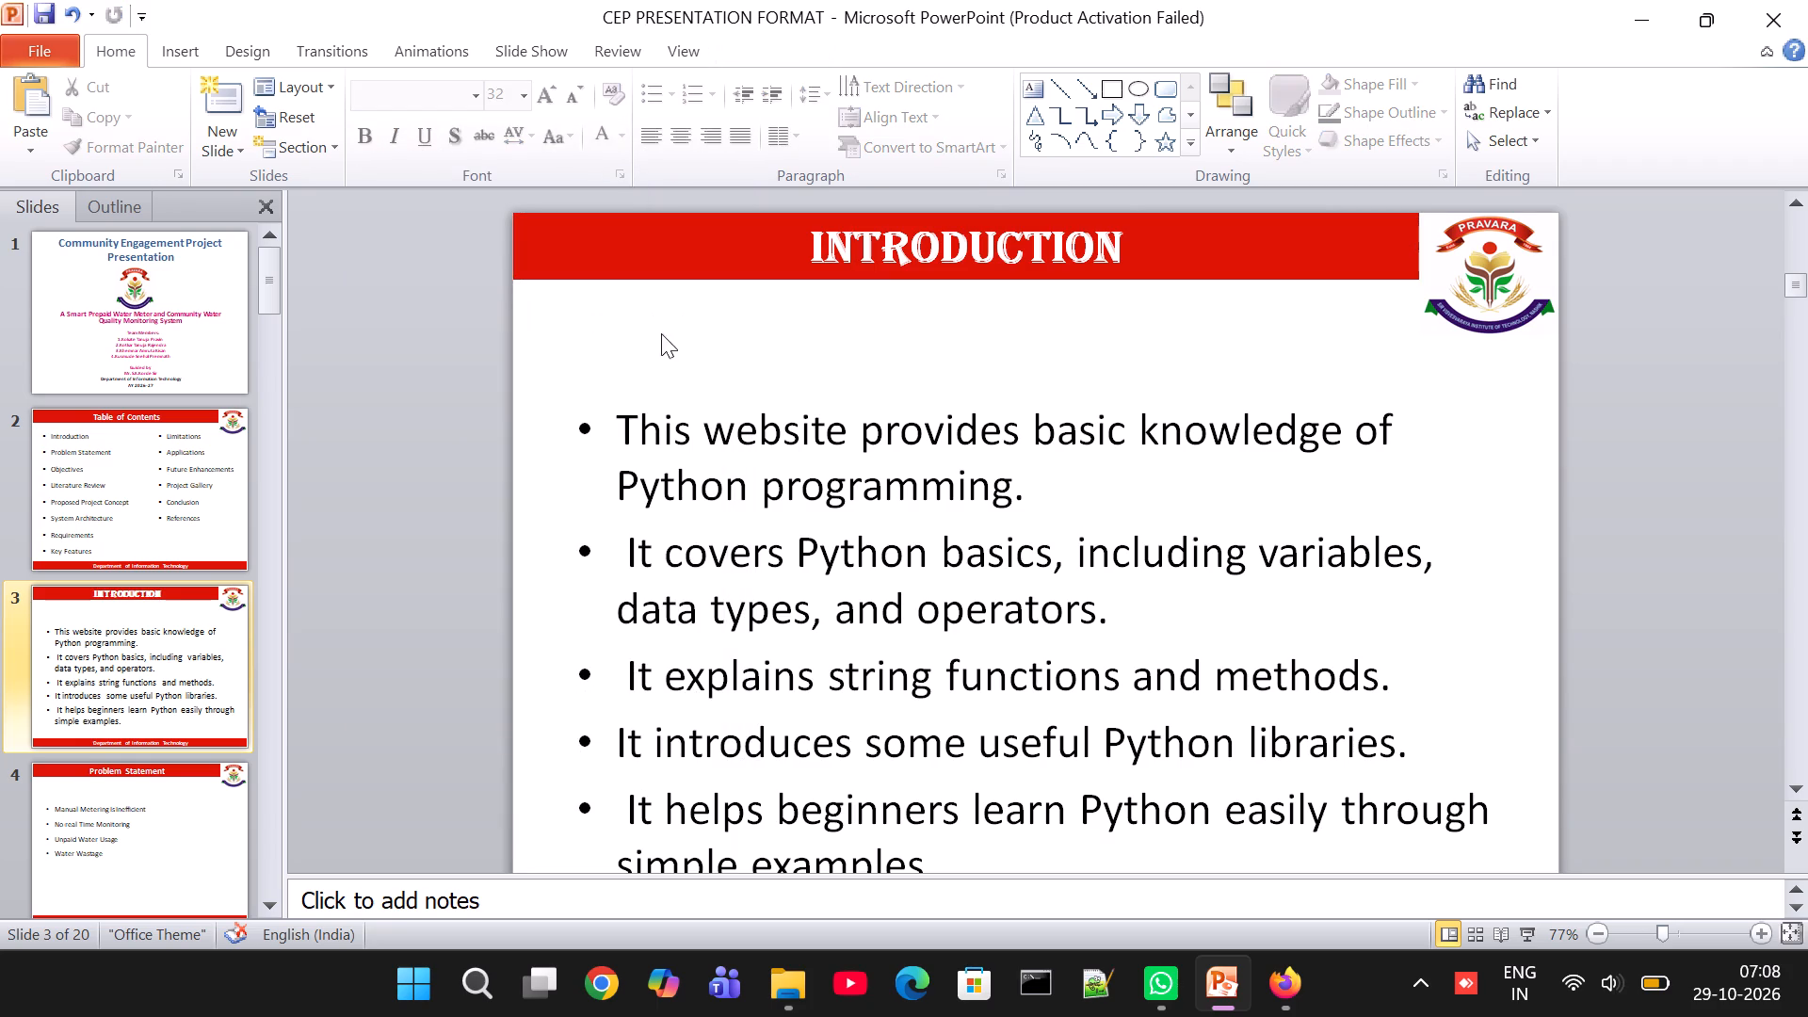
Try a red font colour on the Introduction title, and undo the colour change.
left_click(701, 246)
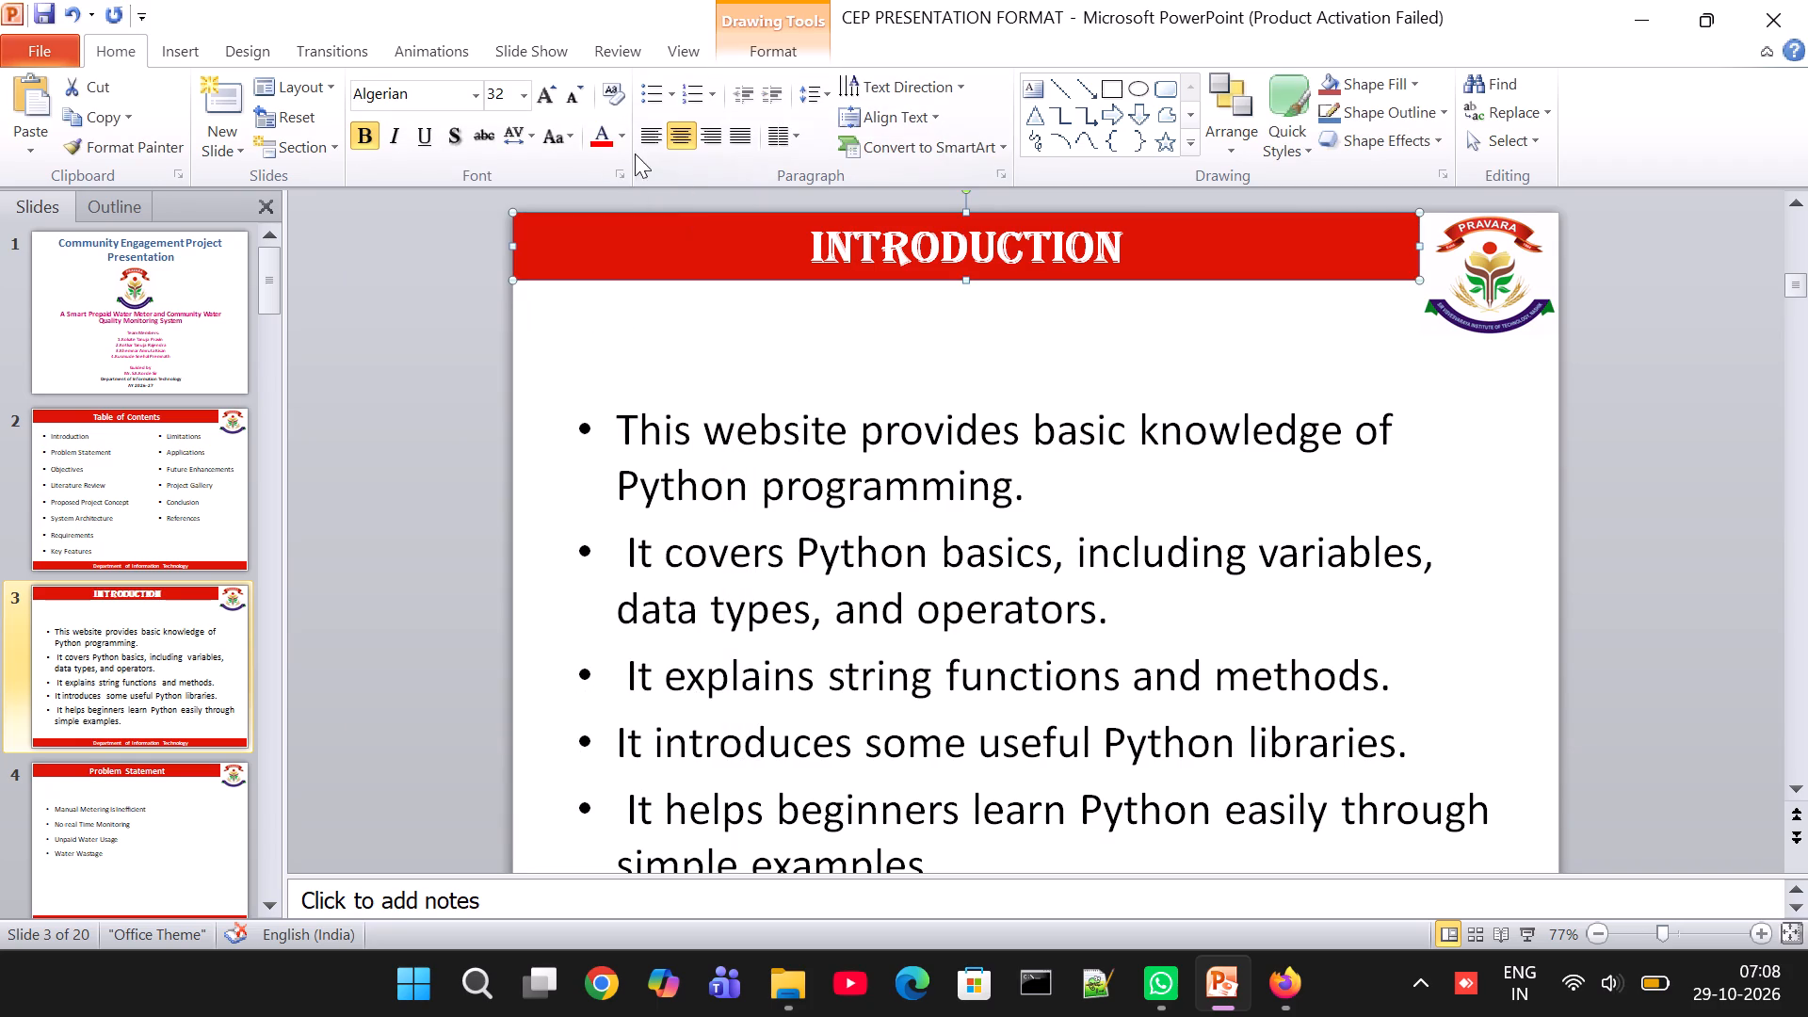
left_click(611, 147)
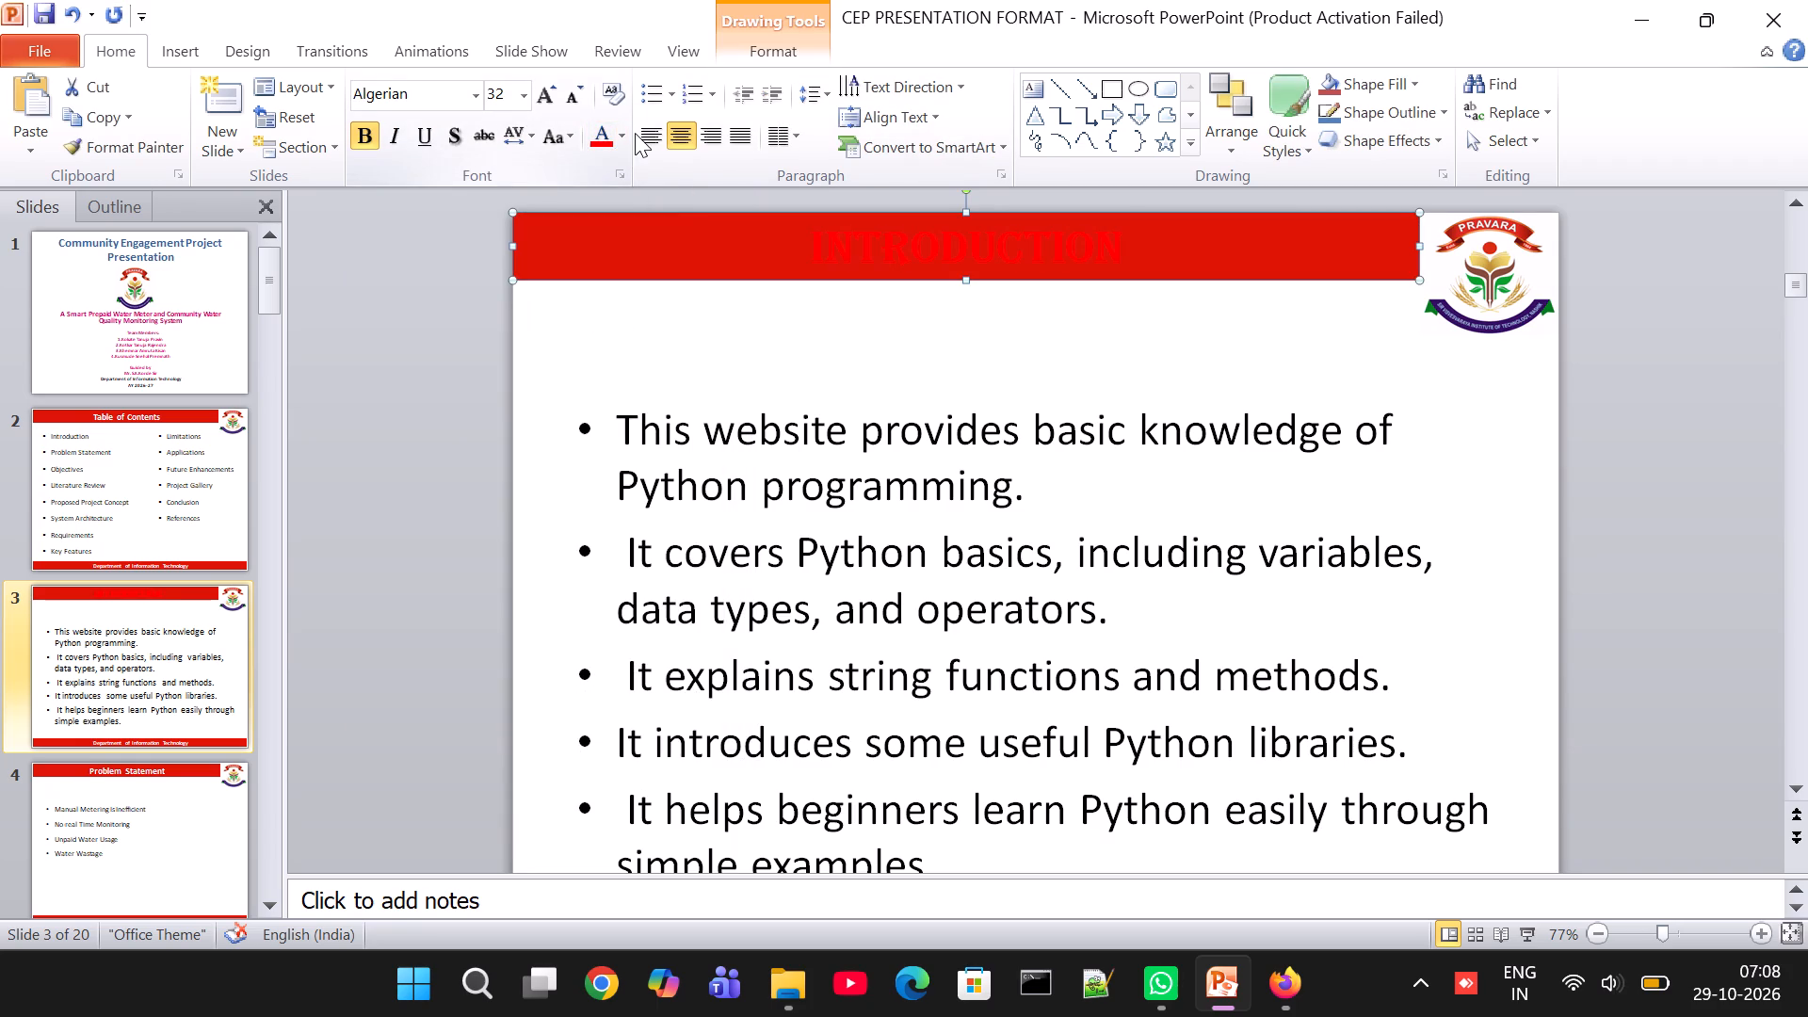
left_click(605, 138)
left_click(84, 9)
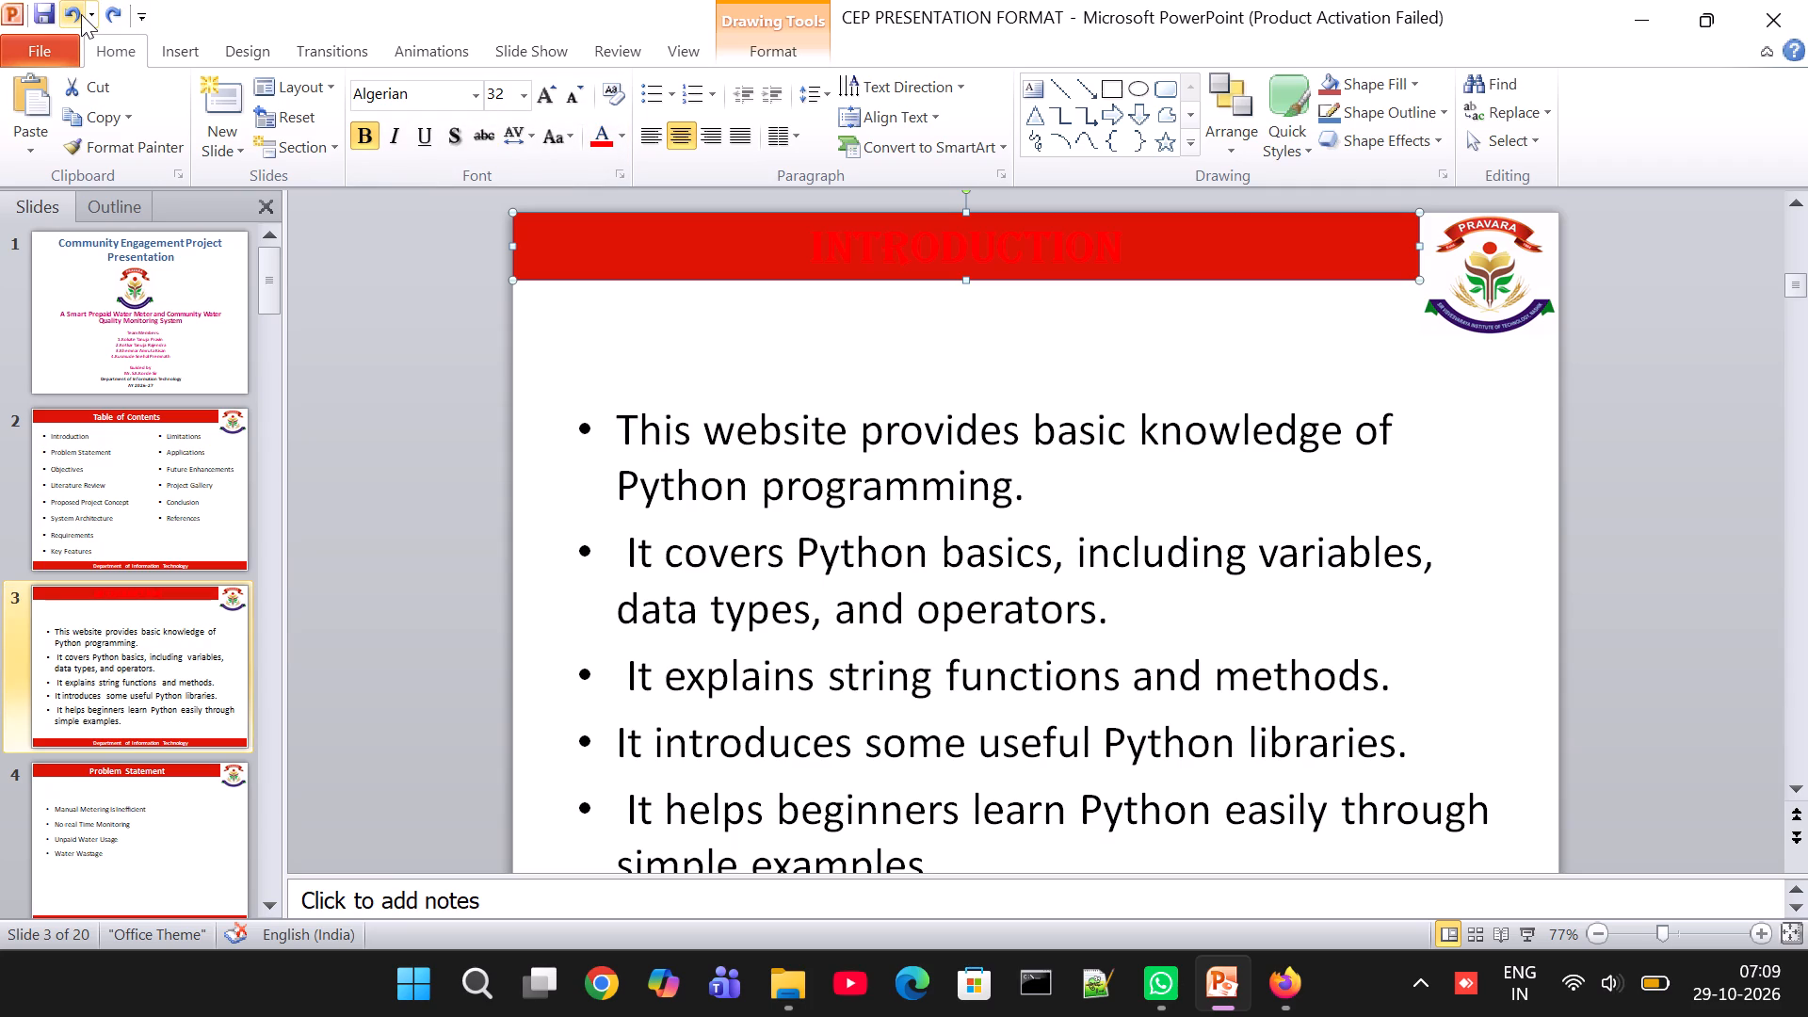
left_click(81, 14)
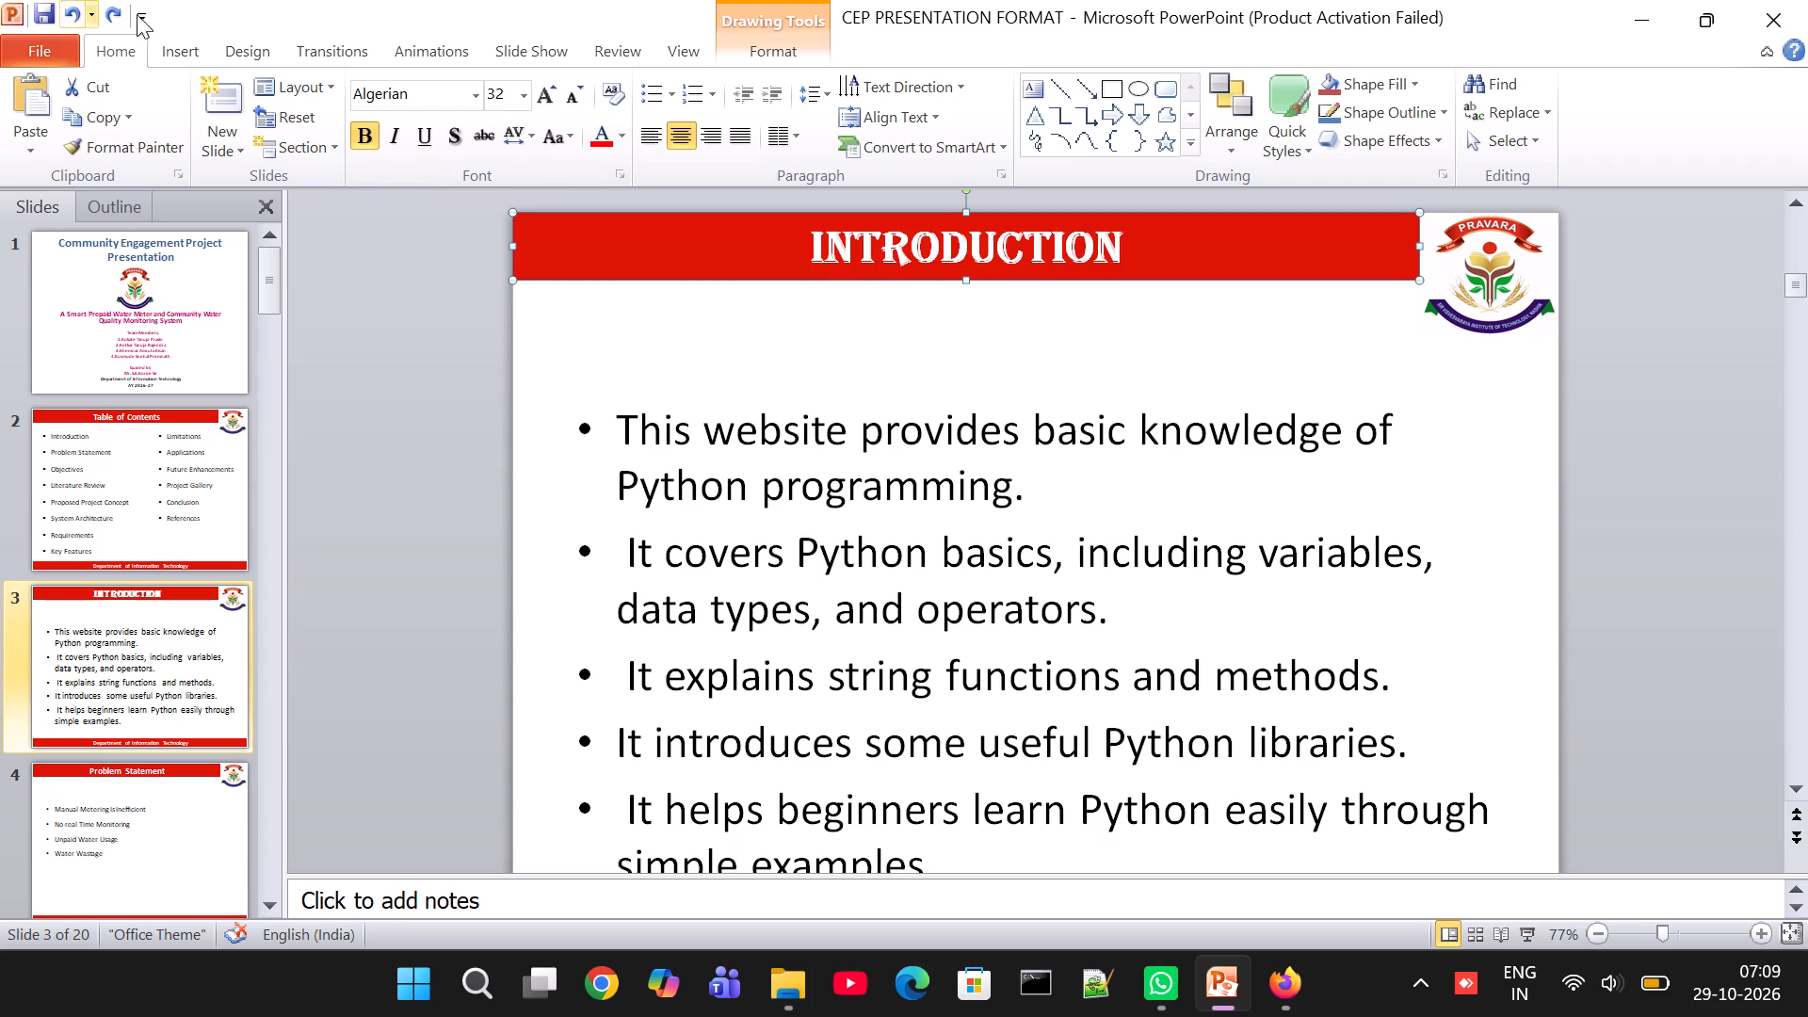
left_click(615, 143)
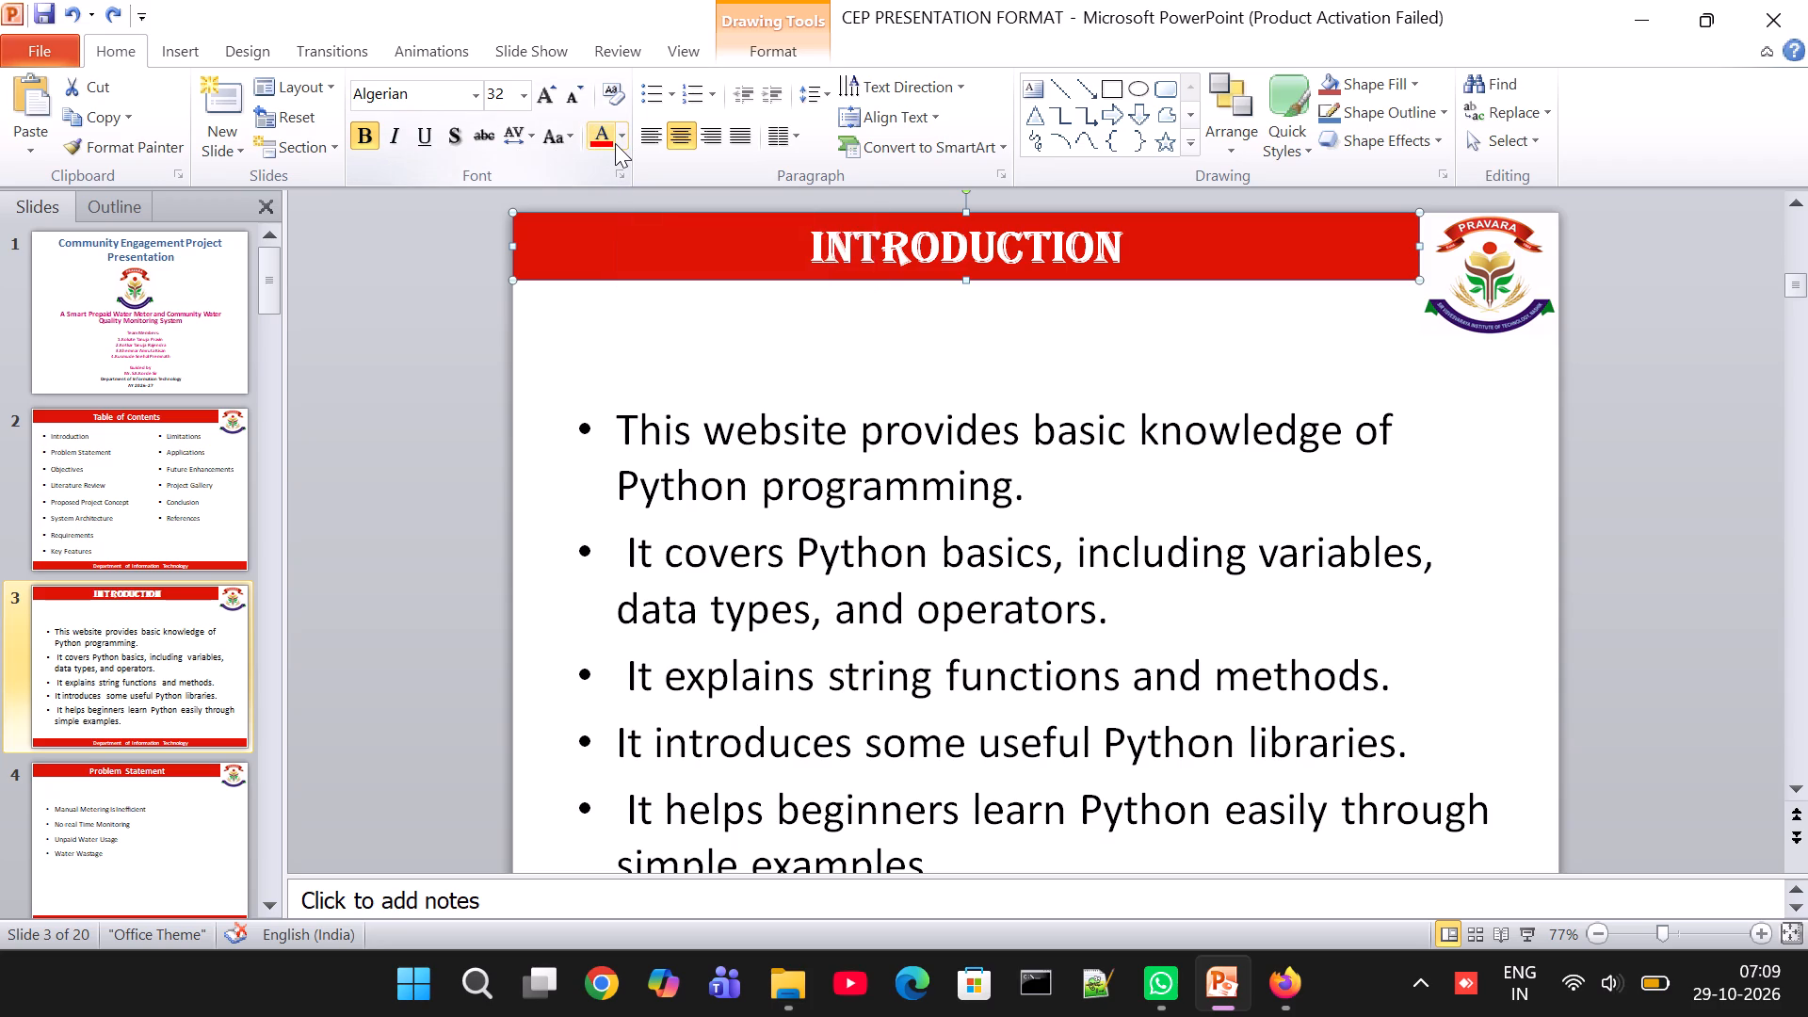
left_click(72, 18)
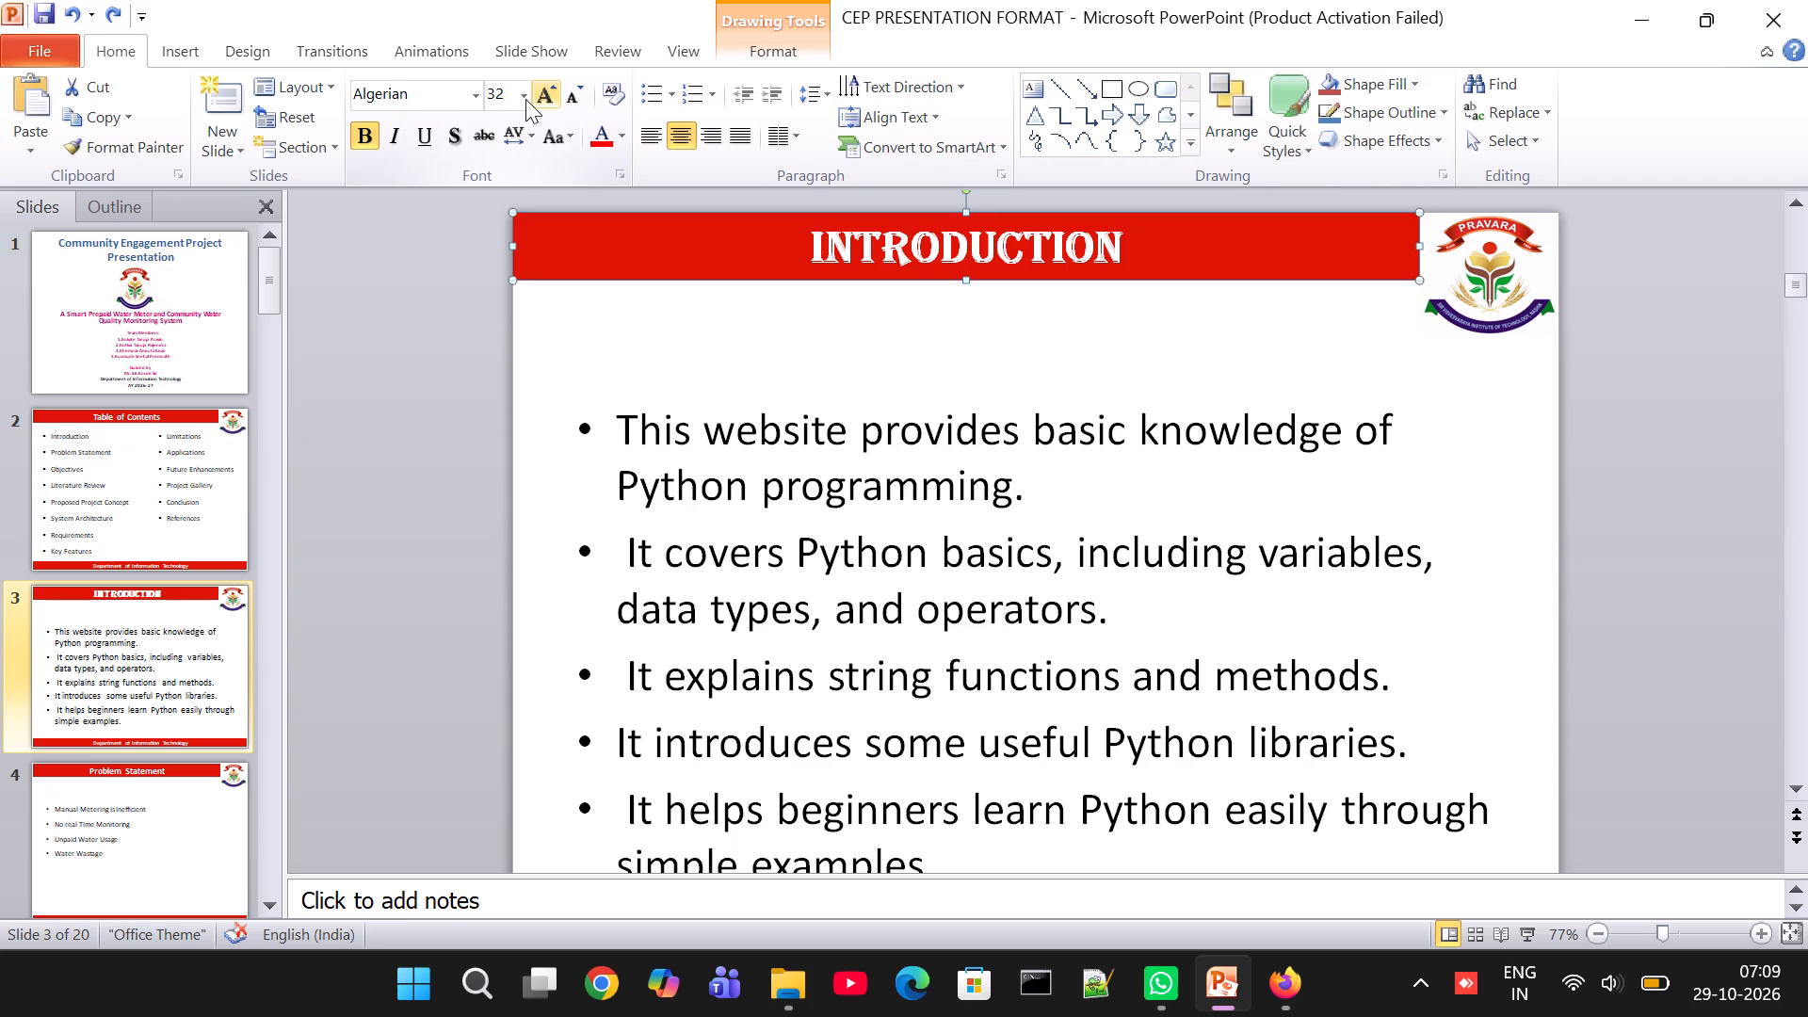
Set the font of the whole Table of Contents title on slide 2 to Algerian.
scroll(686, 184, "down", 1)
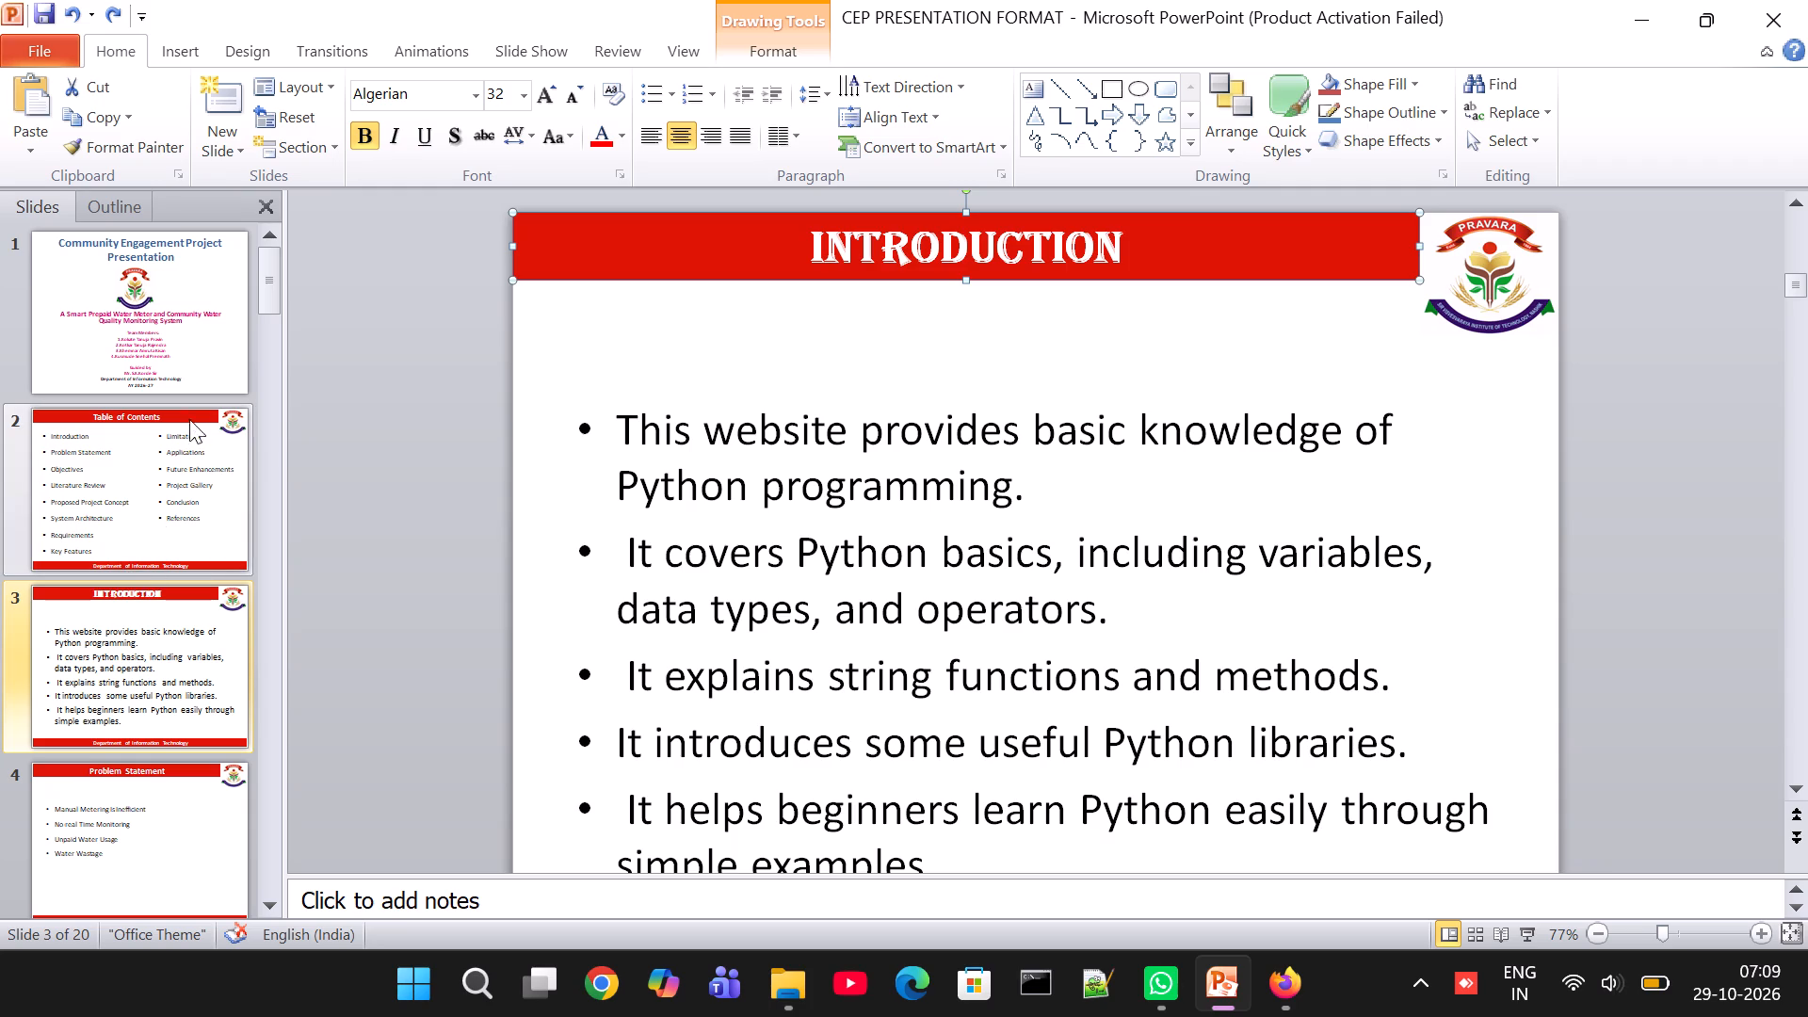
left_click(182, 476)
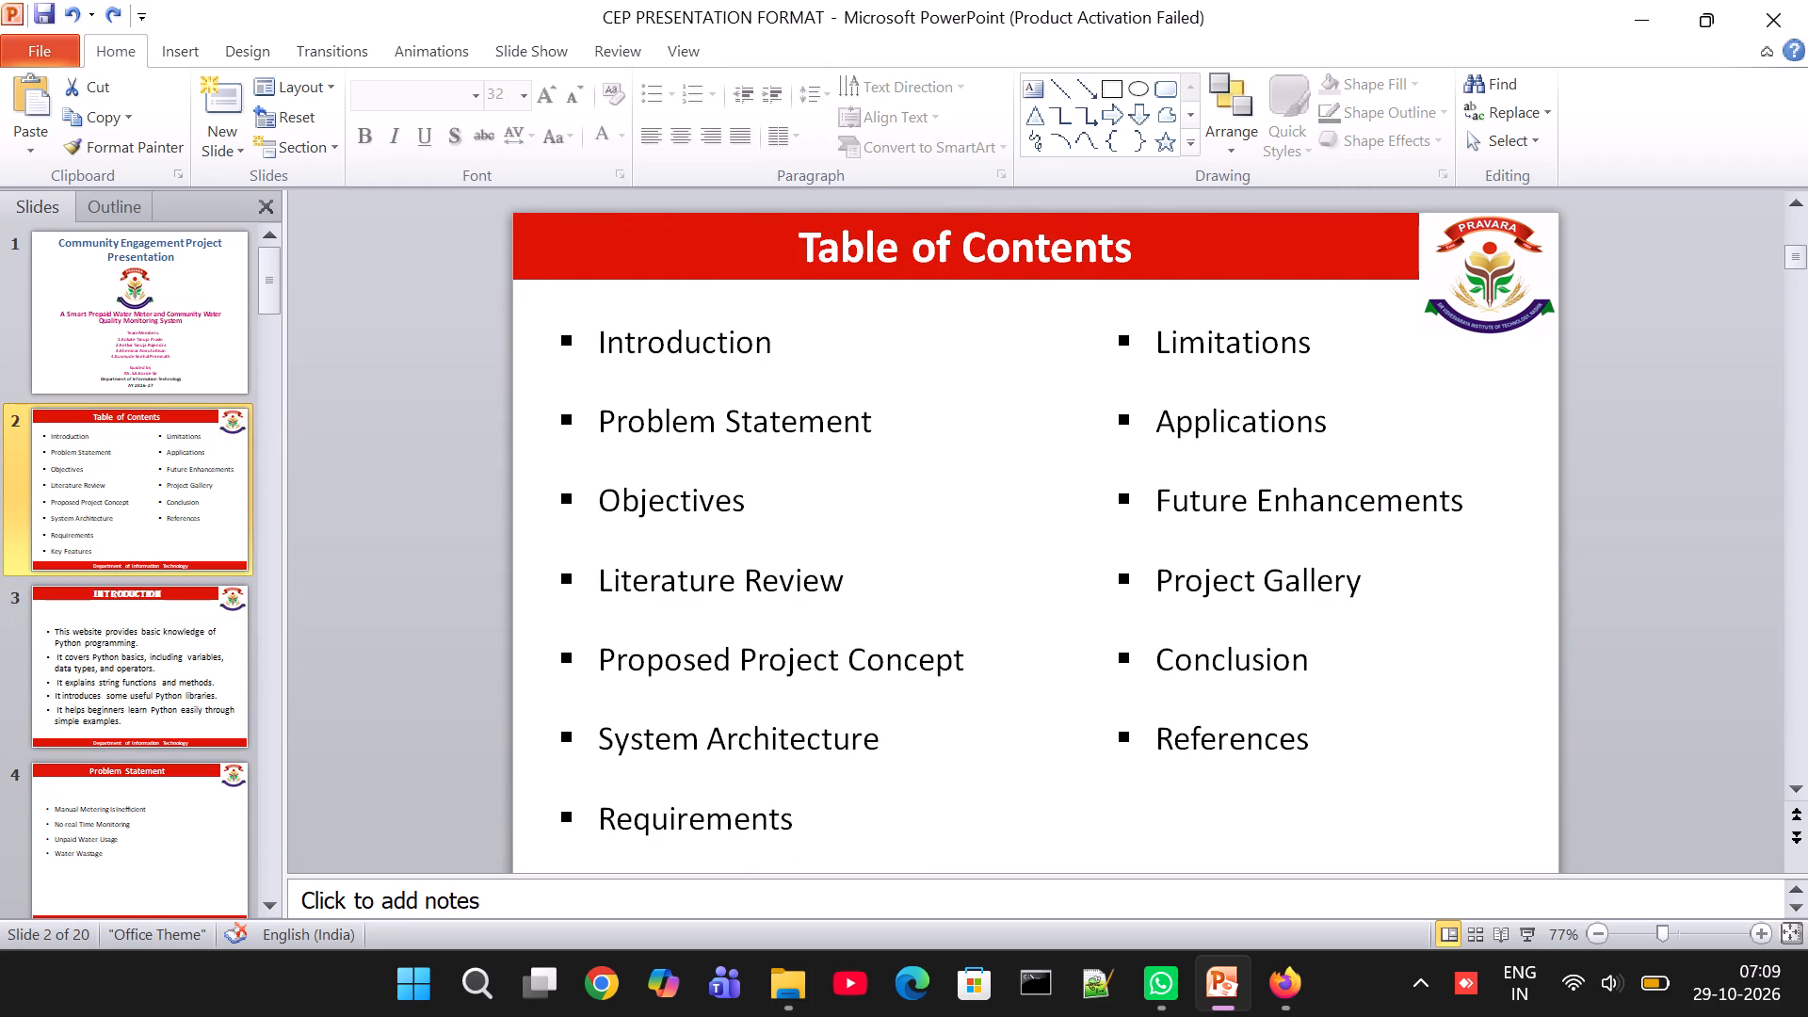
double_click(860, 237)
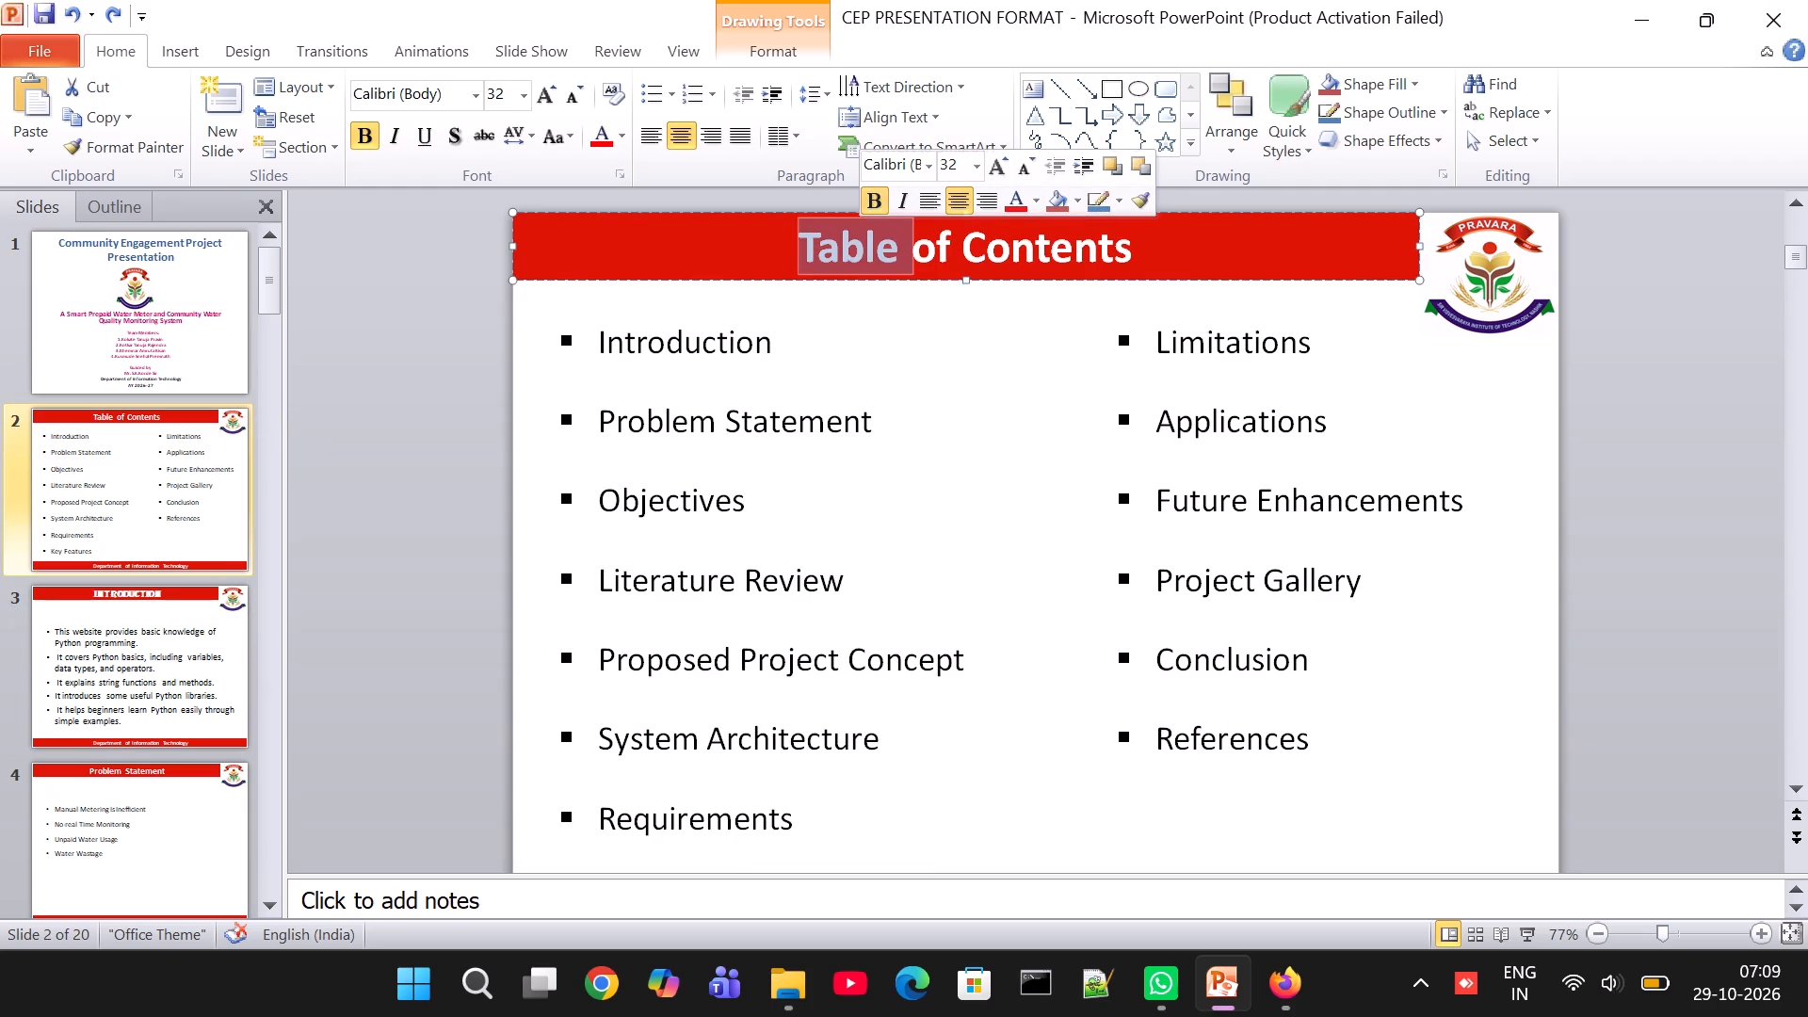
double_click(1133, 258)
left_click_drag(1133, 258, 966, 257)
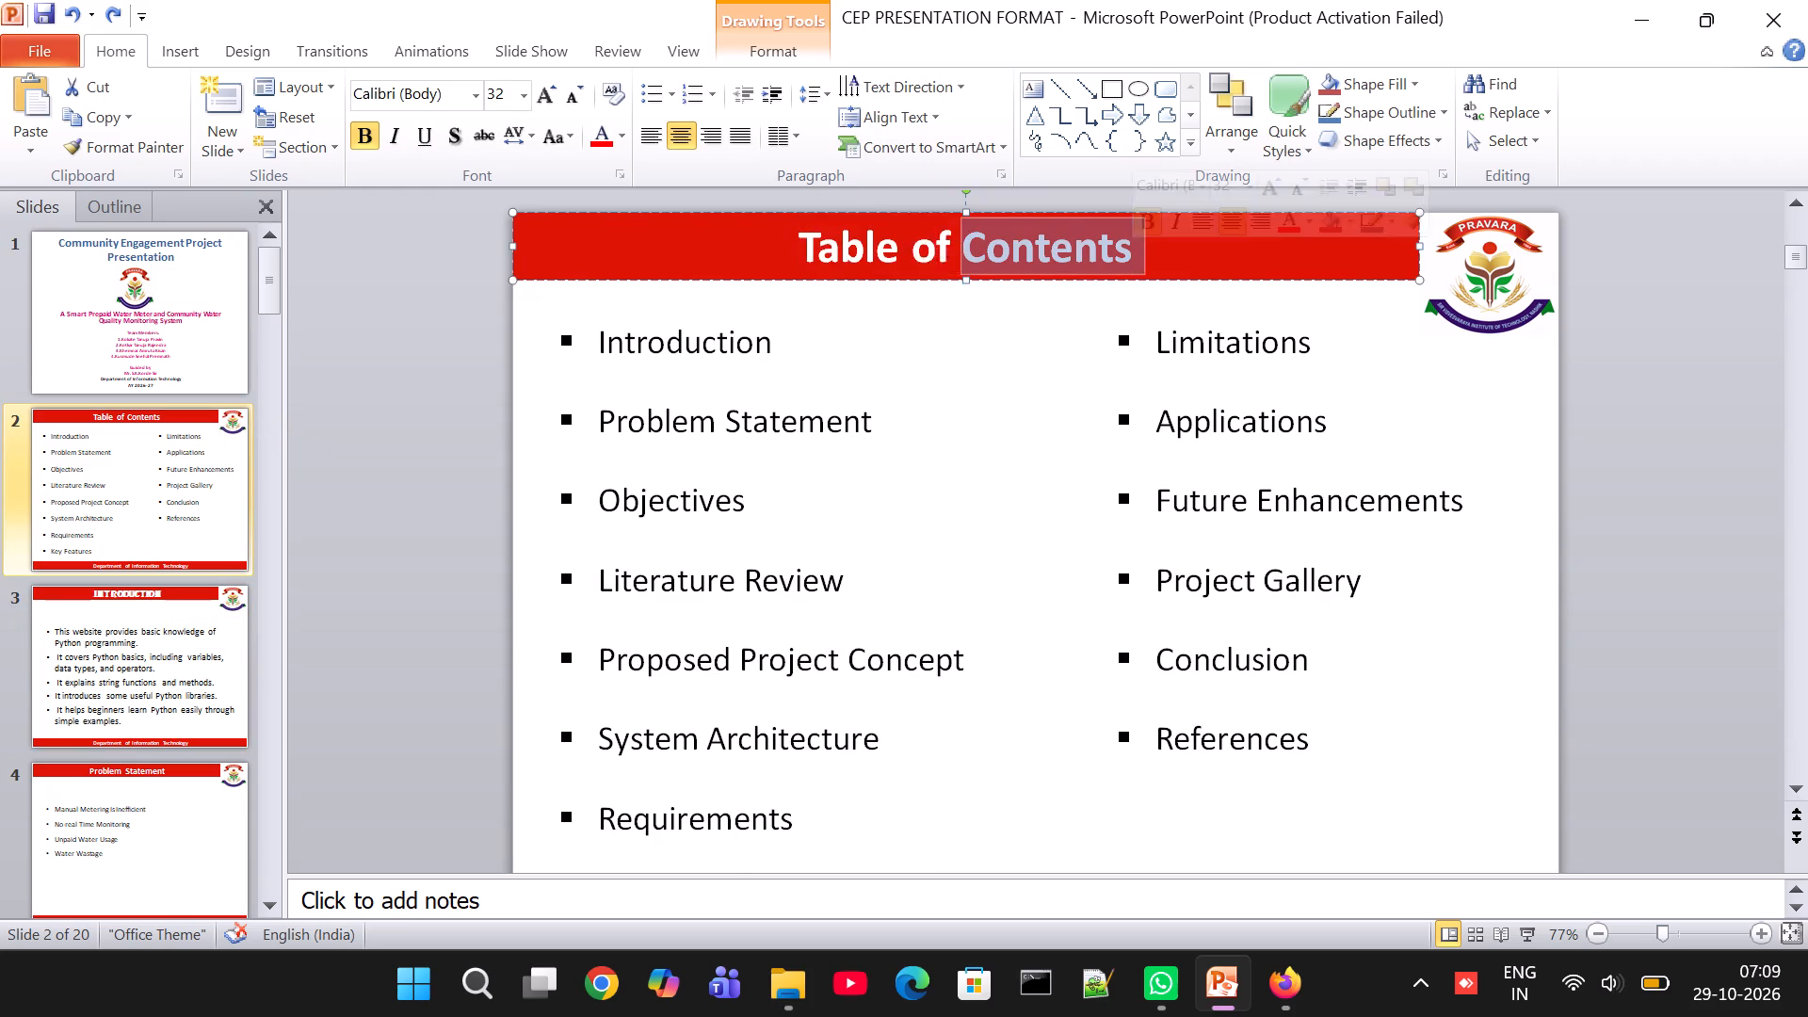
left_click_drag(966, 257, 801, 268)
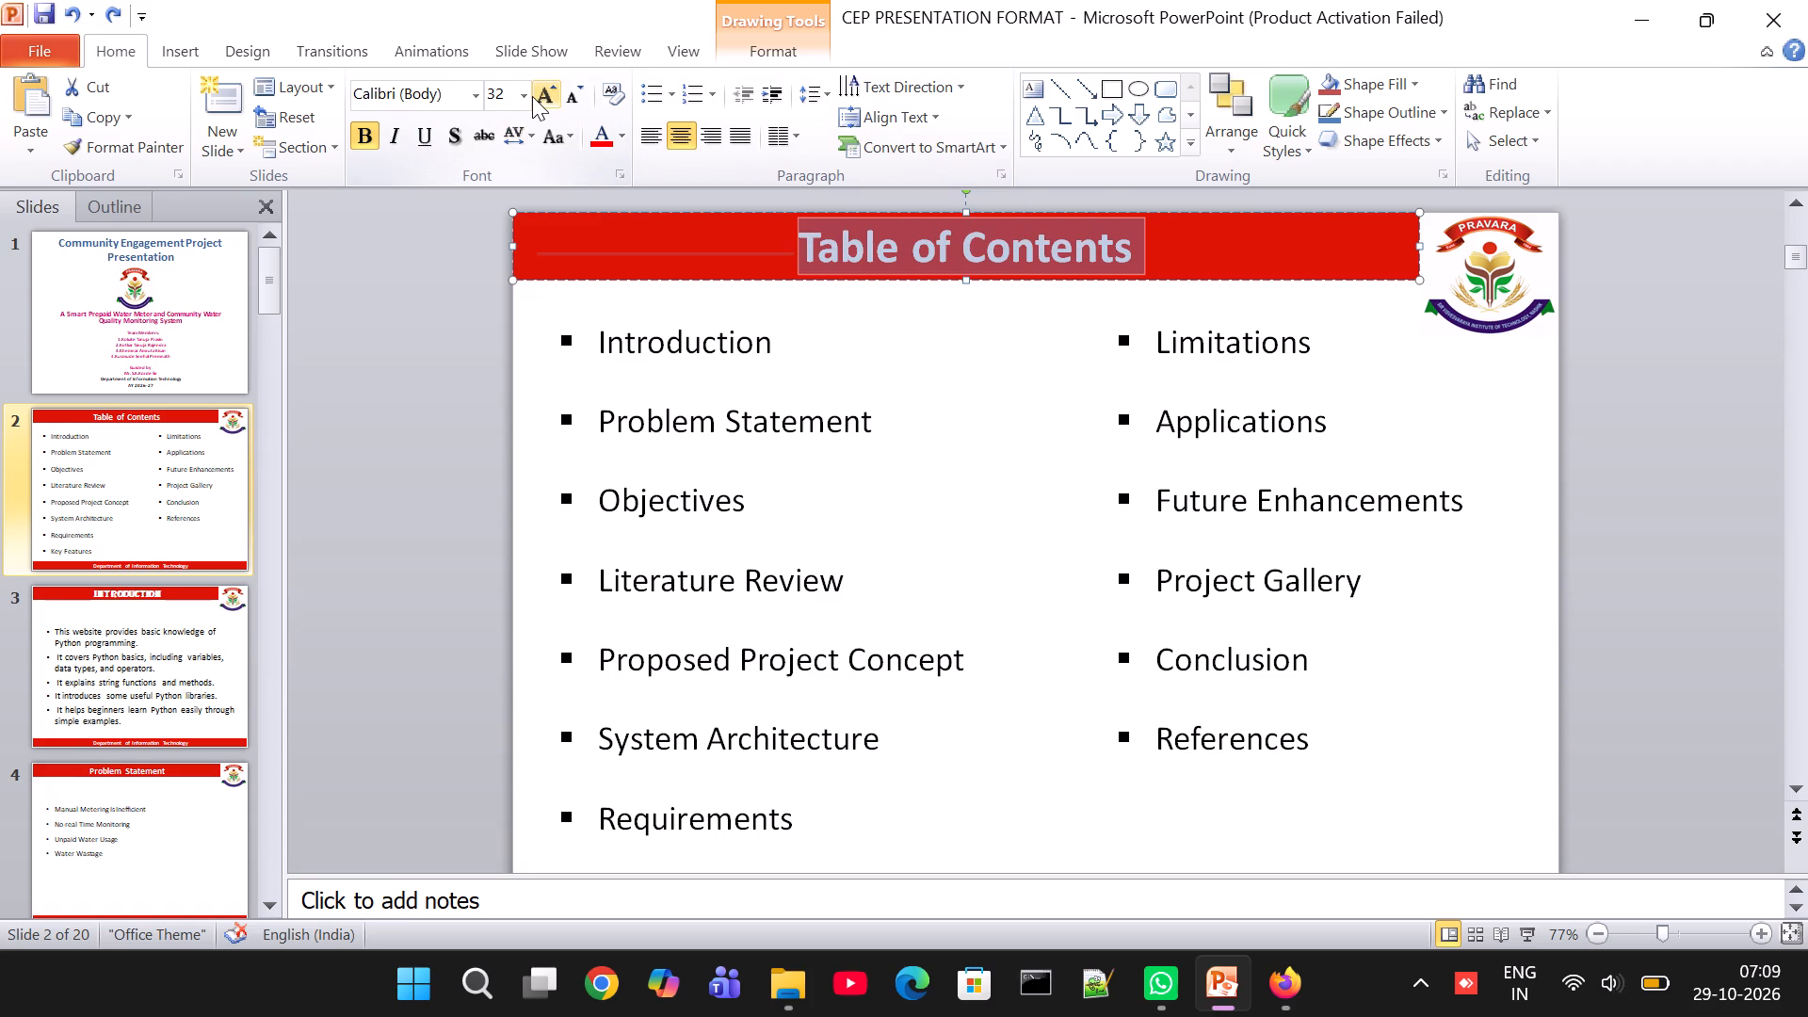
left_click(473, 106)
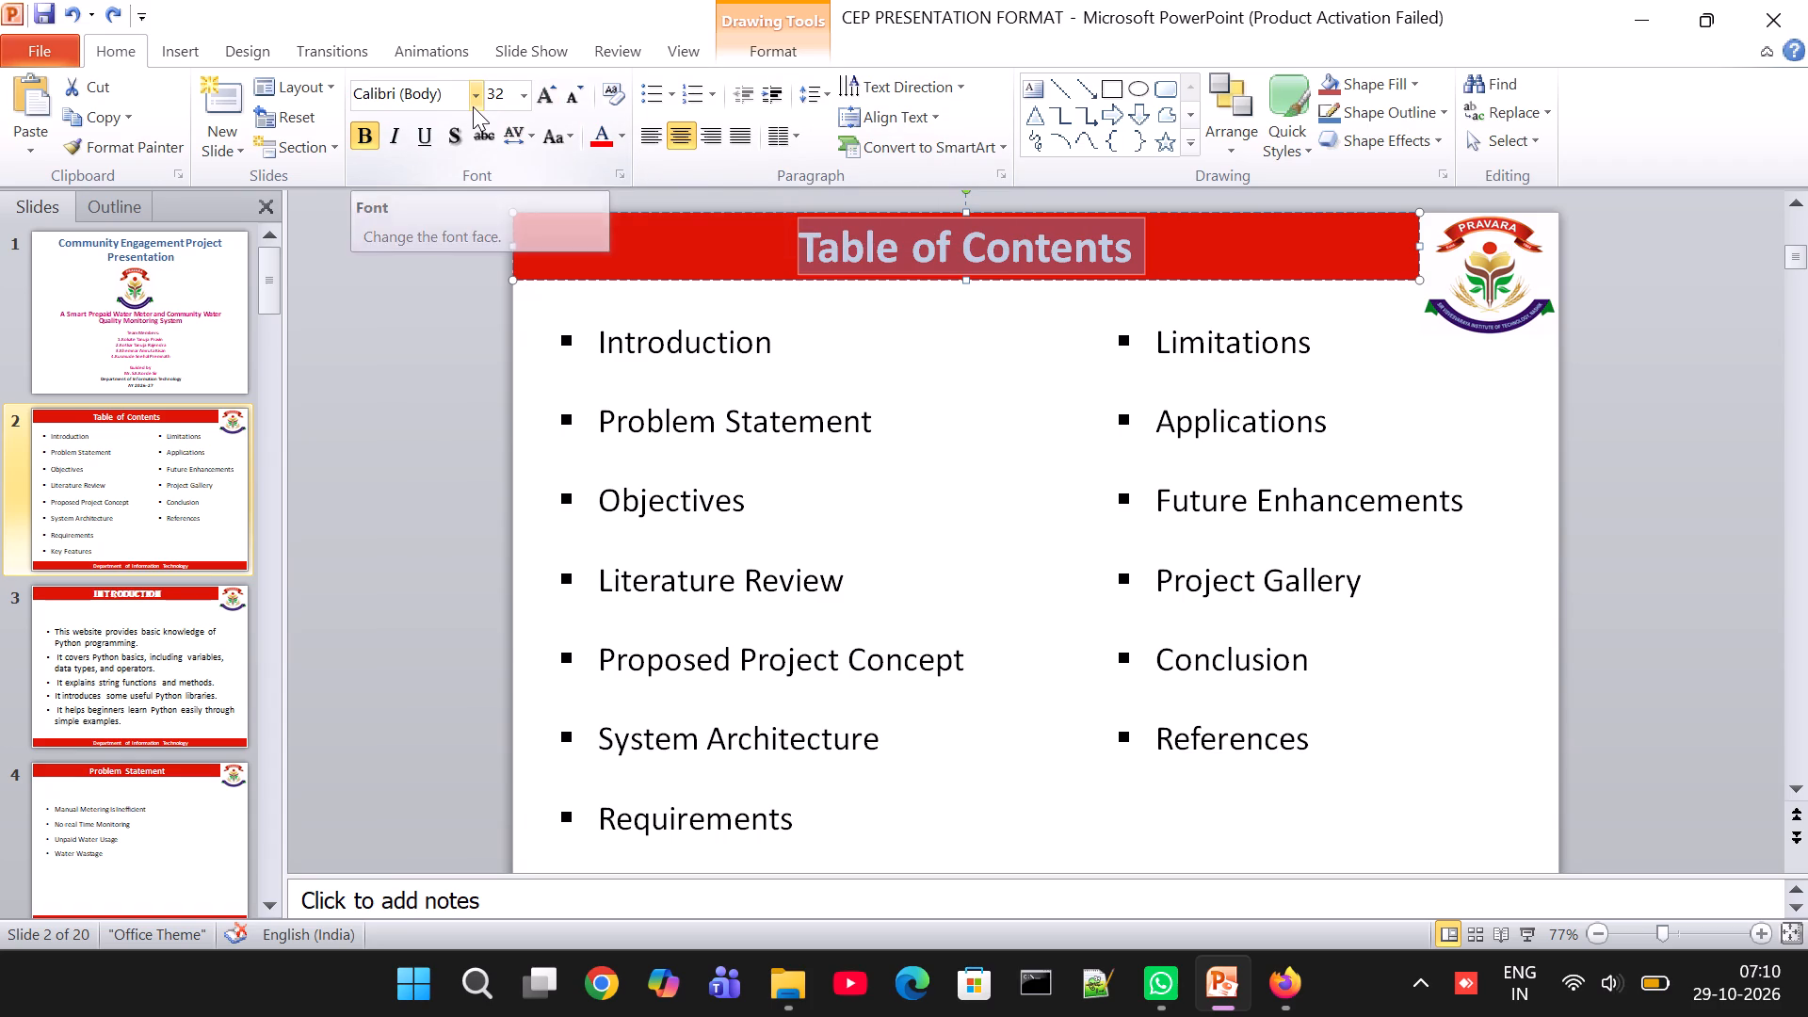
left_click(488, 245)
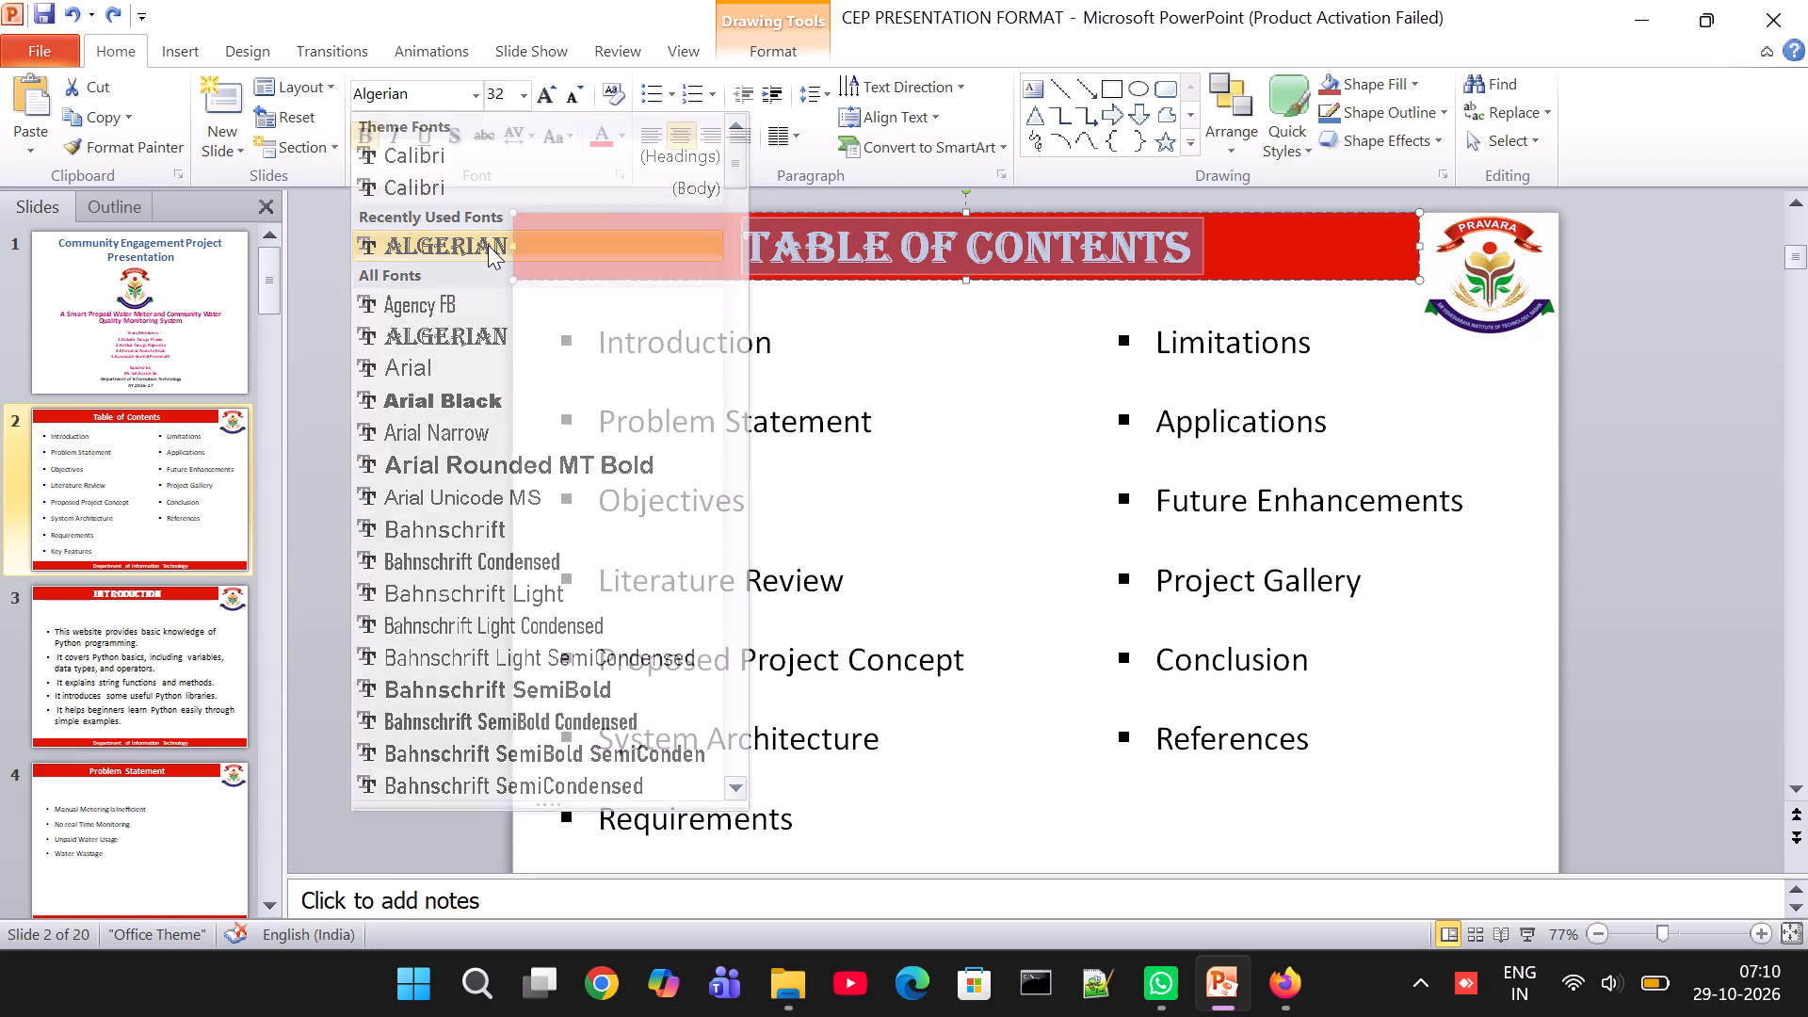
Fill the Problem Statement title bar on slide 4 with the theme colour Dark Blue, Text 2.
left_click(148, 633)
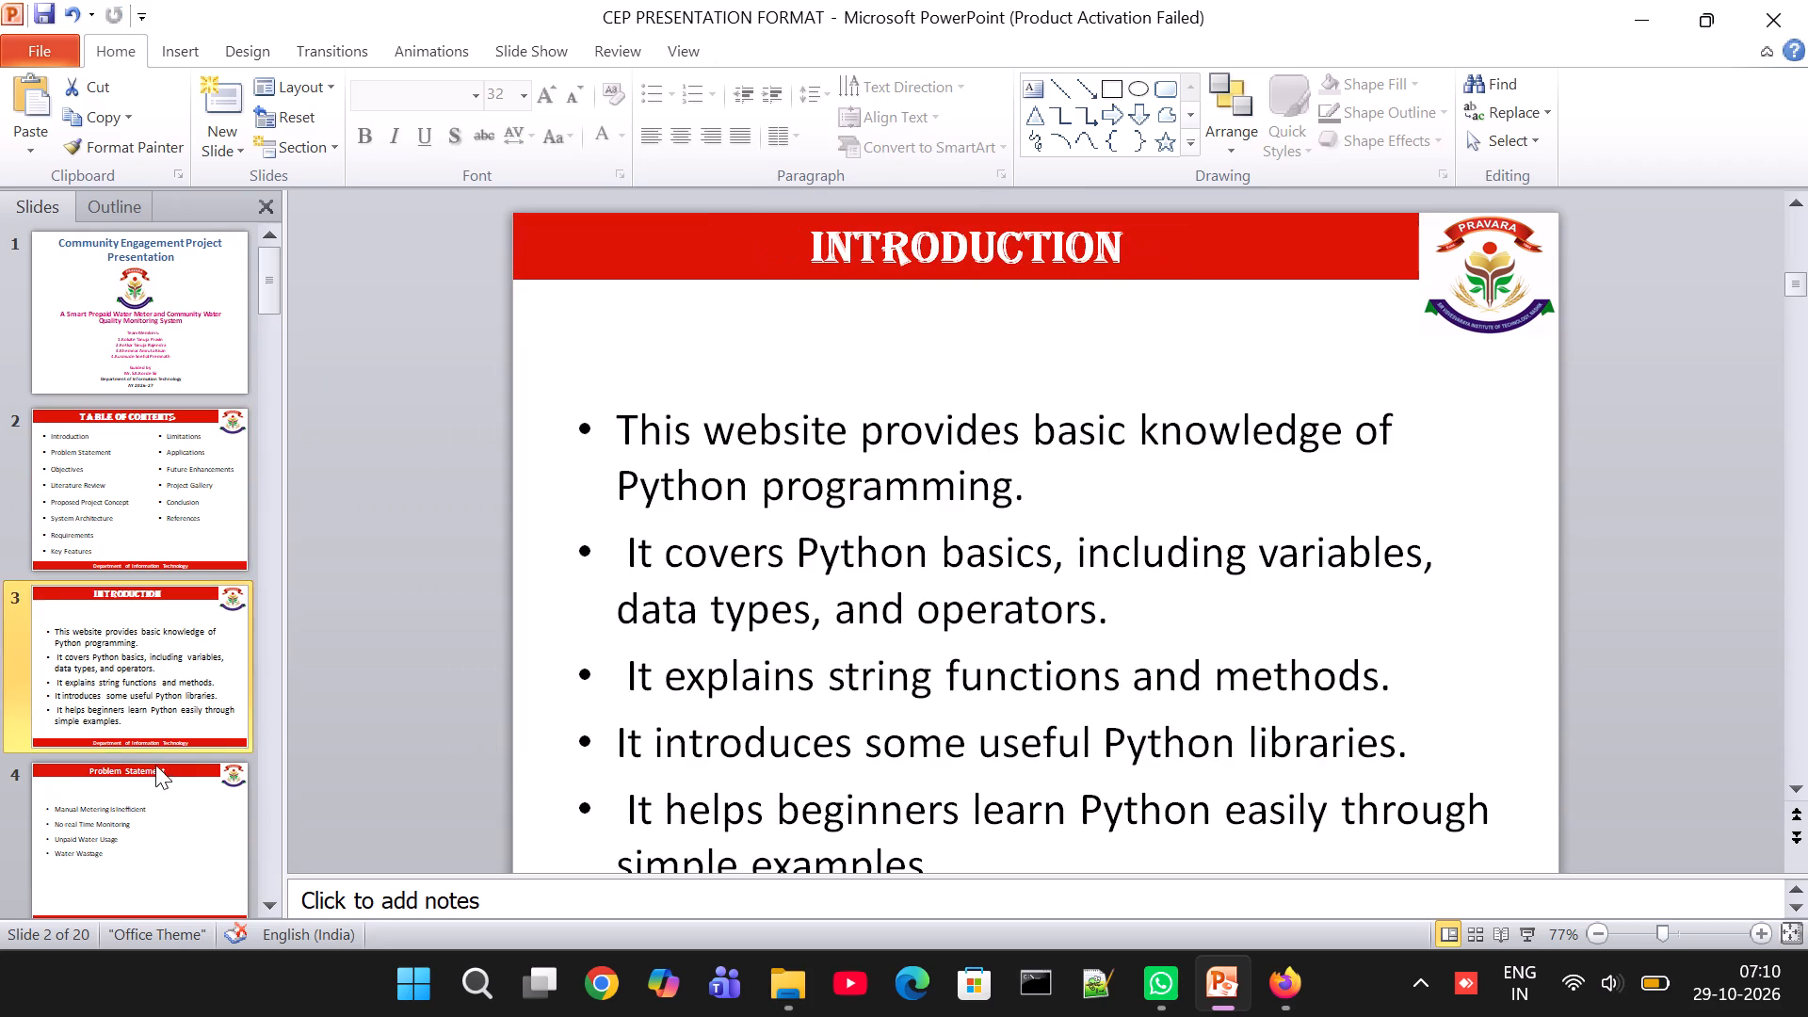
left_click(155, 770)
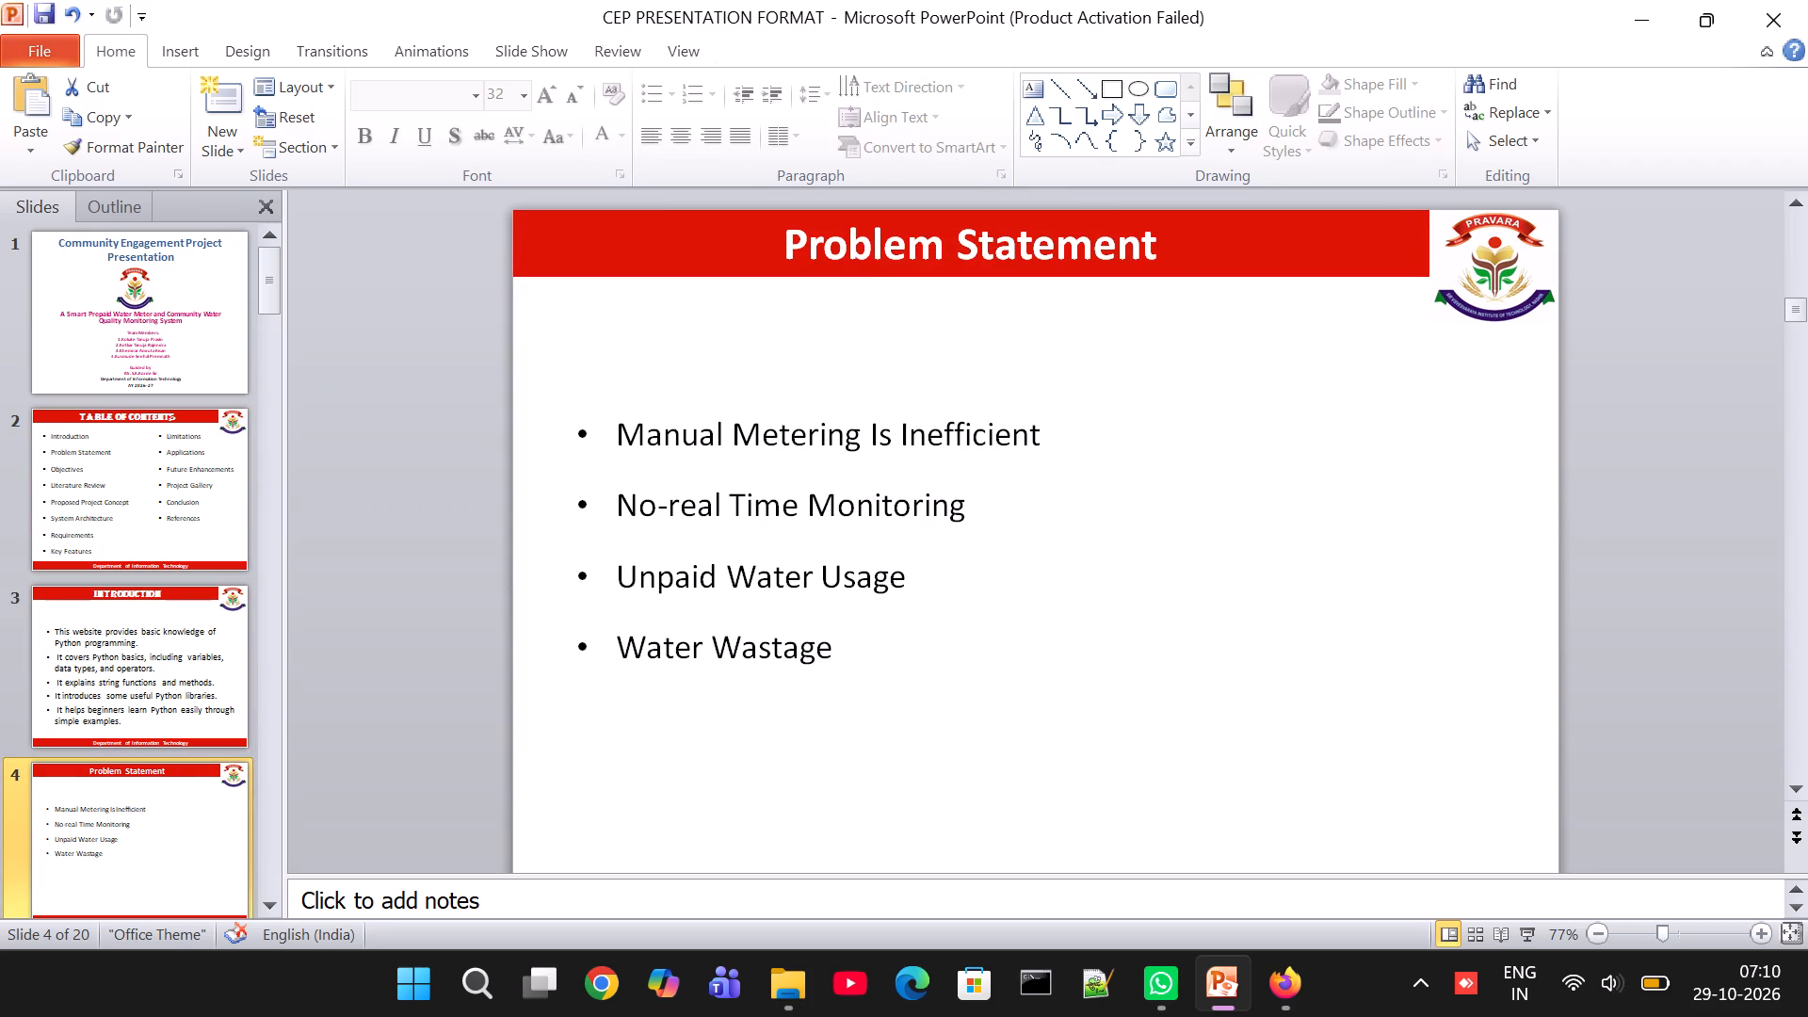
triple_click(1163, 248)
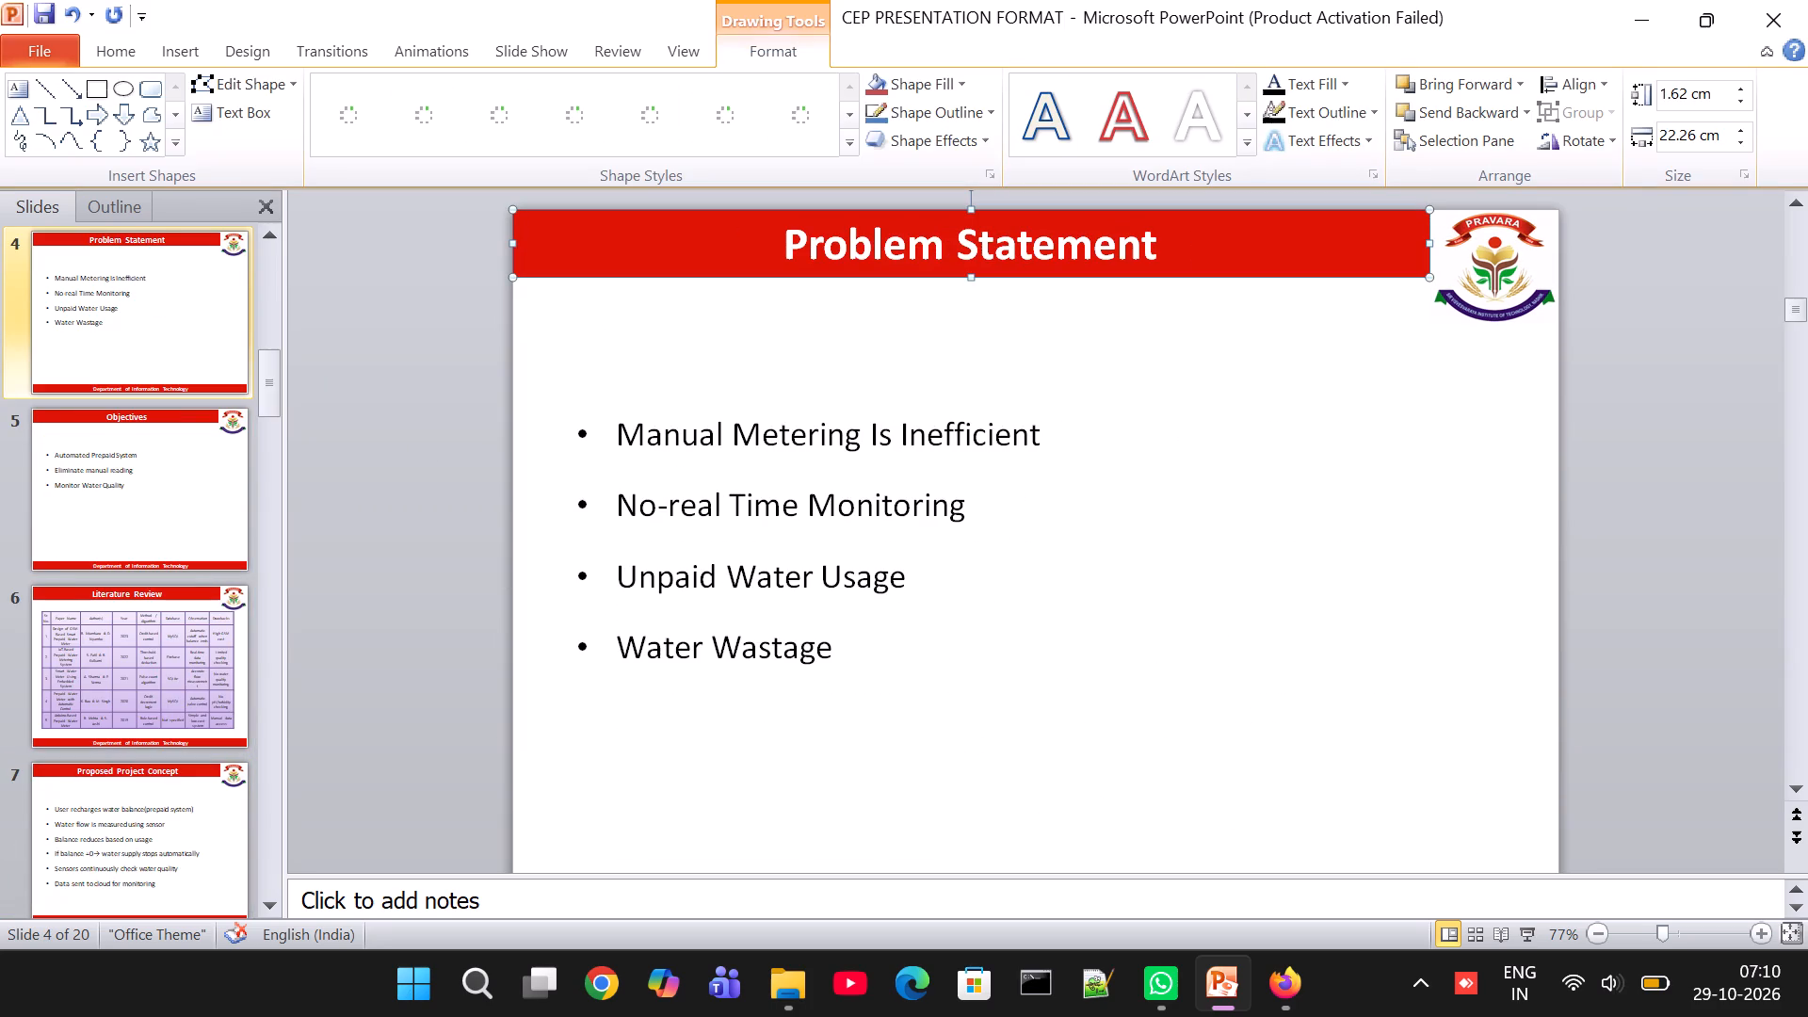
double_click(1138, 248)
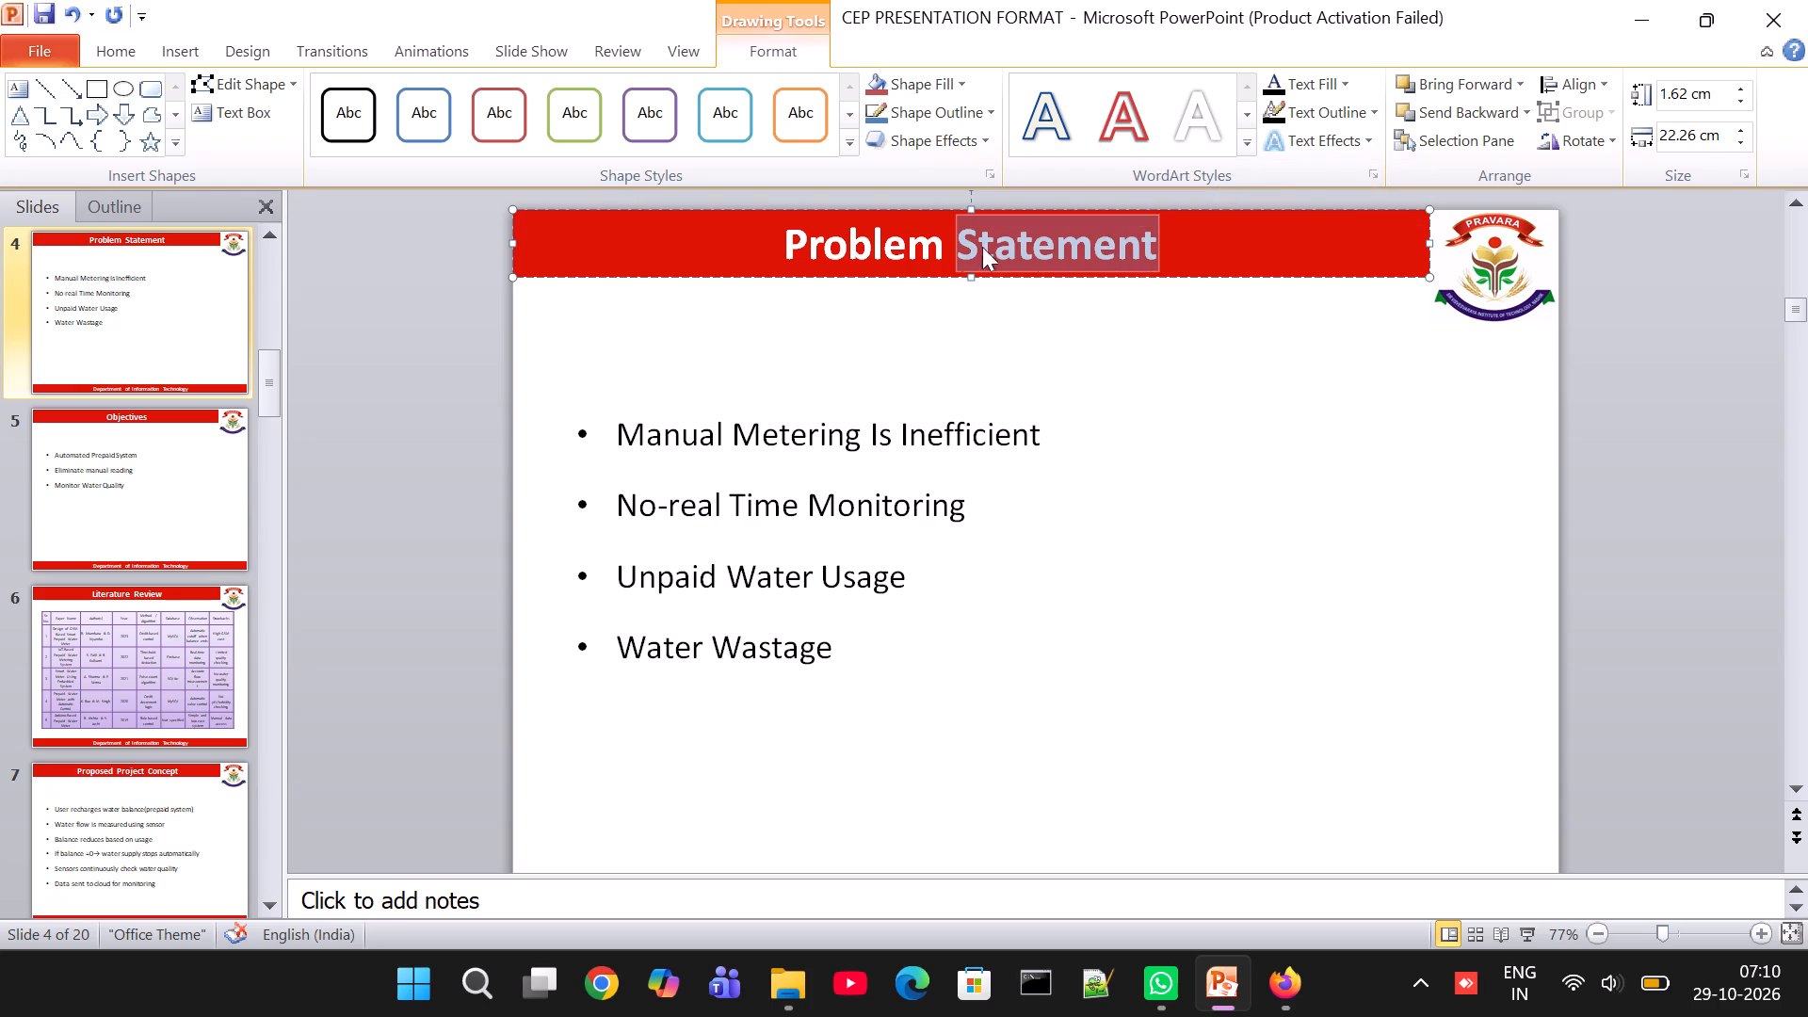
left_click(763, 240)
left_click_drag(763, 240, 804, 240)
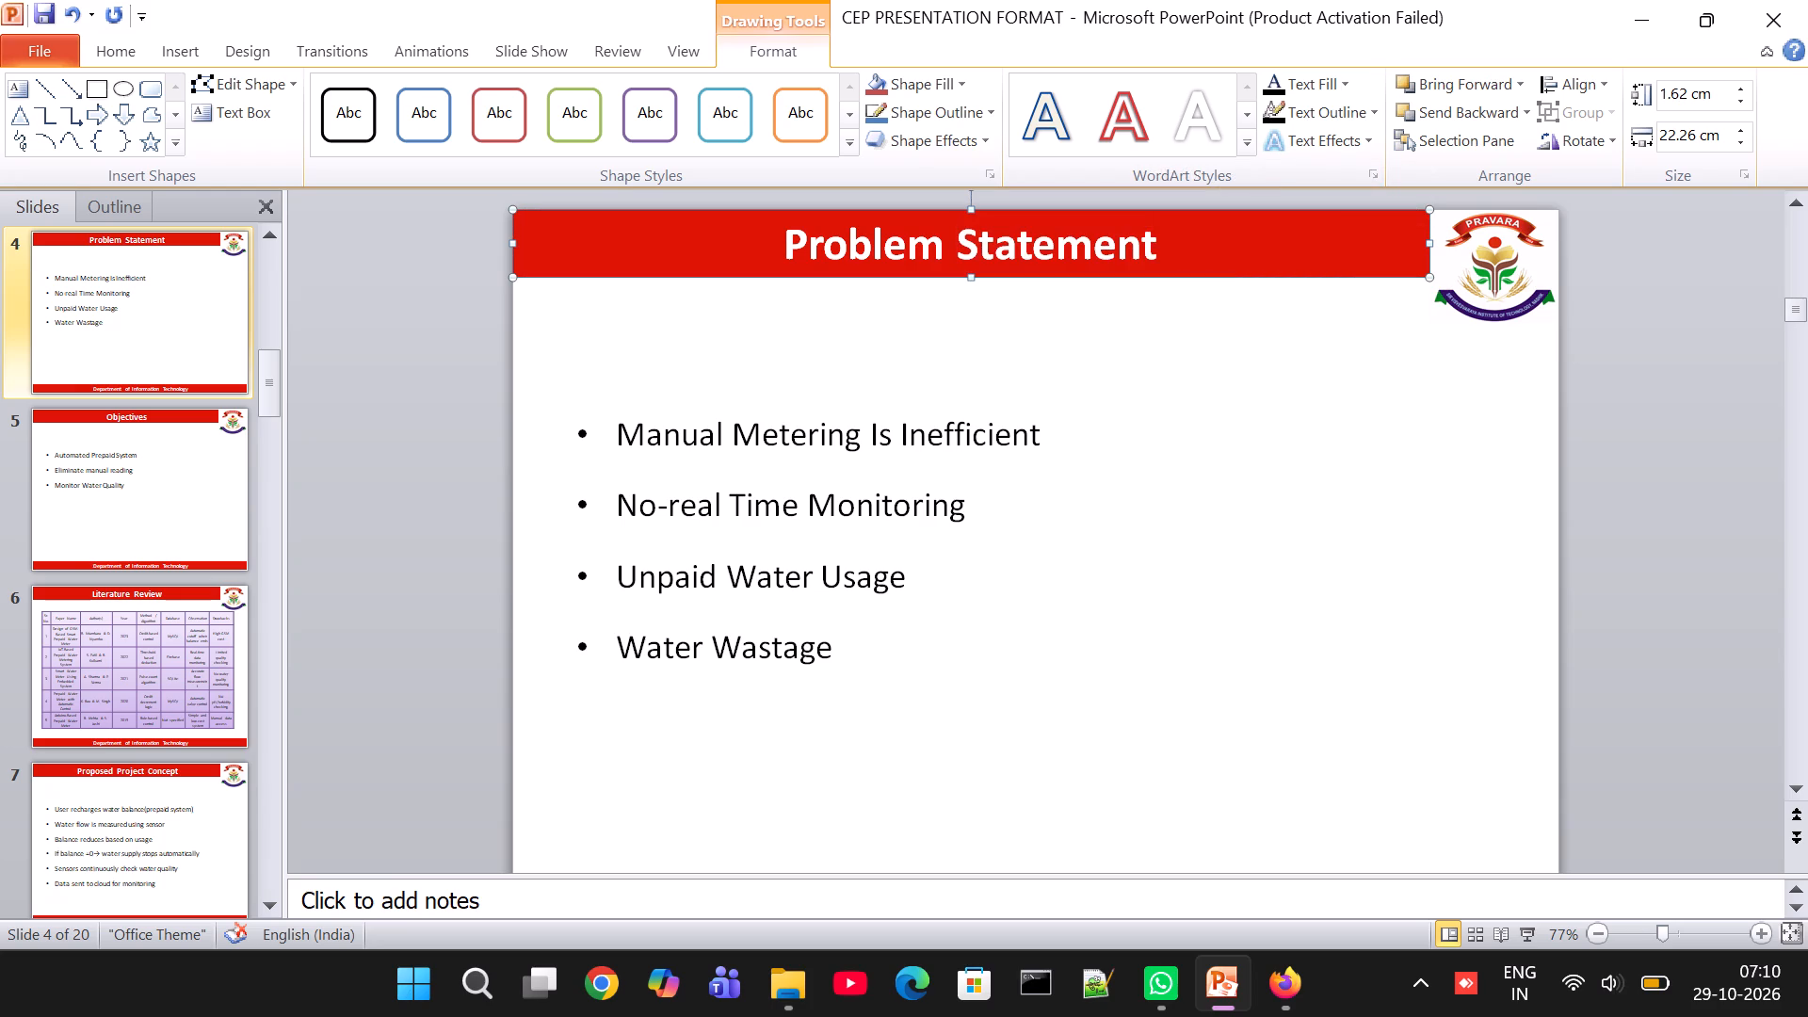
left_click(183, 267)
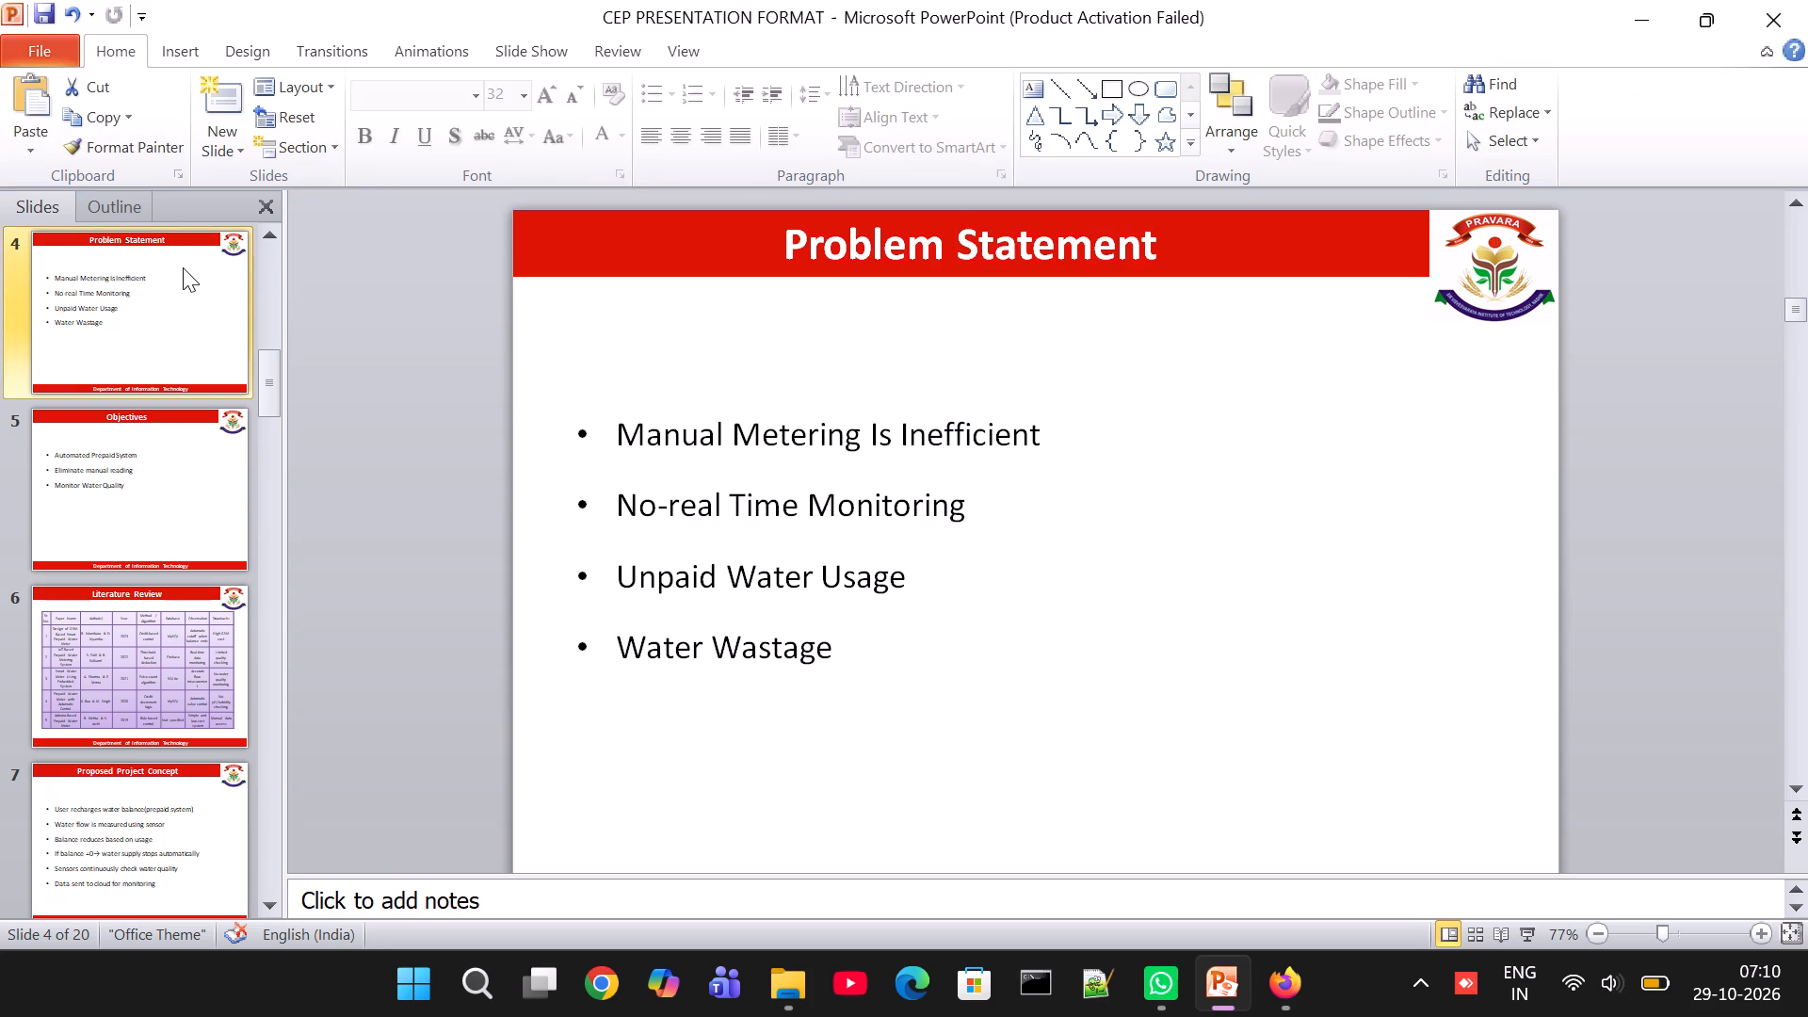
left_click(601, 246)
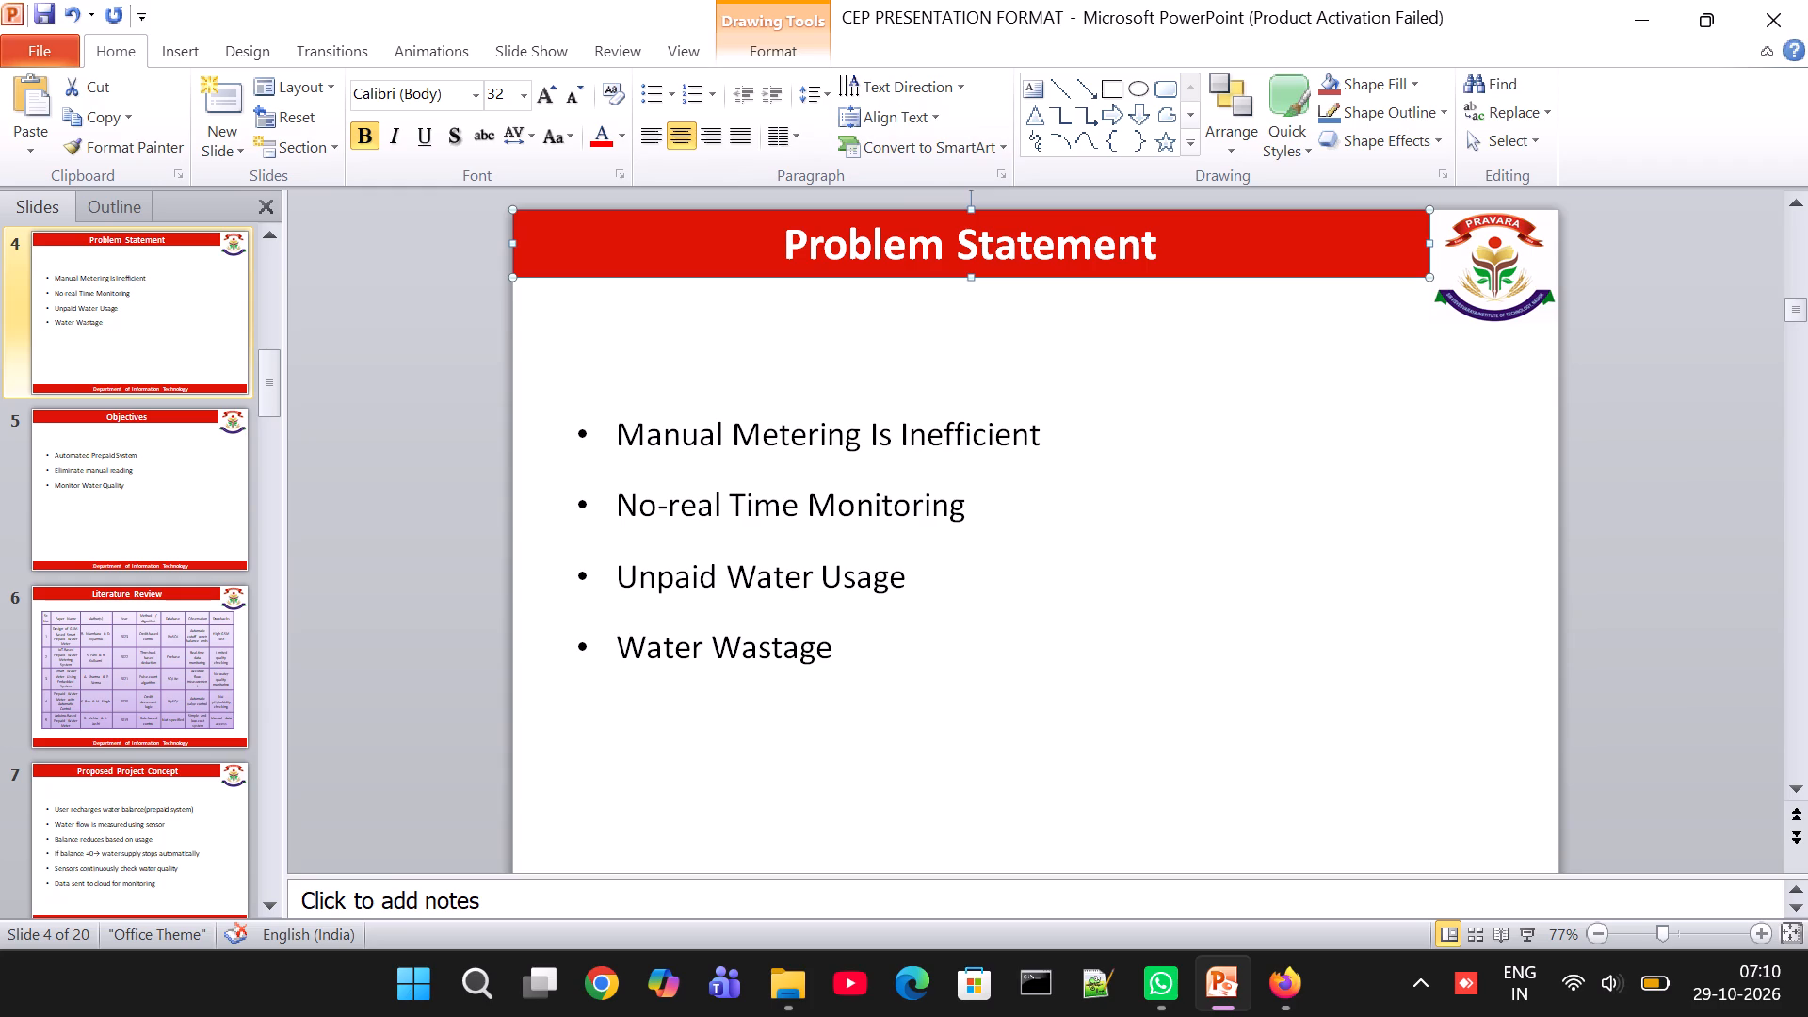
left_click(760, 241)
double_click(760, 241)
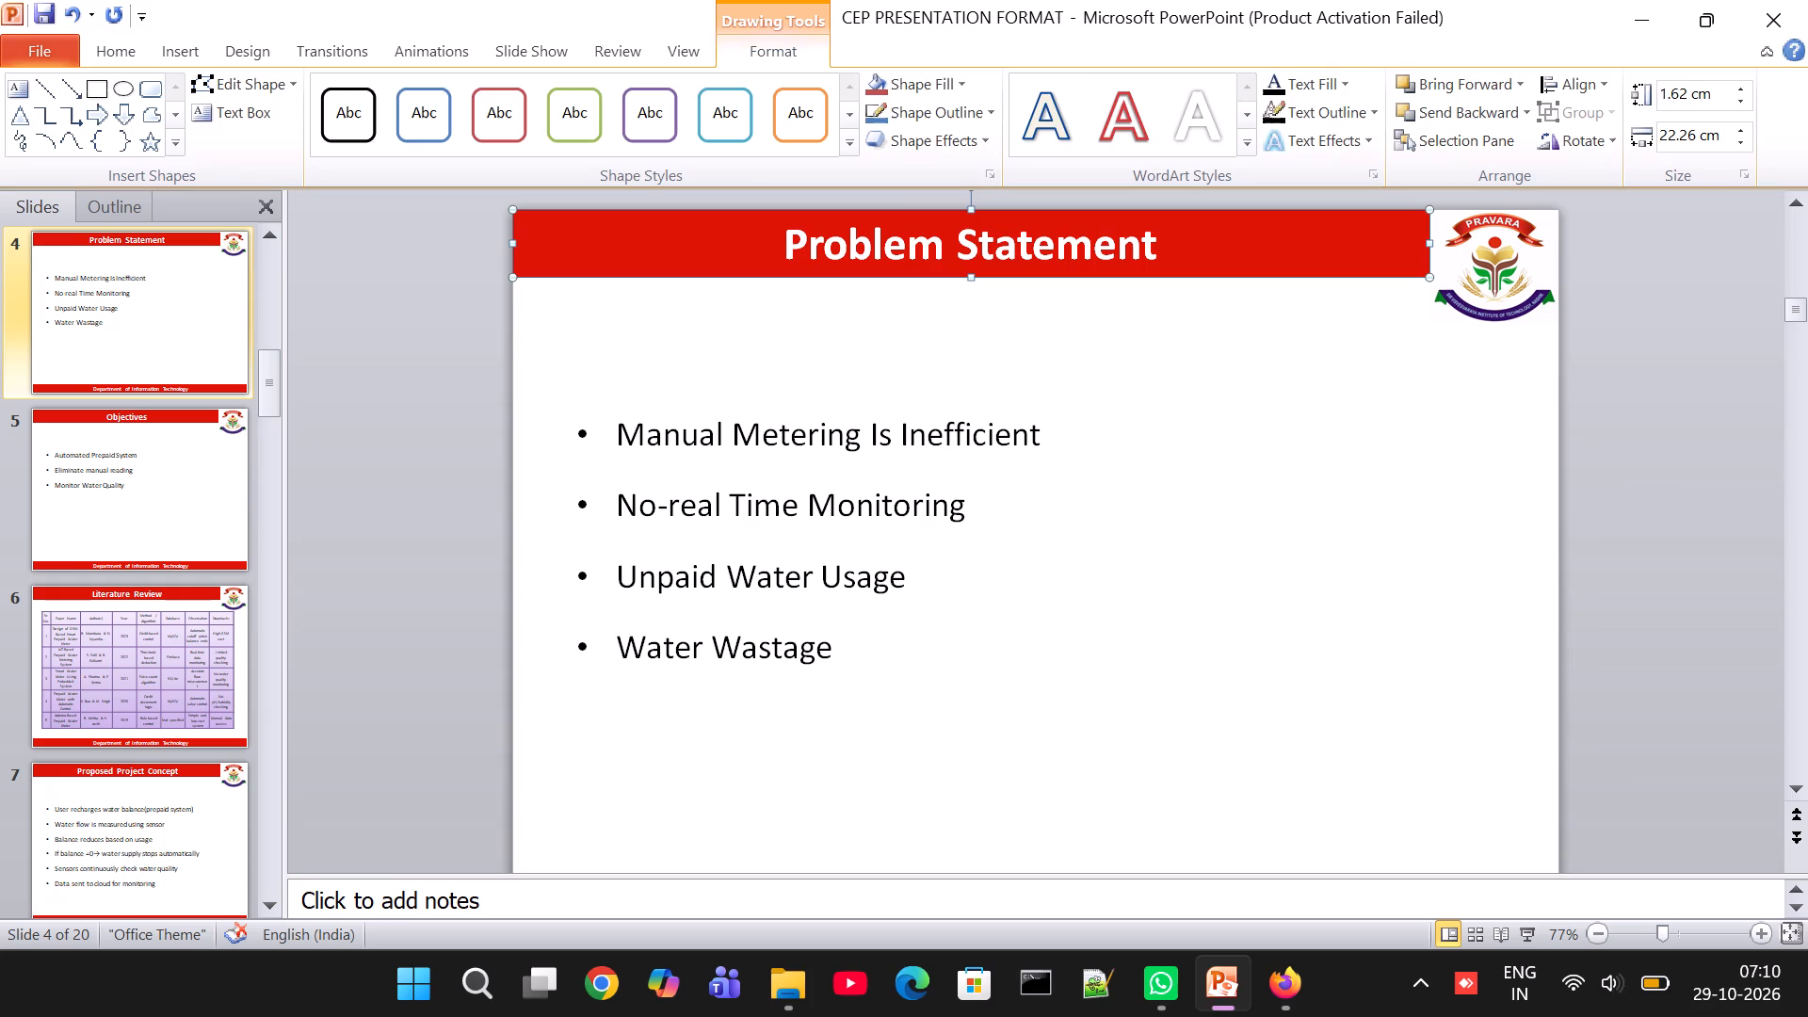
left_click(925, 85)
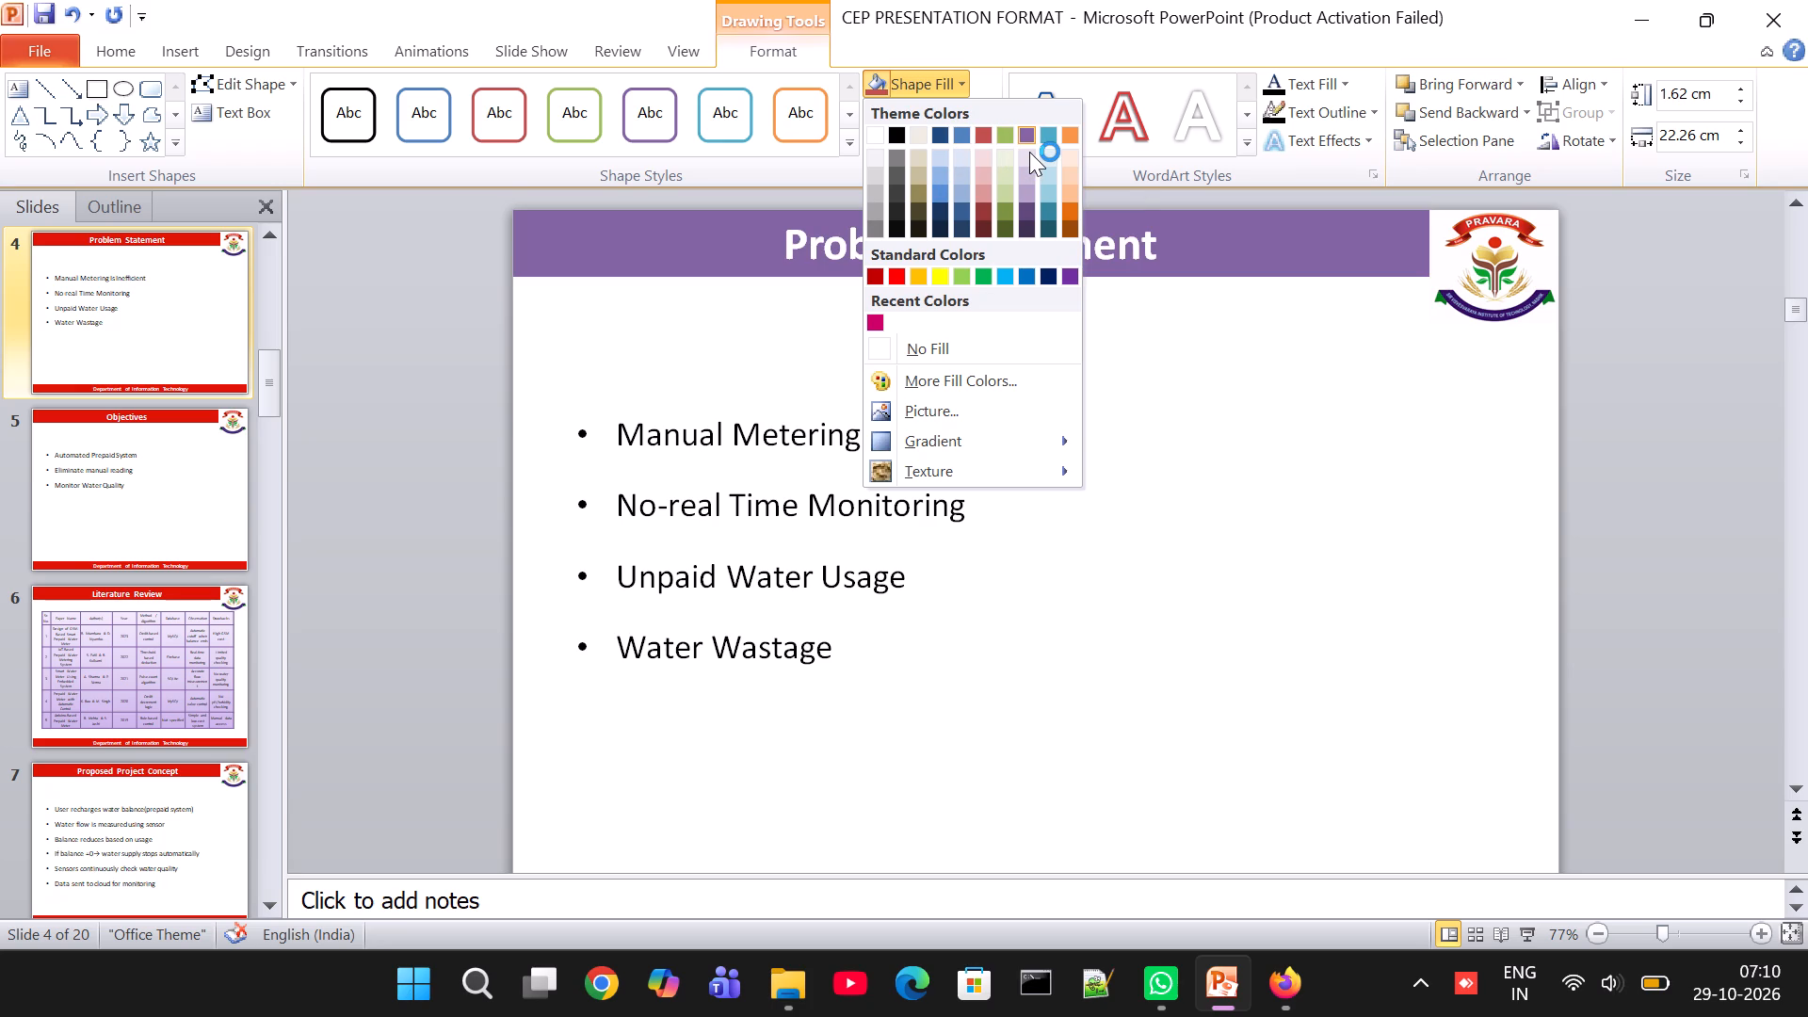
left_click(938, 134)
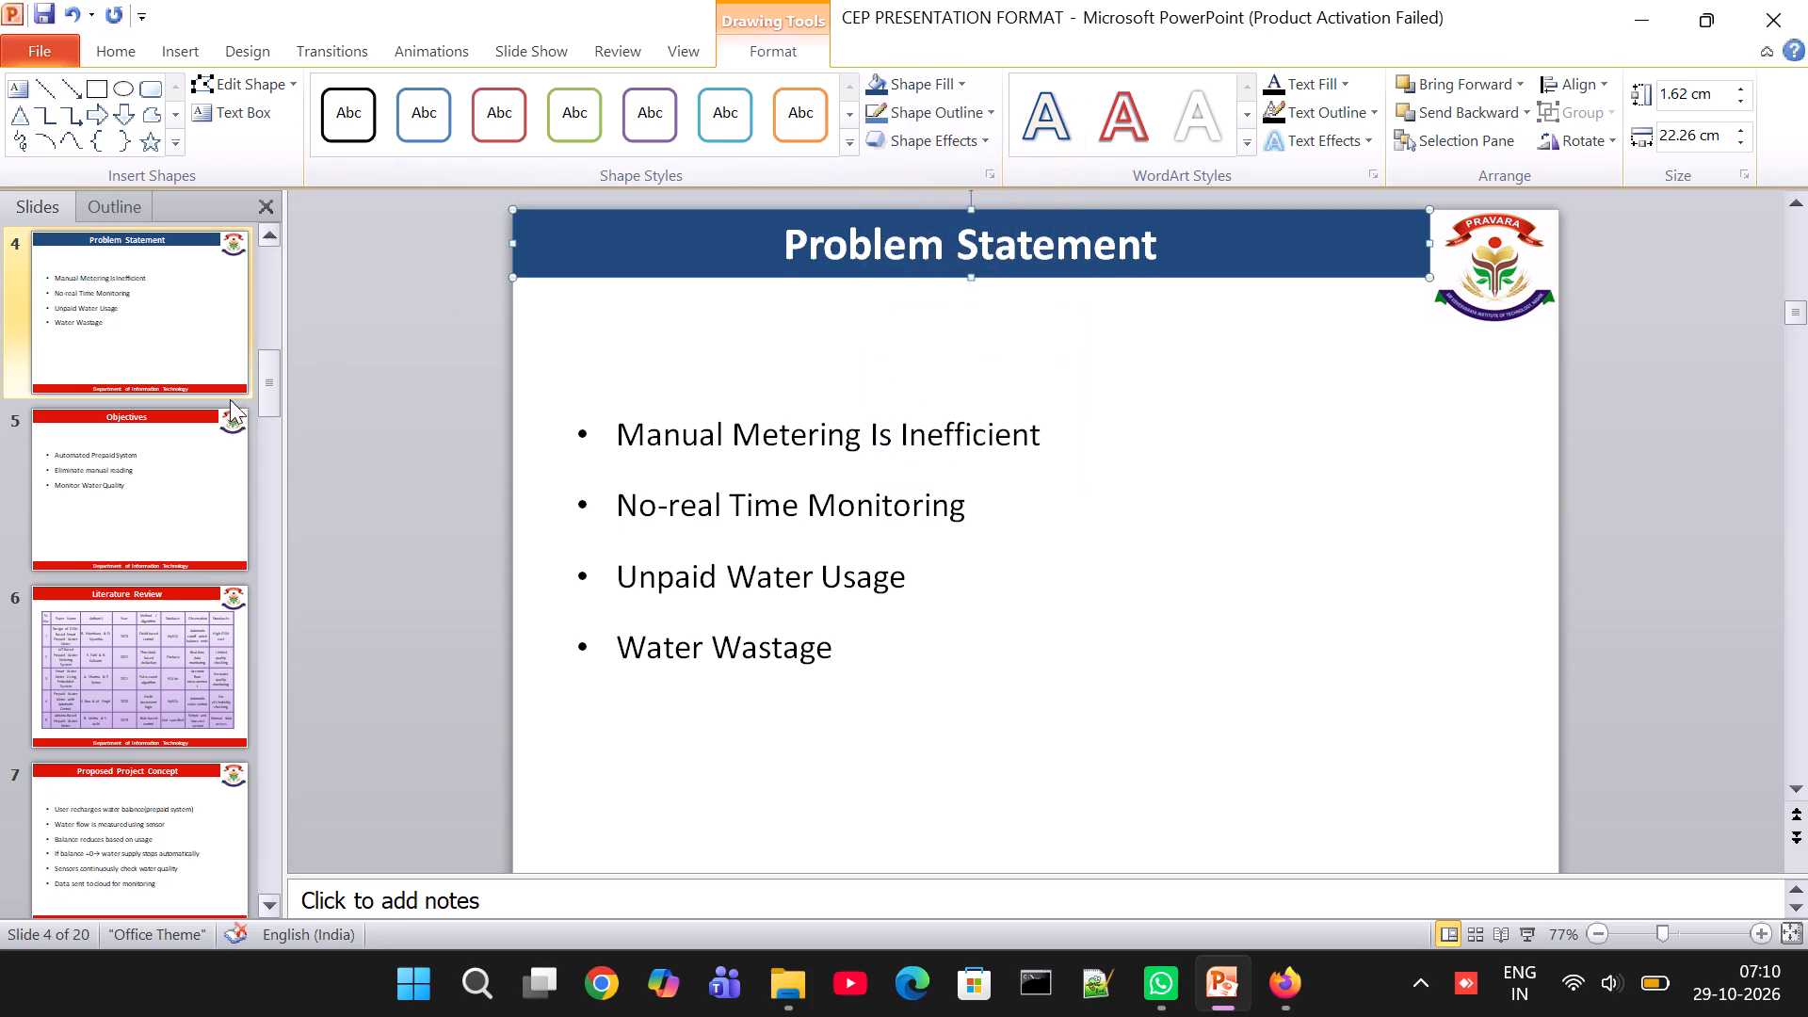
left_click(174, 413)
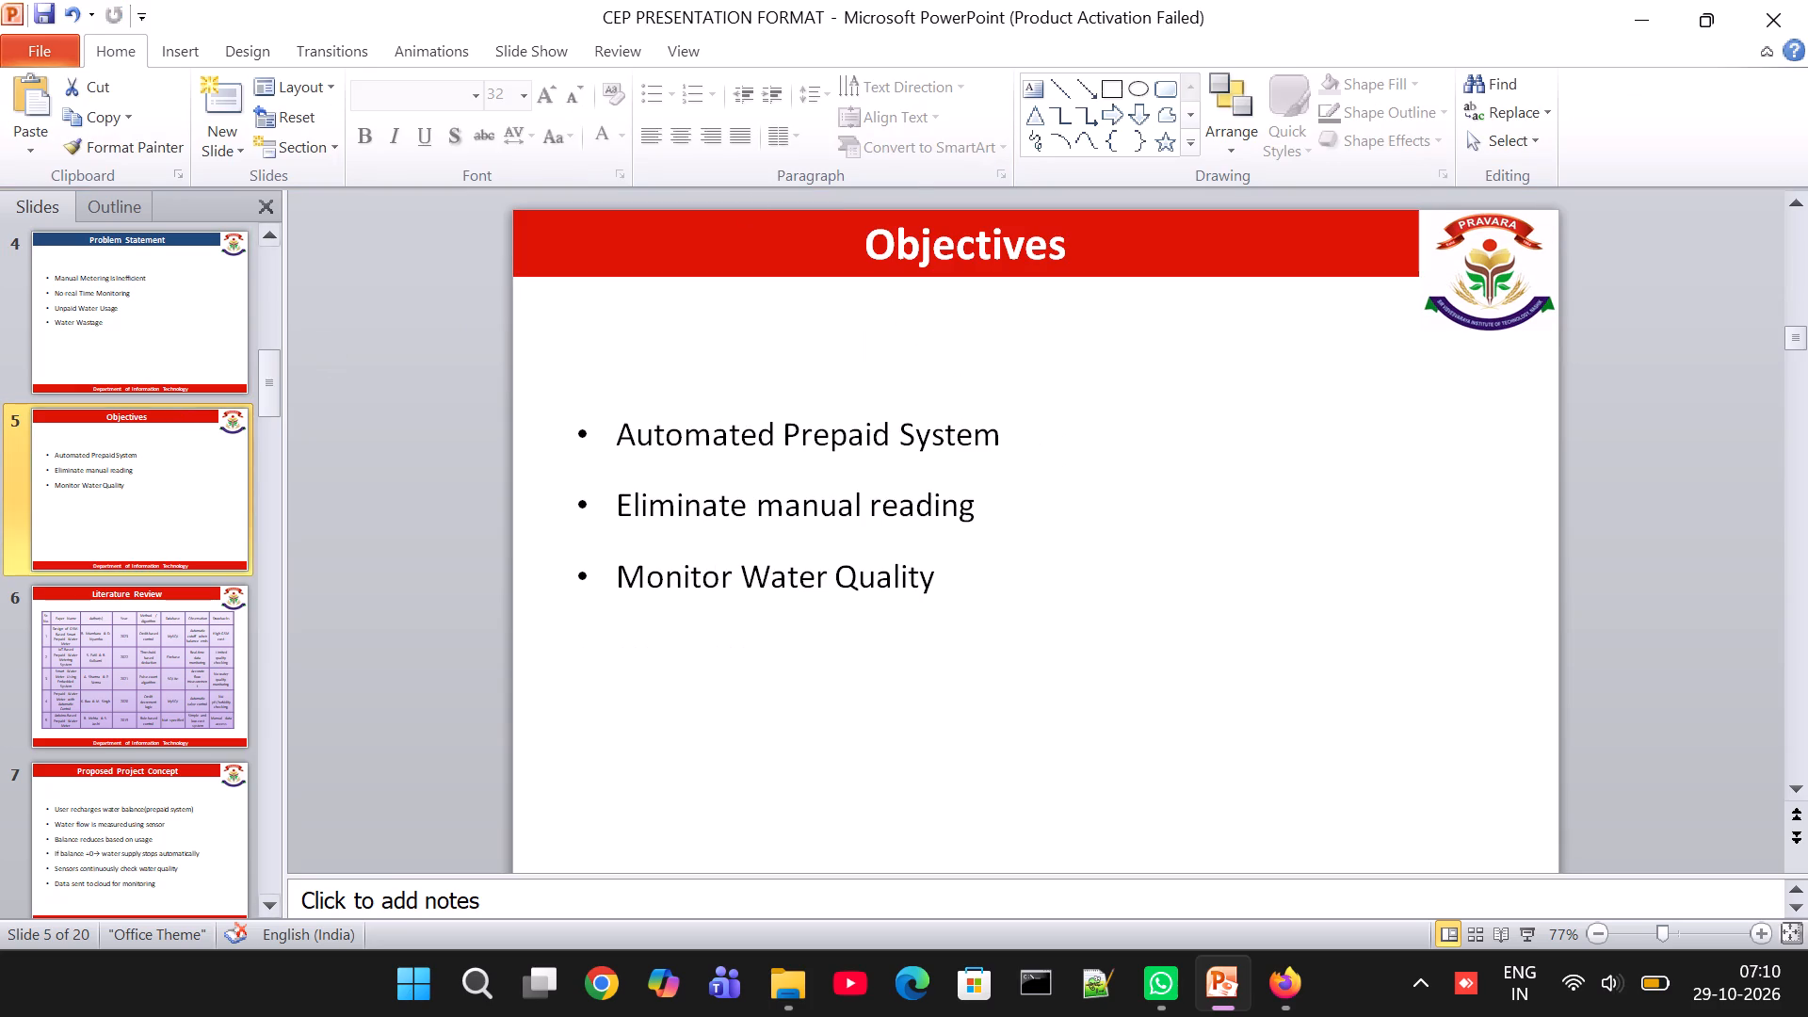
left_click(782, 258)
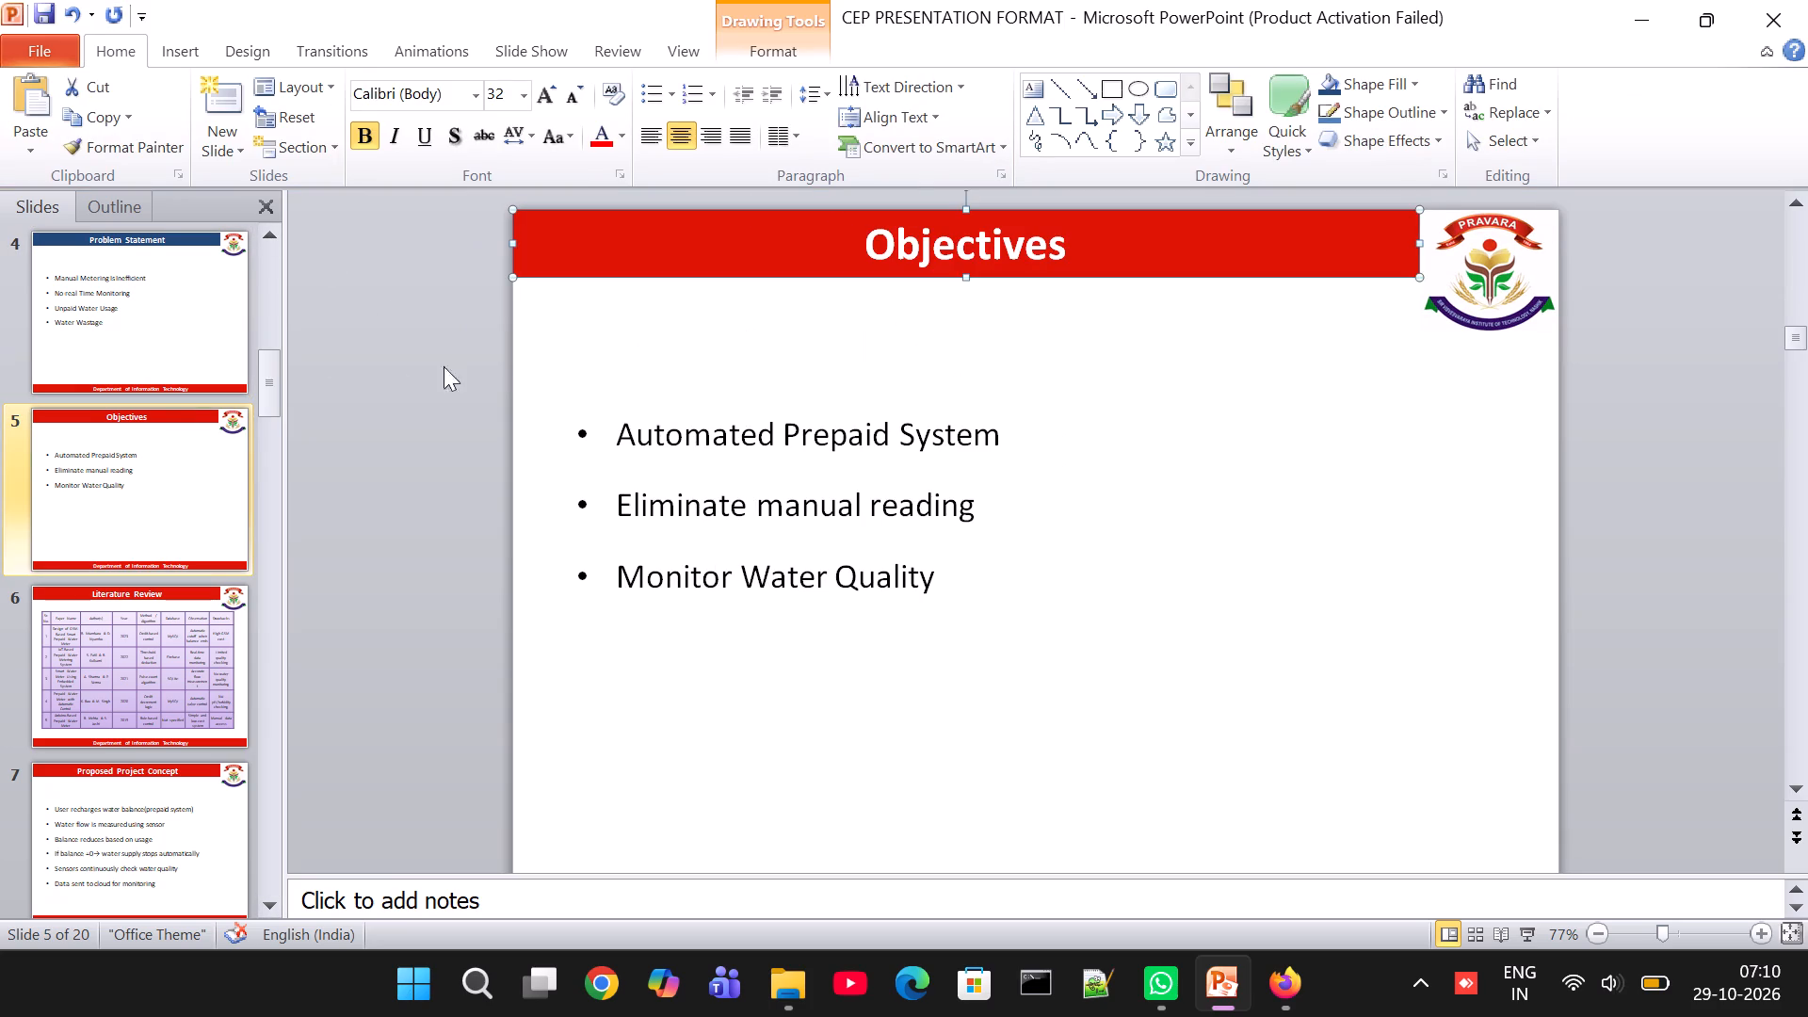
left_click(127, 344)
Apply the same Dark Blue, Text 2 fill to the Table of Contents title bar on slide 2.
scroll(127, 344, "up", 1)
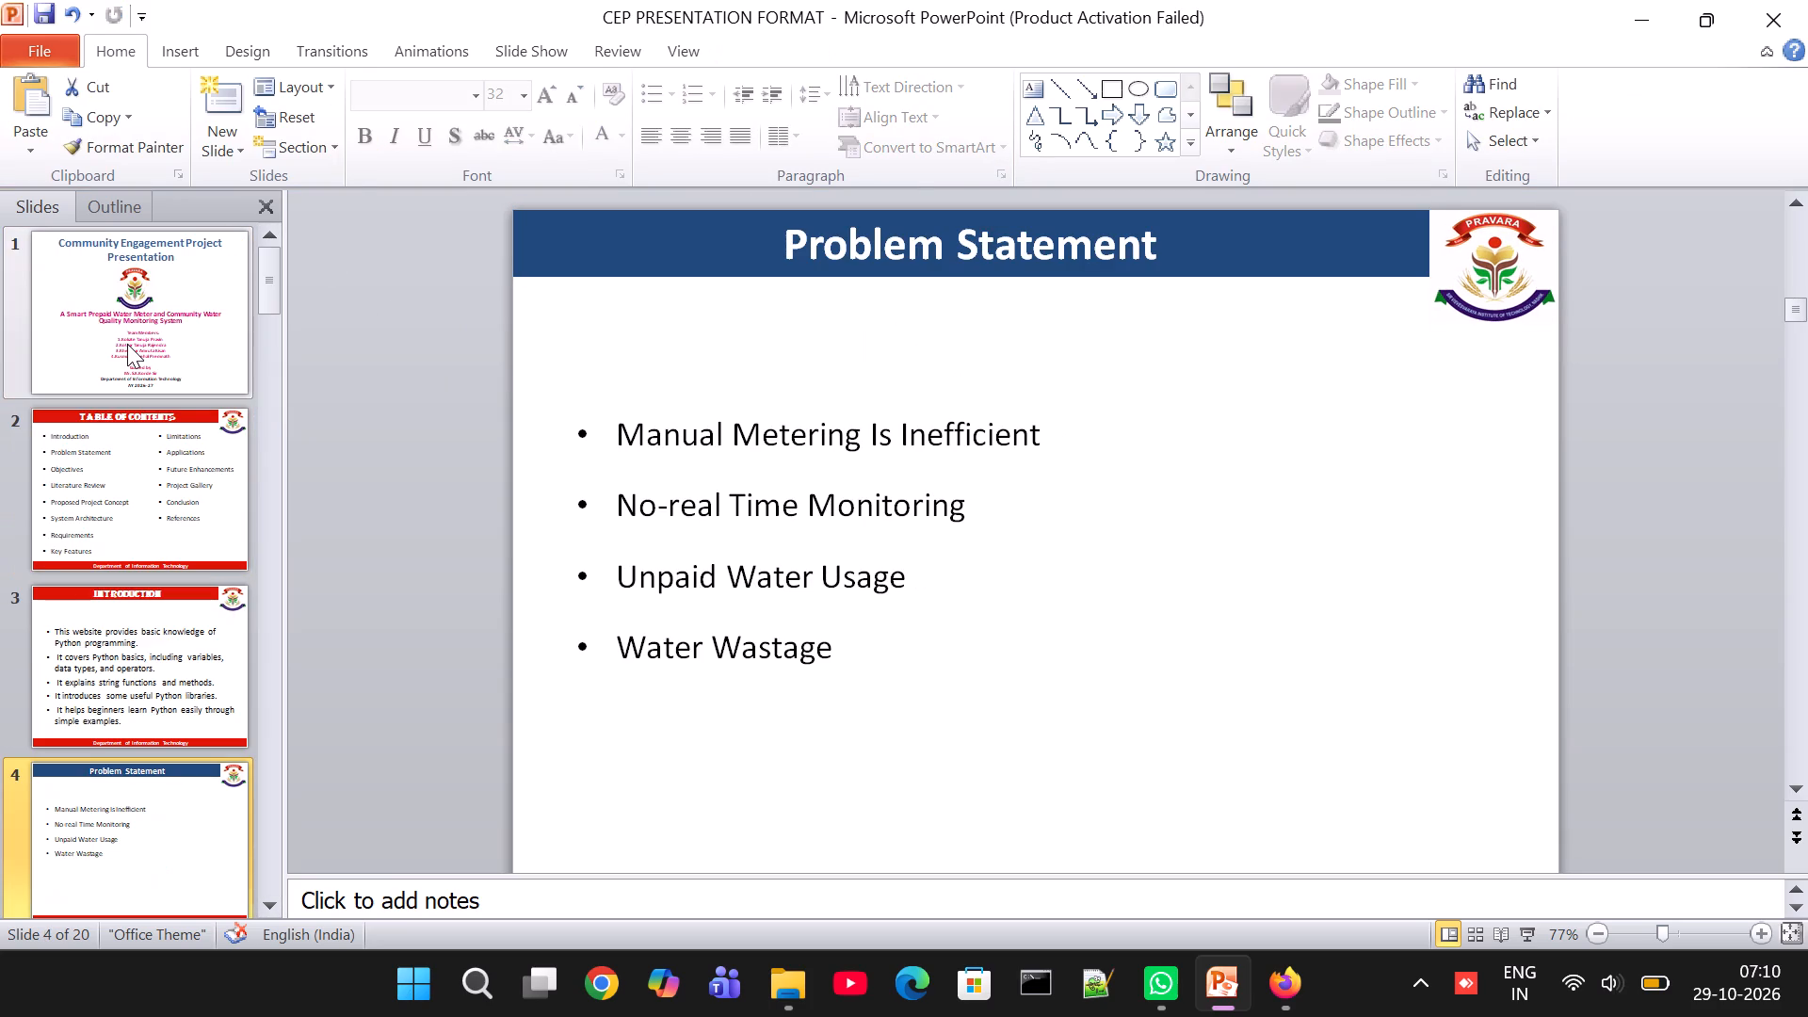
left_click(153, 478)
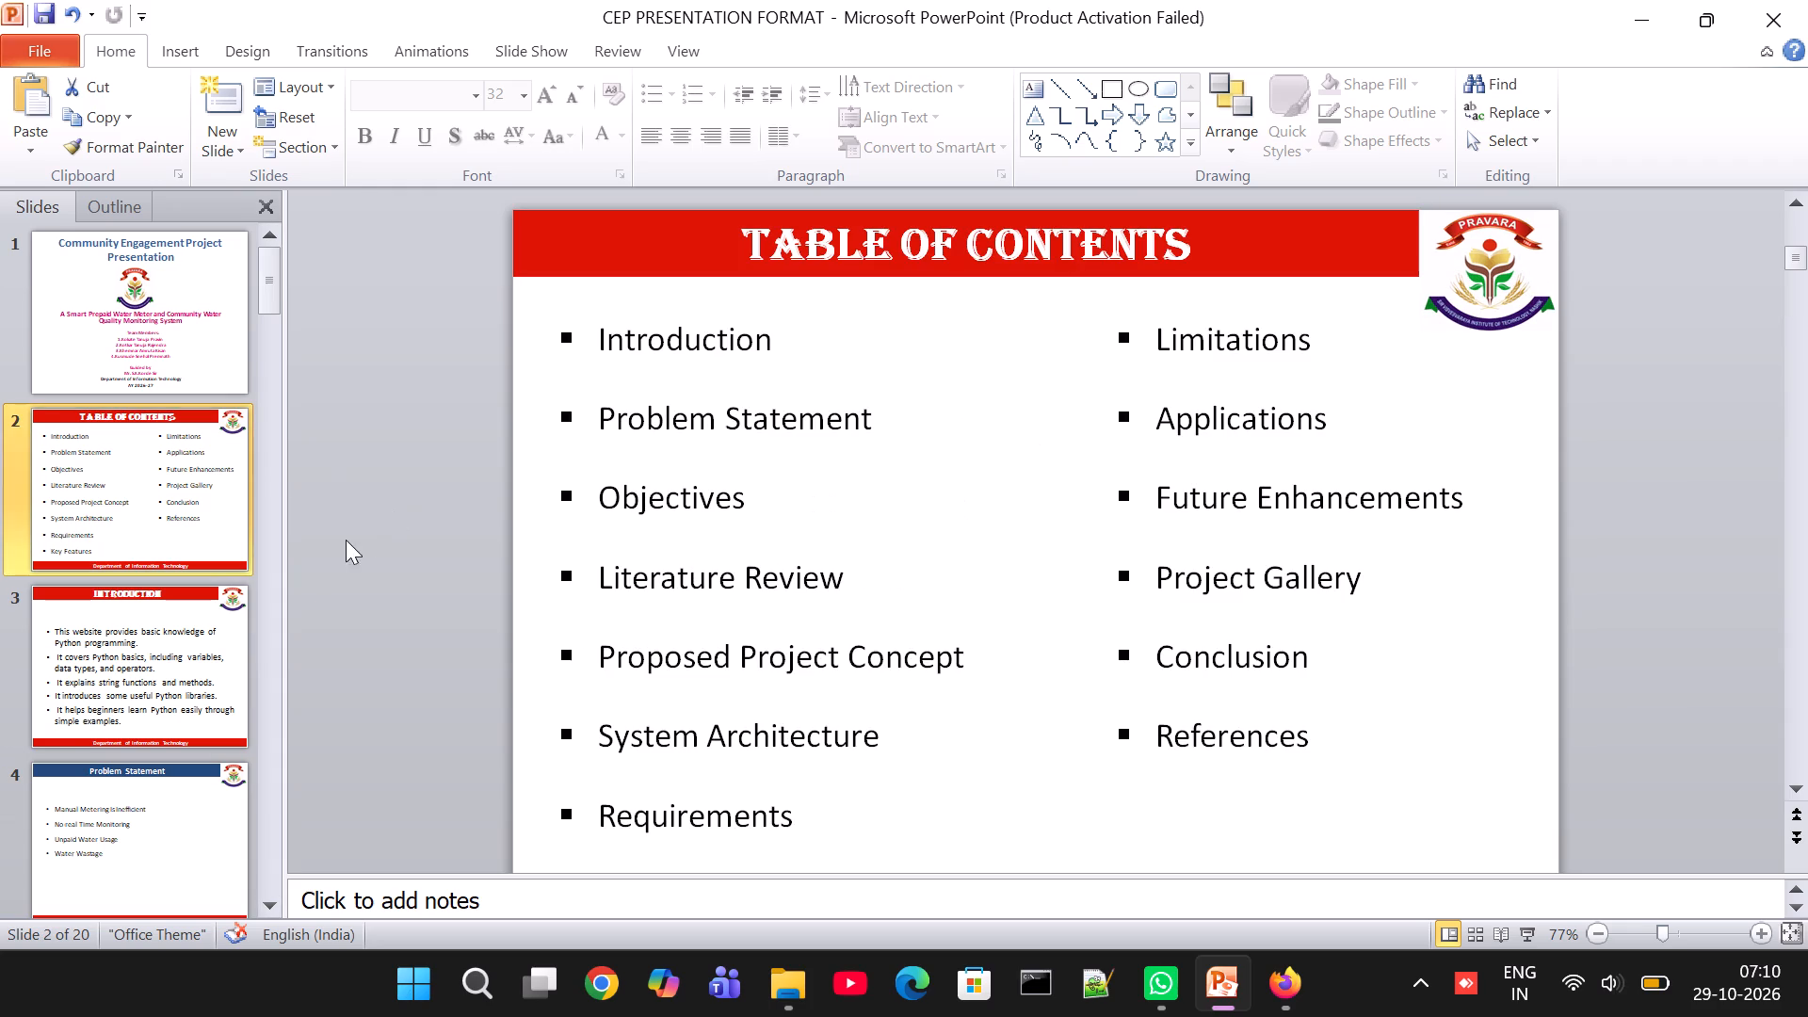
left_click(677, 240)
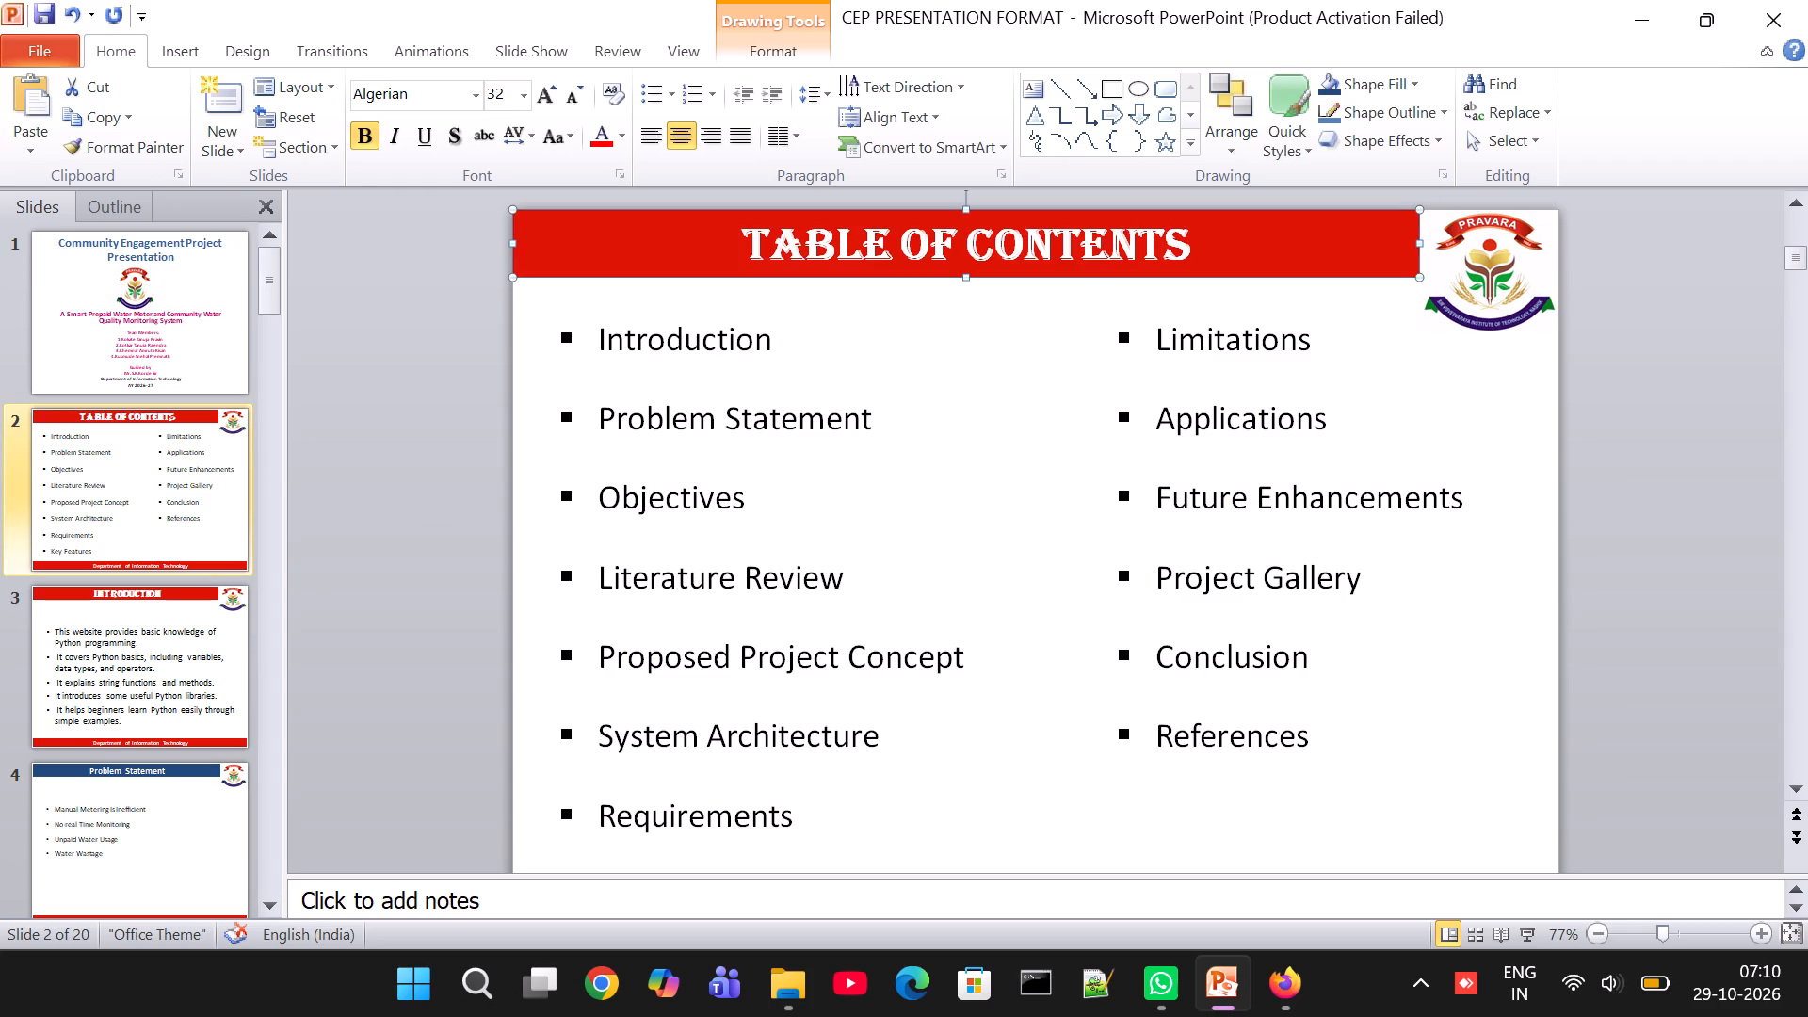
left_click(627, 255)
left_click(751, 244)
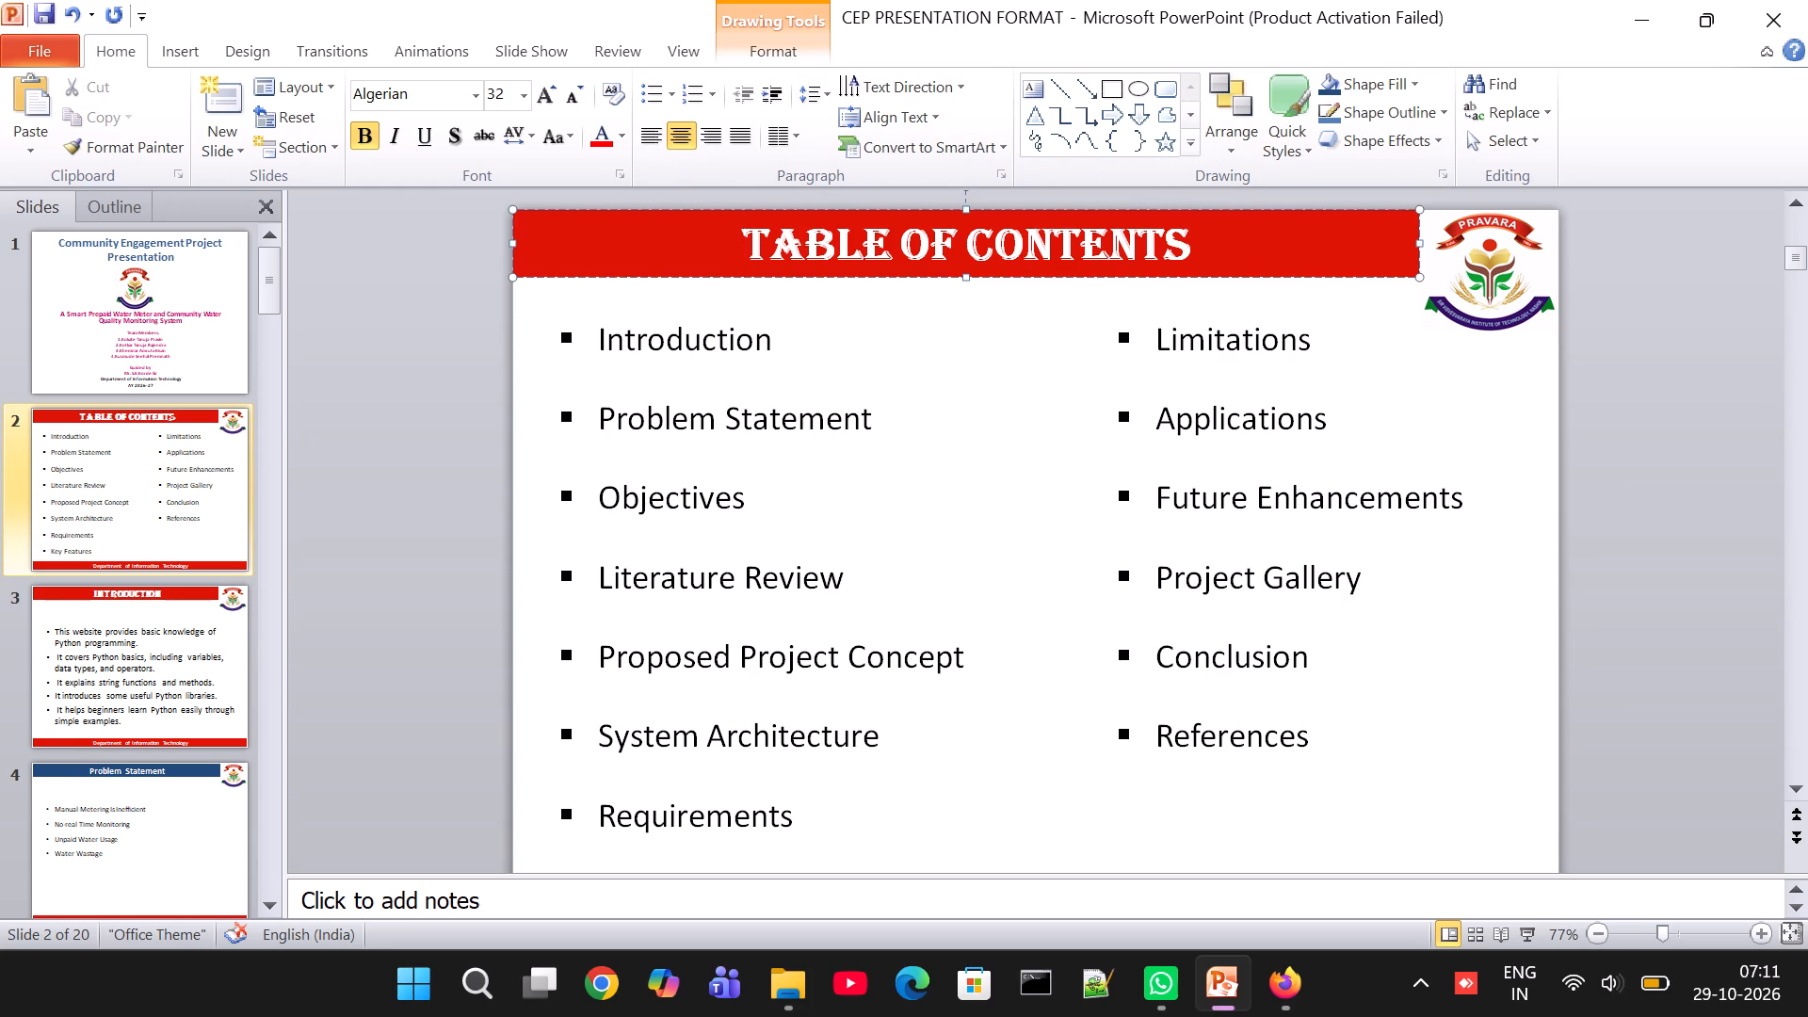
double_click(712, 244)
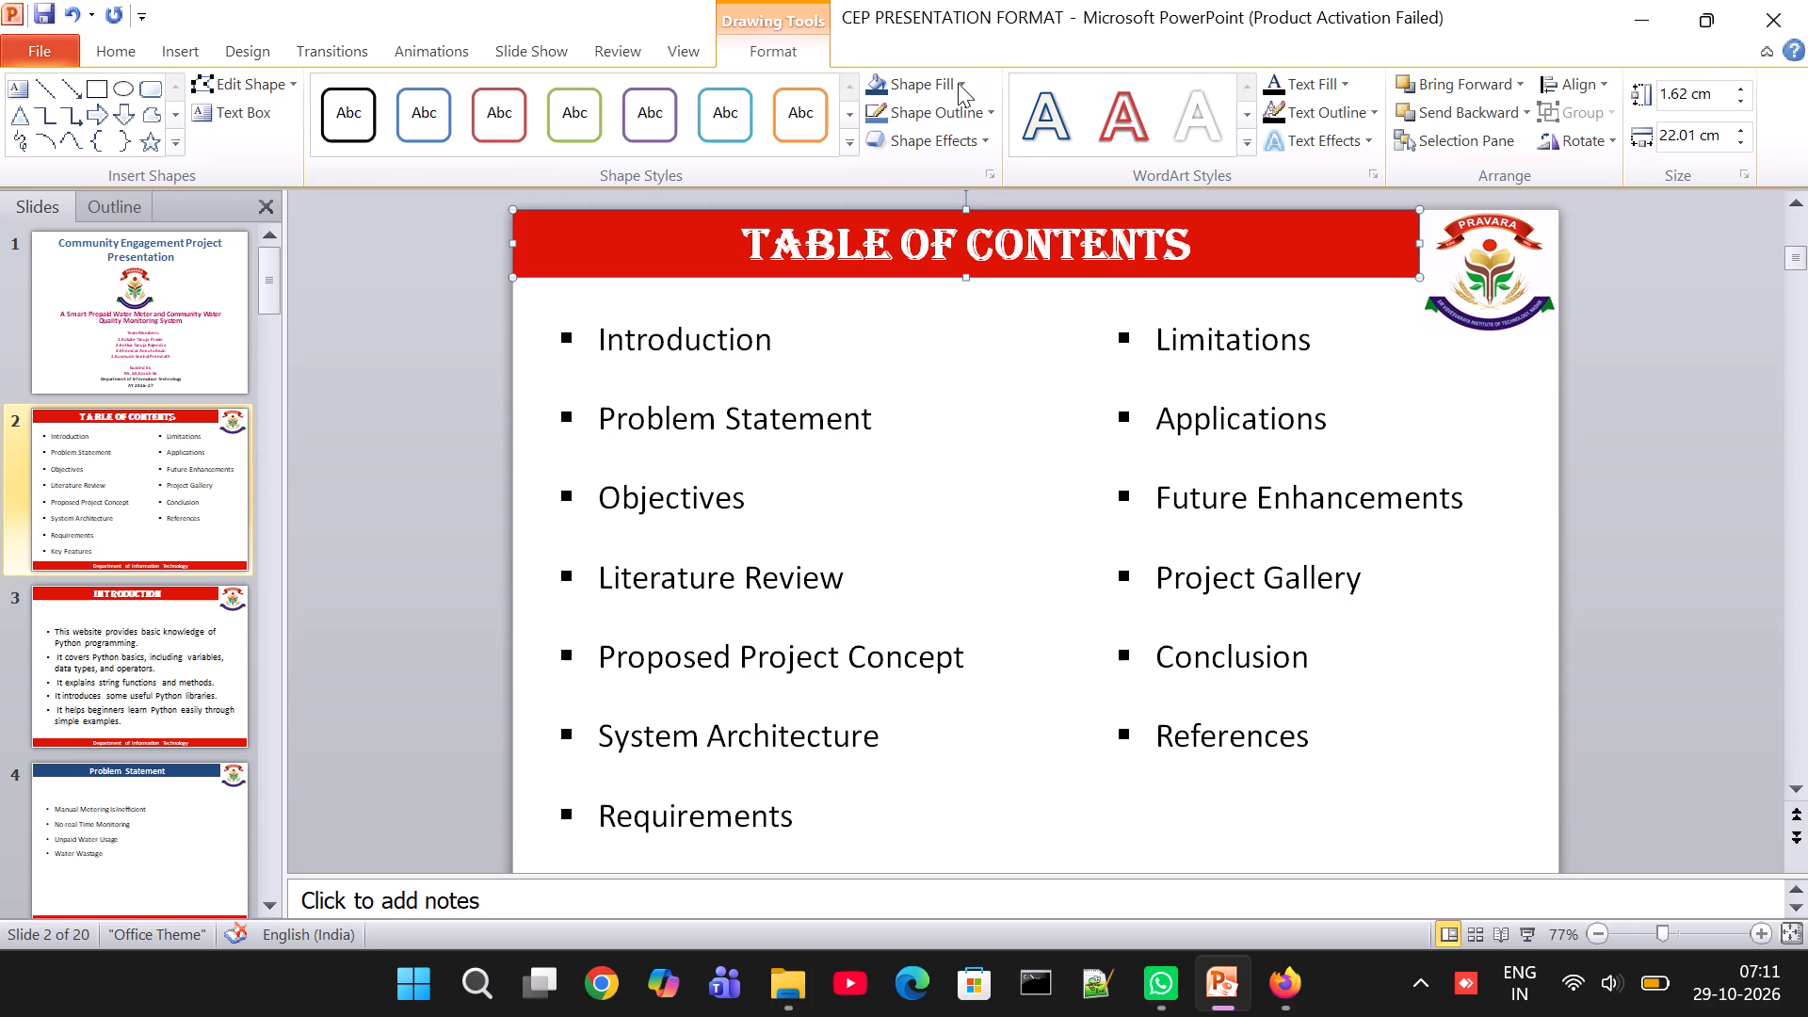
left_click(898, 91)
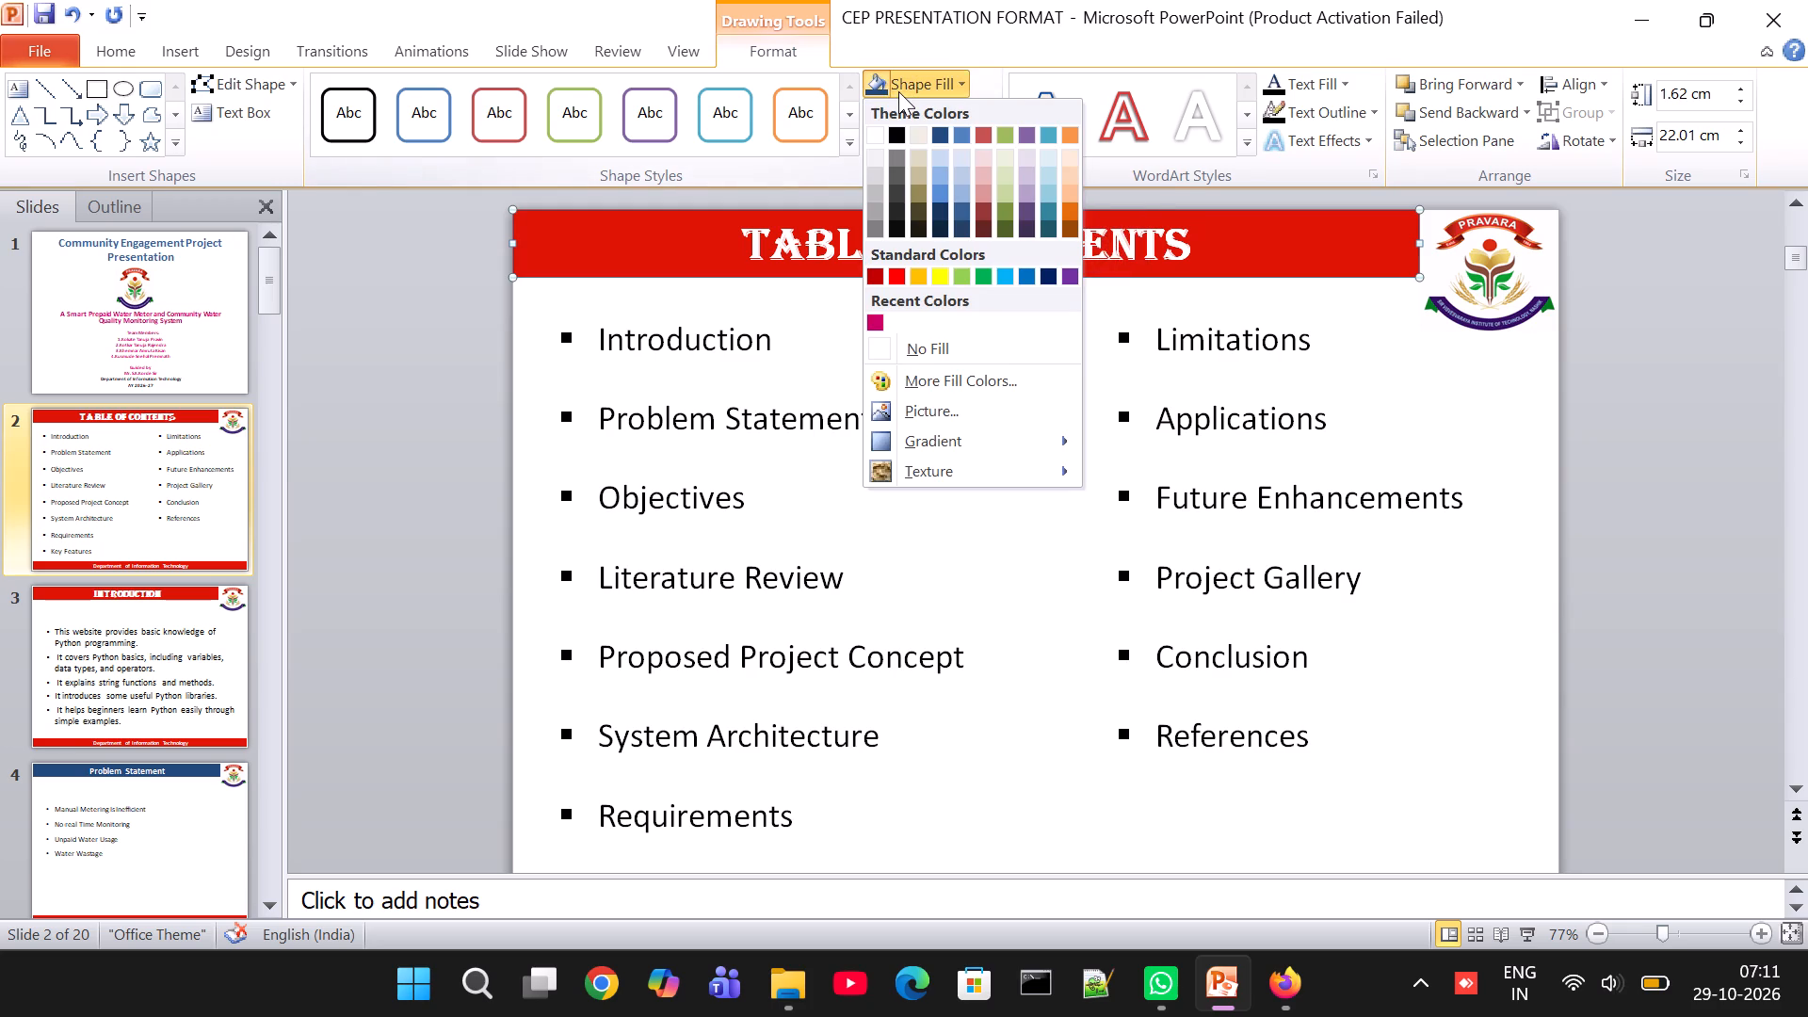
left_click(875, 88)
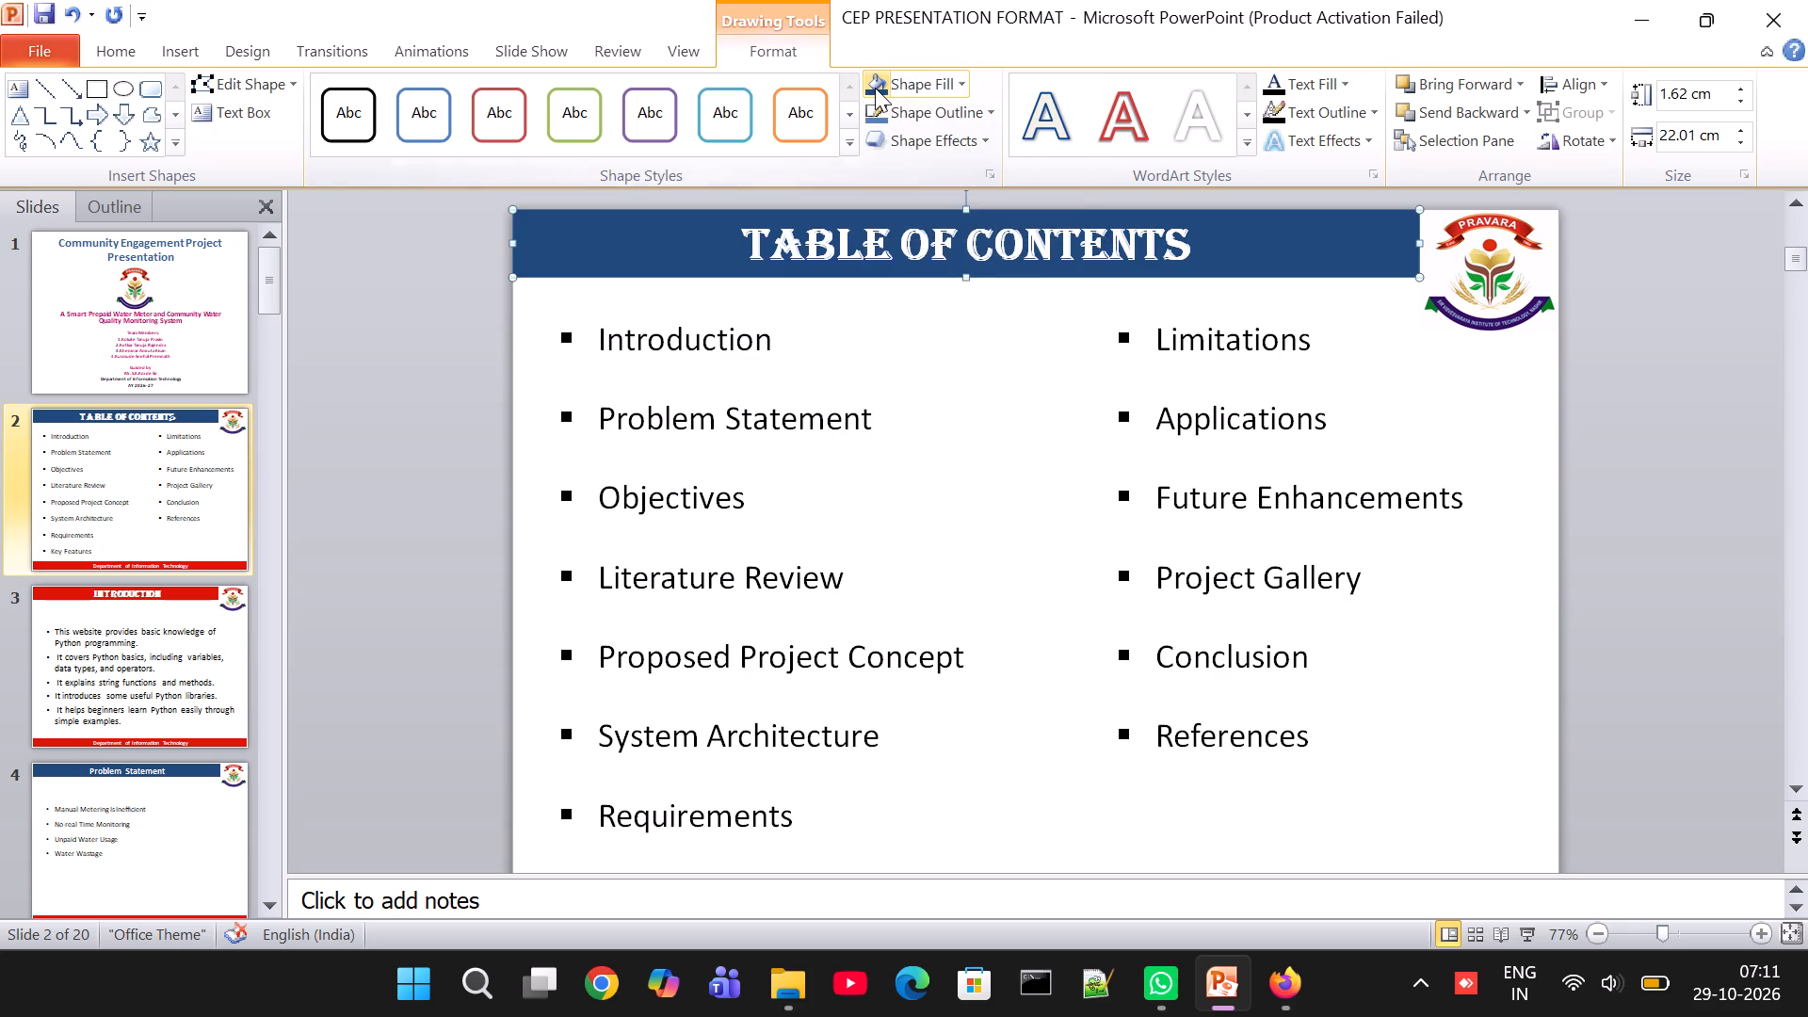
Apply the same Dark Blue, Text 2 fill to the Introduction title bar on slide 3.
left_click(158, 616)
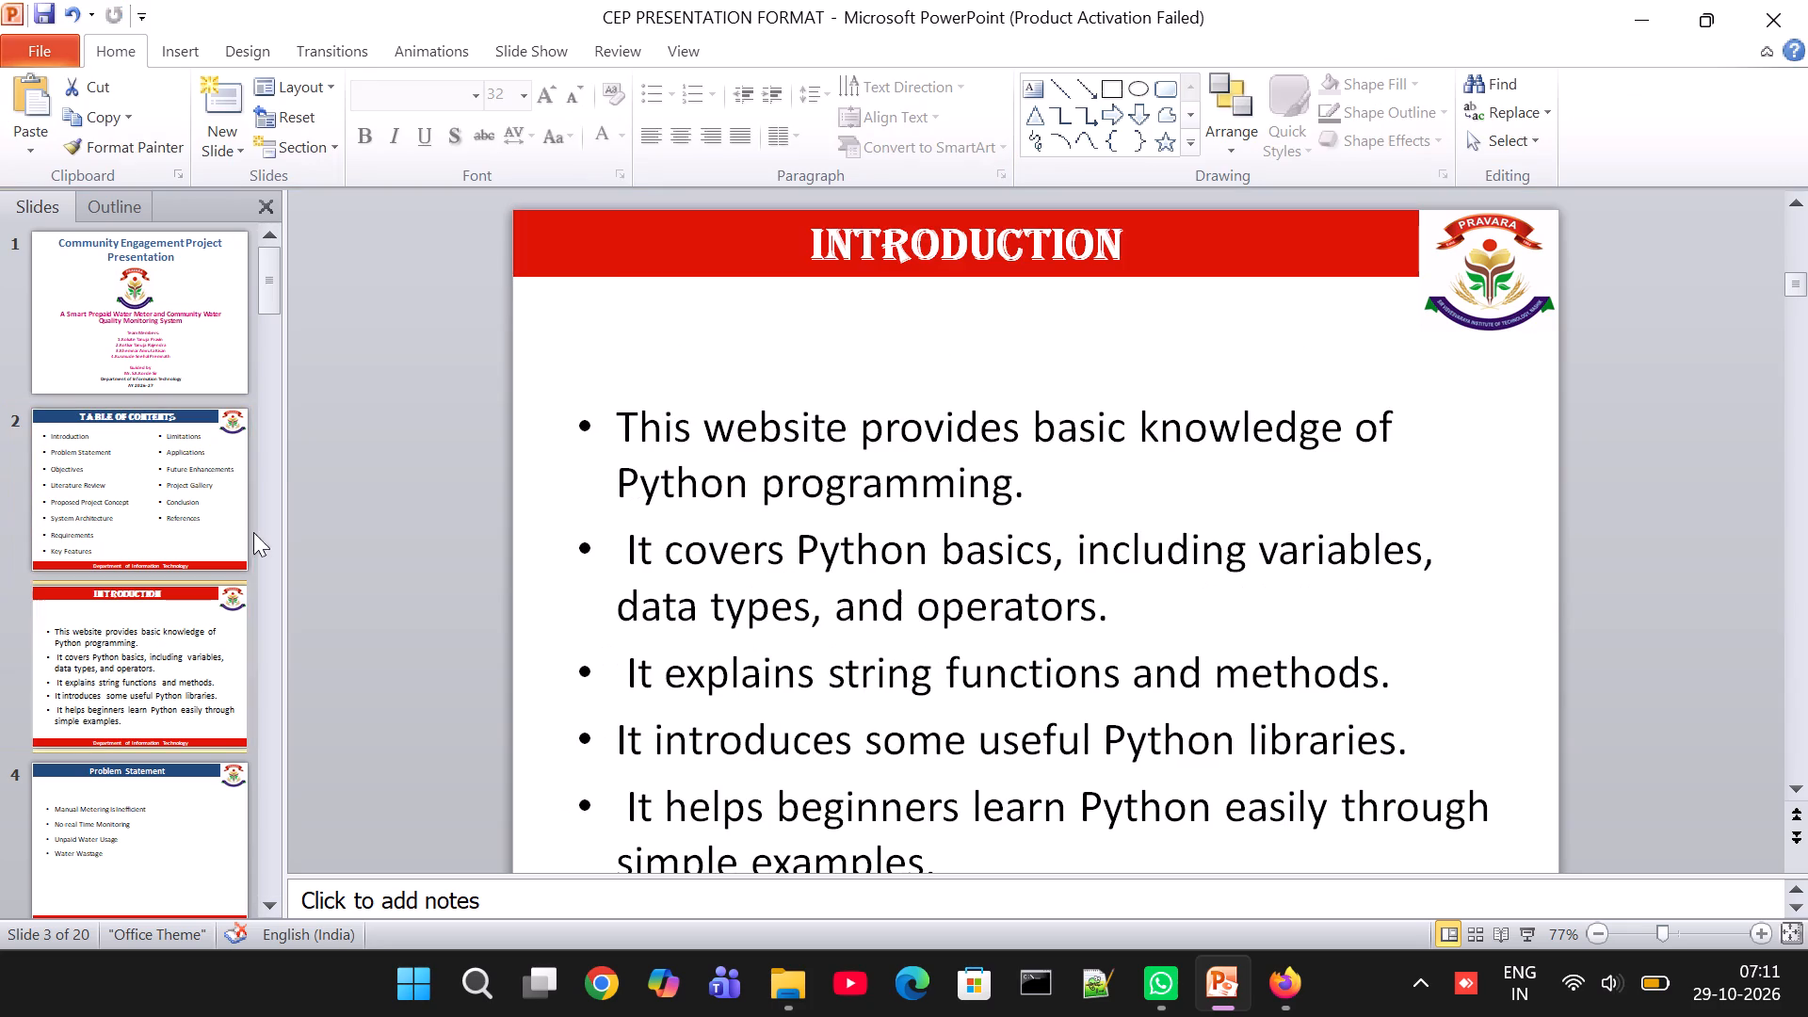
double_click(623, 235)
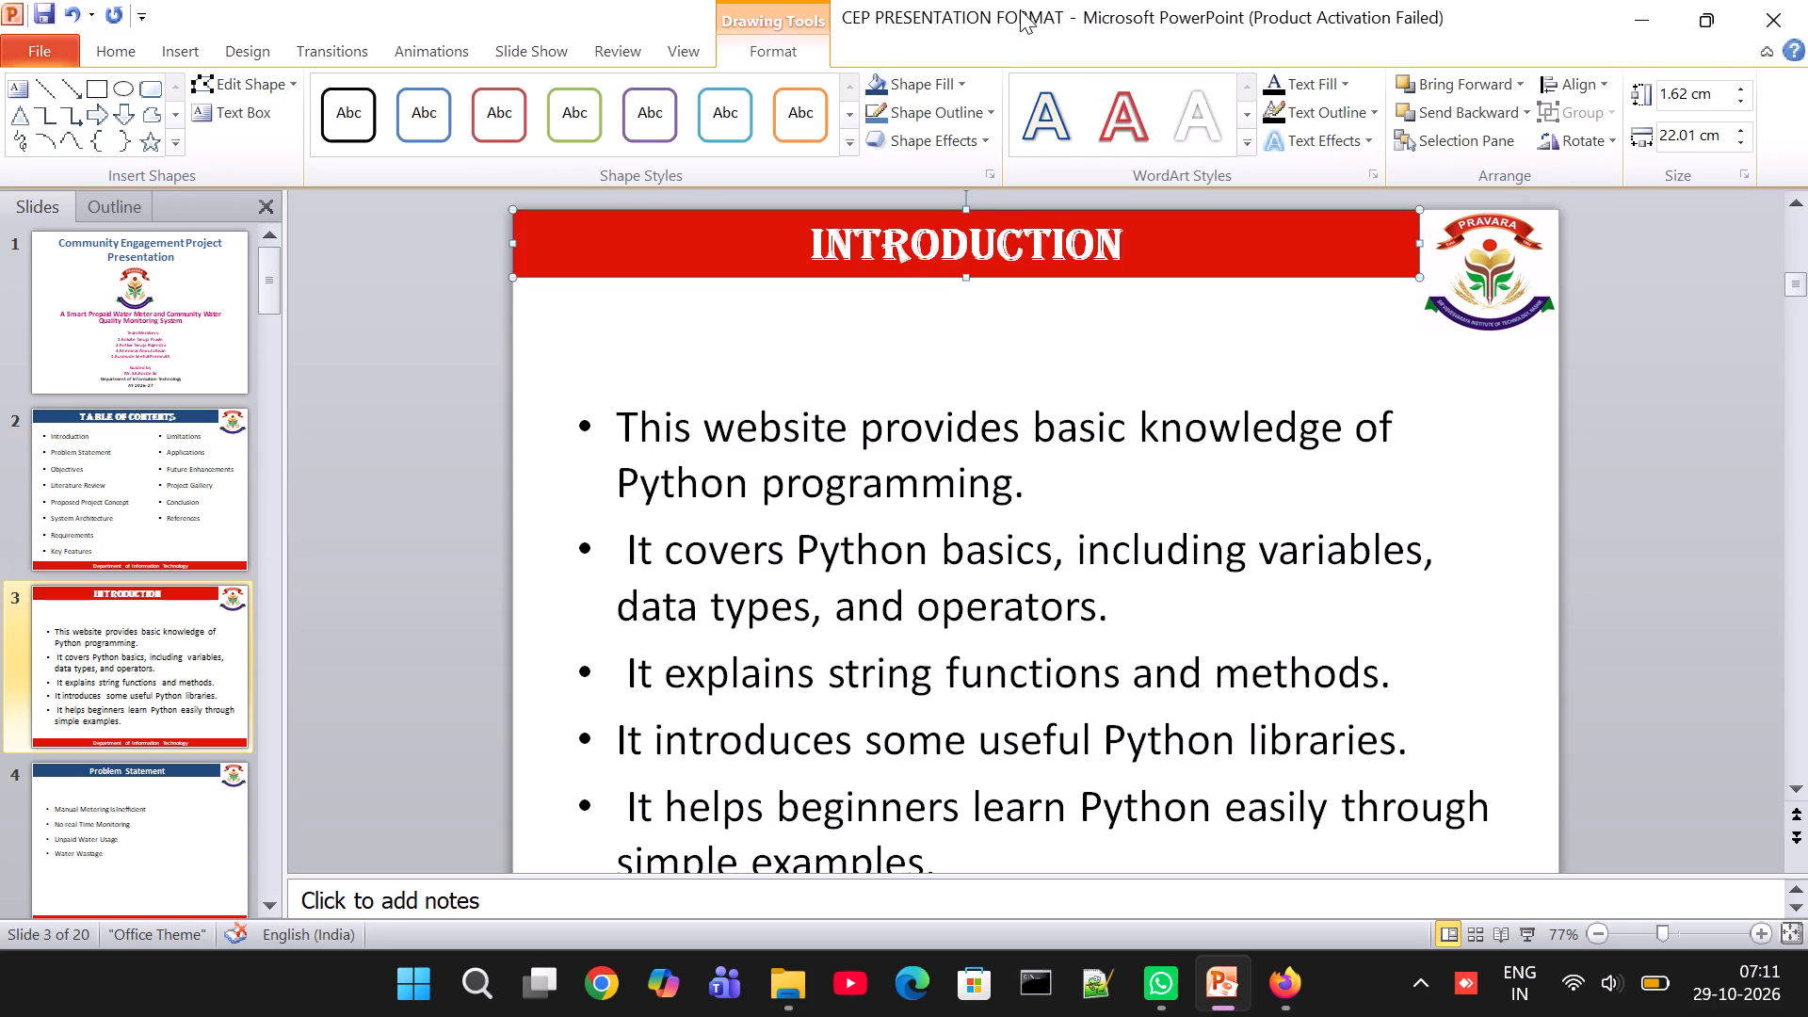
left_click(879, 76)
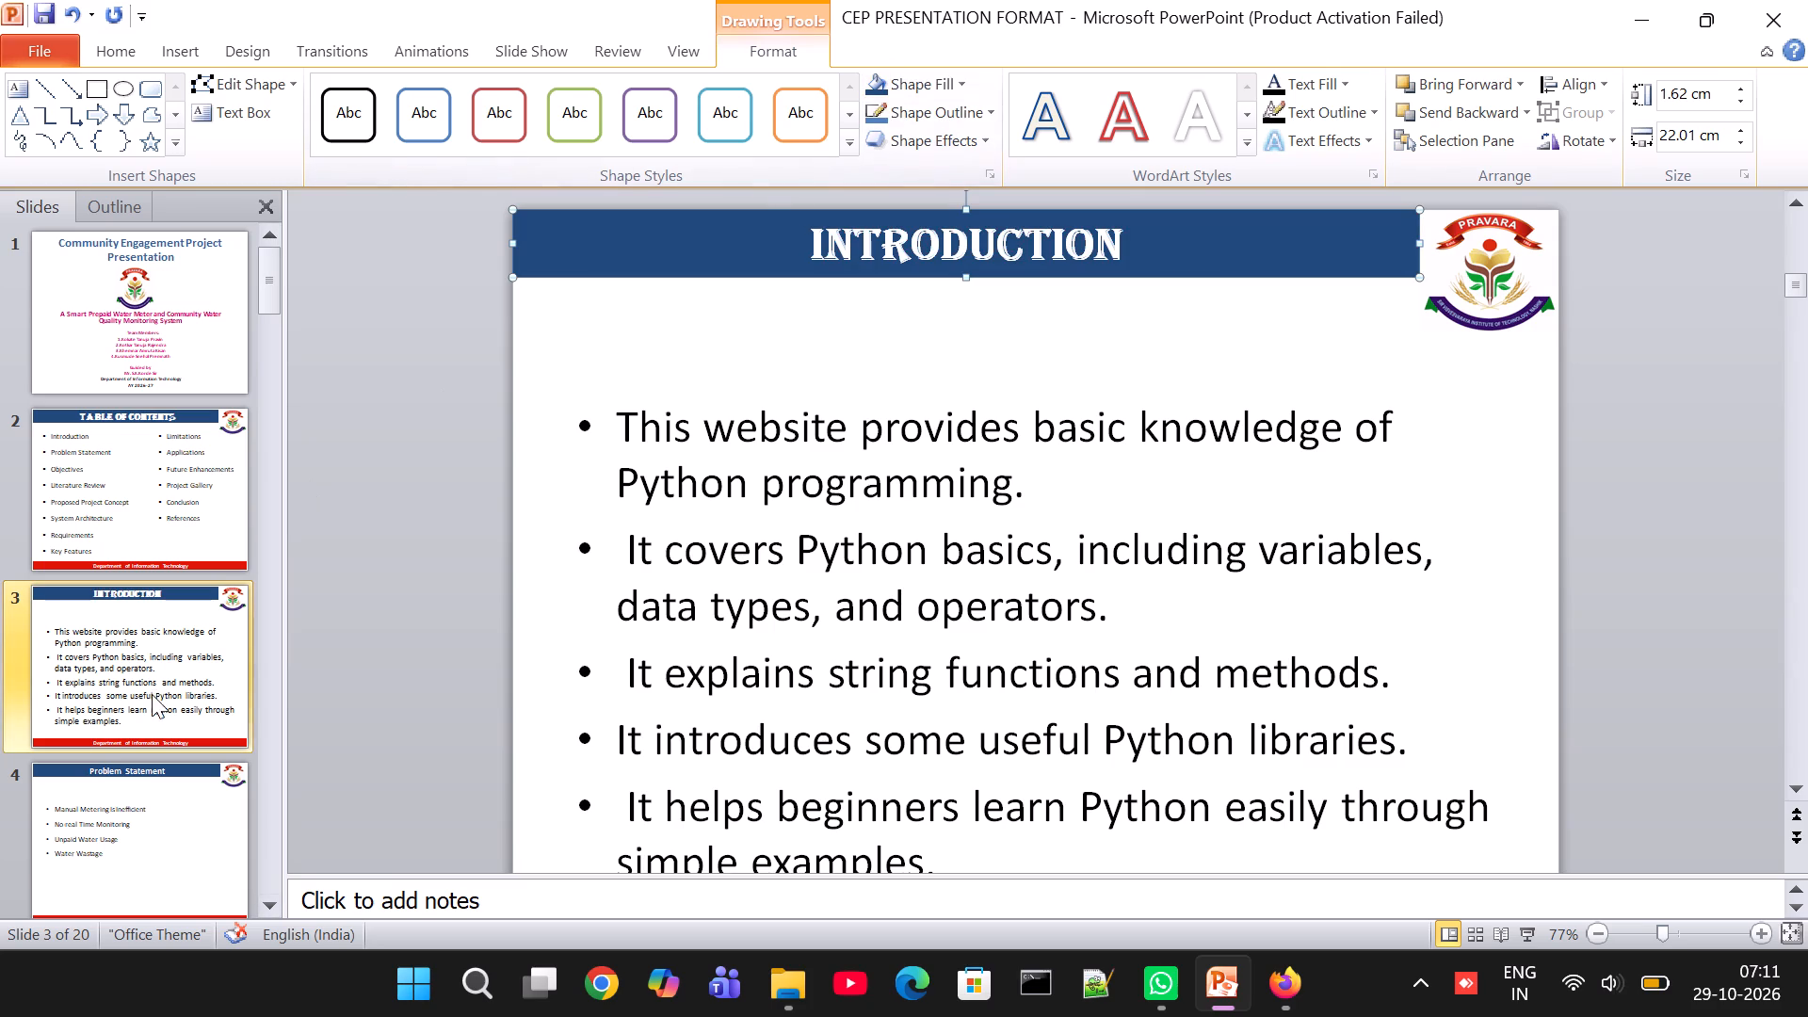
Set the font of the whole "Community Engagement Project Presentation" title on slide 1 to Colonna MT.
left_click(129, 505)
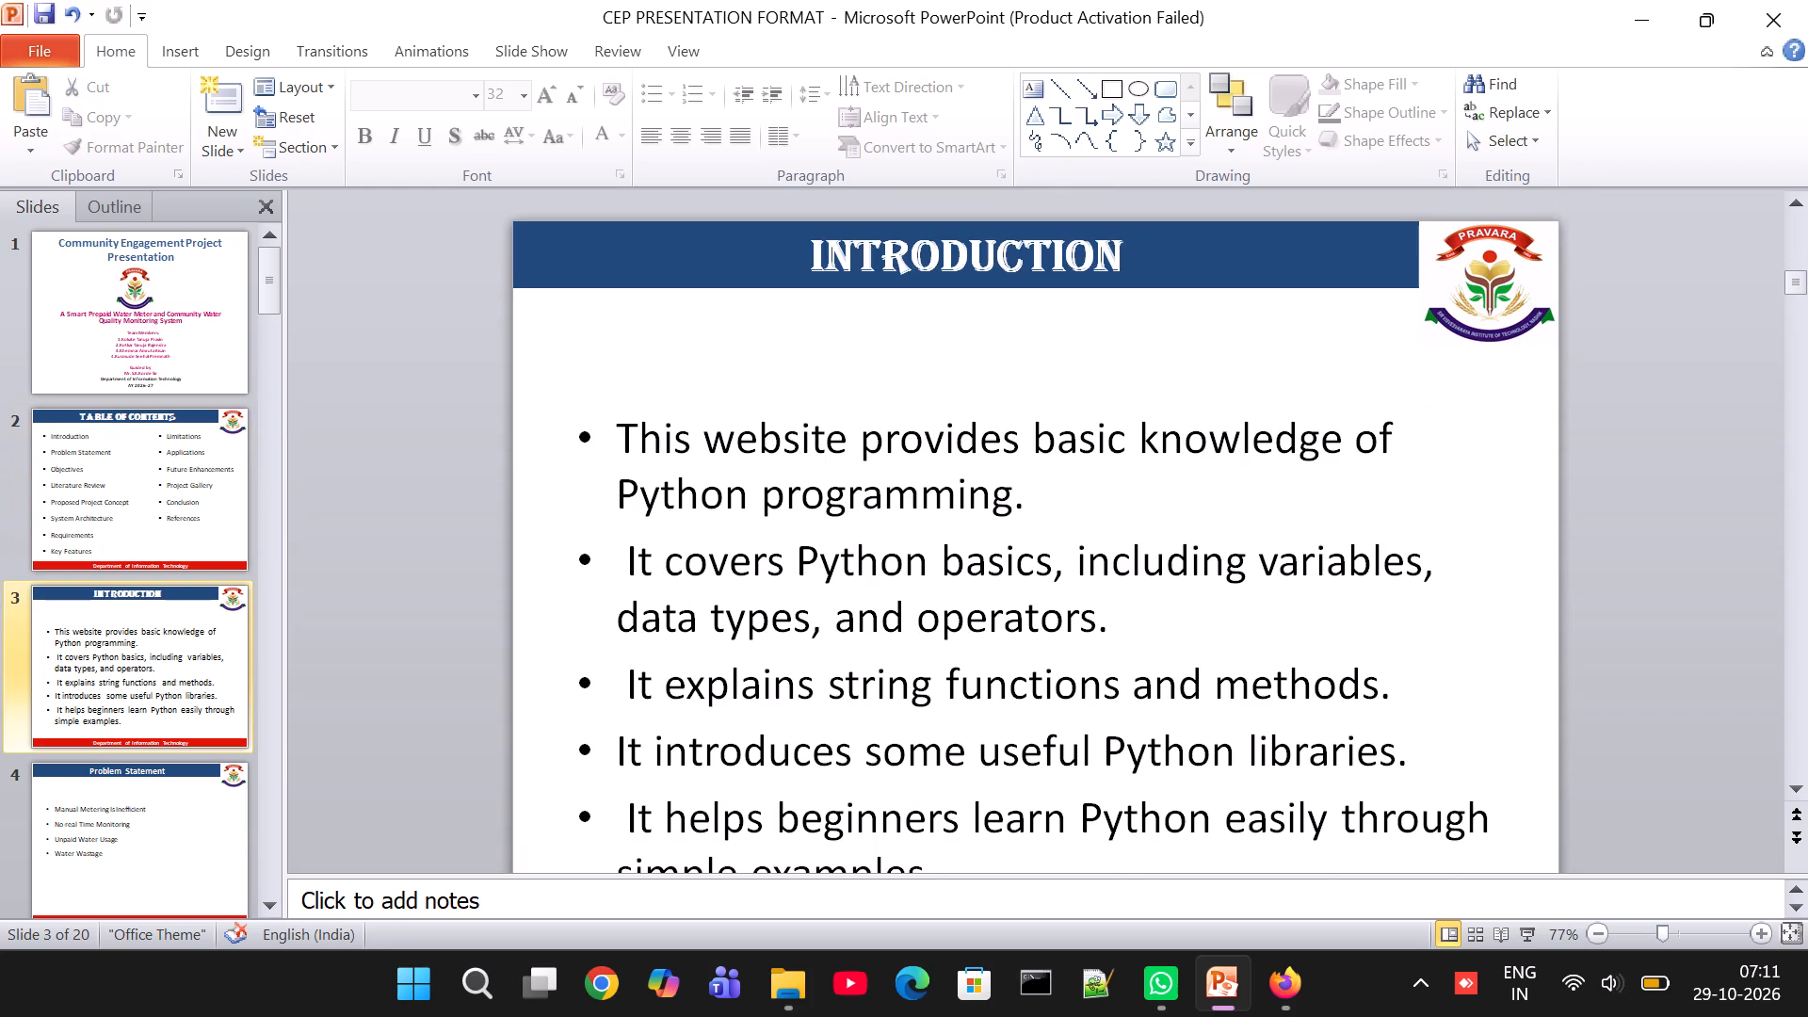
scroll(637, 732, "down", 2)
scroll(637, 732, "up", 1)
scroll(625, 621, "up", 2)
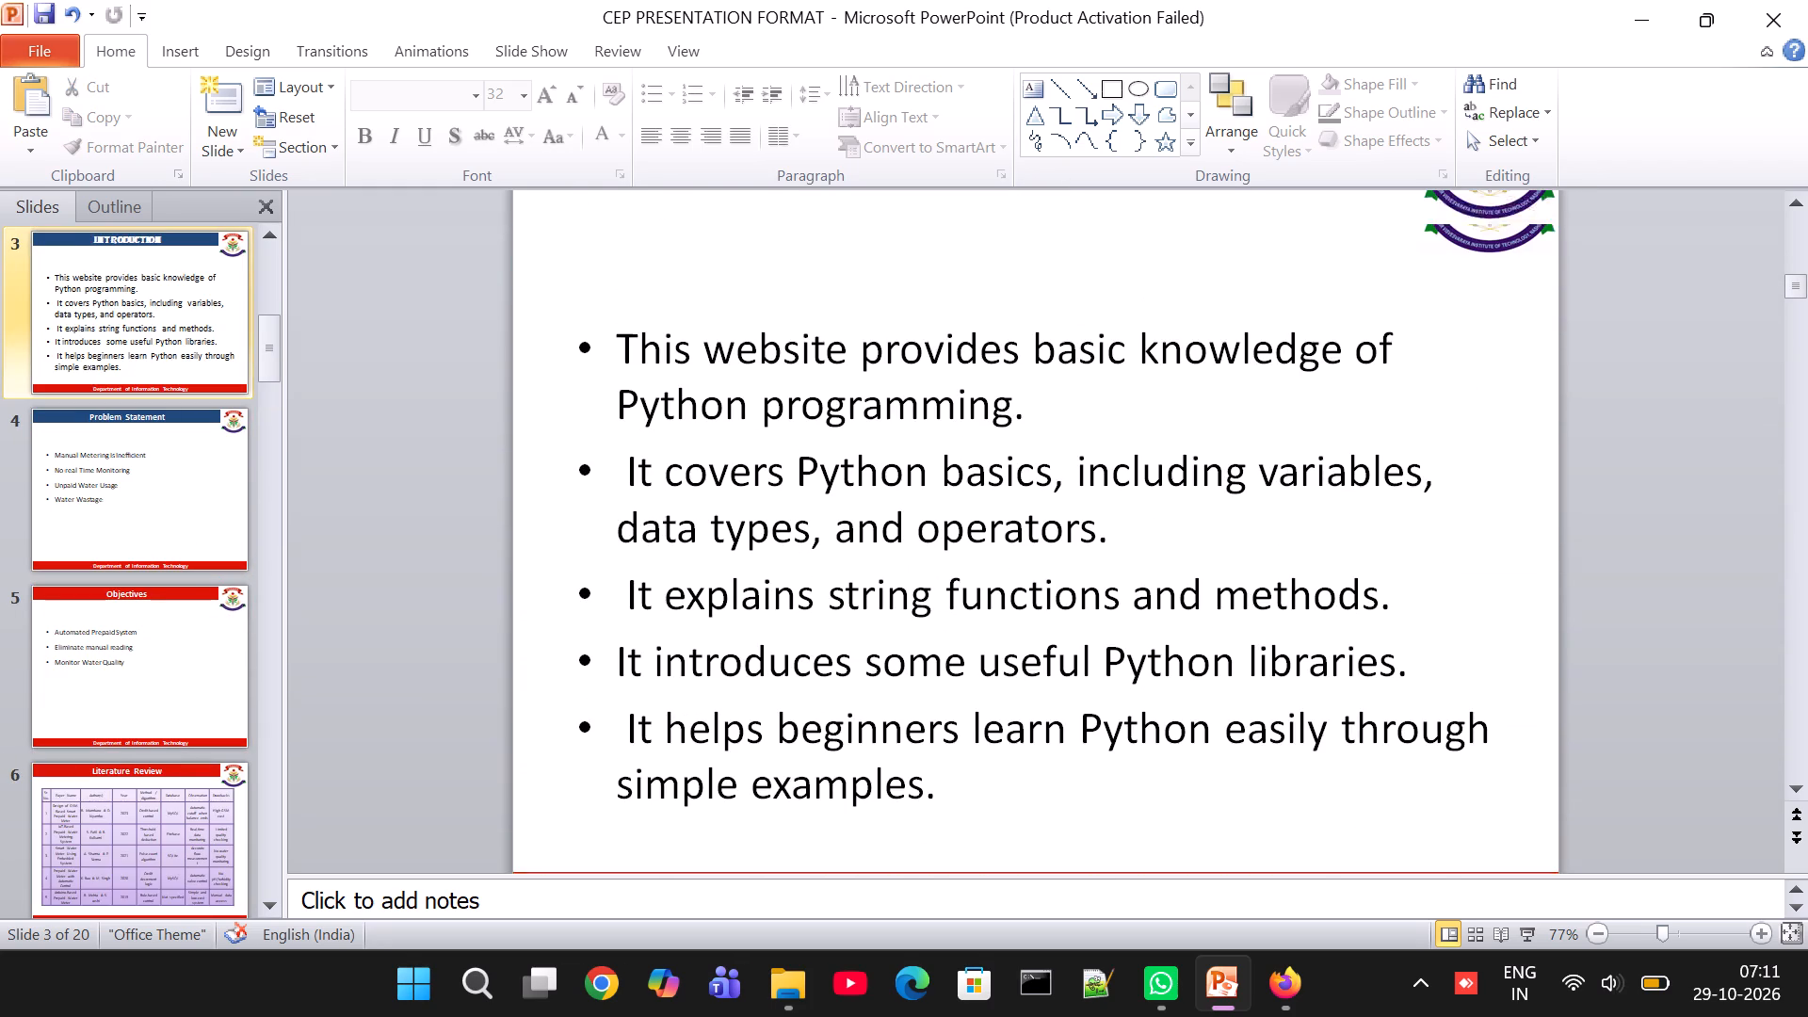
scroll(625, 621, "up", 3)
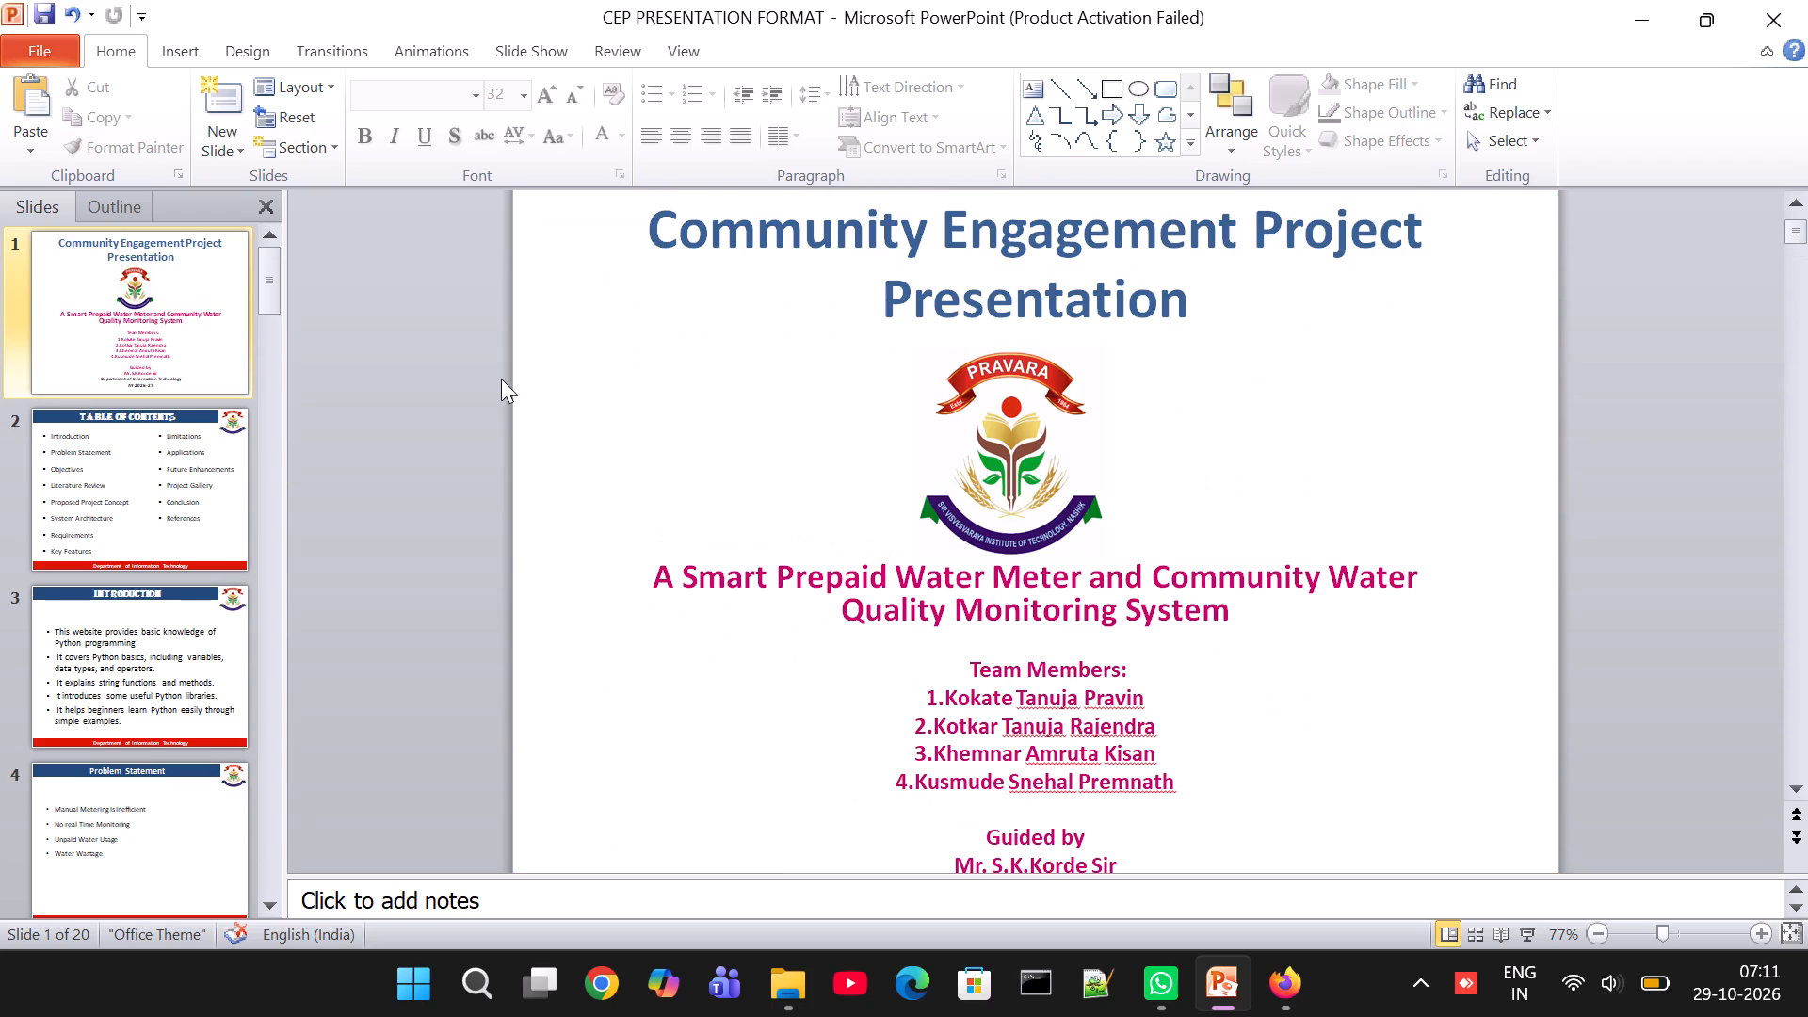
scroll(518, 390, "up", 1)
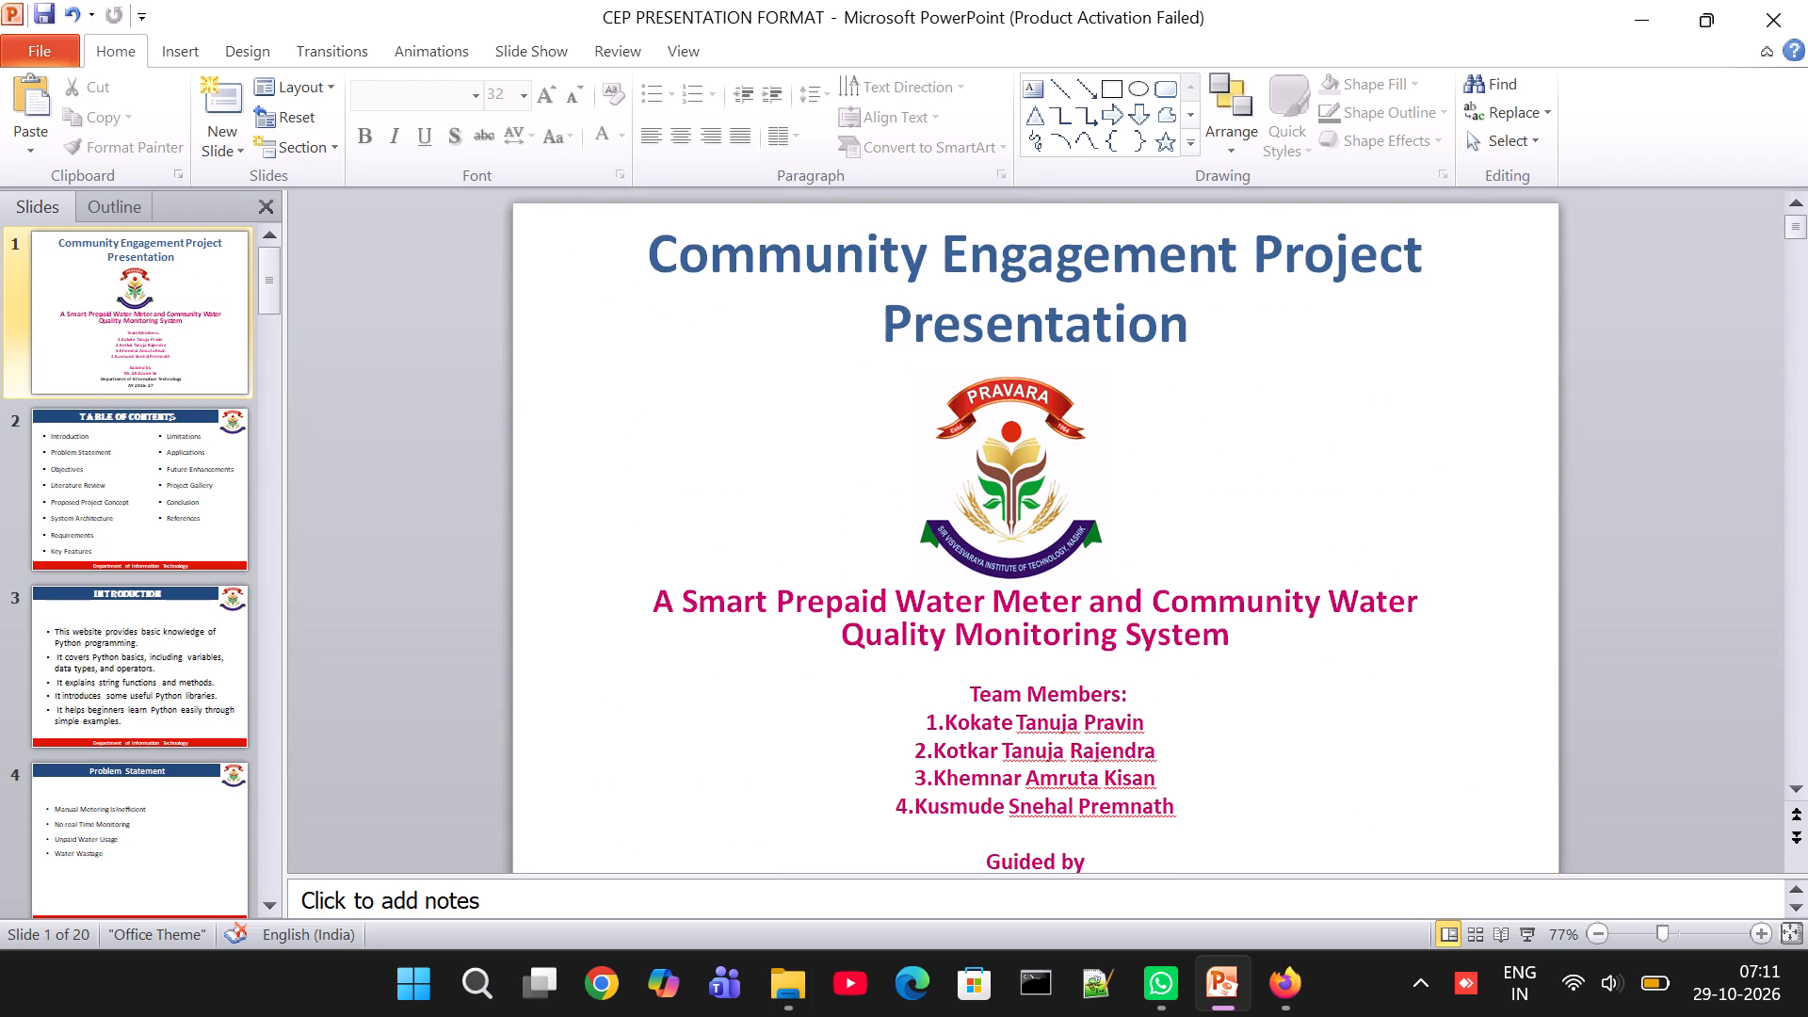
left_click(654, 240)
left_click_drag(654, 240, 1043, 353)
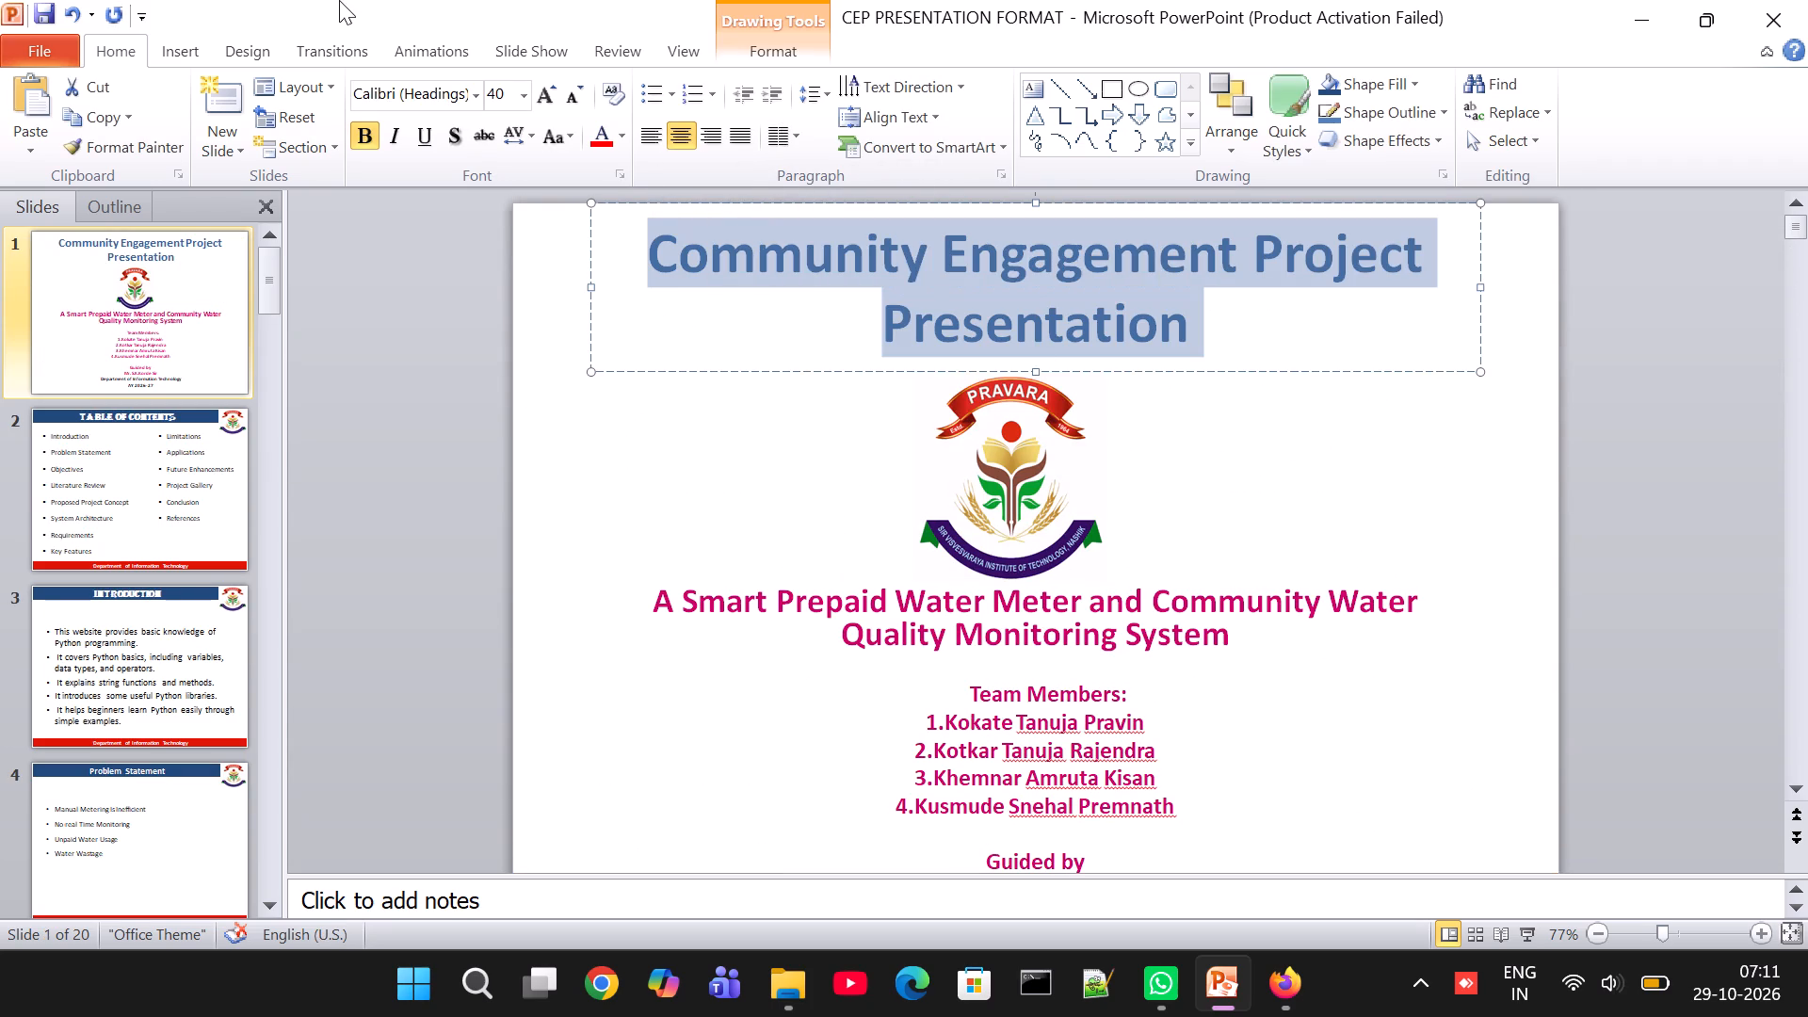
left_click(474, 99)
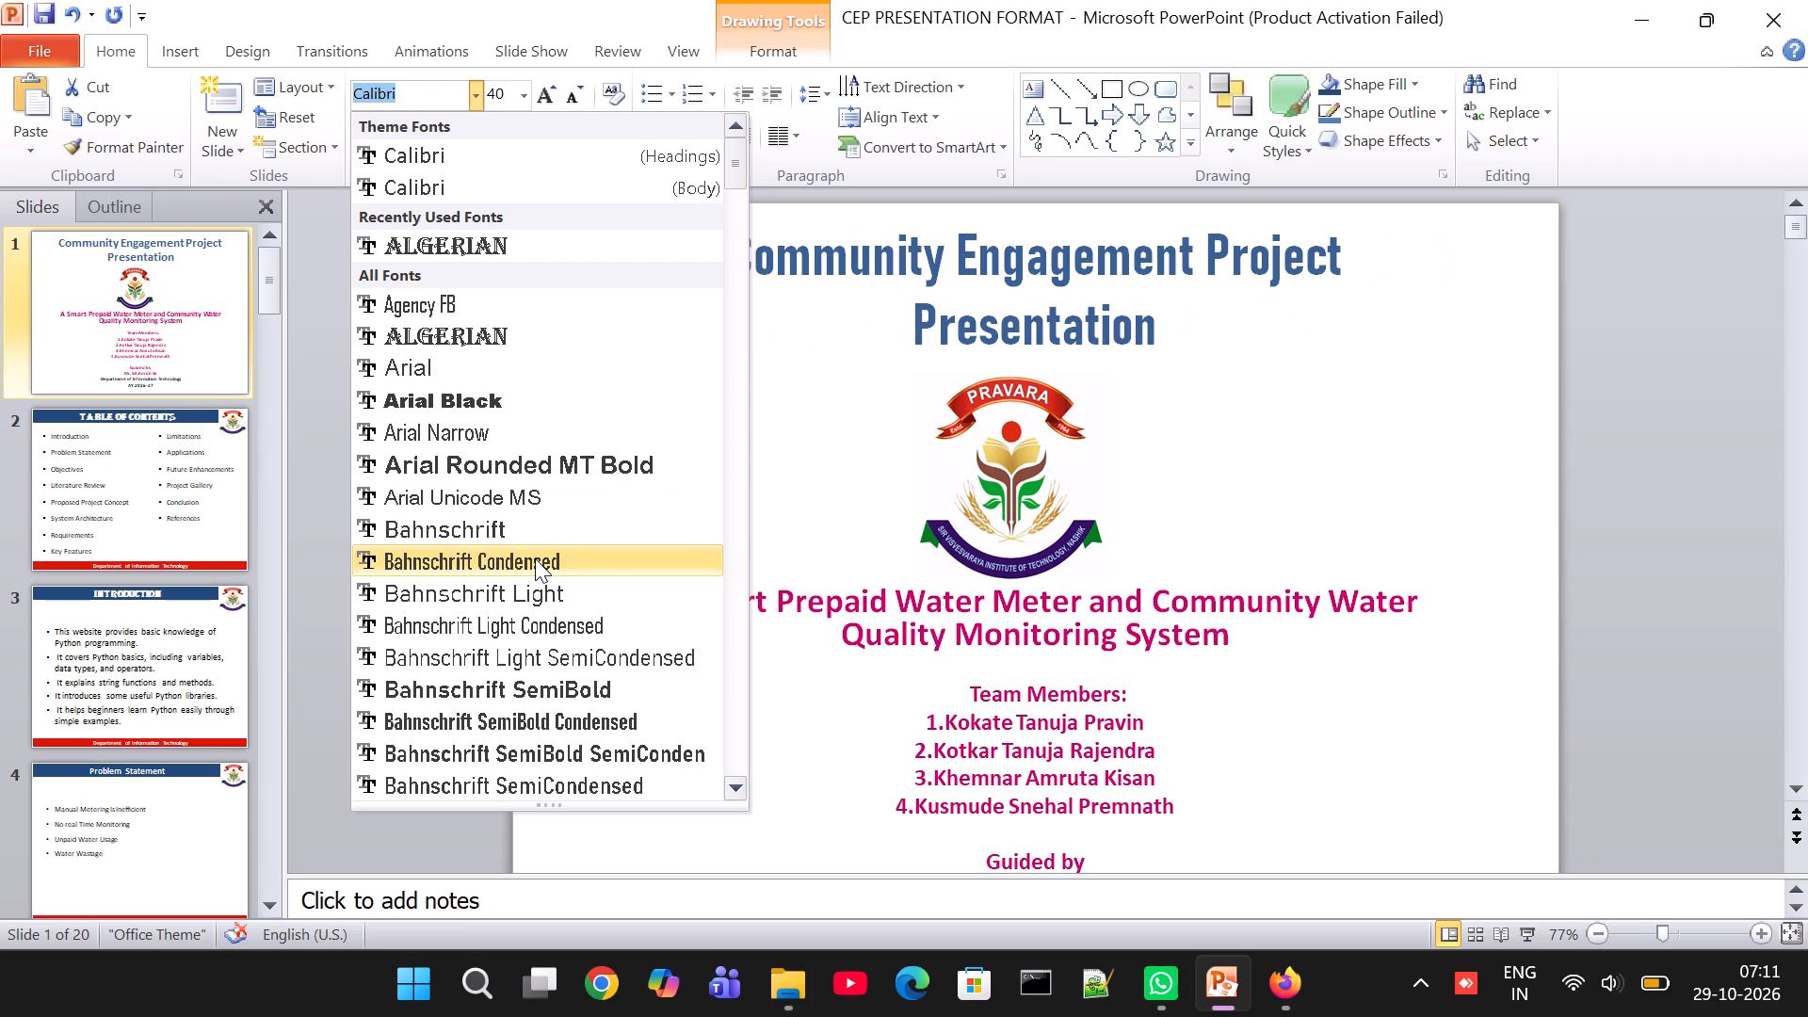
scroll(535, 558, "down", 1)
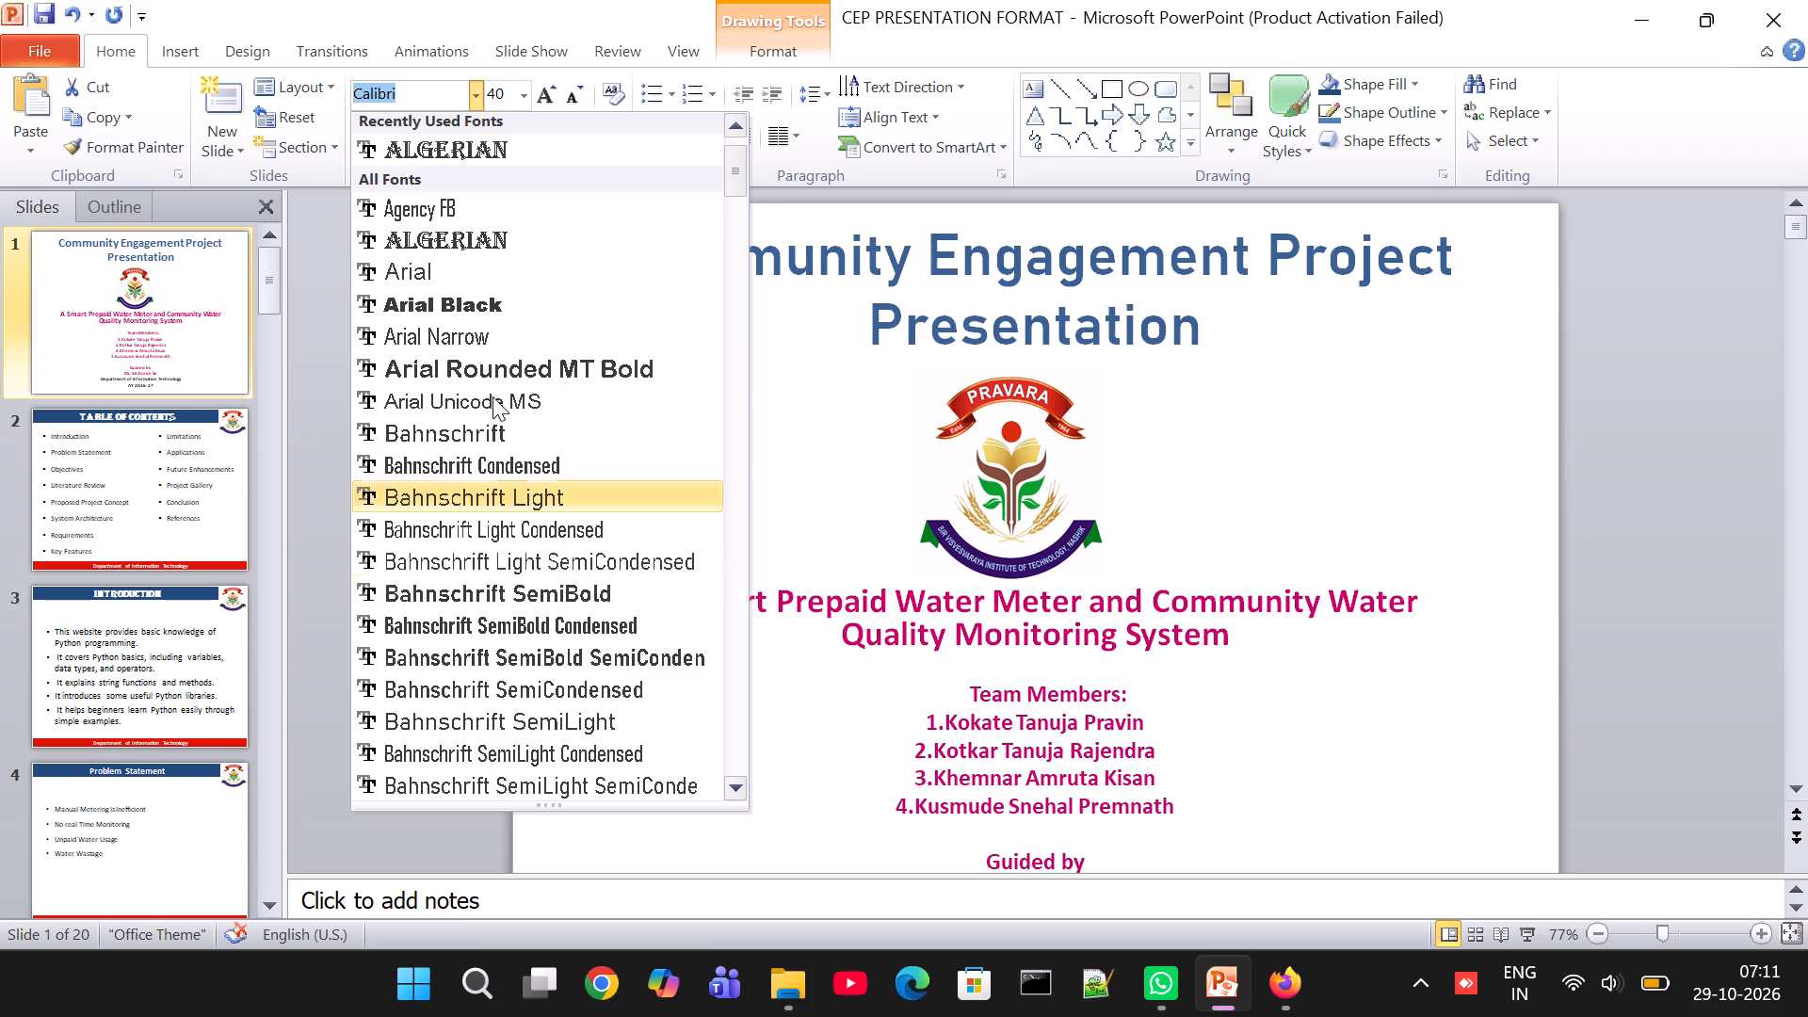
scroll(447, 193, "up", 1)
scroll(447, 193, "down", 3)
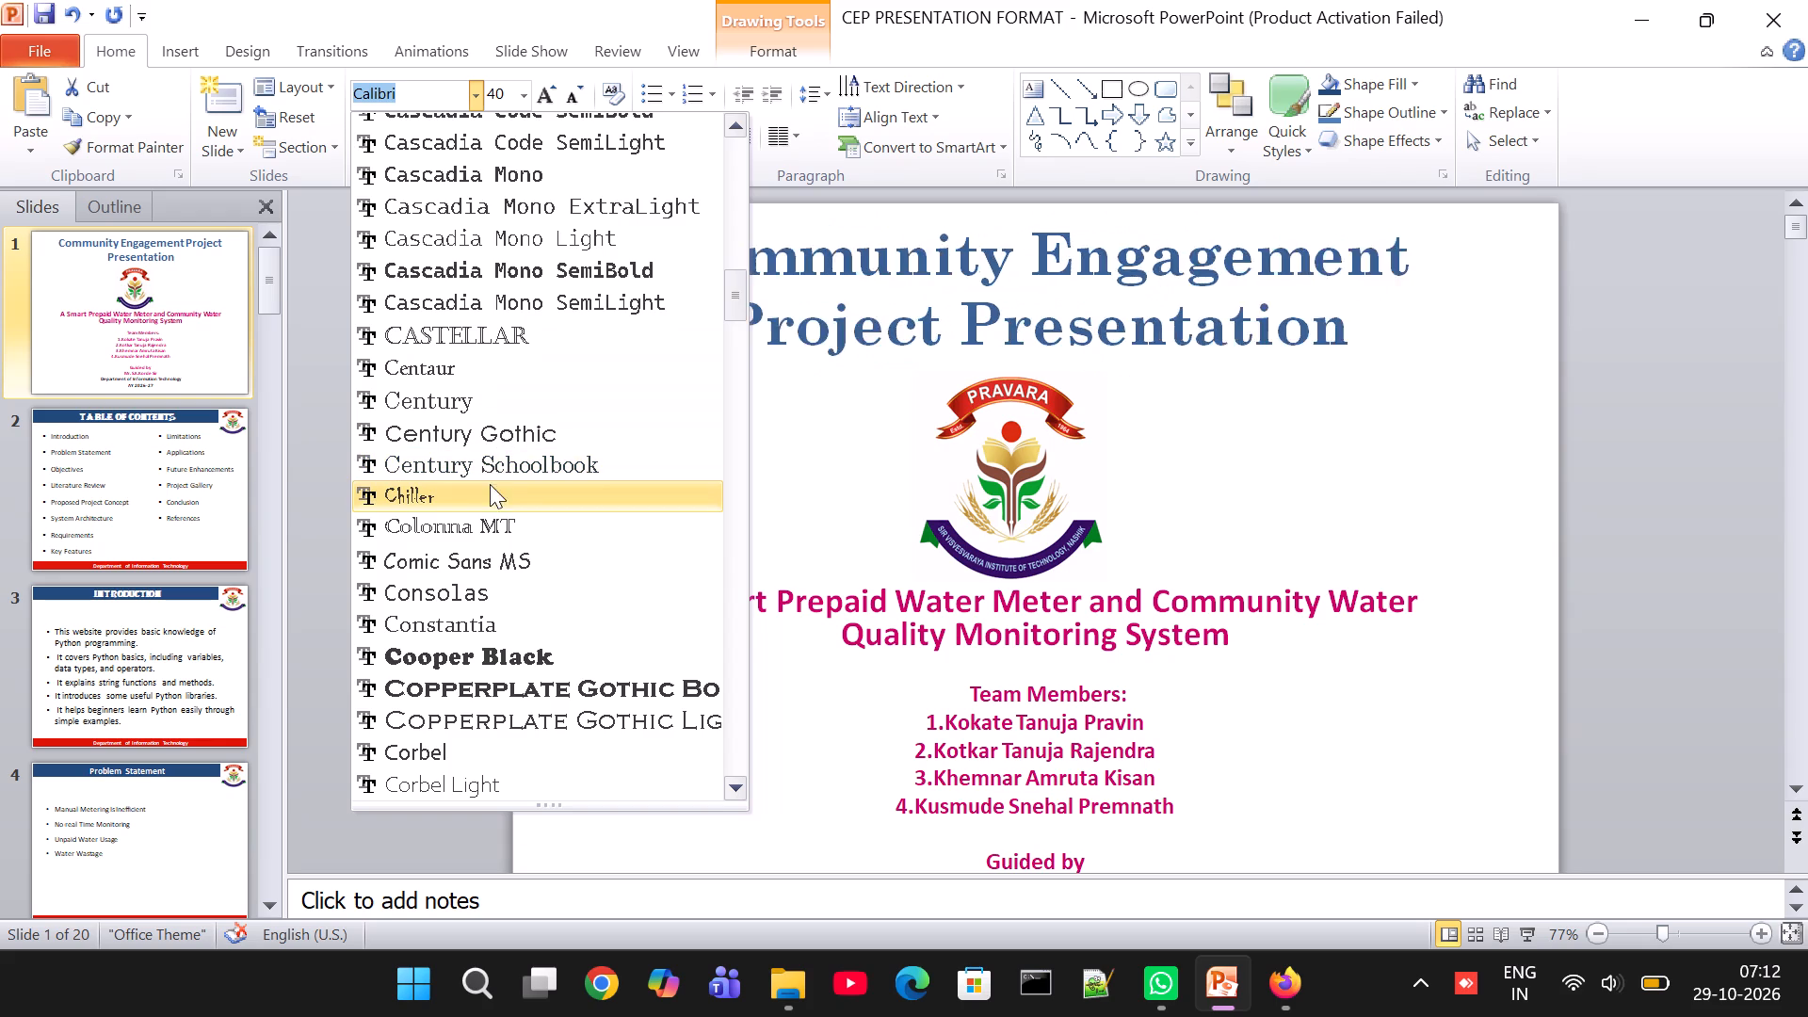
left_click(525, 521)
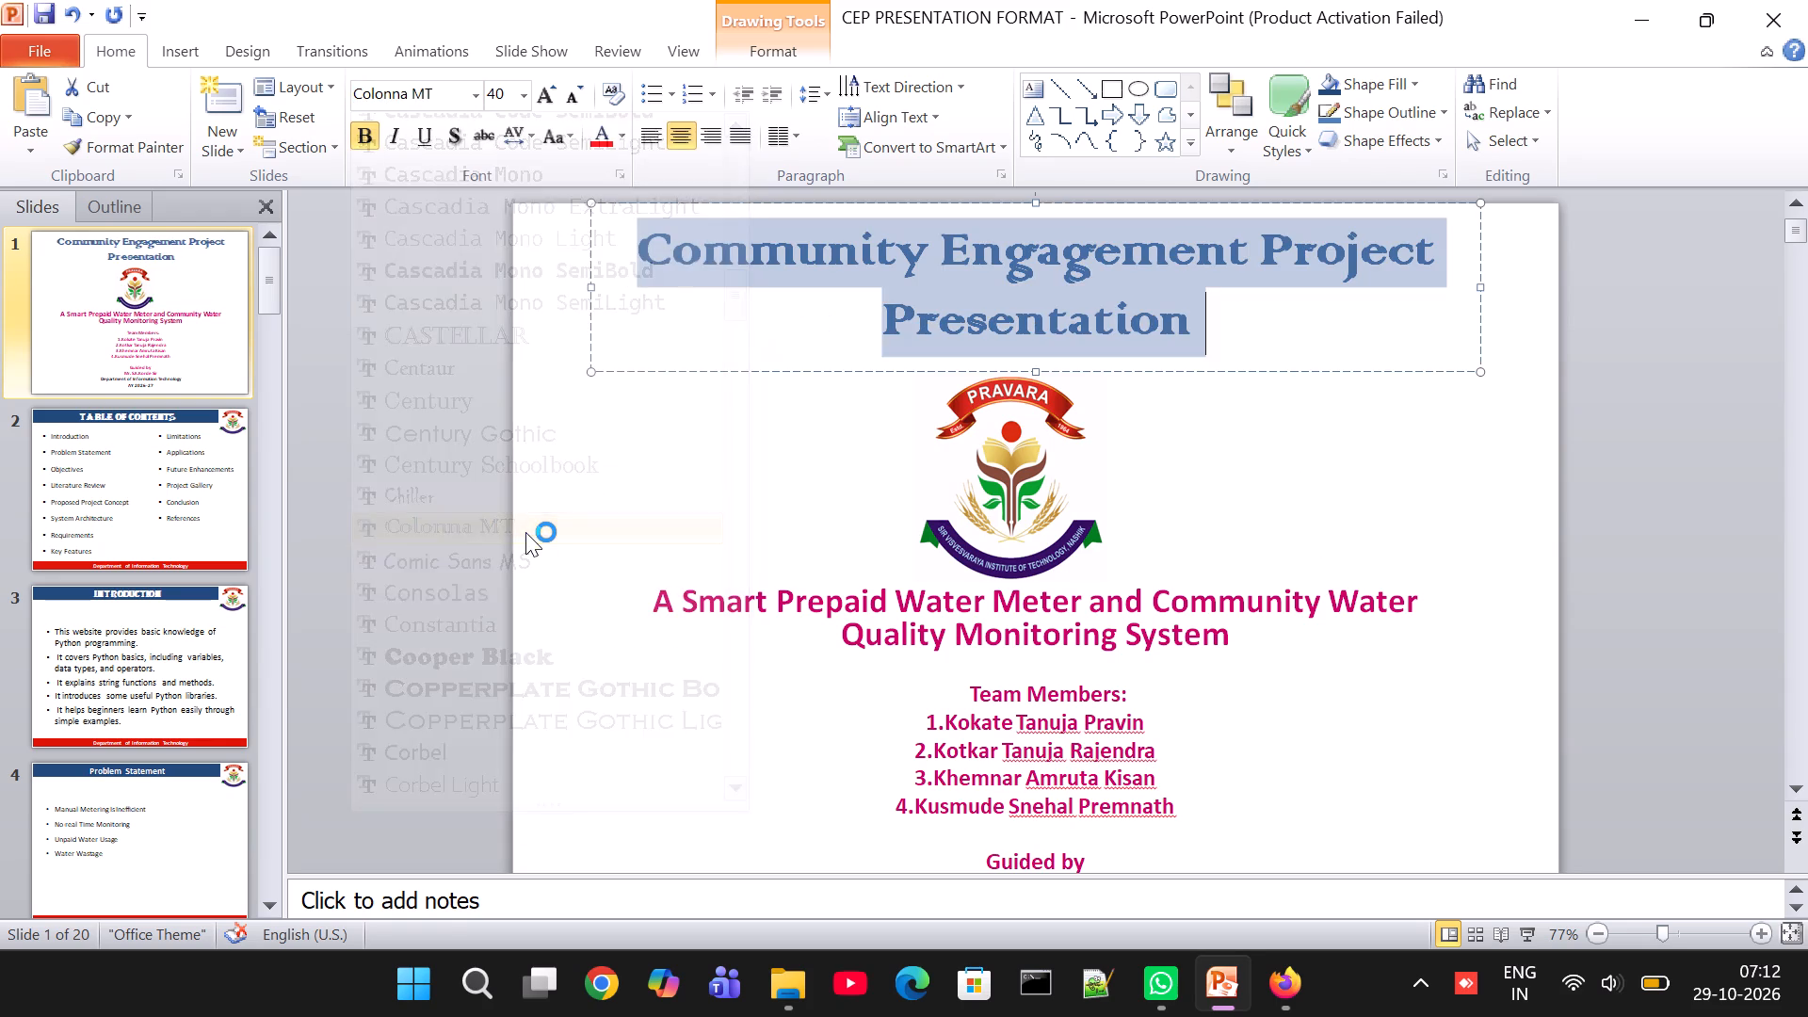
left_click(692, 446)
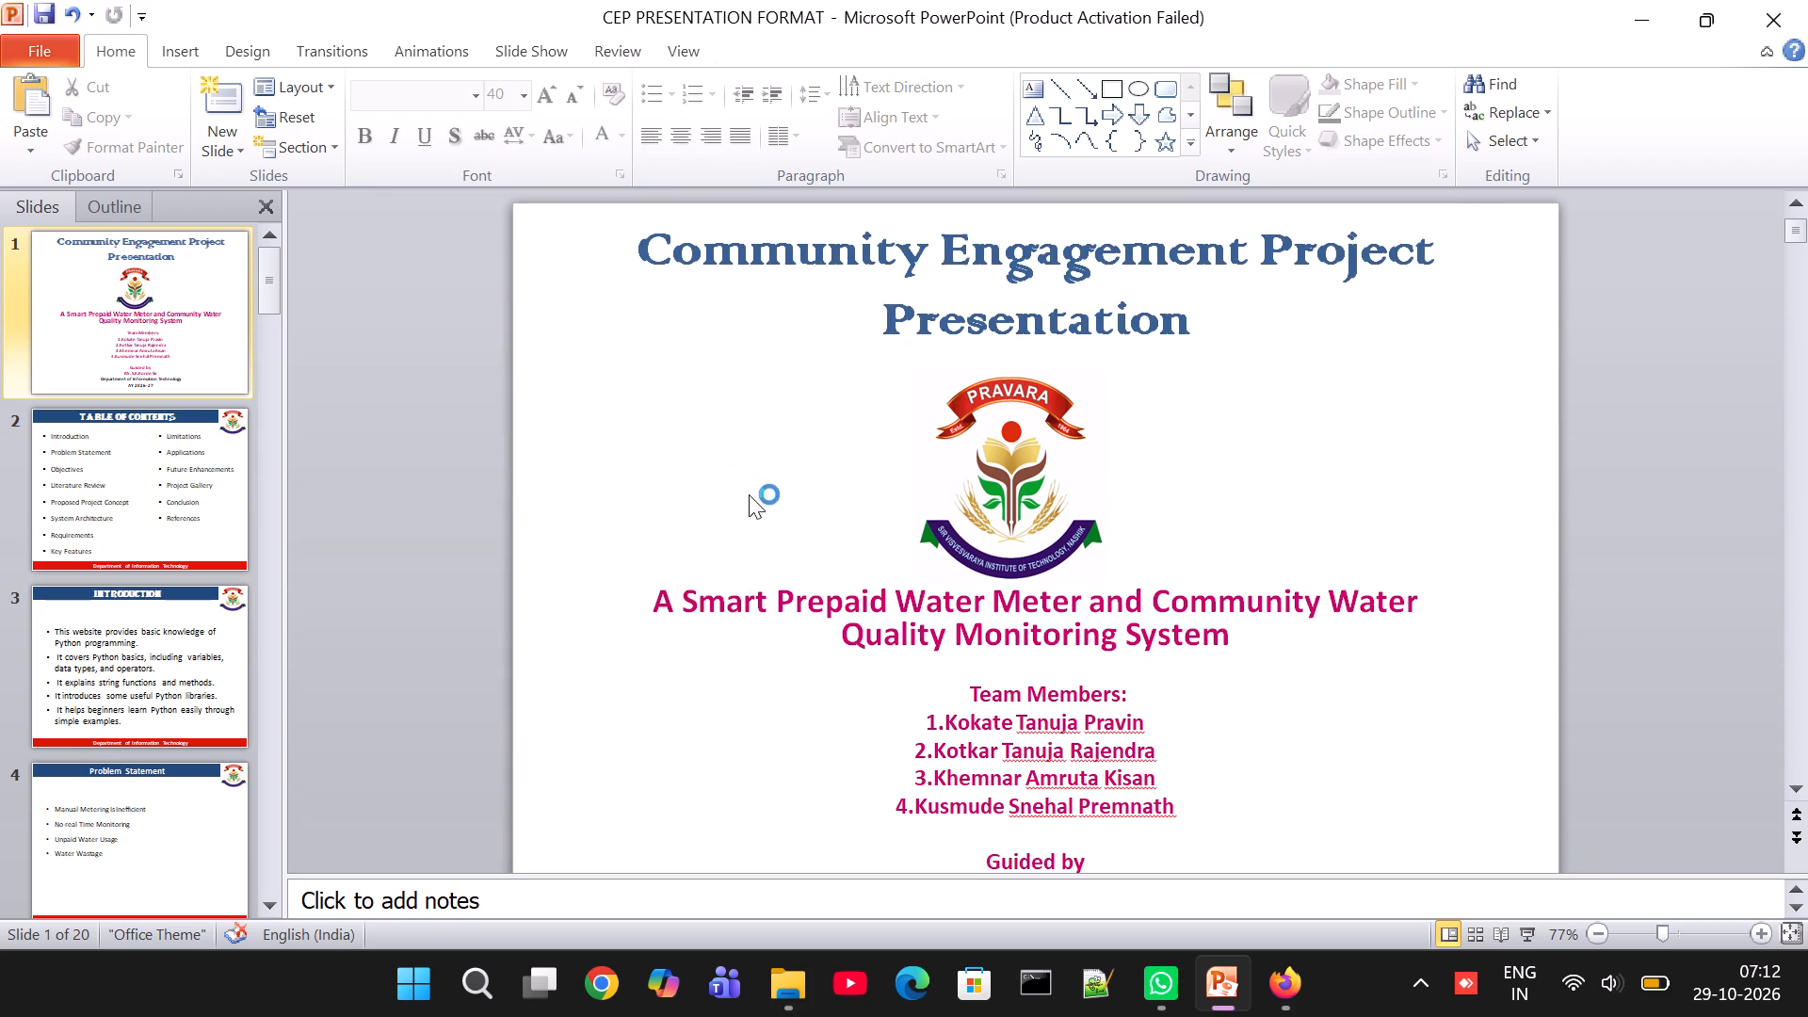
Replace the water meter project title on slide 1 with "Python content Website", followed by a blank line above Team Members.
scroll(807, 579, "down", 1)
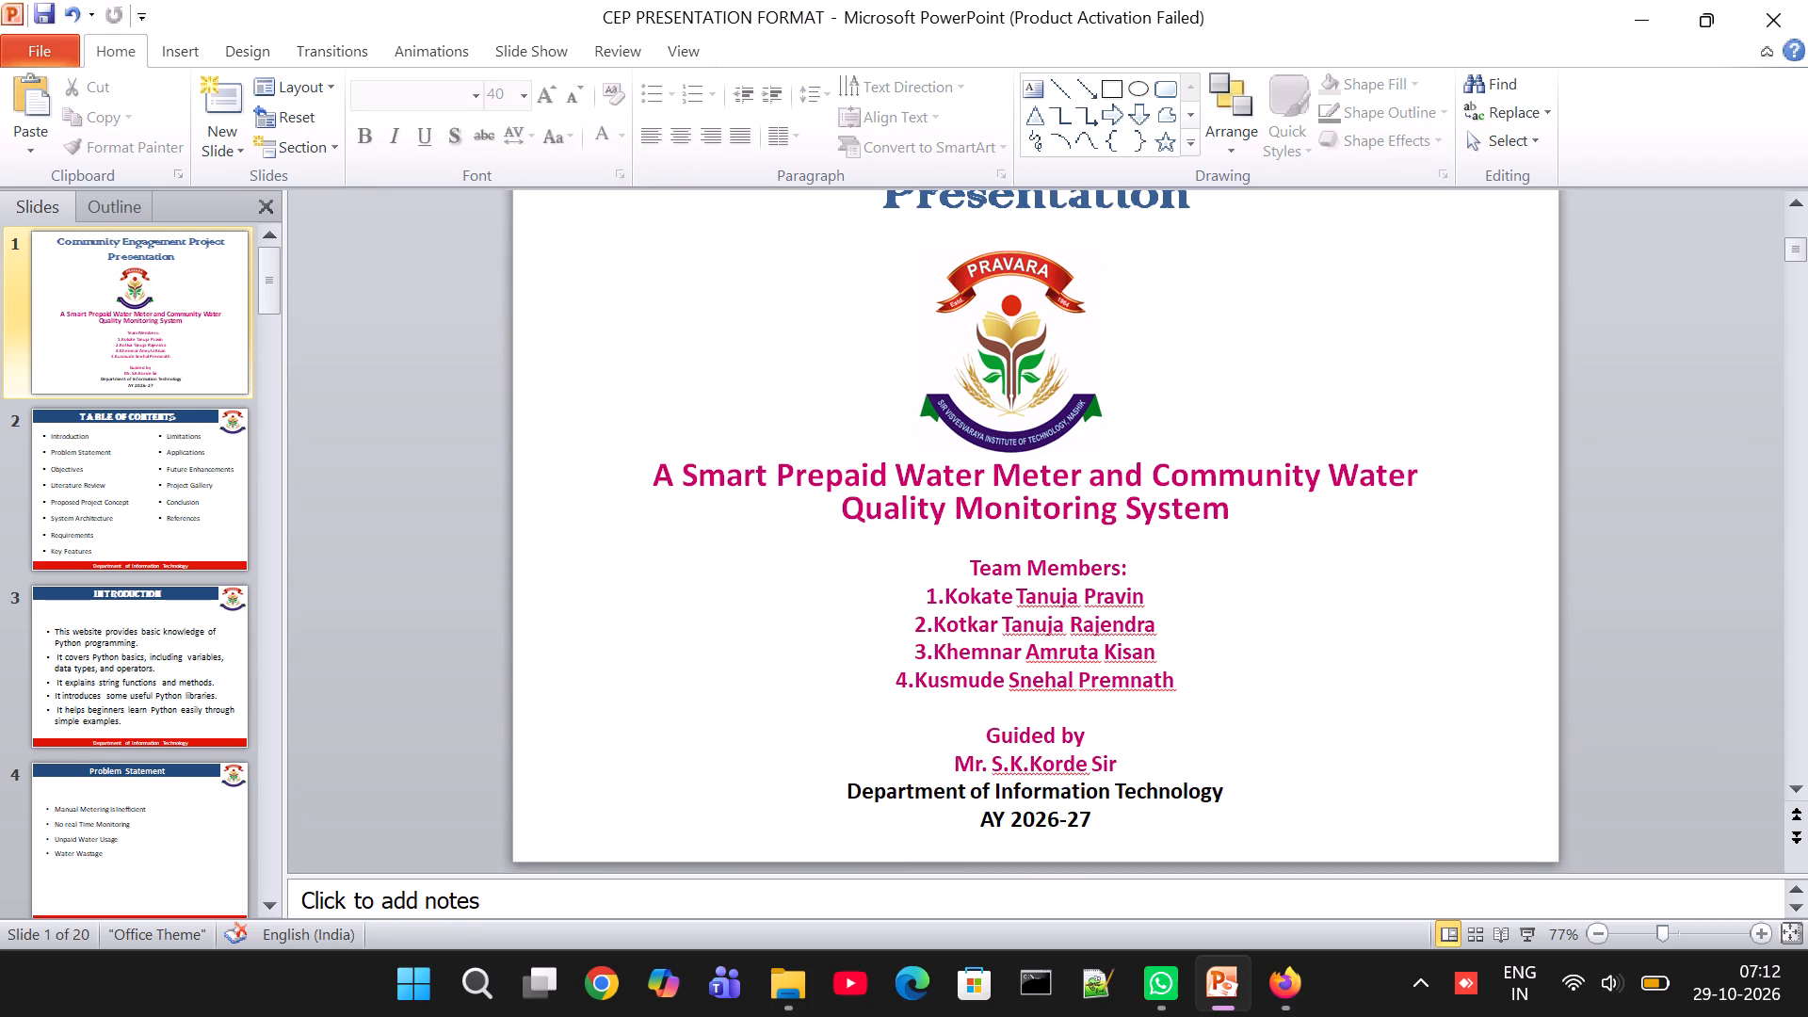
left_click_drag(661, 469, 690, 475)
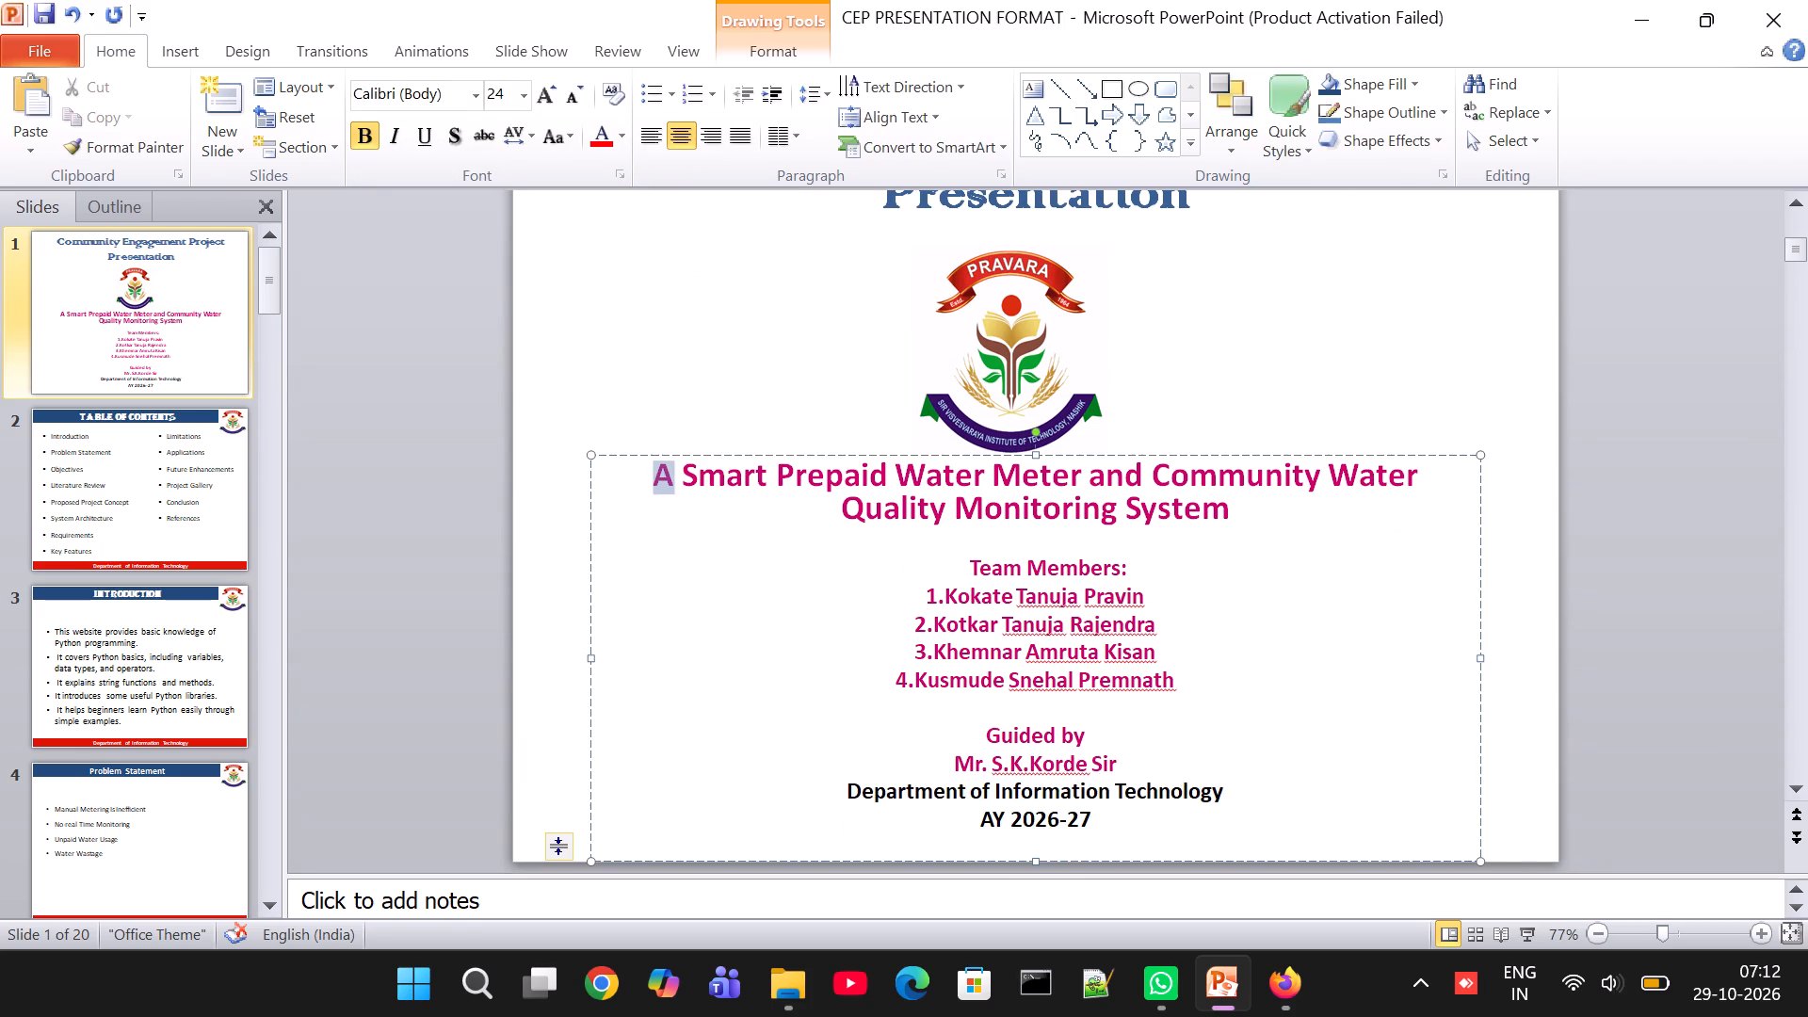
left_click_drag(690, 475, 1211, 531)
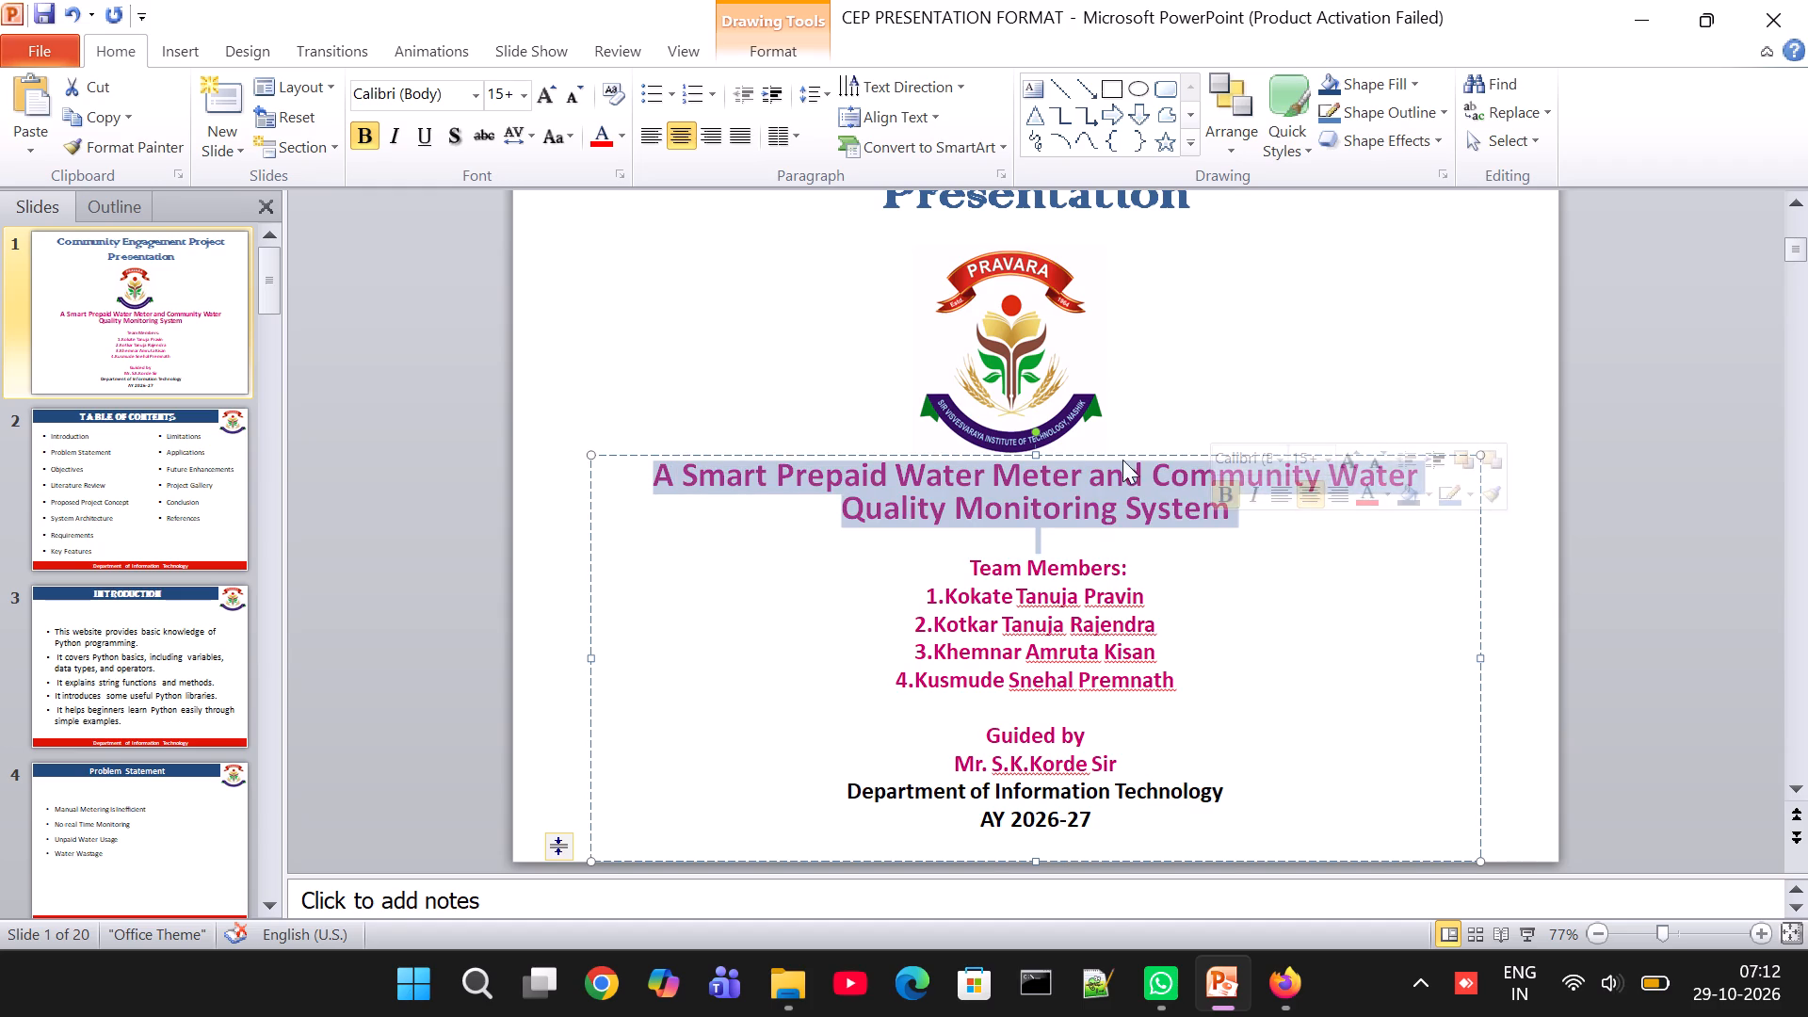
right_click(1100, 499)
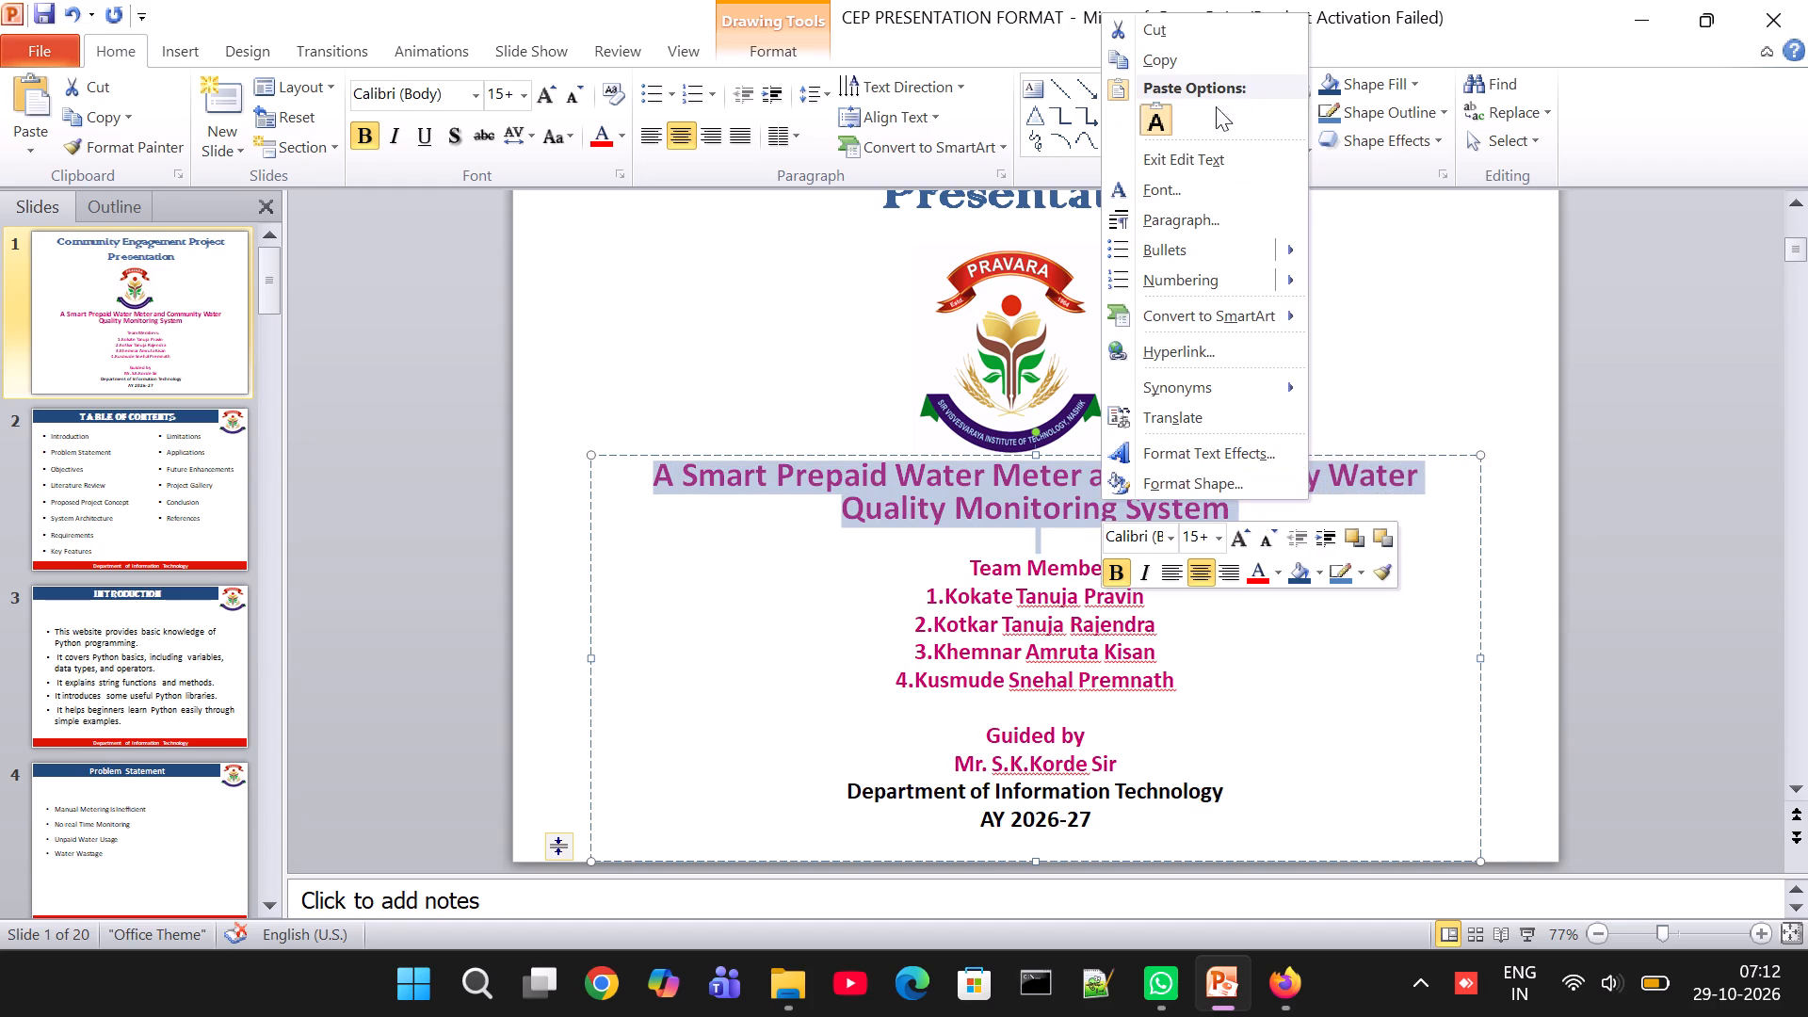
left_click(1201, 32)
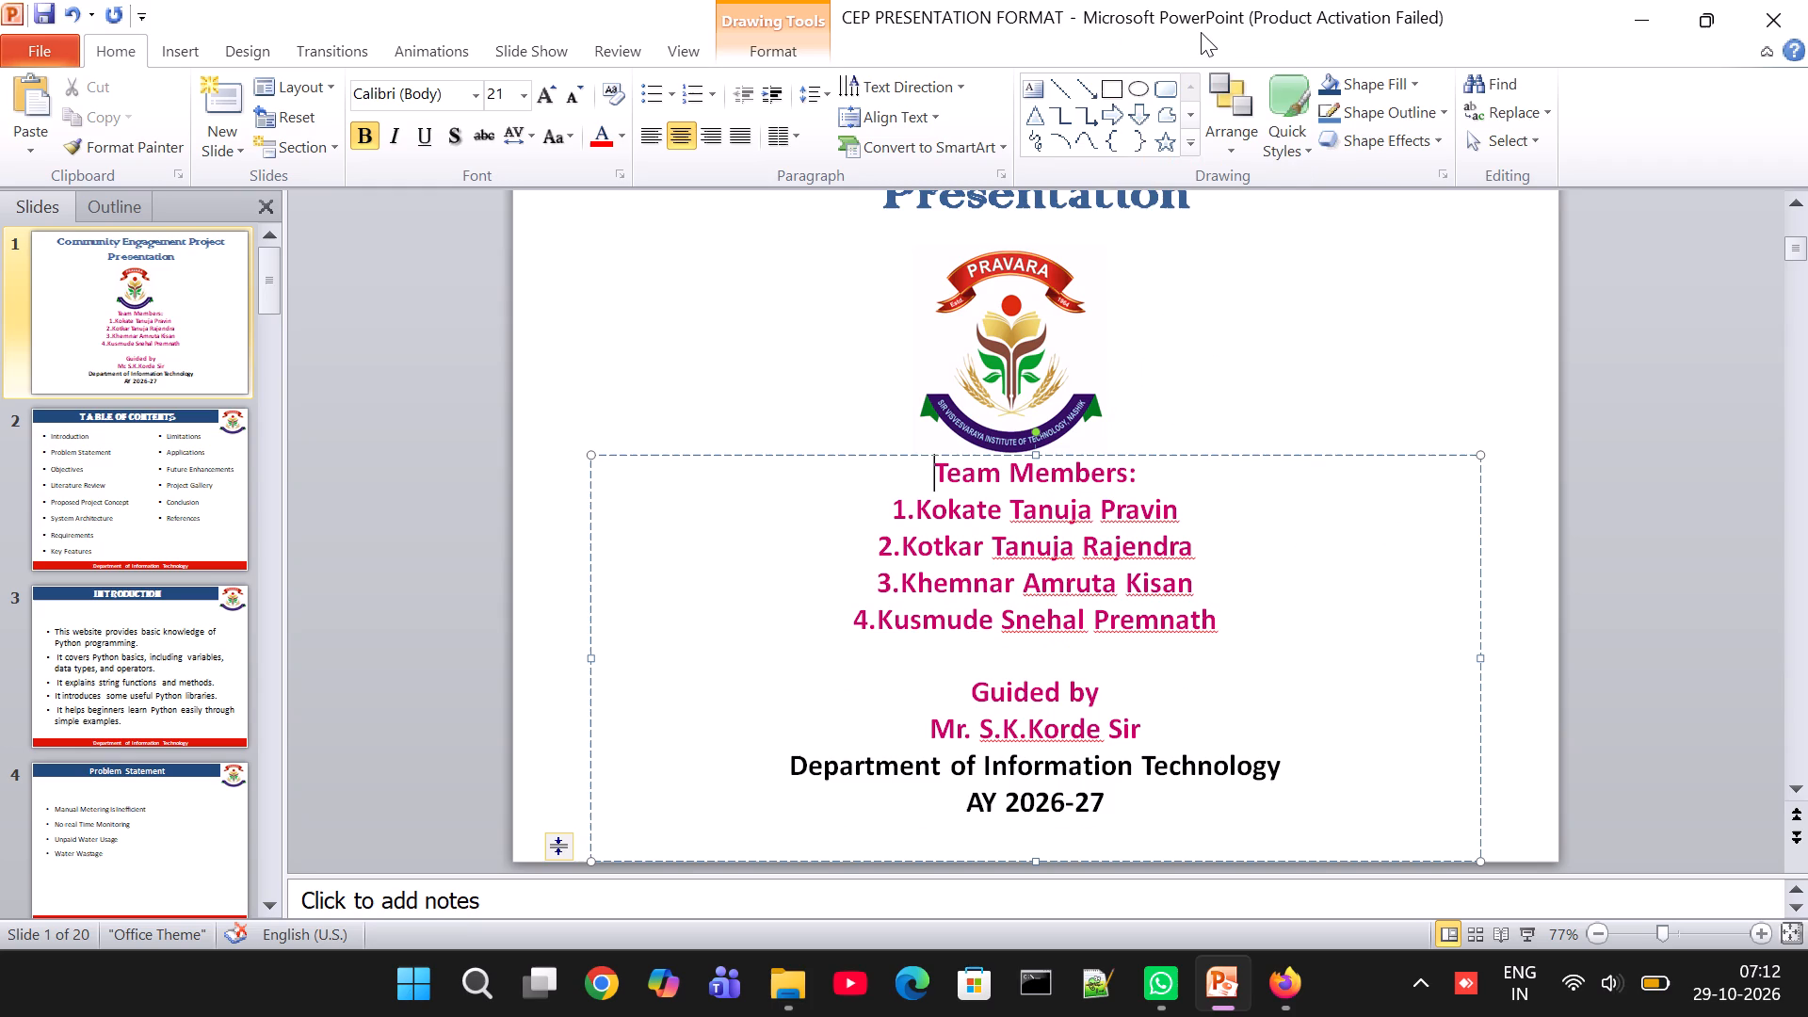
type("Pythi")
key("BackSpace")
type("on")
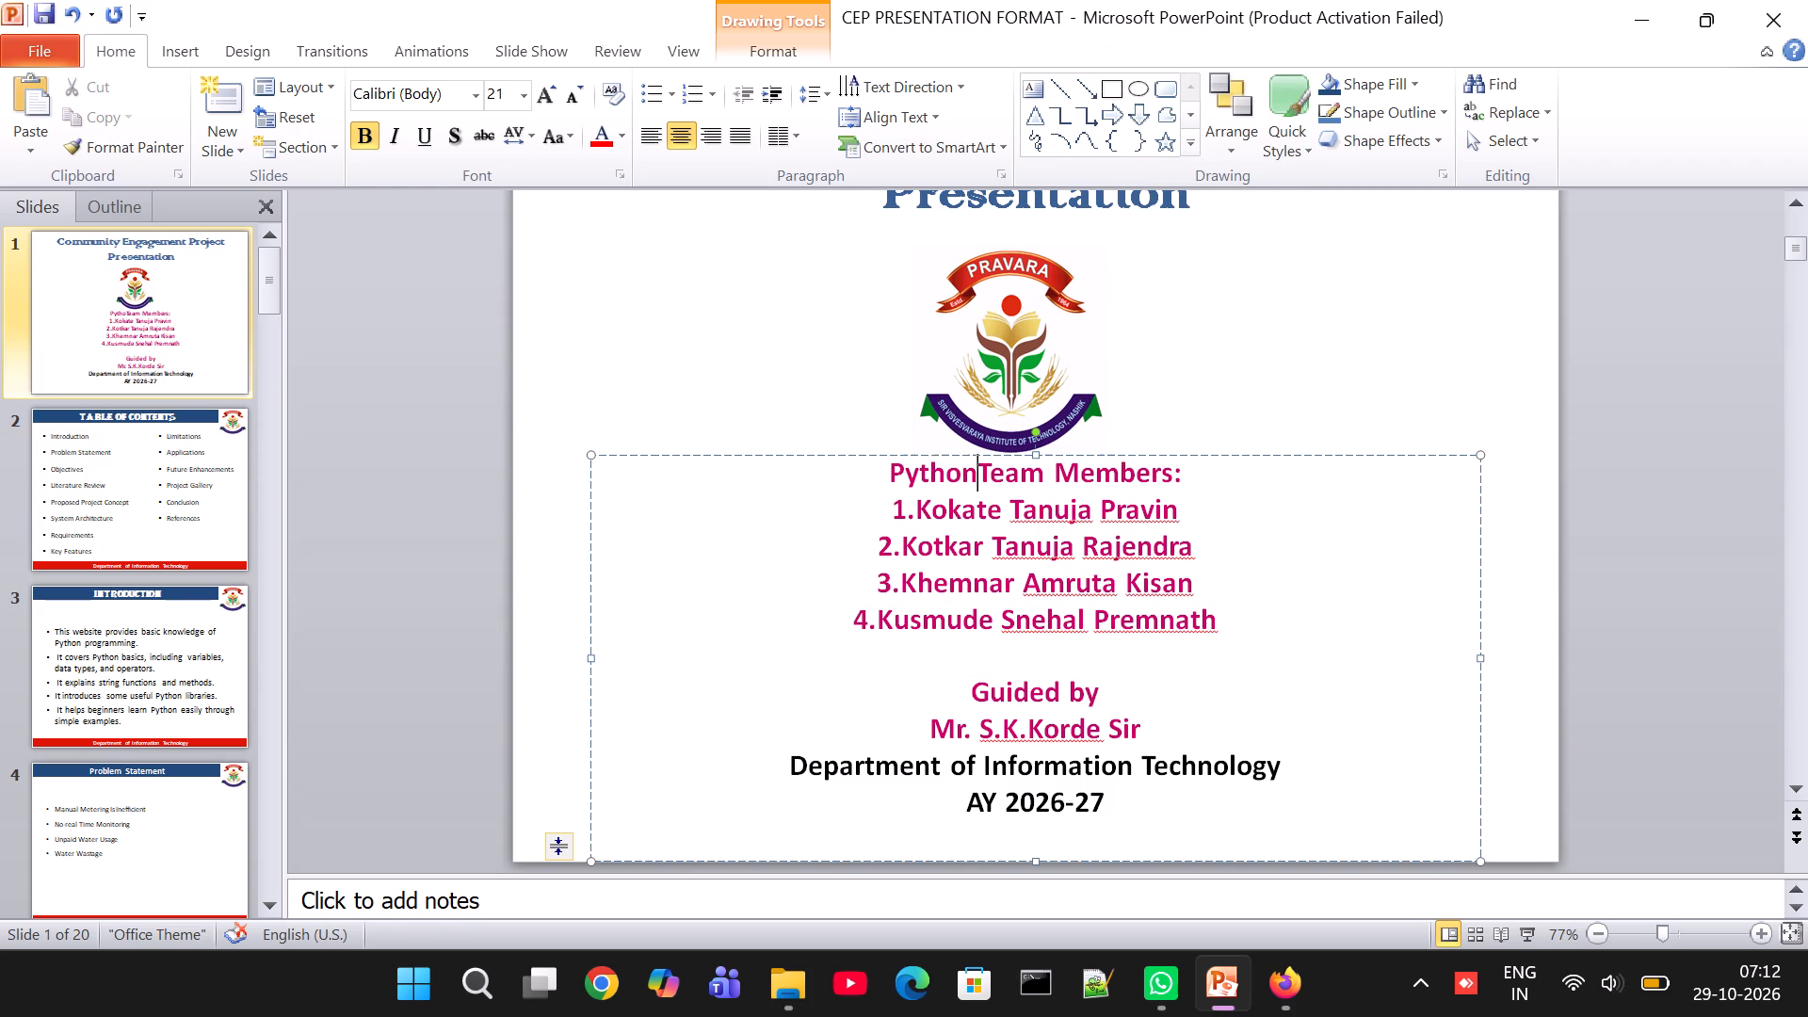
key("space")
type("content Website")
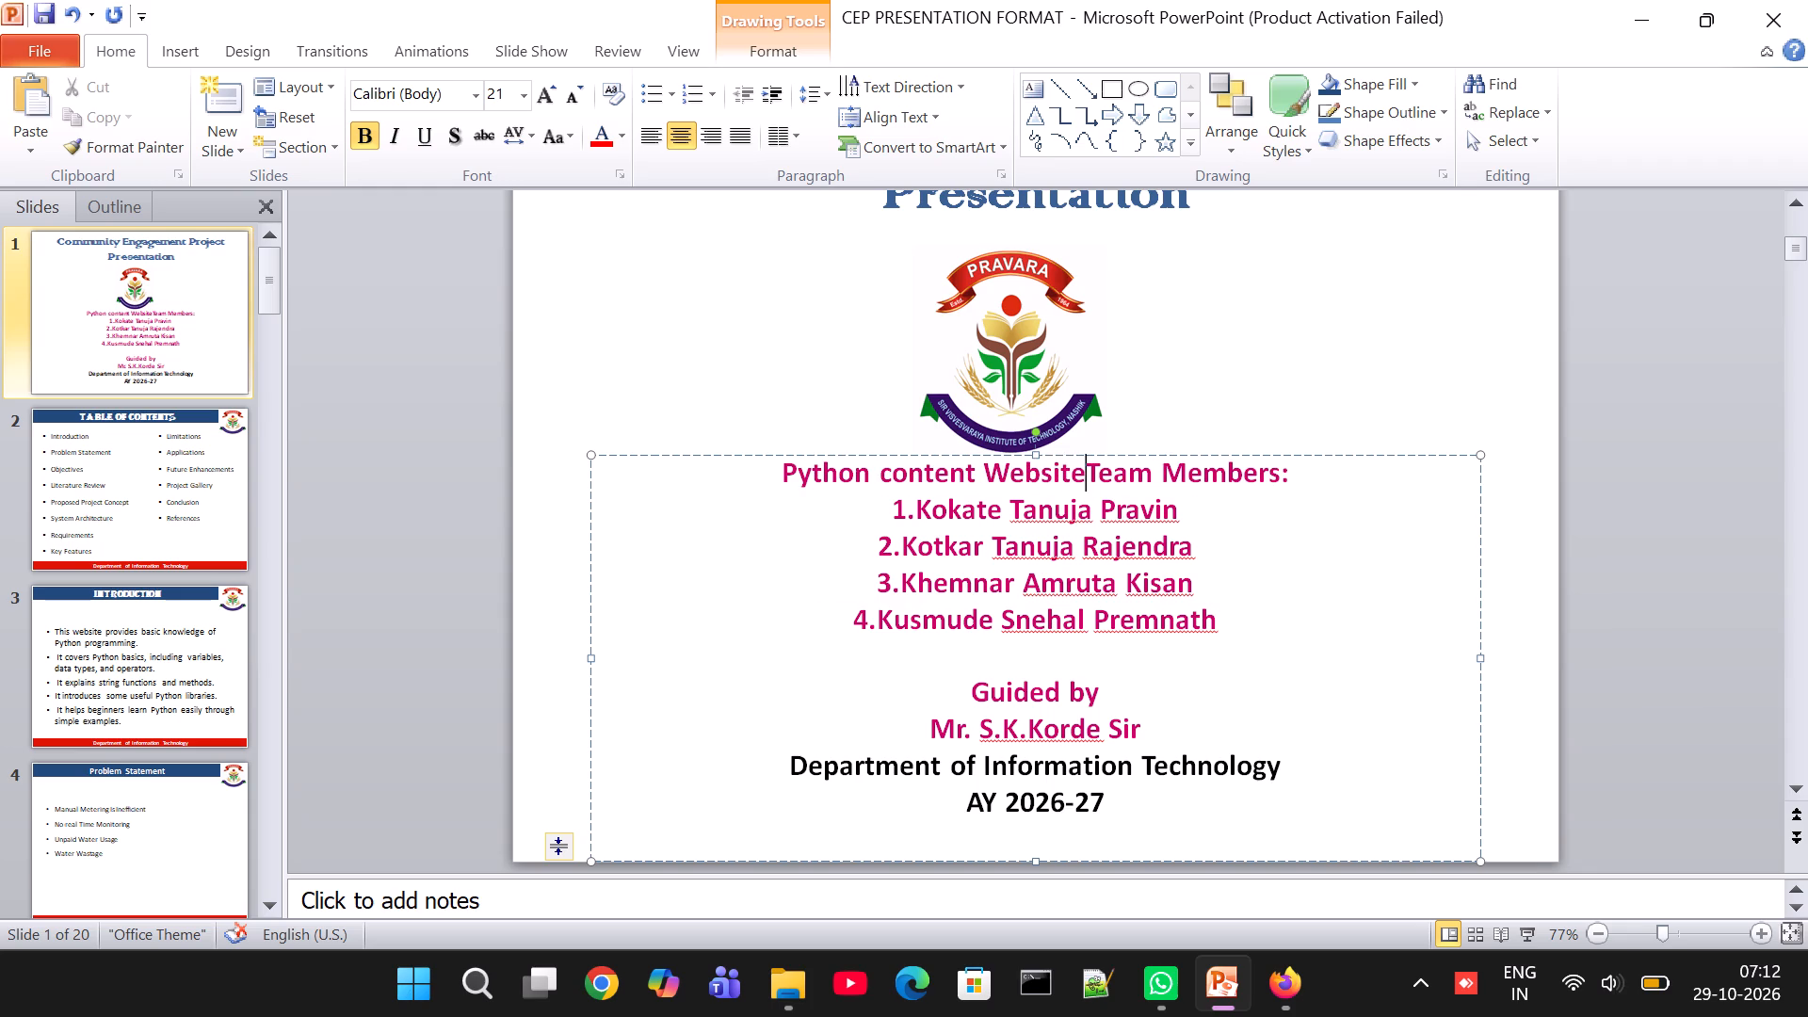
key("Return")
key("Return")
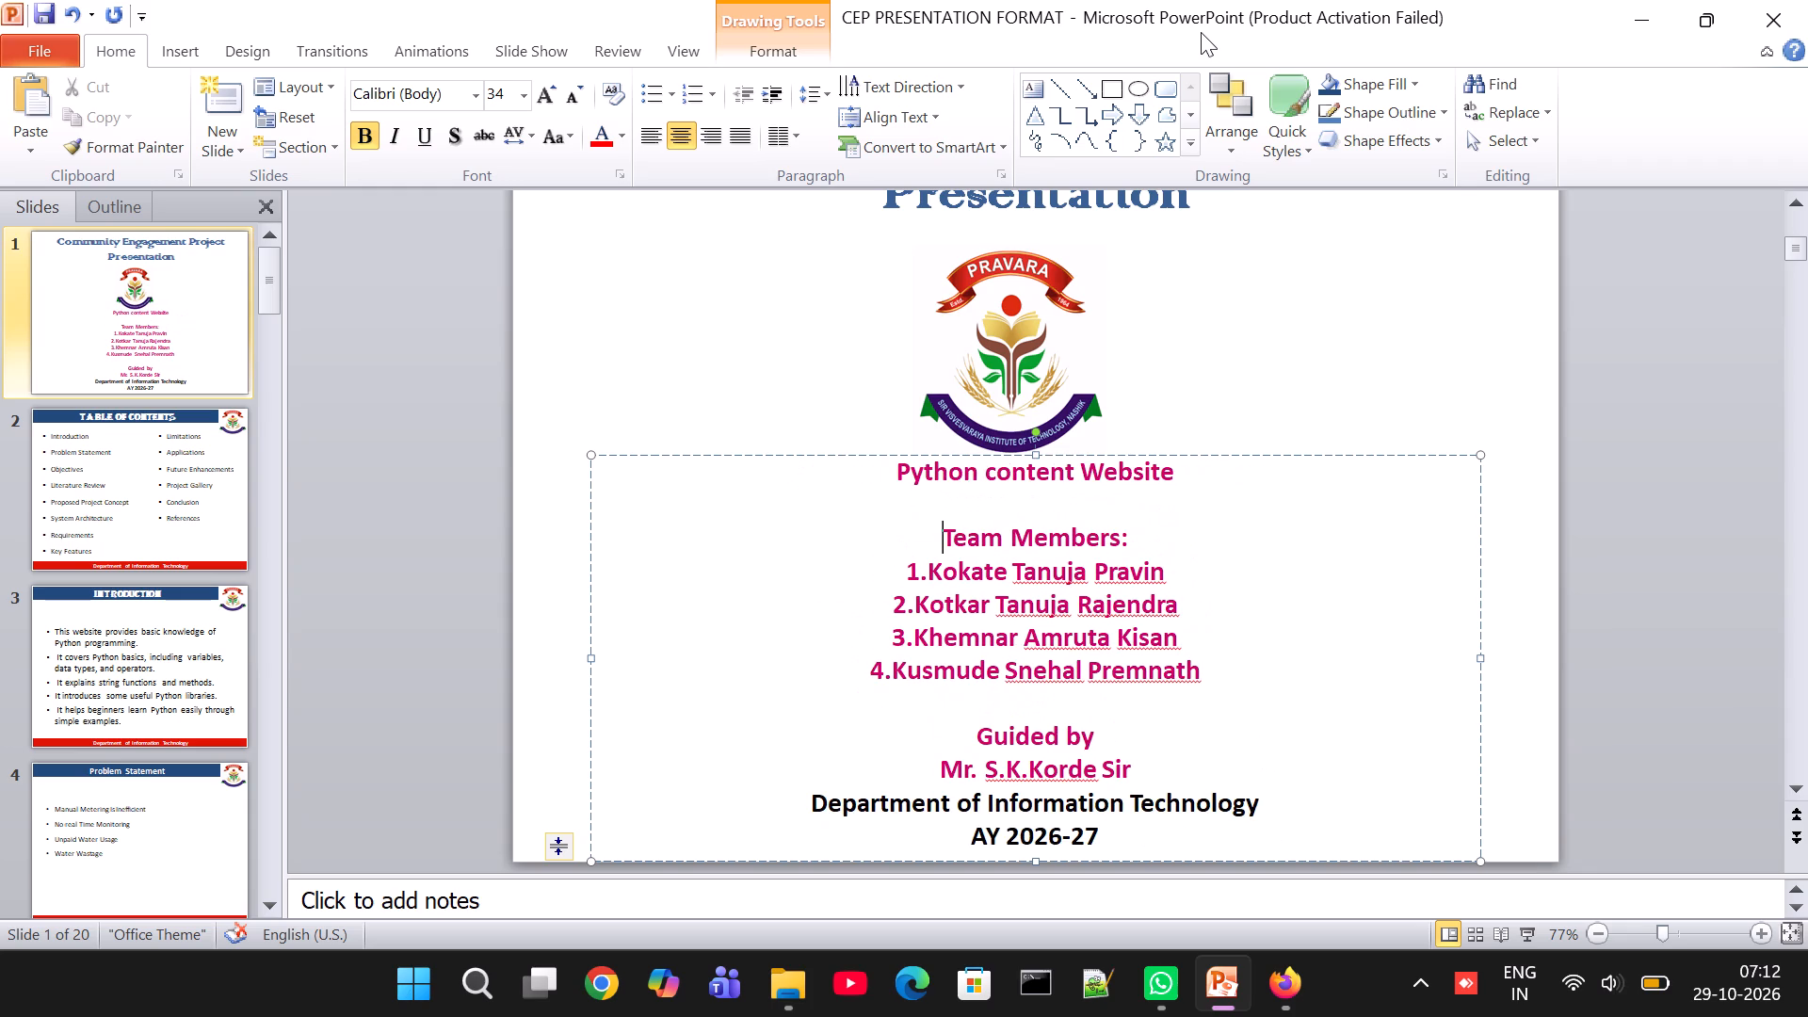
Colour the "Python content Website" line standard purple and add a text shadow.
left_click(1176, 476)
left_click_drag(1176, 476, 884, 484)
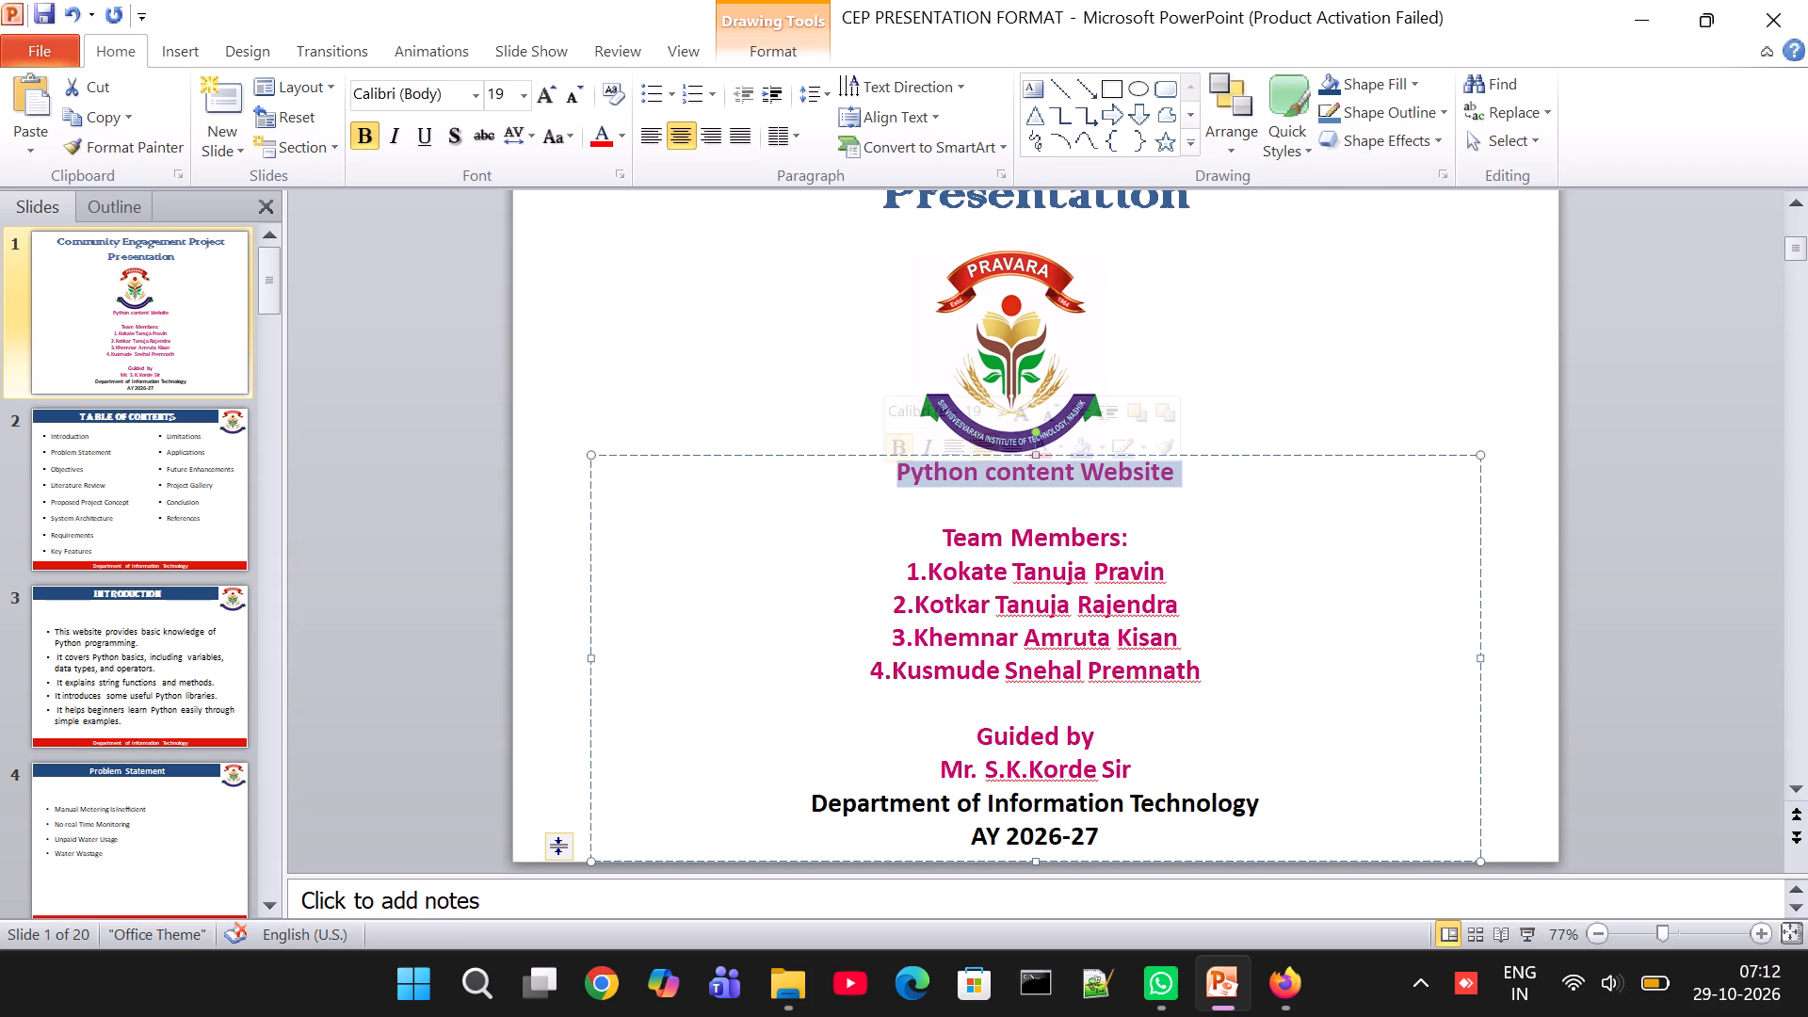
left_click(1041, 452)
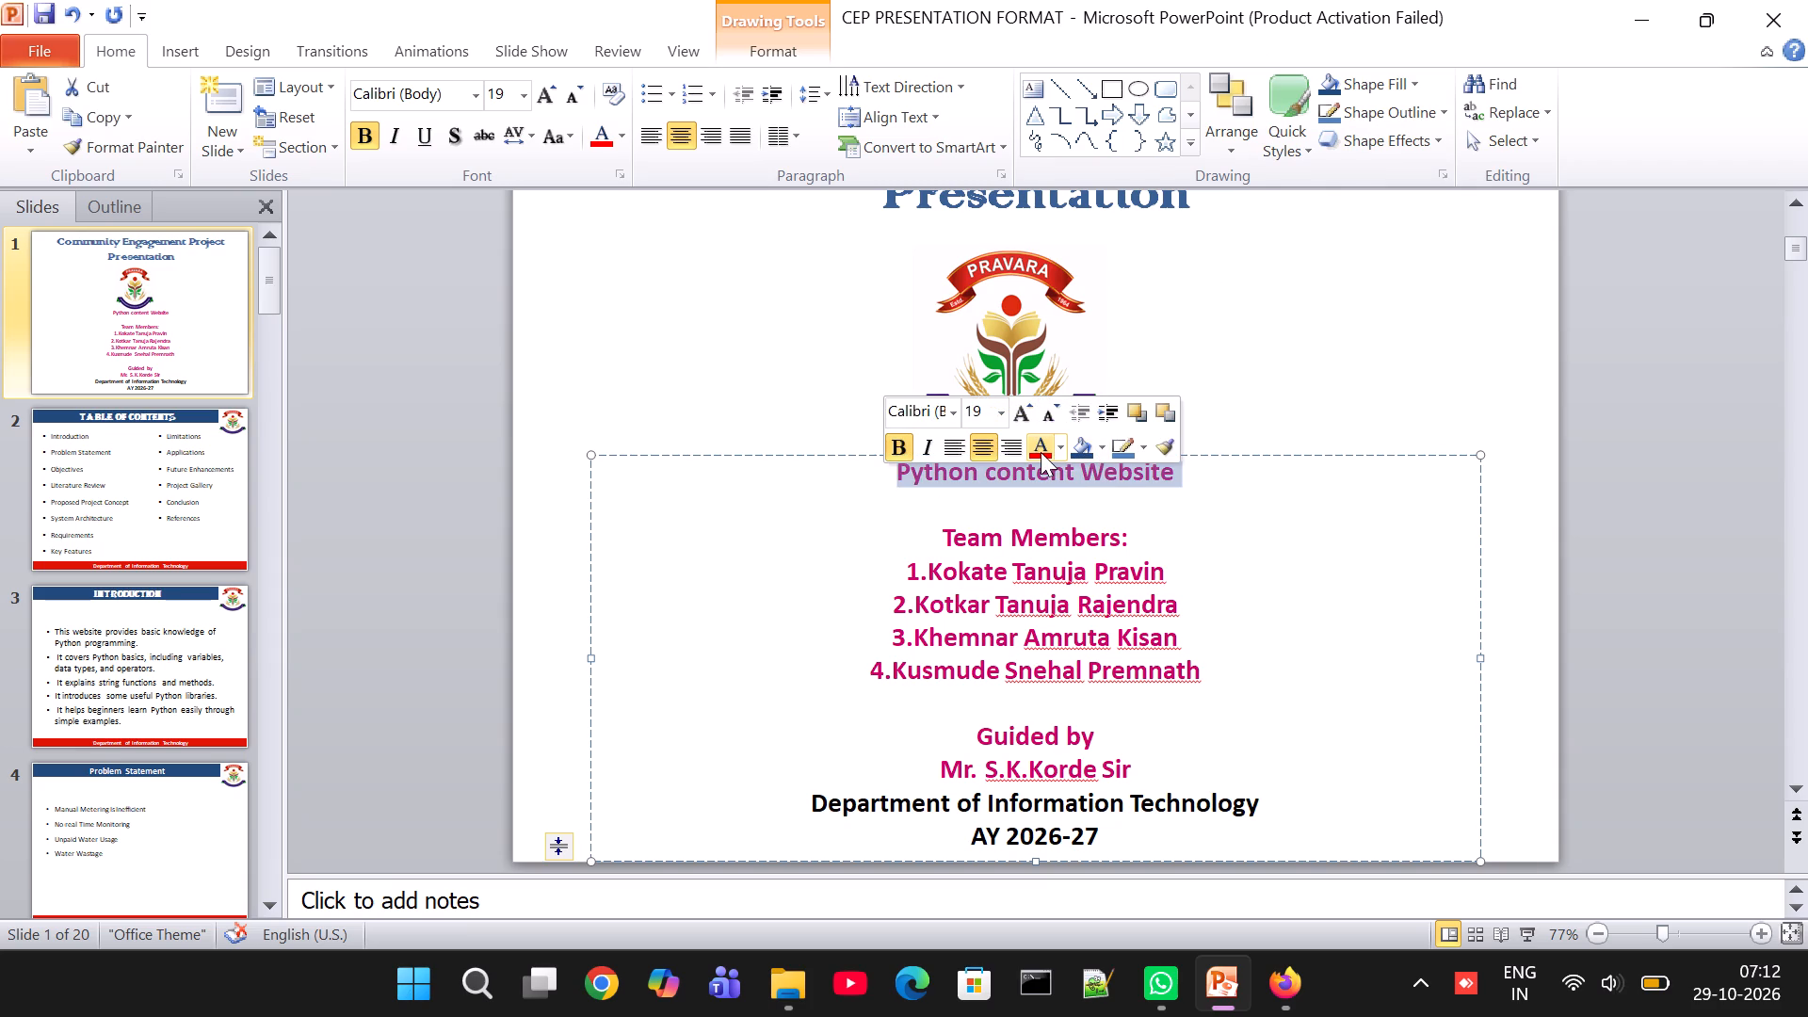
left_click(1058, 452)
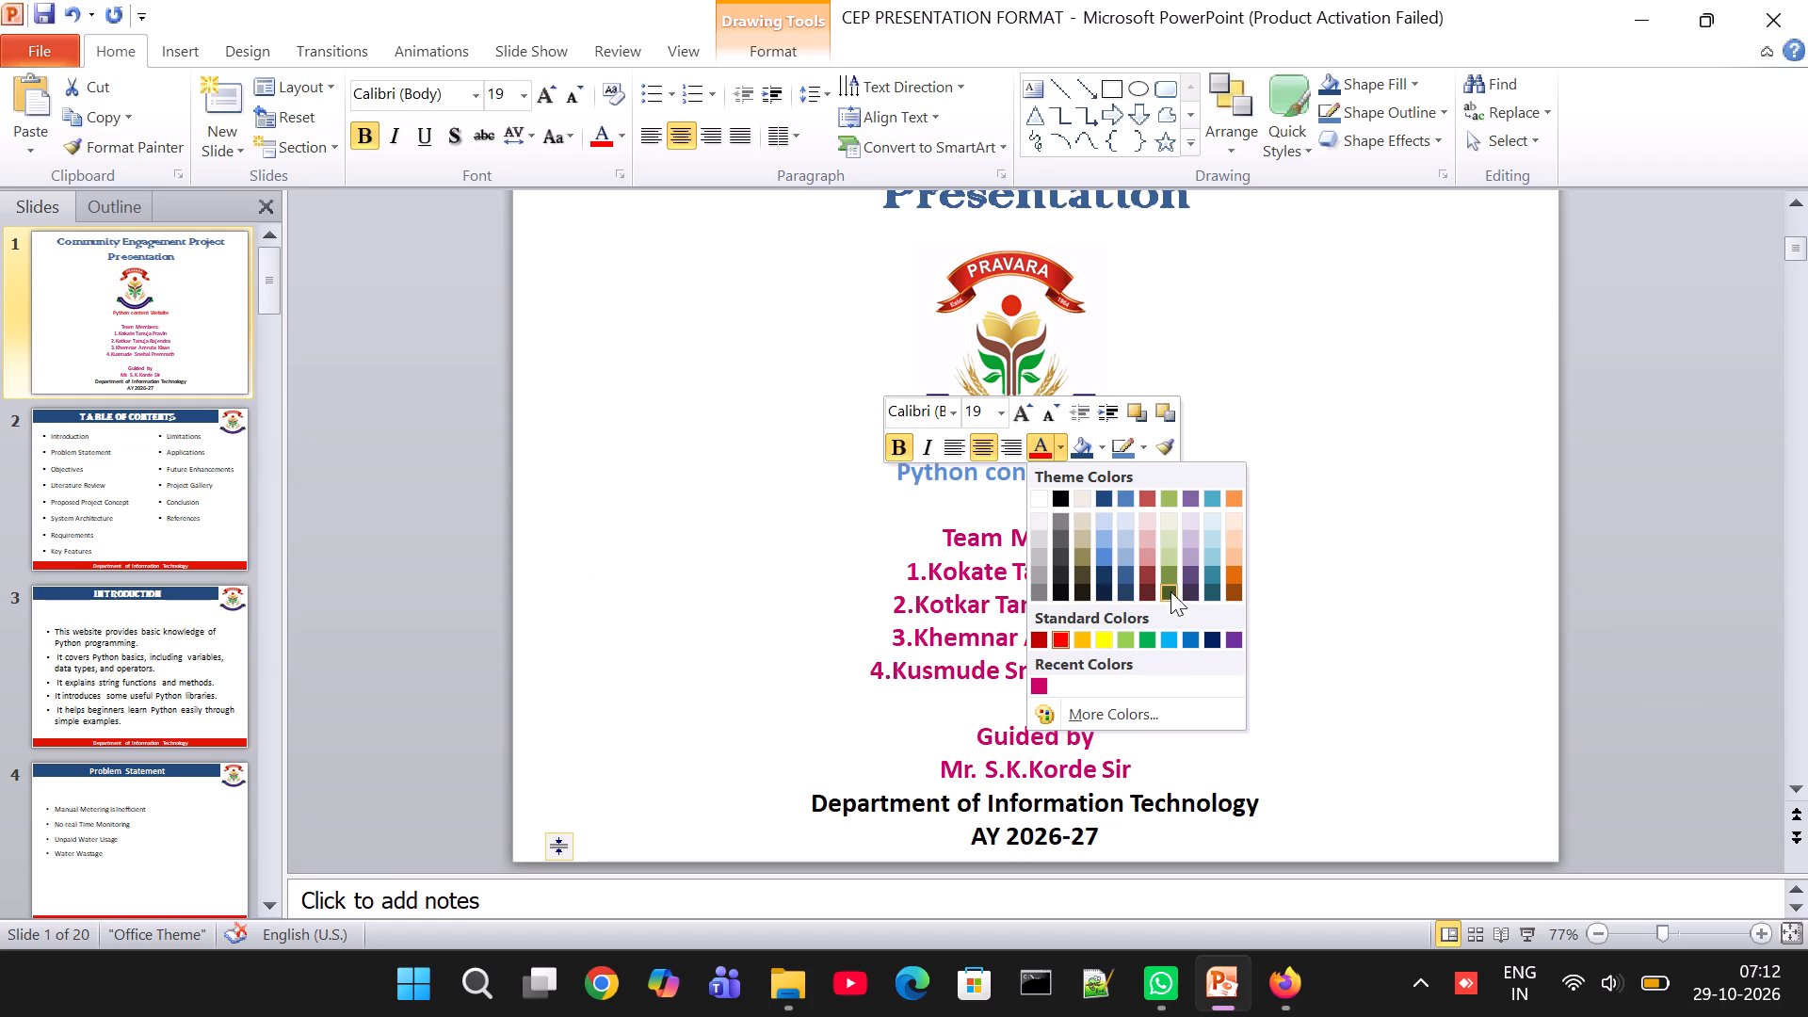
left_click(1231, 642)
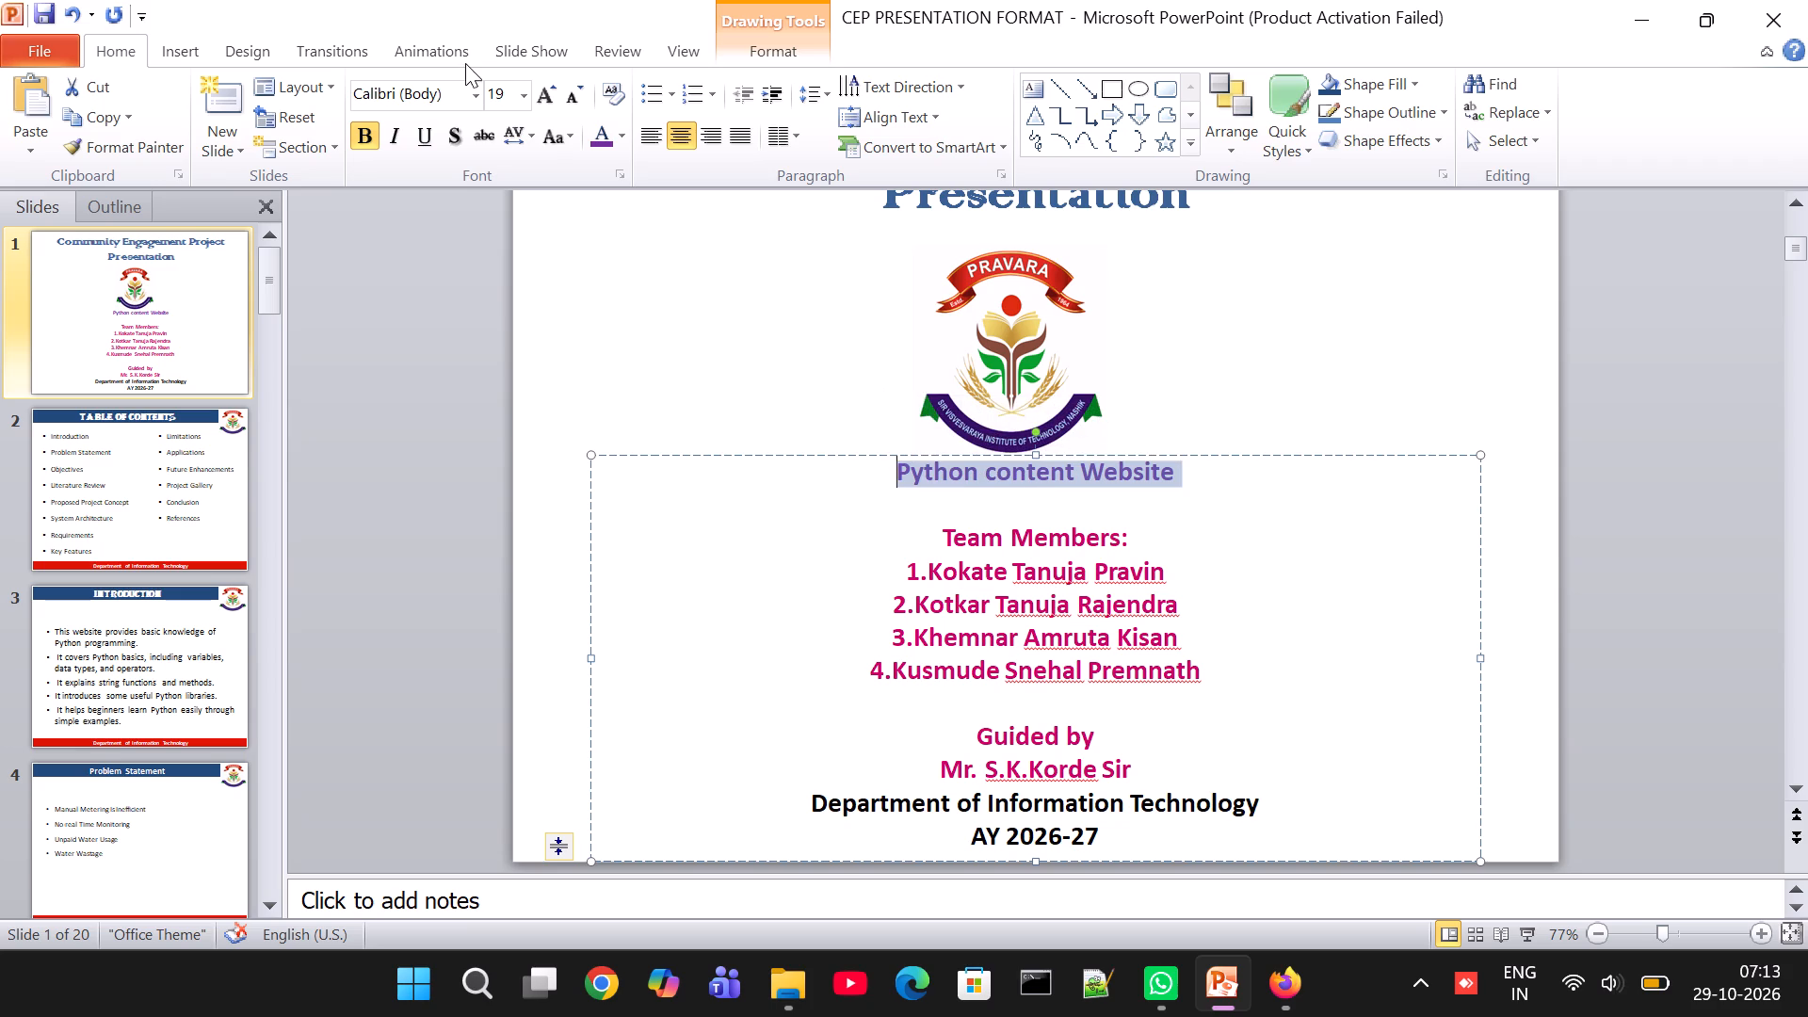
left_click(458, 124)
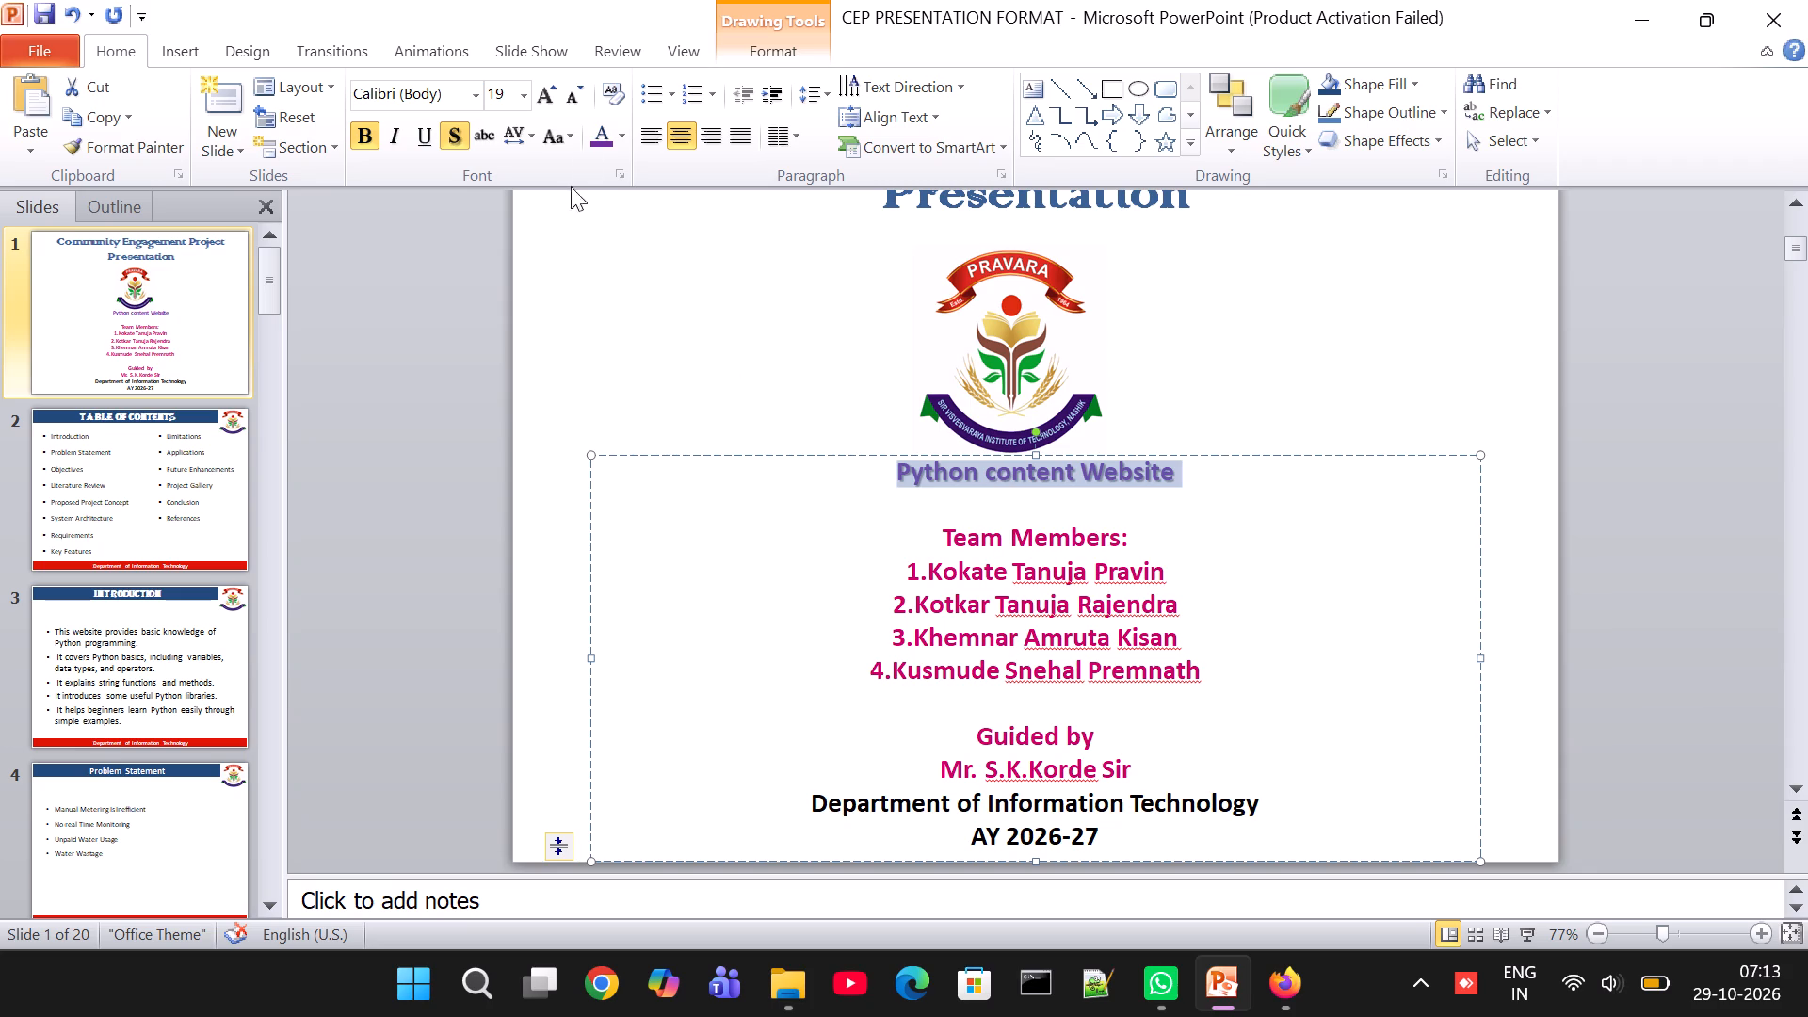
Set the "Python content Website" line to size 28 in the Arial Black font.
left_click(524, 96)
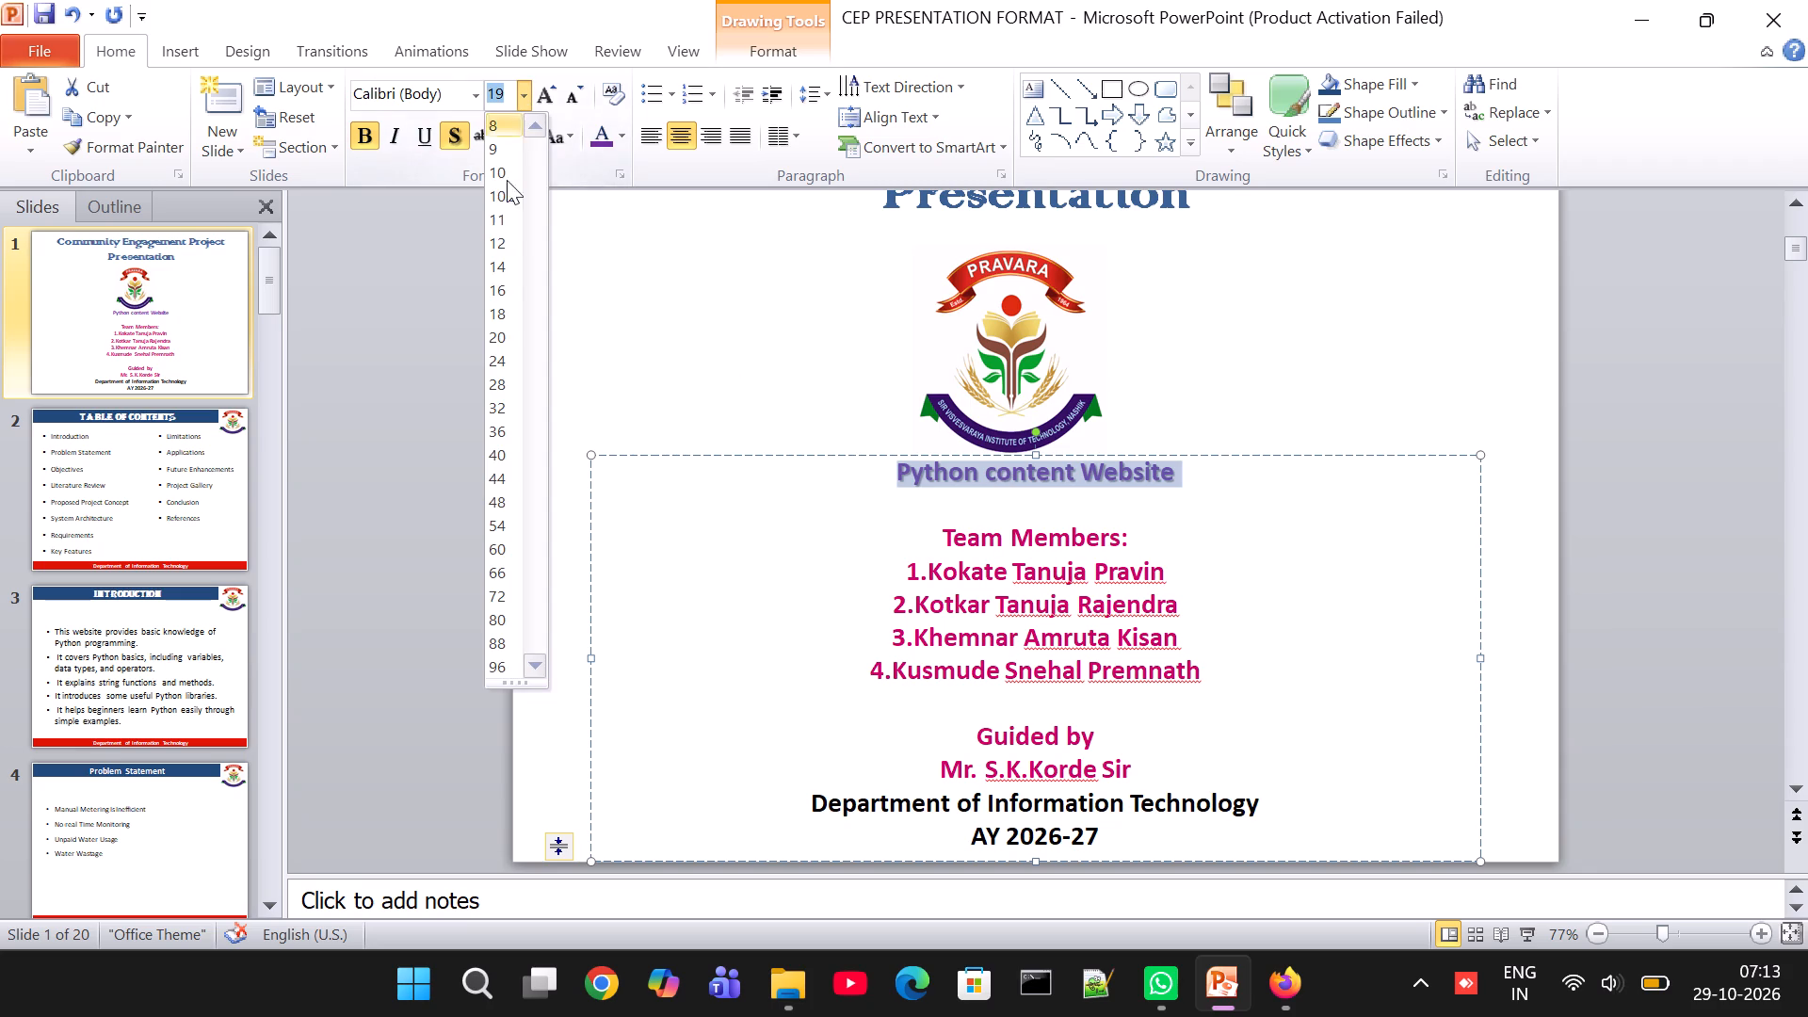
left_click(498, 393)
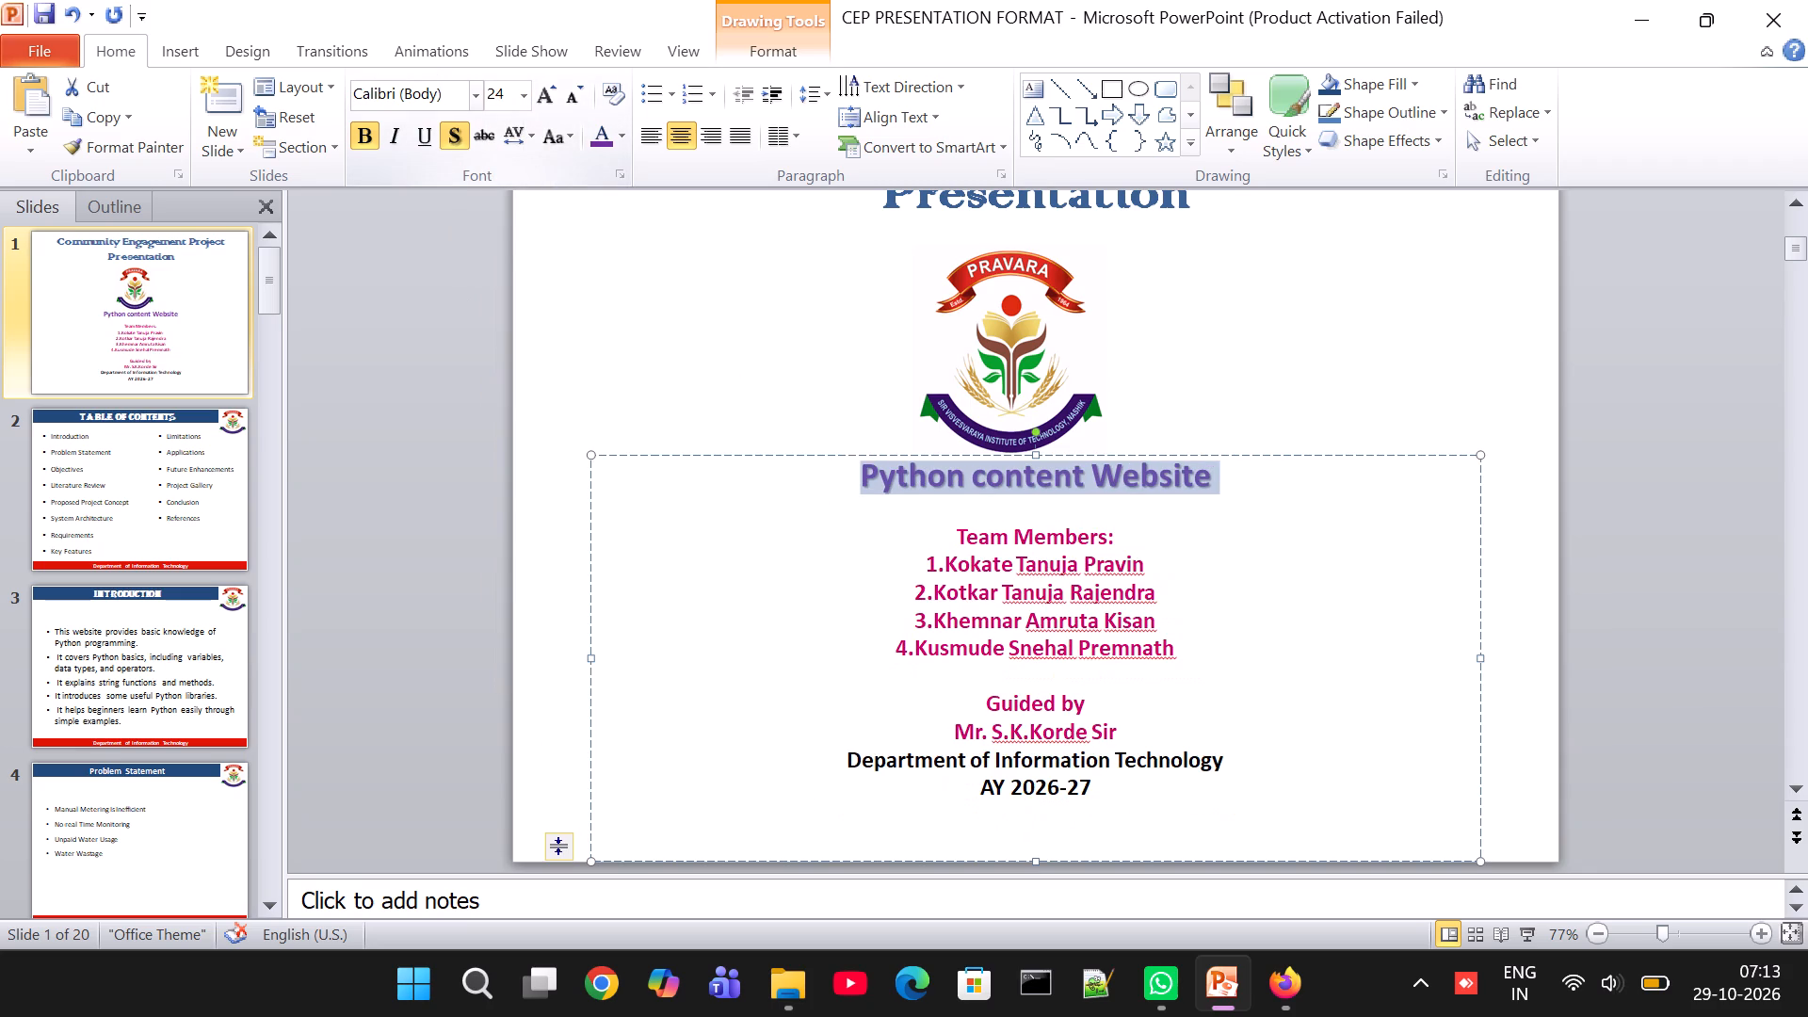
left_click(455, 106)
left_click(476, 97)
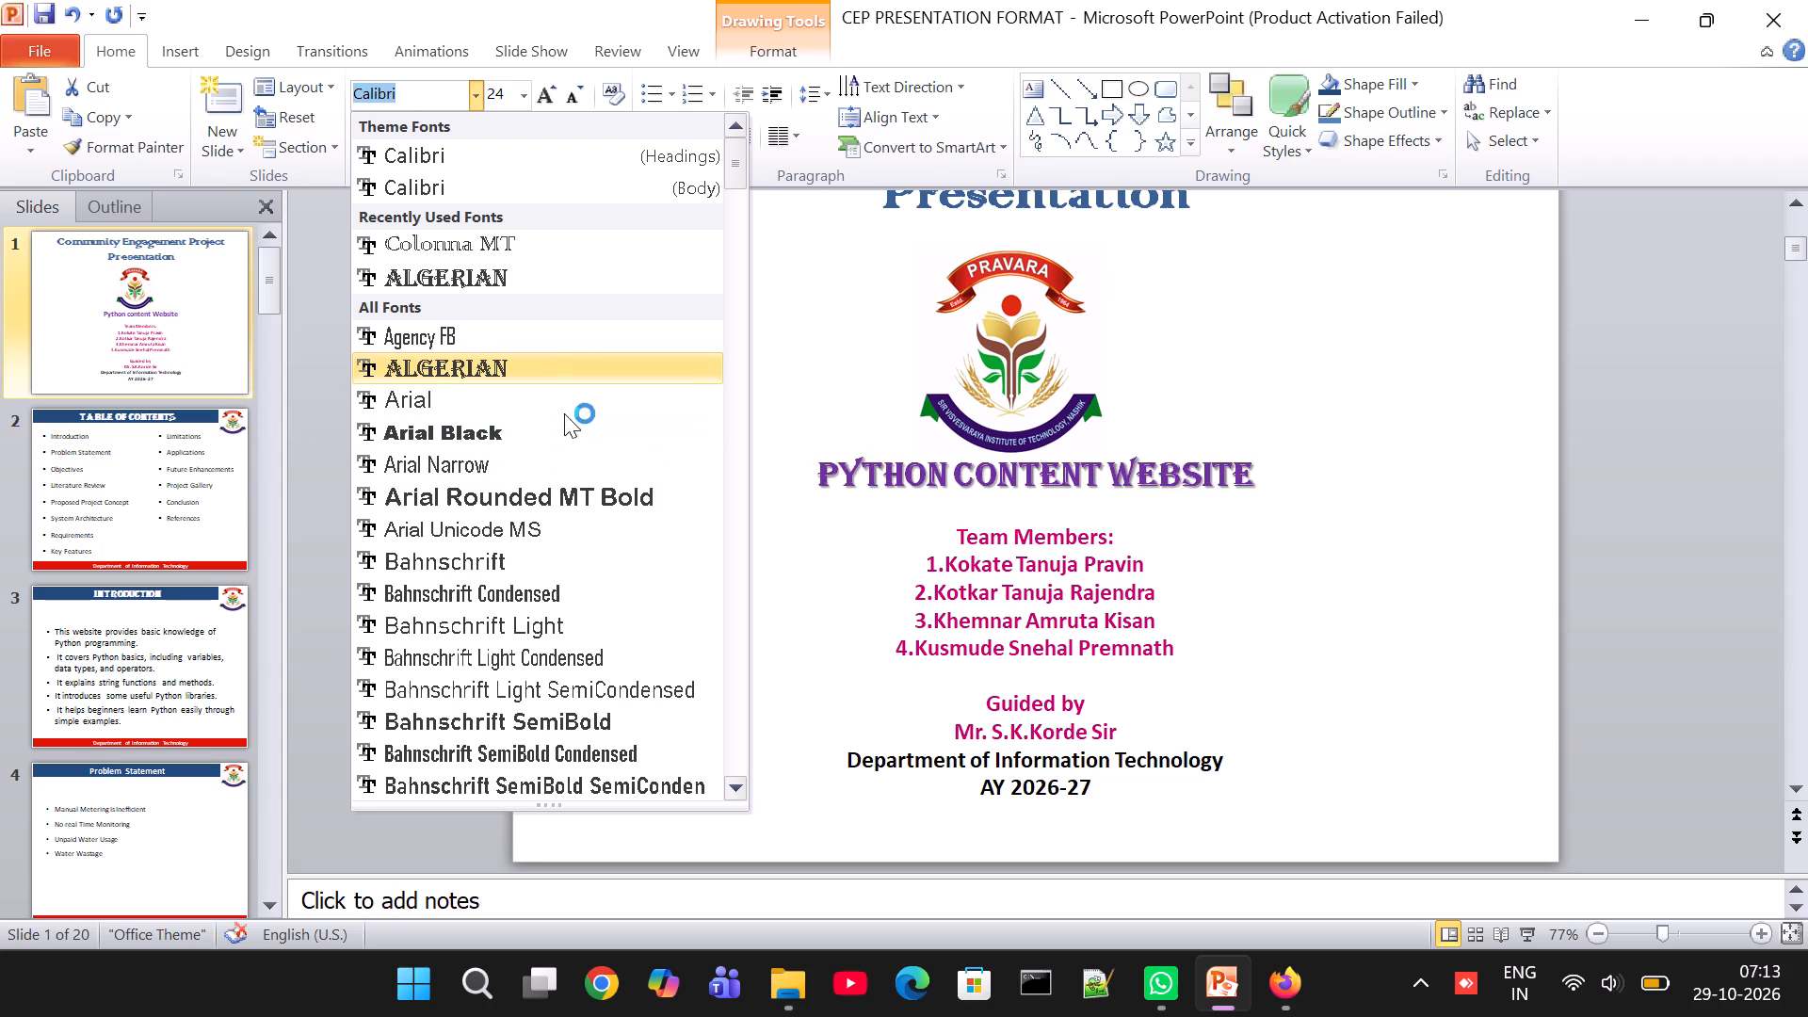
left_click(565, 437)
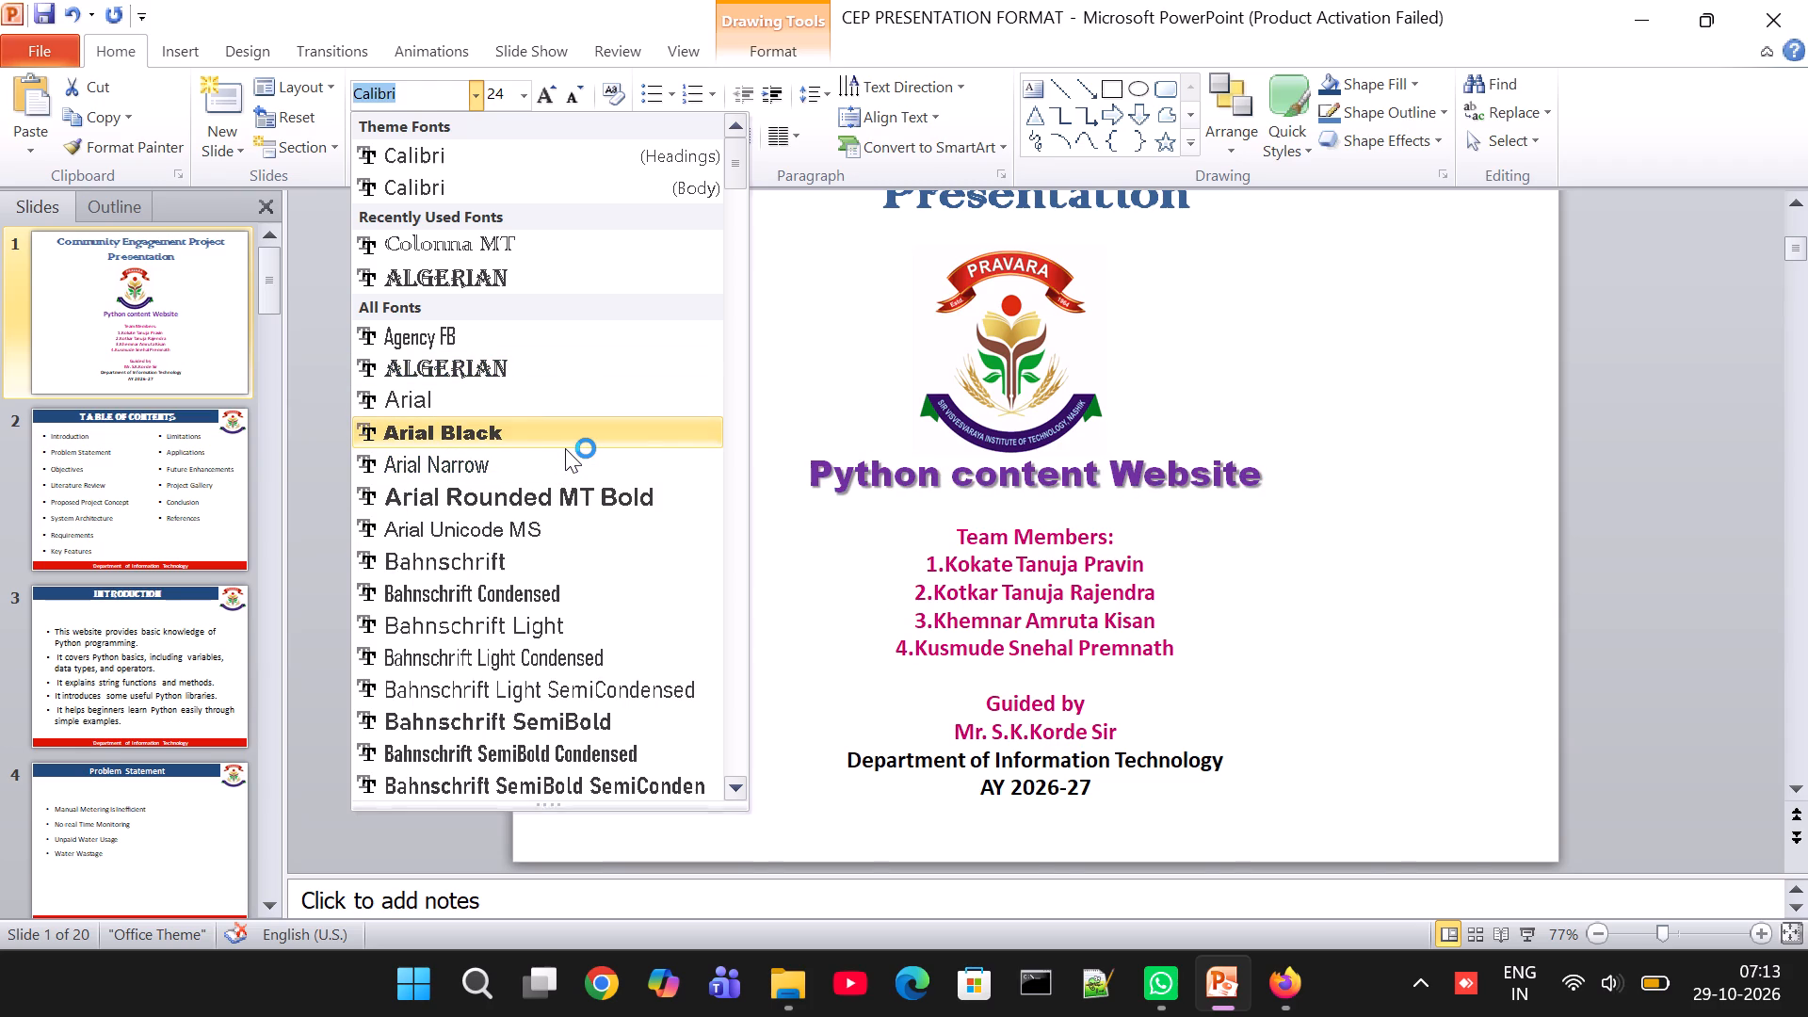
Remove the blank line between "Python content Website" and the Team Members heading.
left_click(864, 531)
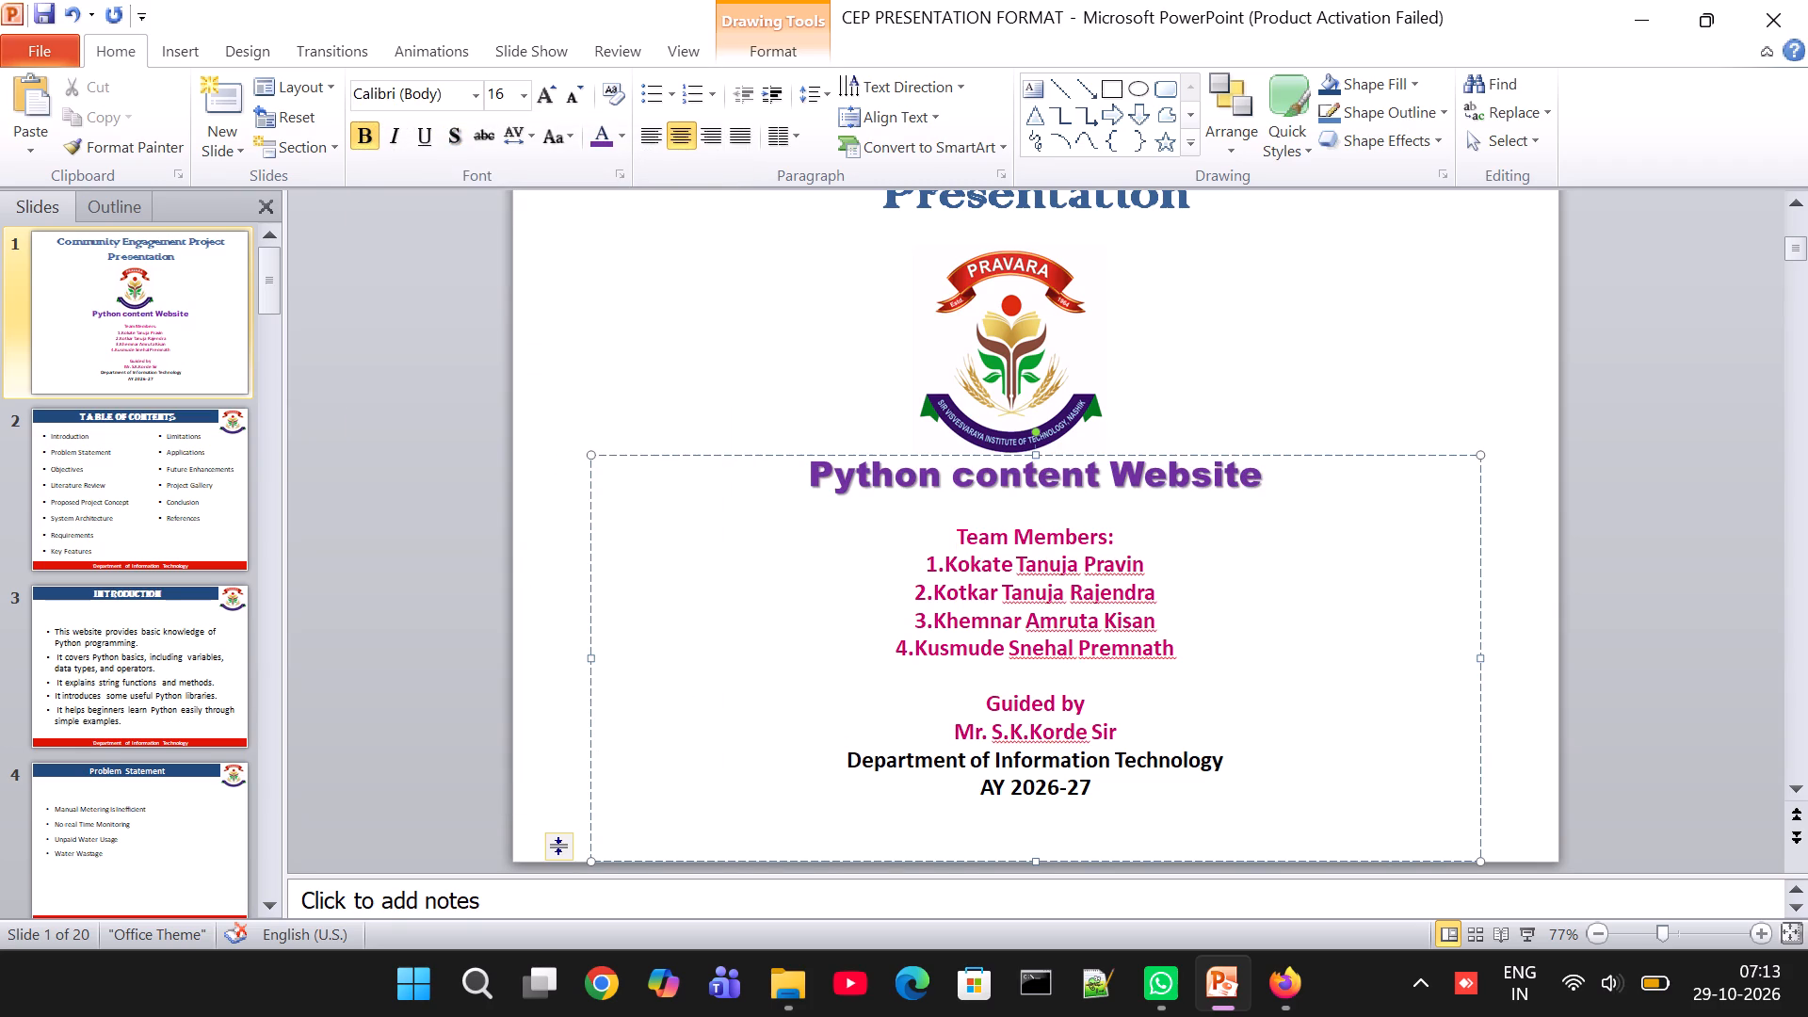
key("BackSpace")
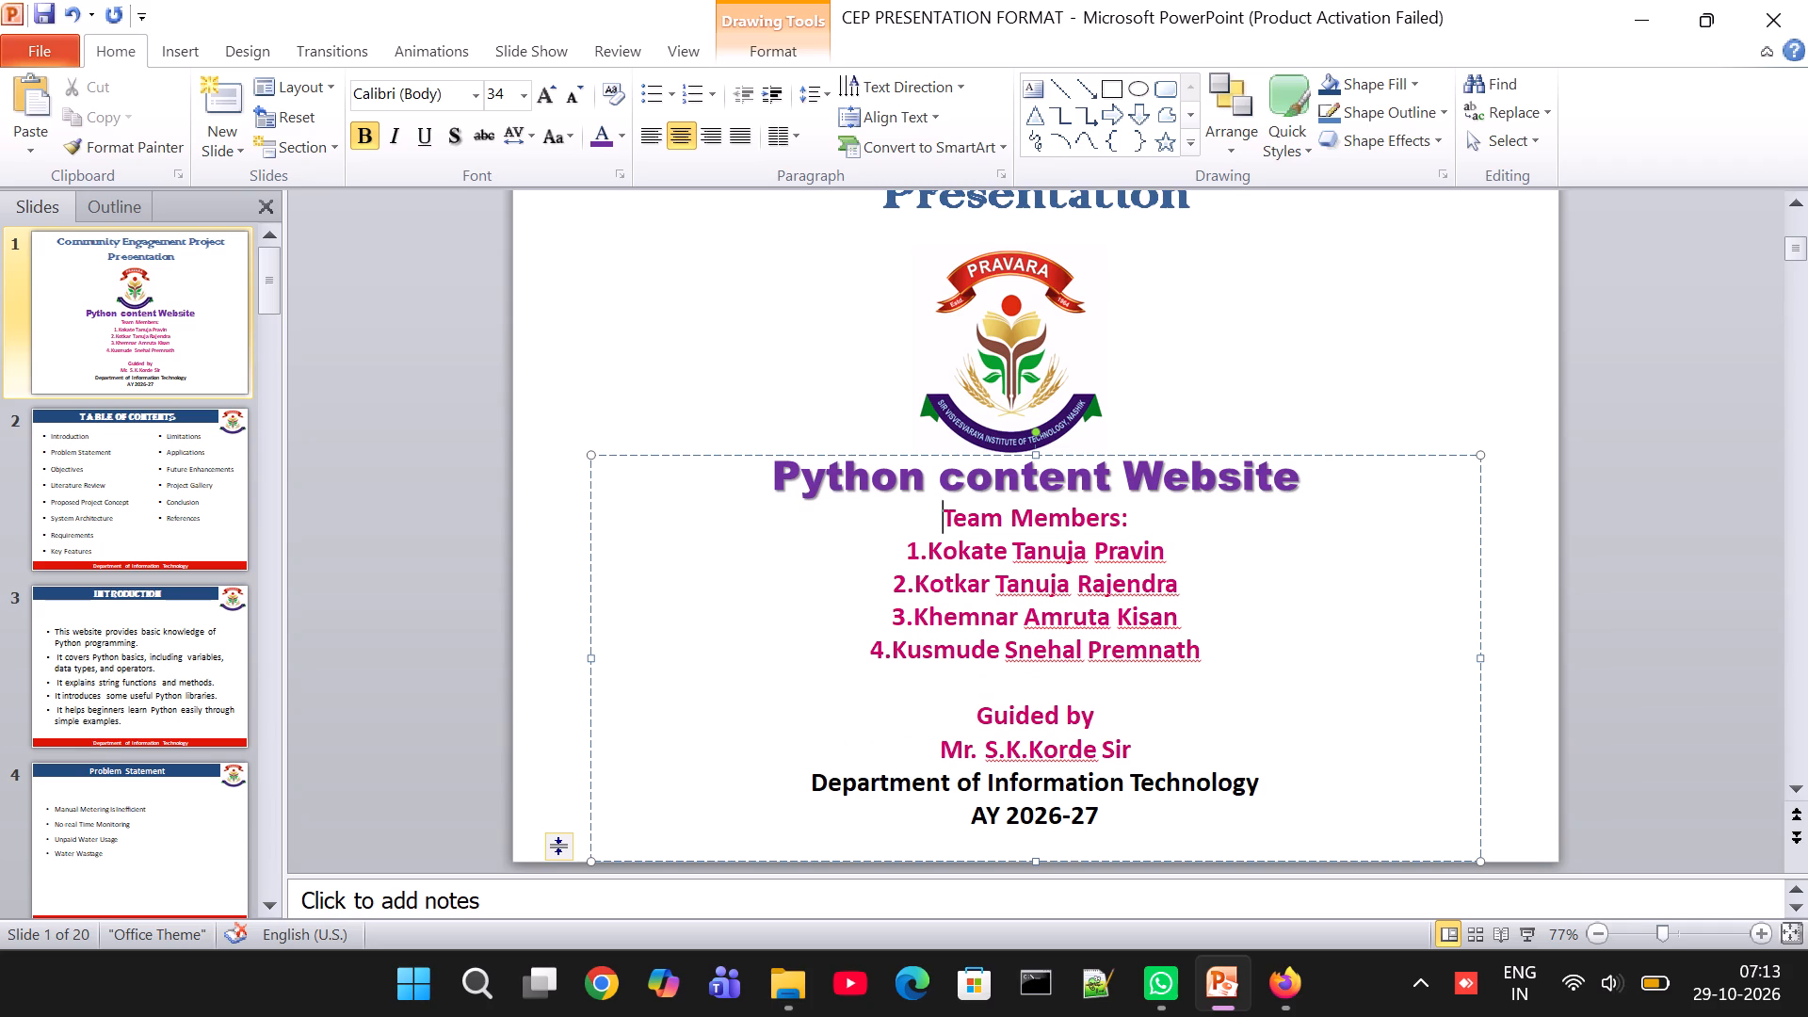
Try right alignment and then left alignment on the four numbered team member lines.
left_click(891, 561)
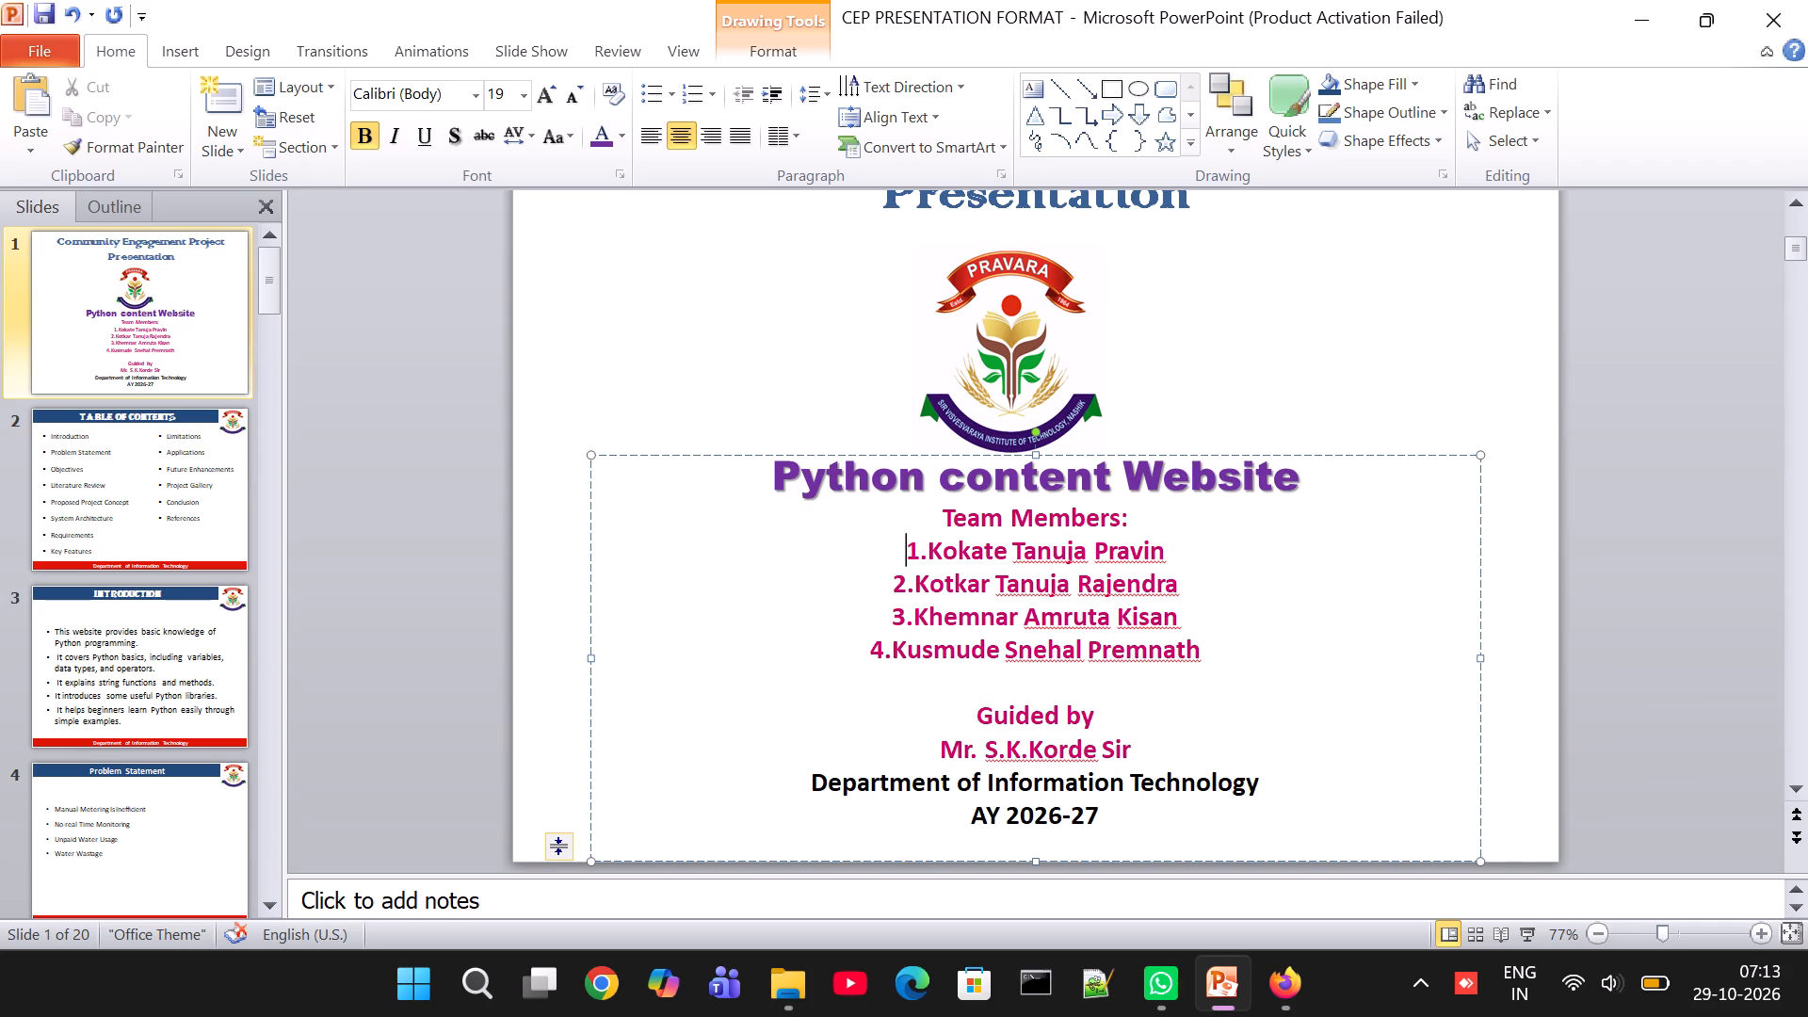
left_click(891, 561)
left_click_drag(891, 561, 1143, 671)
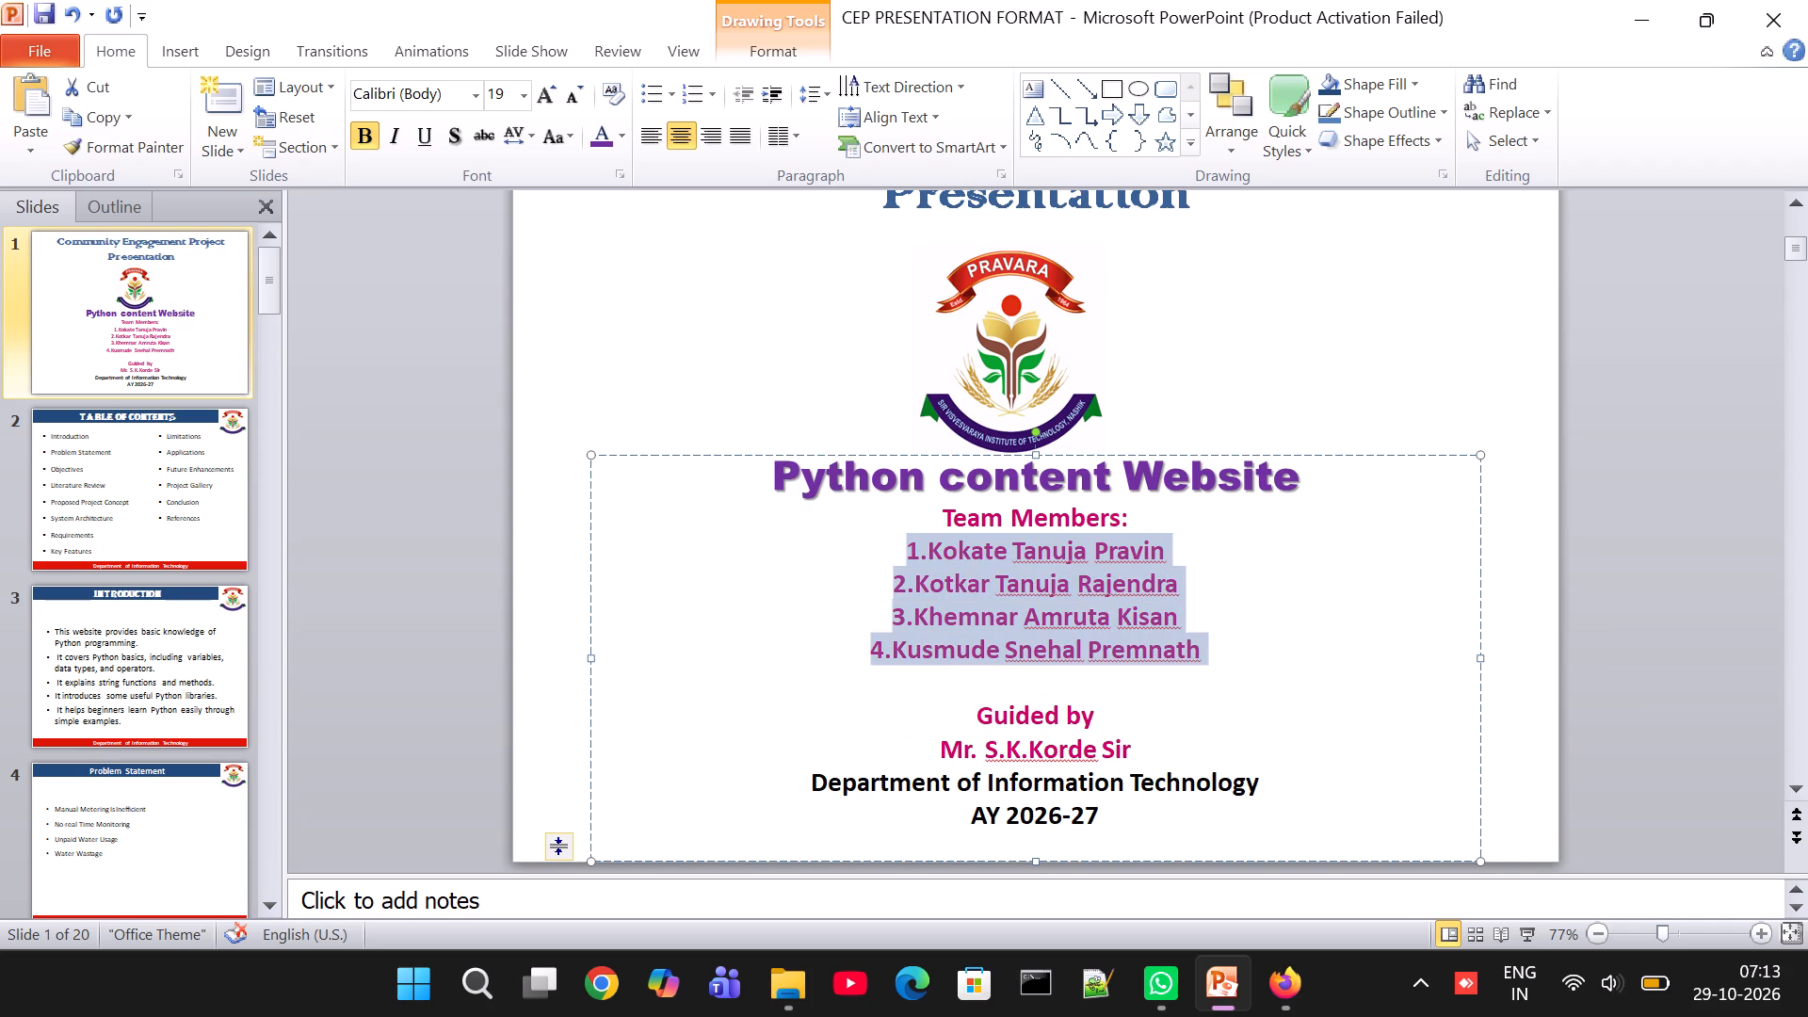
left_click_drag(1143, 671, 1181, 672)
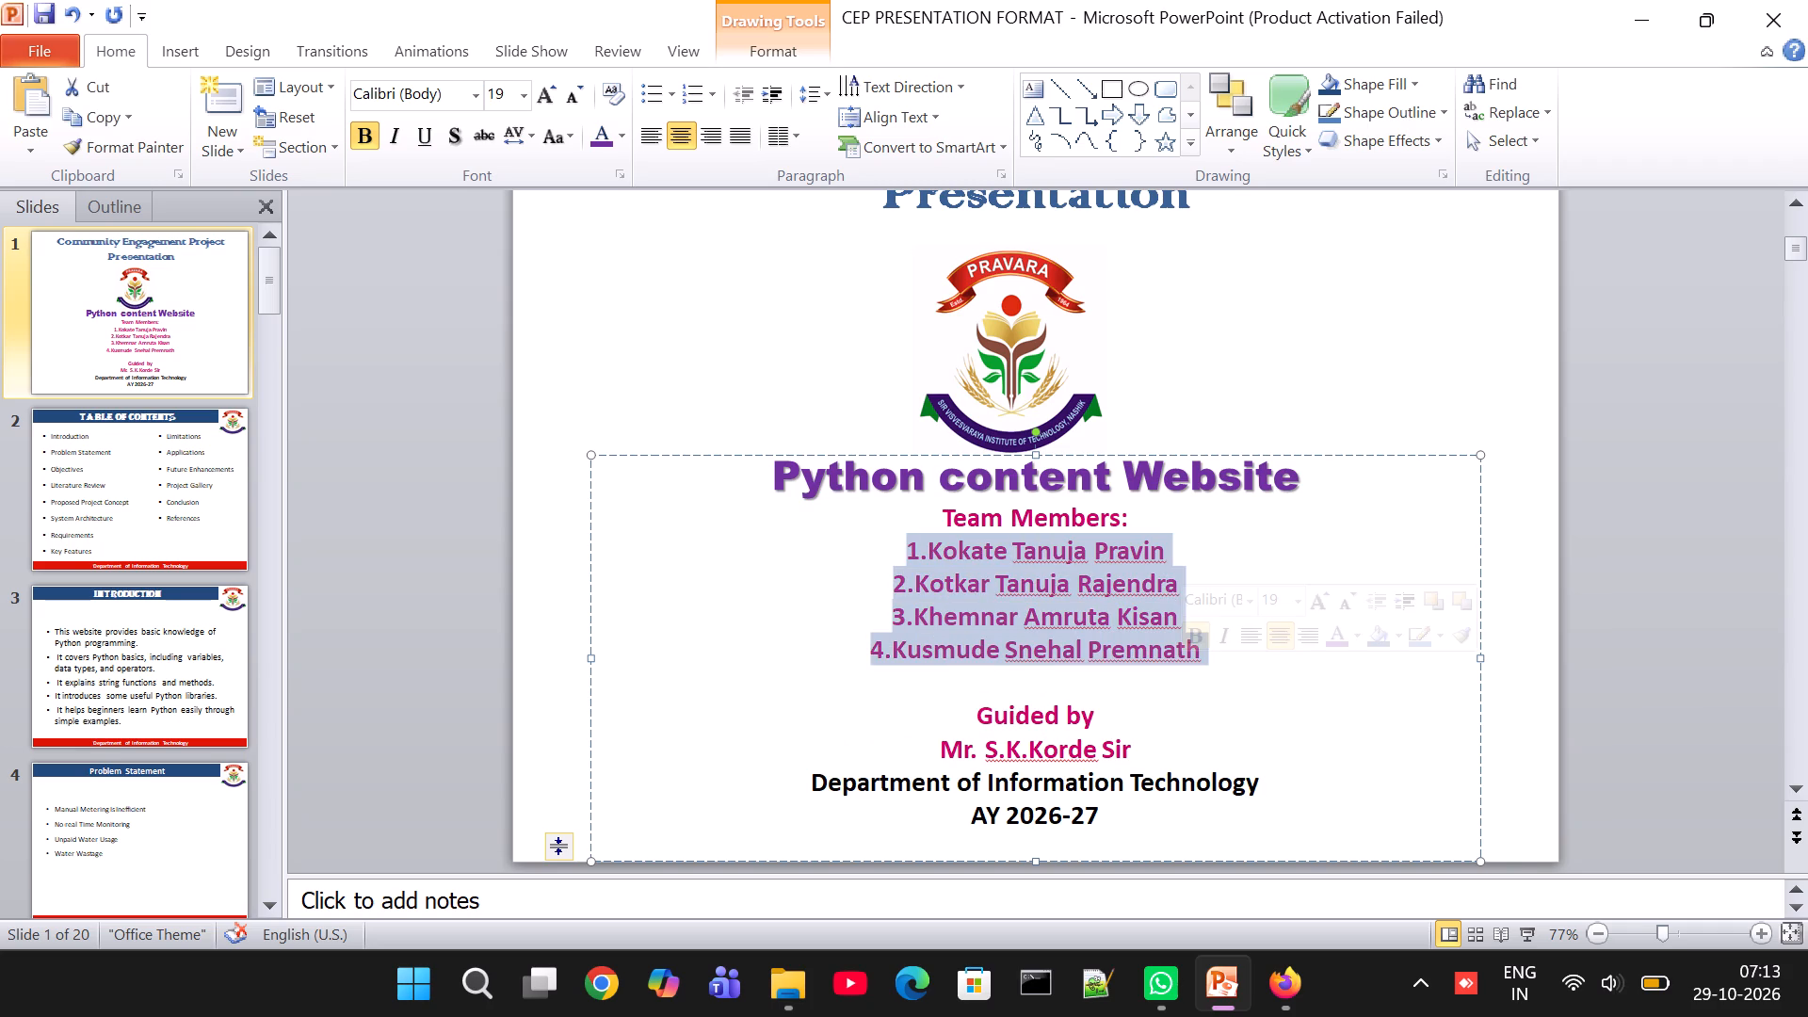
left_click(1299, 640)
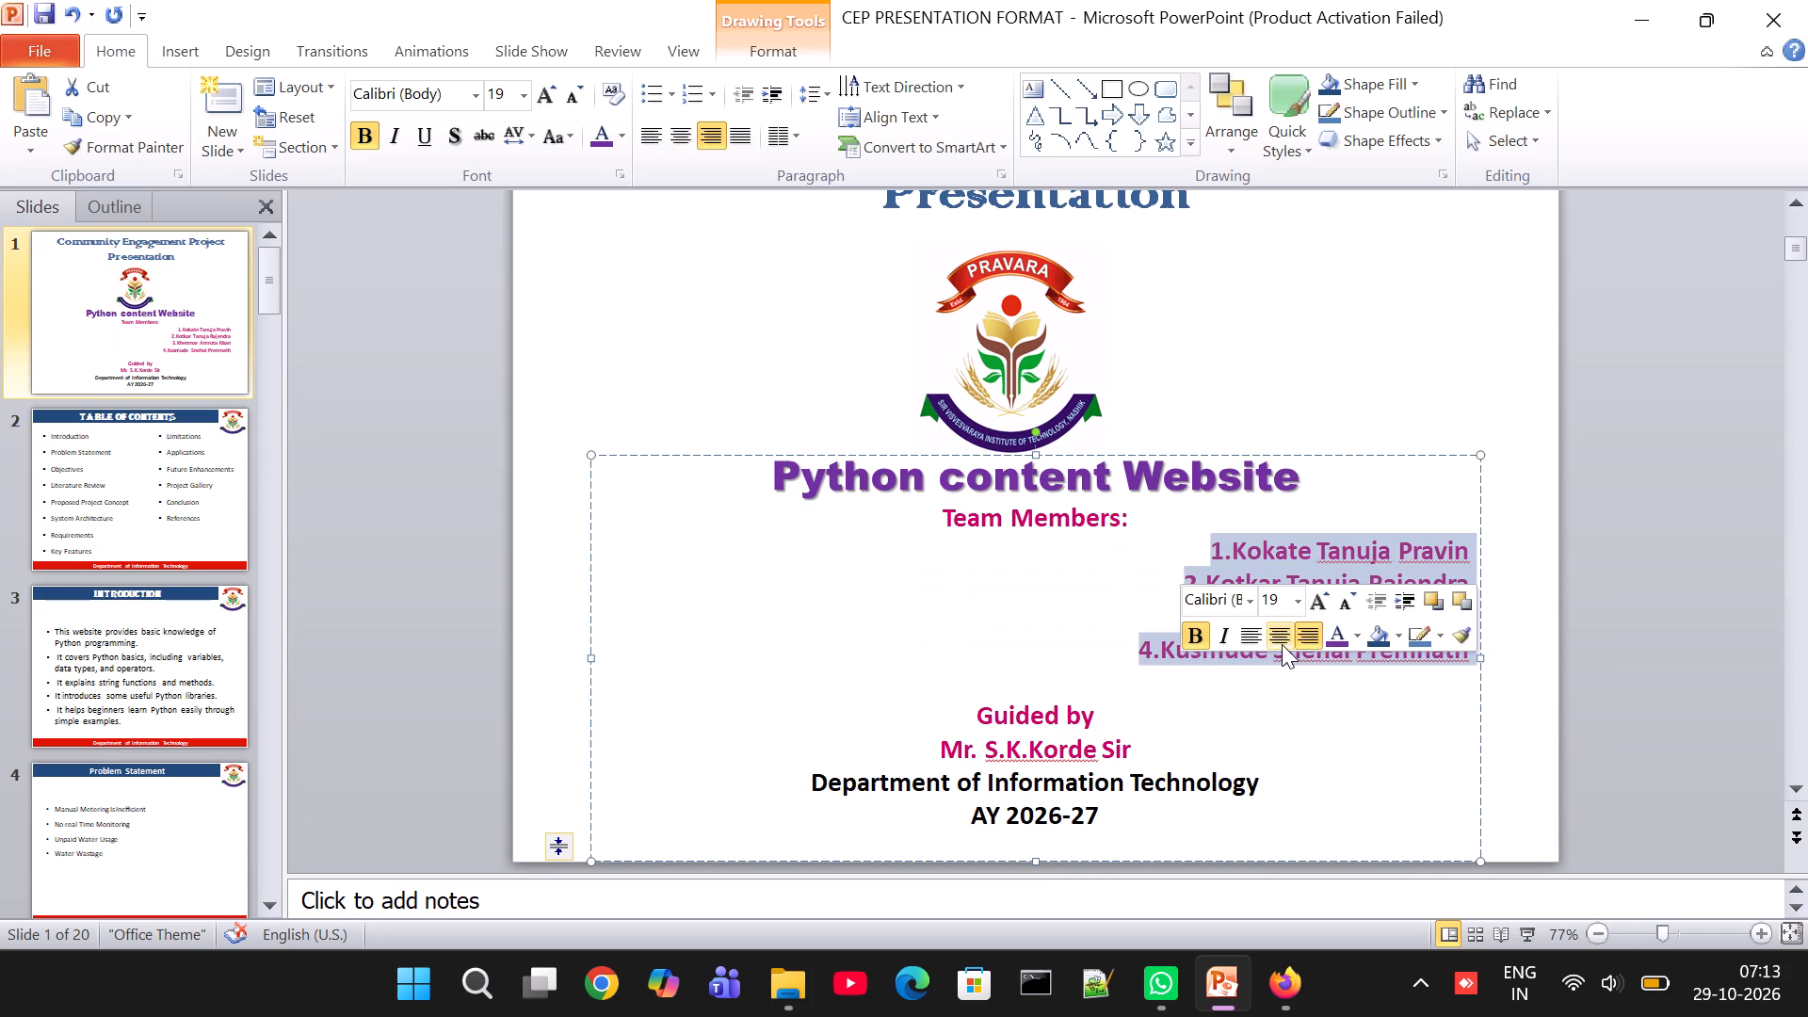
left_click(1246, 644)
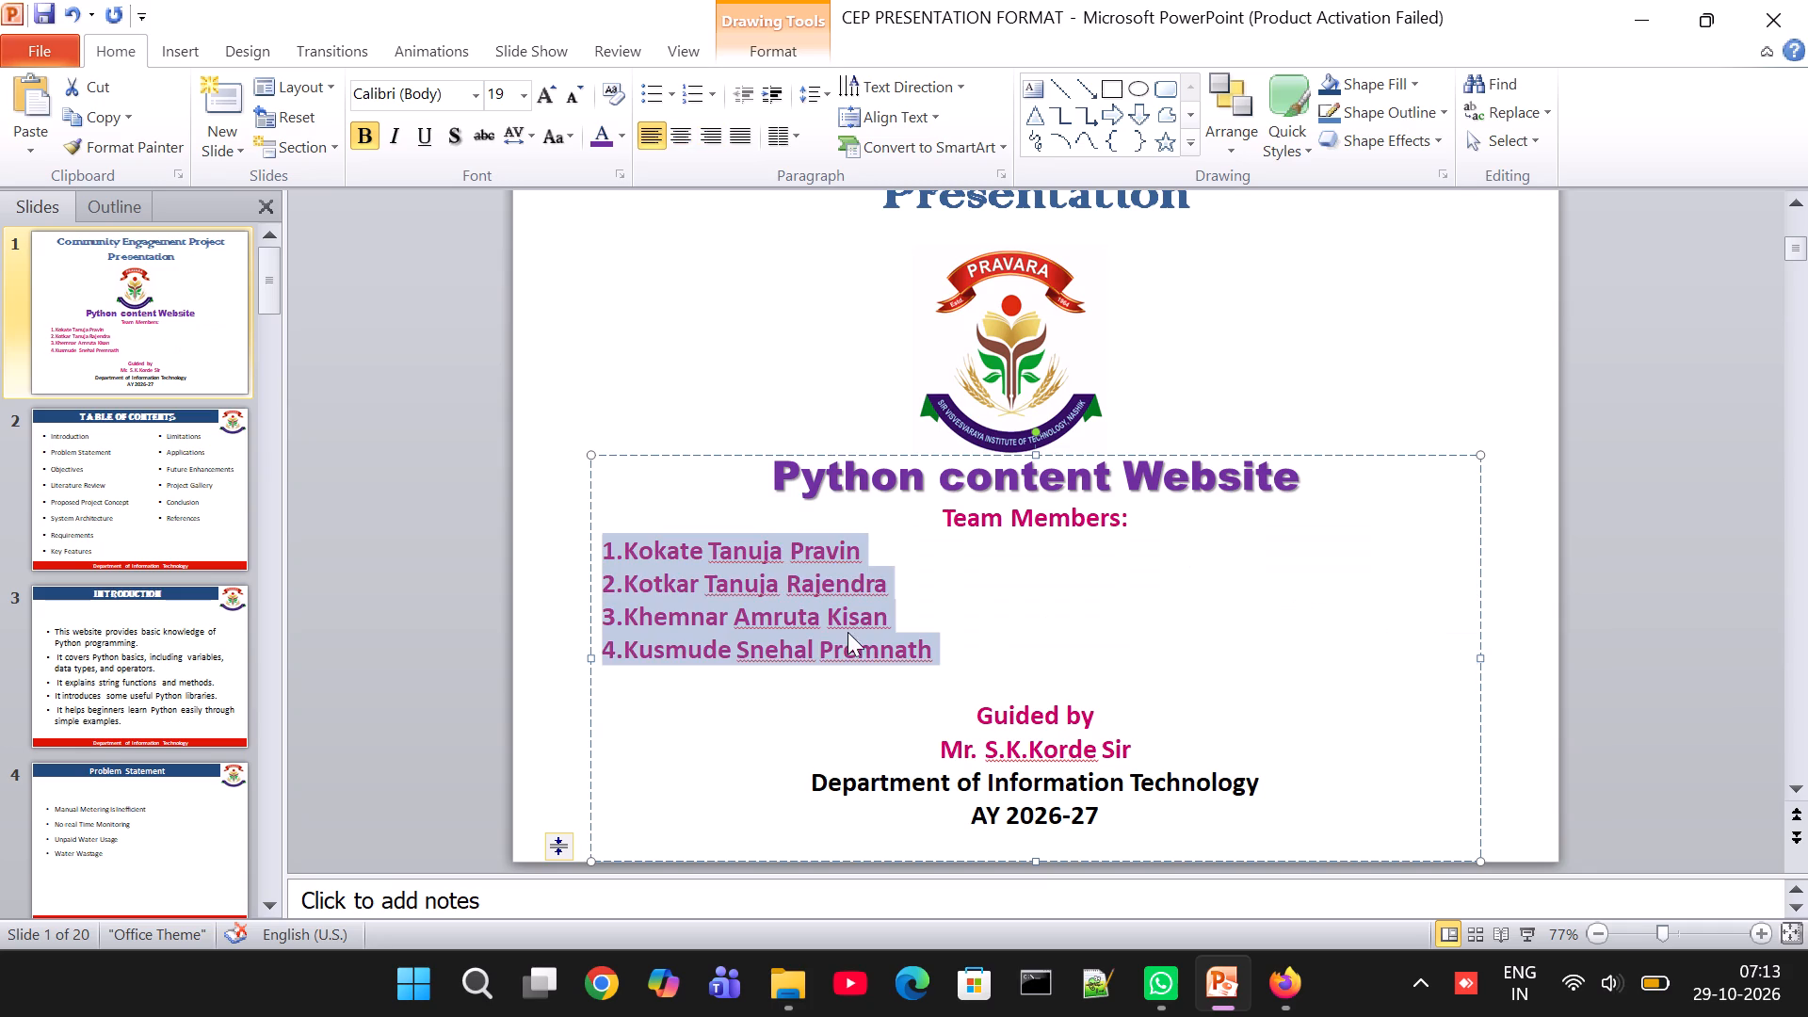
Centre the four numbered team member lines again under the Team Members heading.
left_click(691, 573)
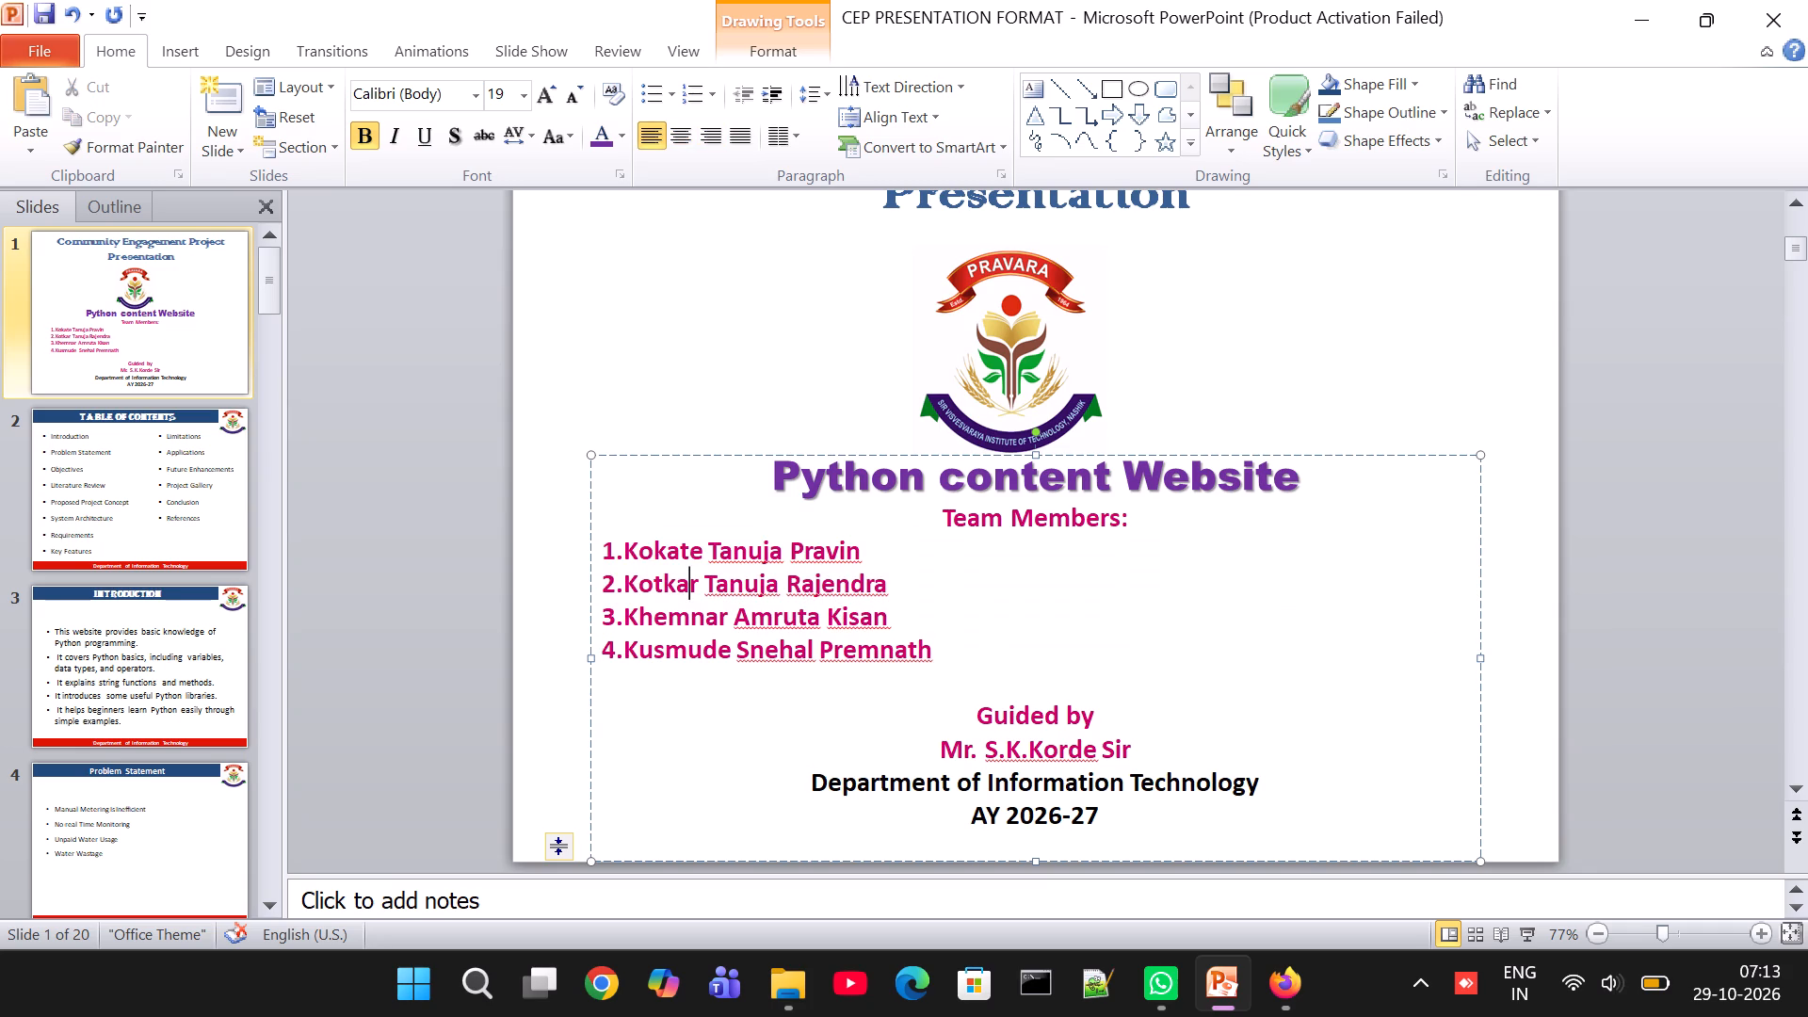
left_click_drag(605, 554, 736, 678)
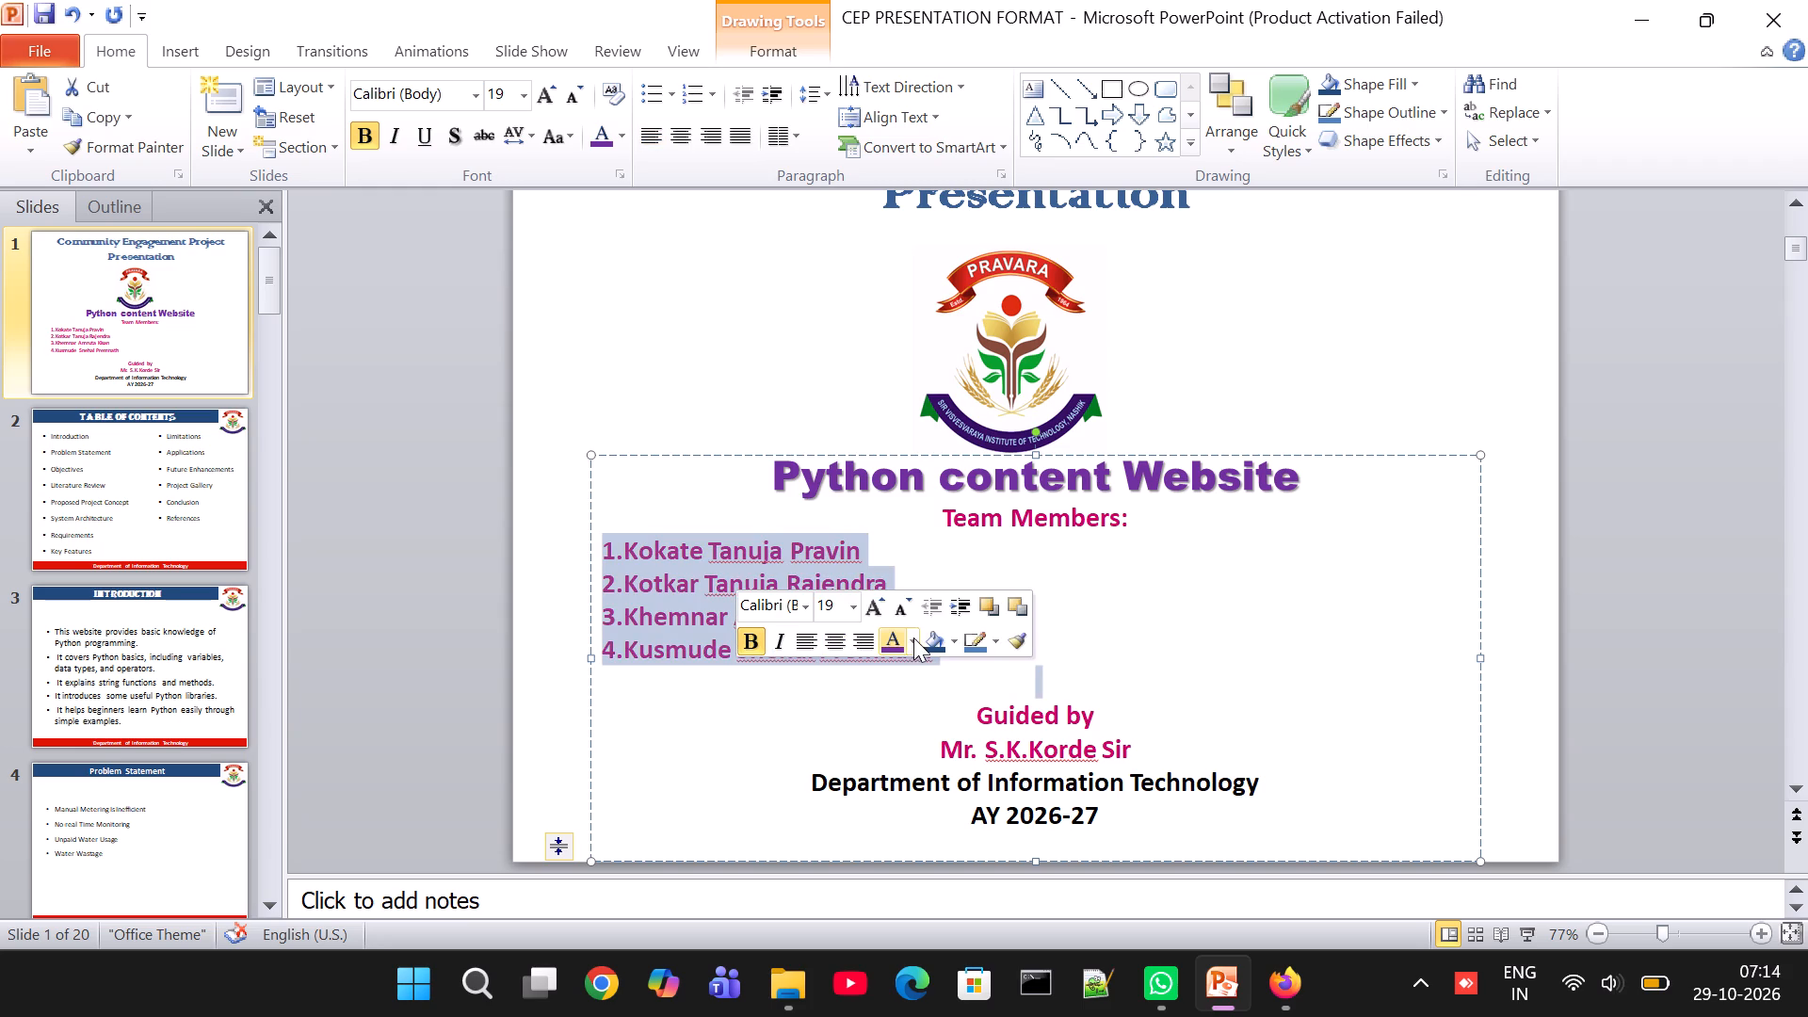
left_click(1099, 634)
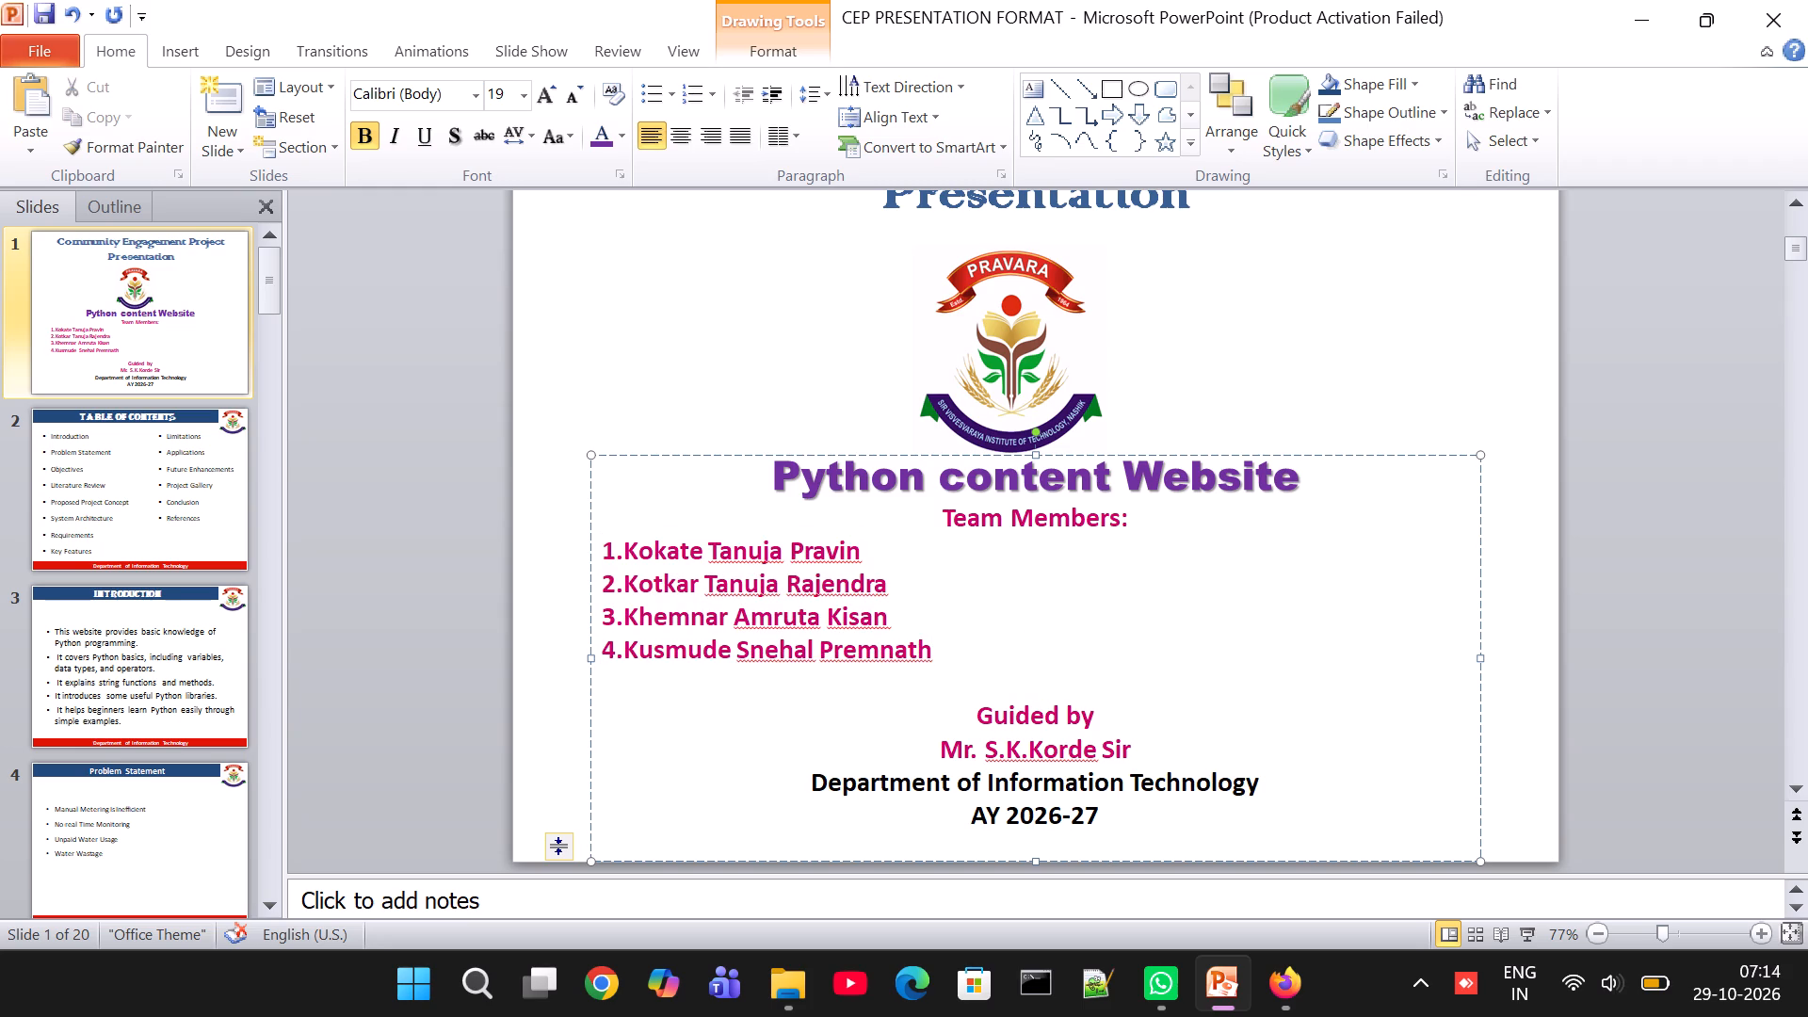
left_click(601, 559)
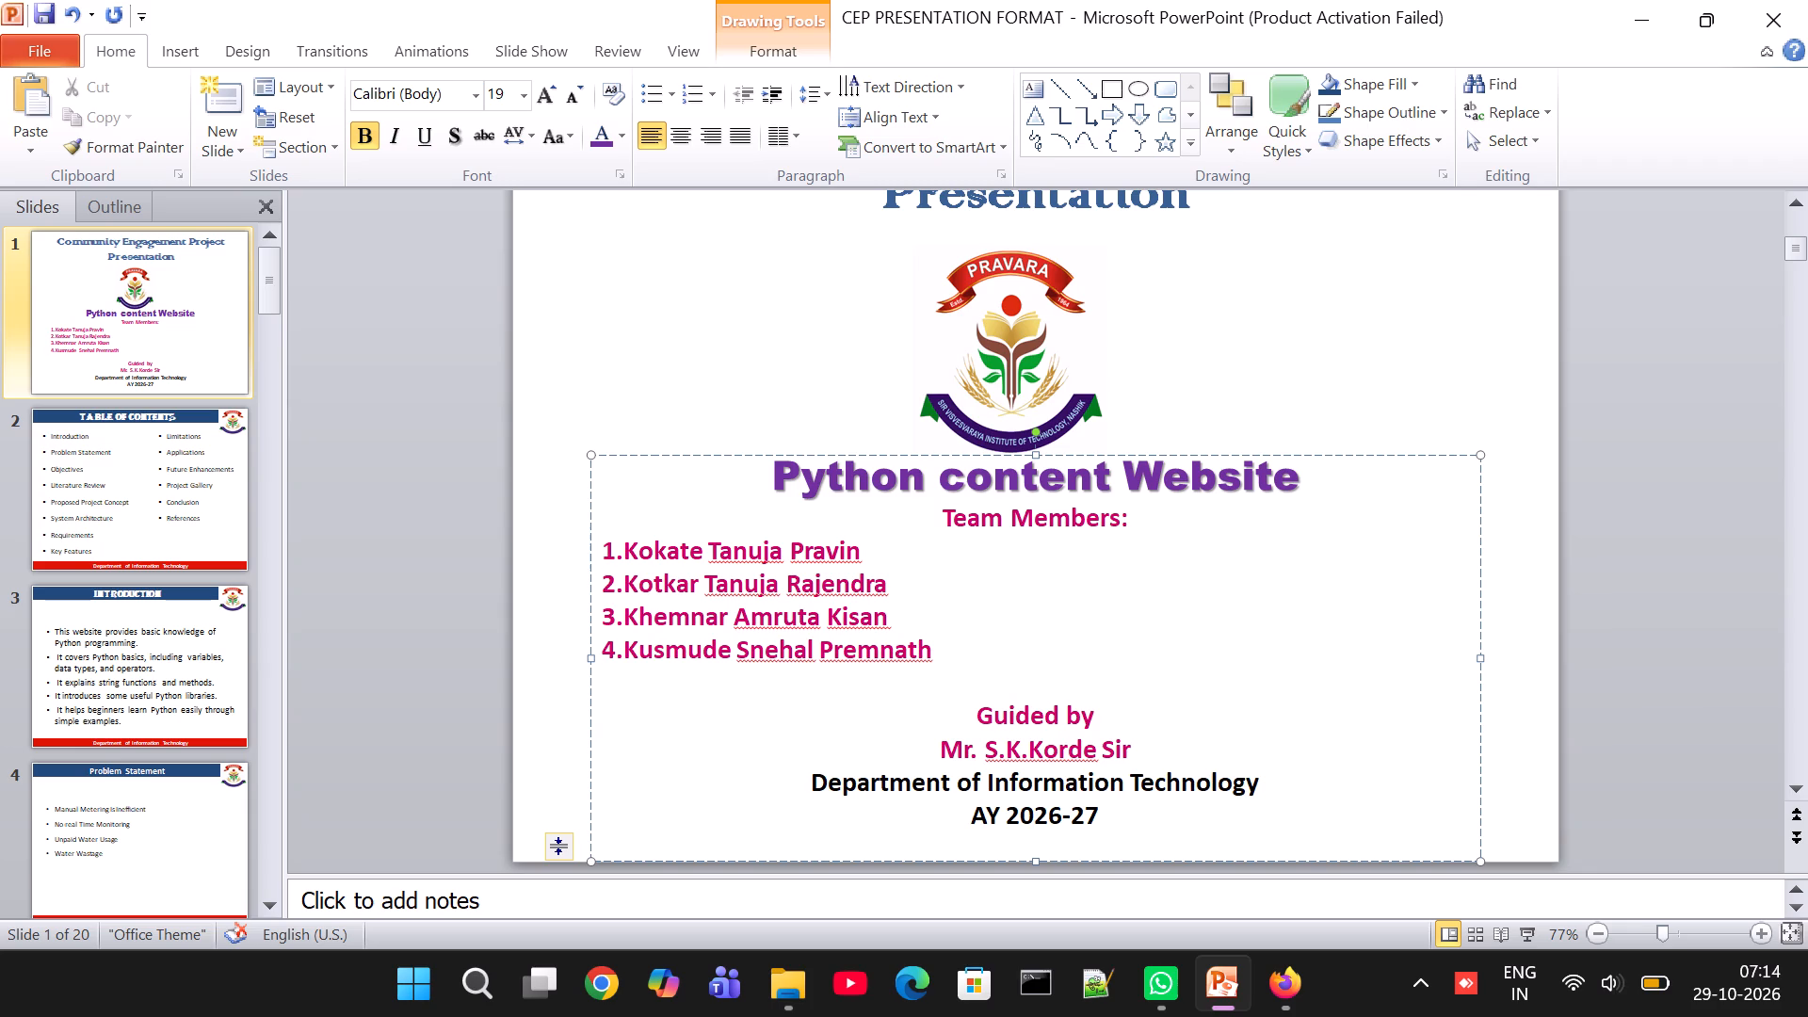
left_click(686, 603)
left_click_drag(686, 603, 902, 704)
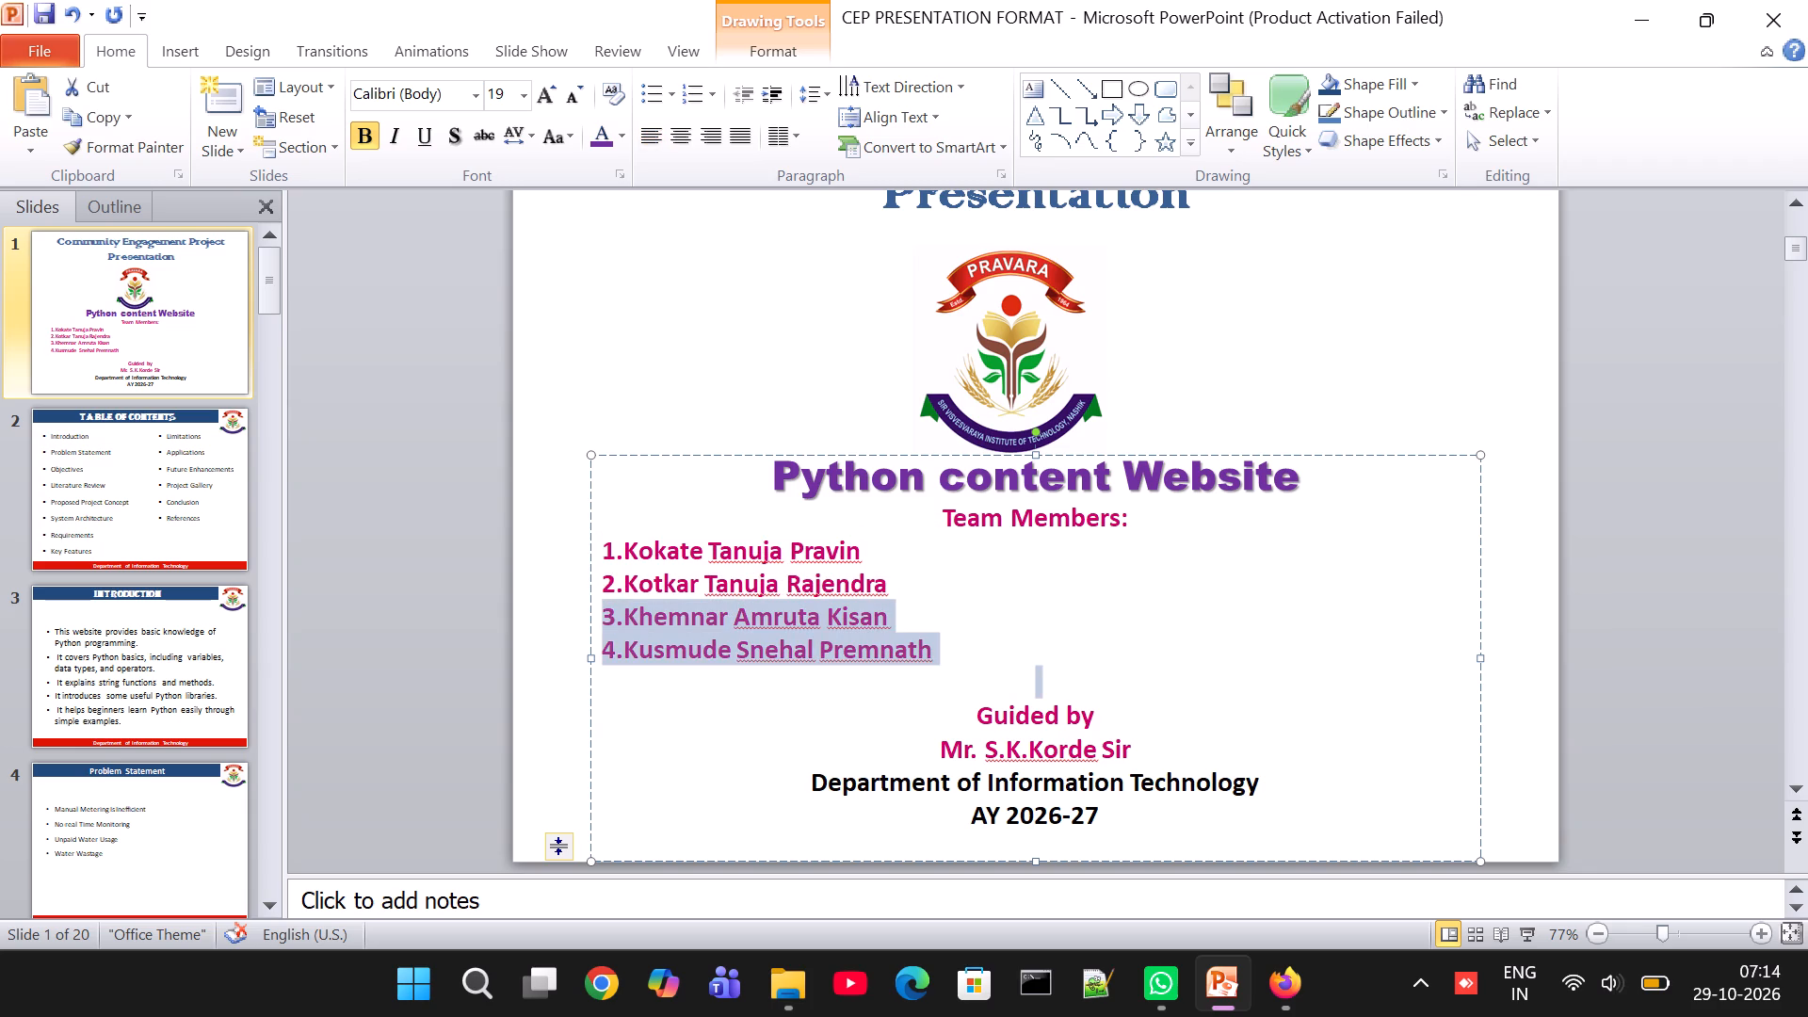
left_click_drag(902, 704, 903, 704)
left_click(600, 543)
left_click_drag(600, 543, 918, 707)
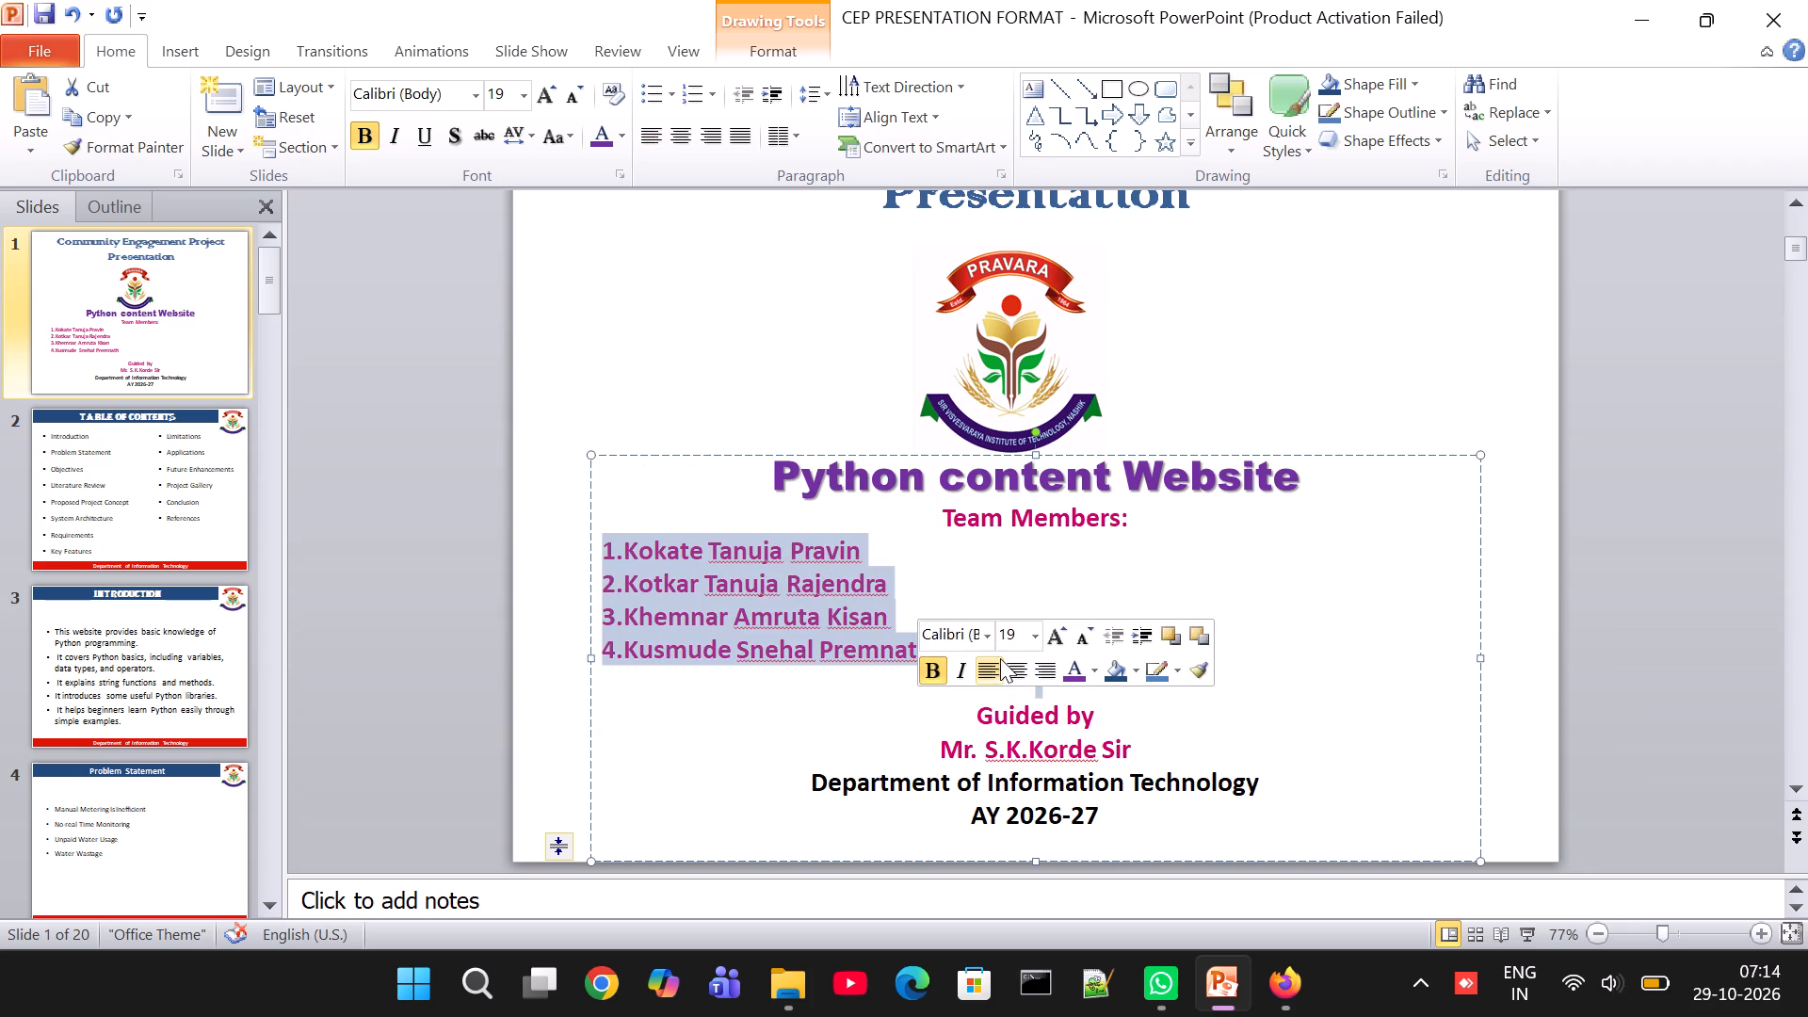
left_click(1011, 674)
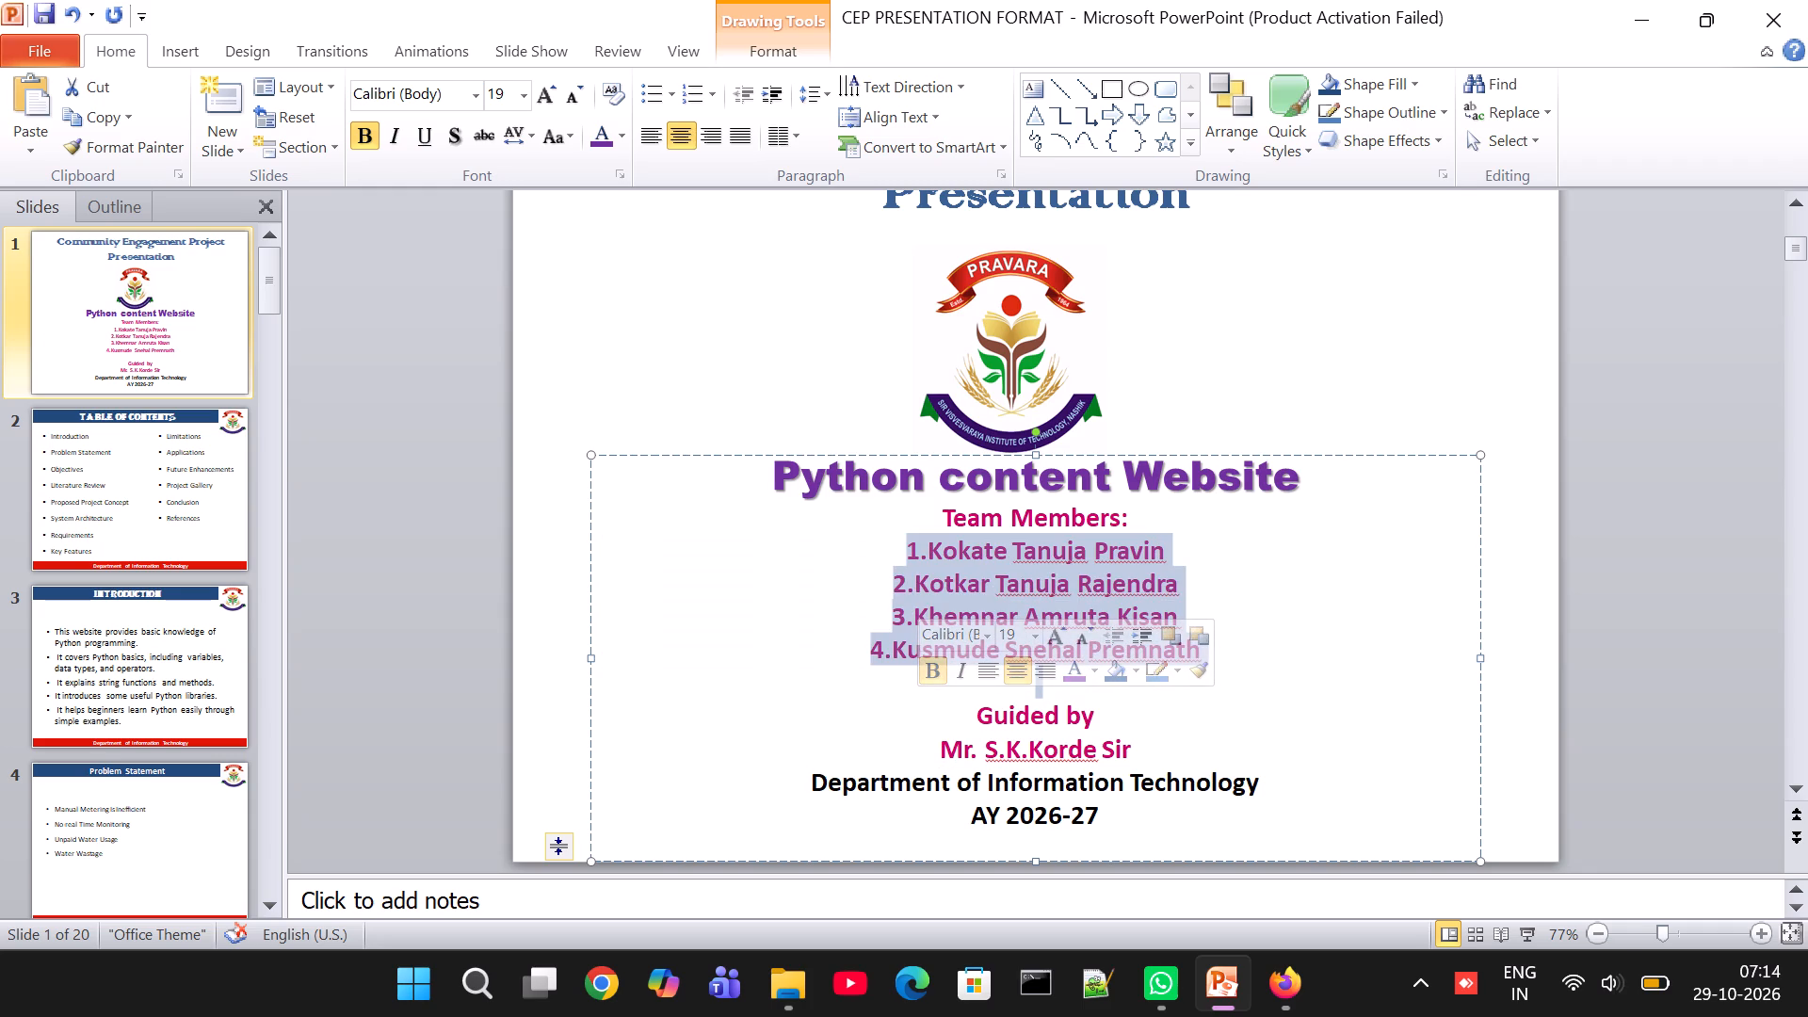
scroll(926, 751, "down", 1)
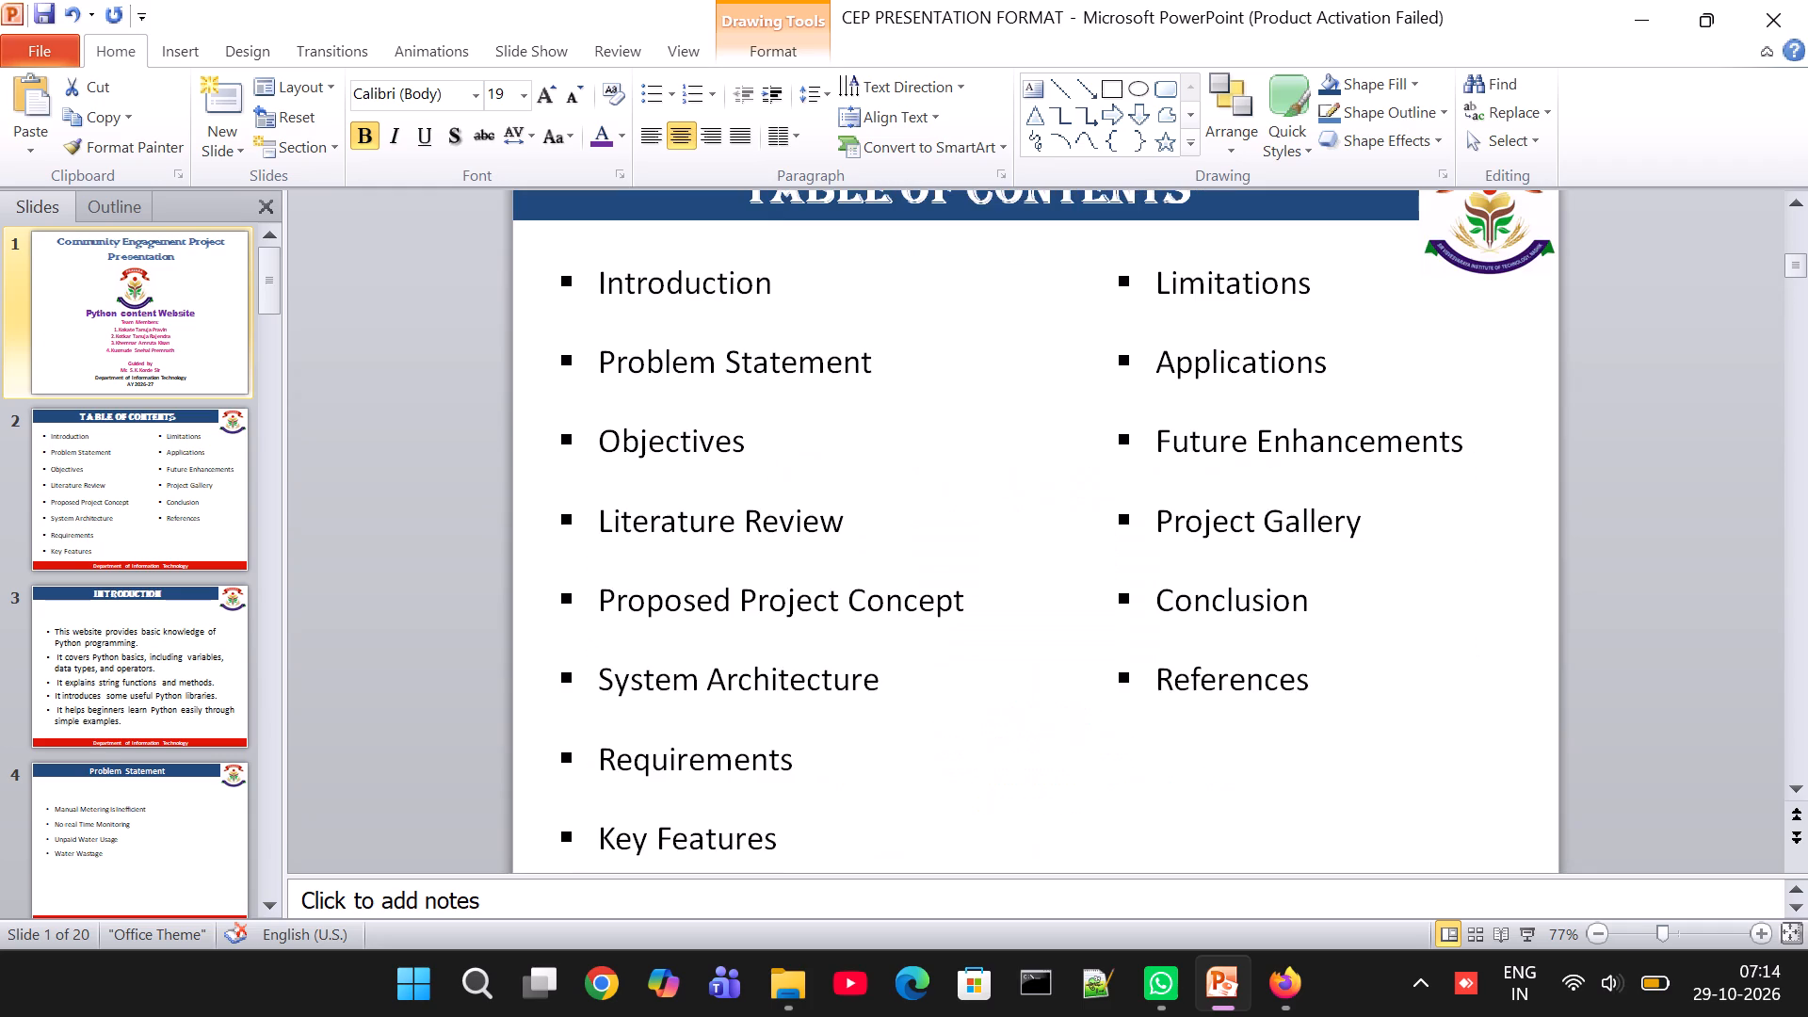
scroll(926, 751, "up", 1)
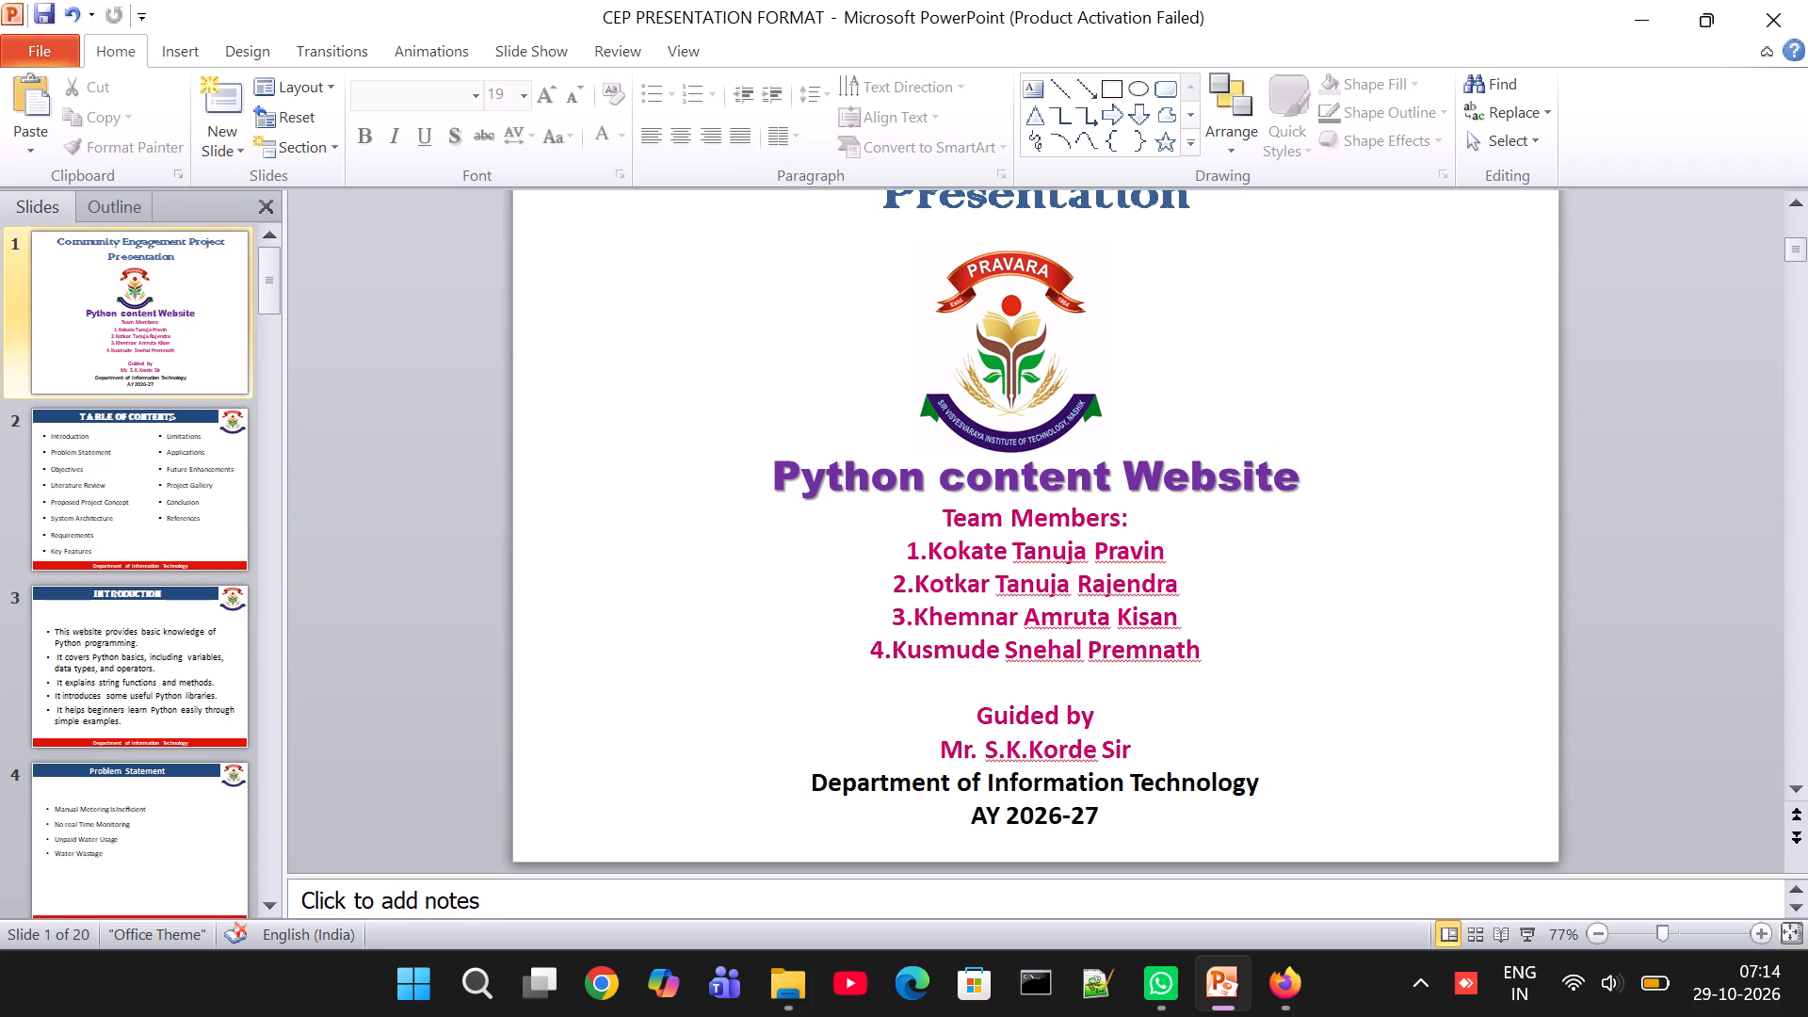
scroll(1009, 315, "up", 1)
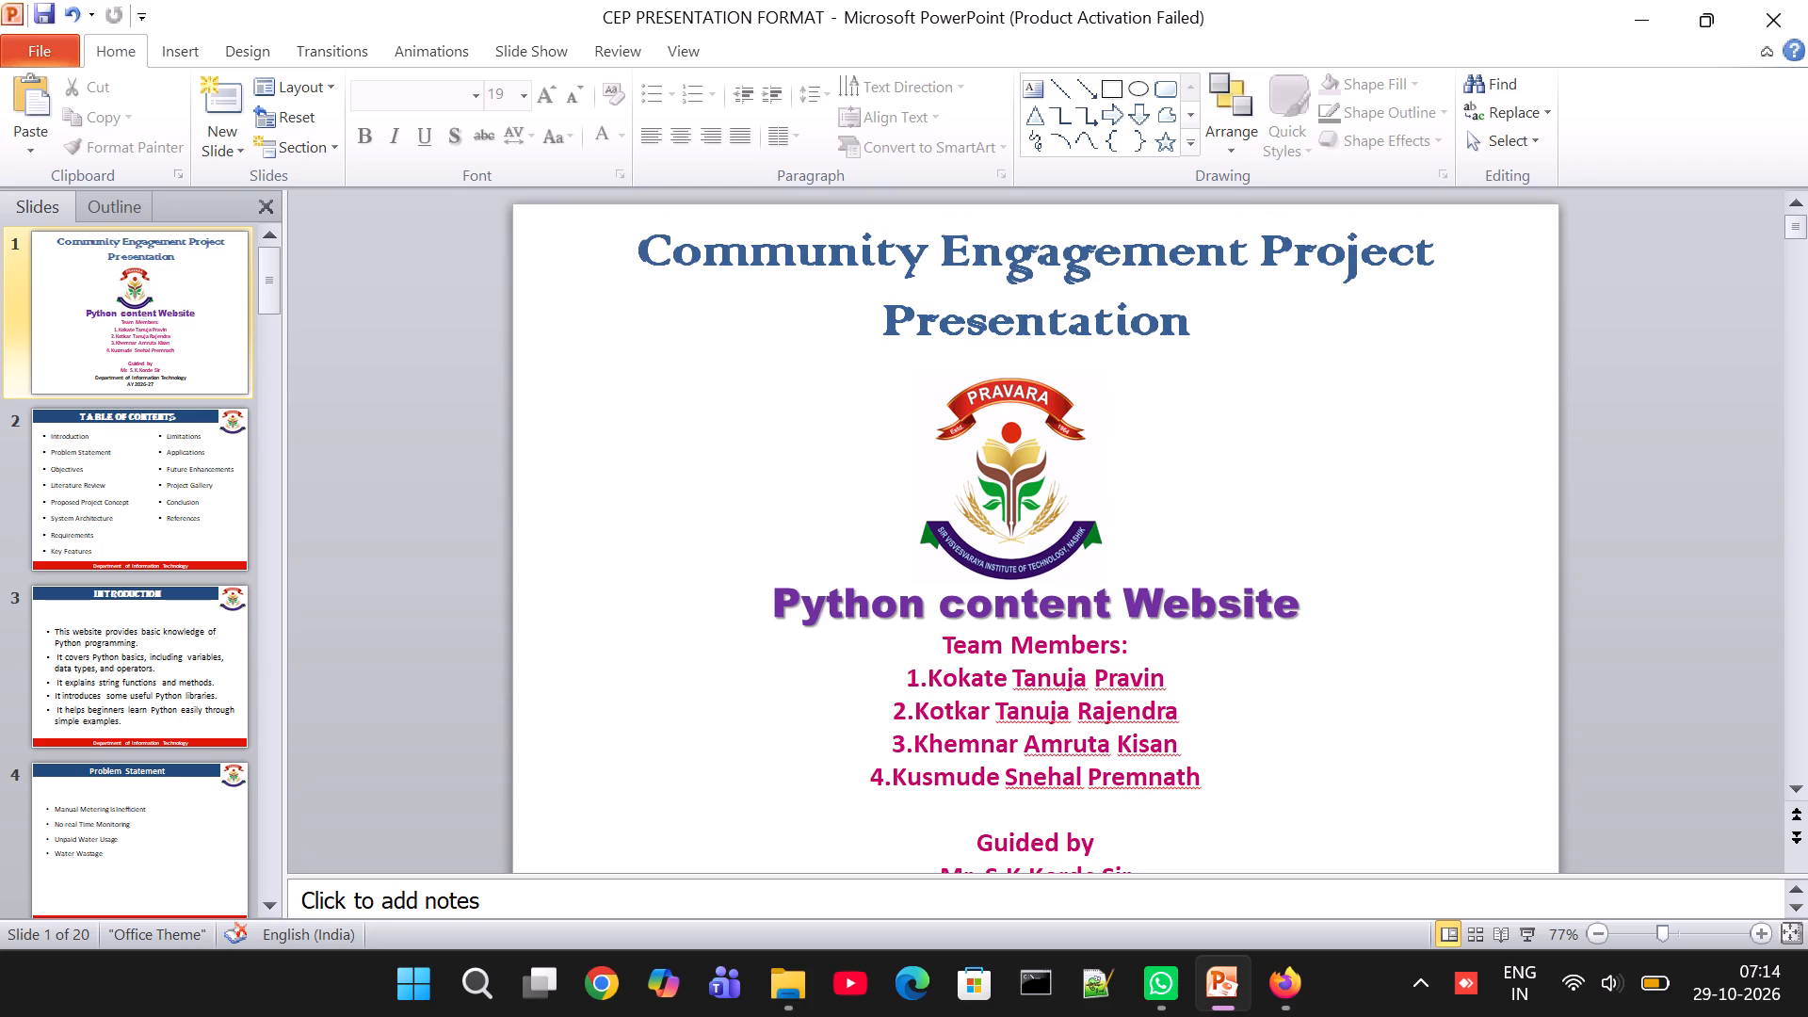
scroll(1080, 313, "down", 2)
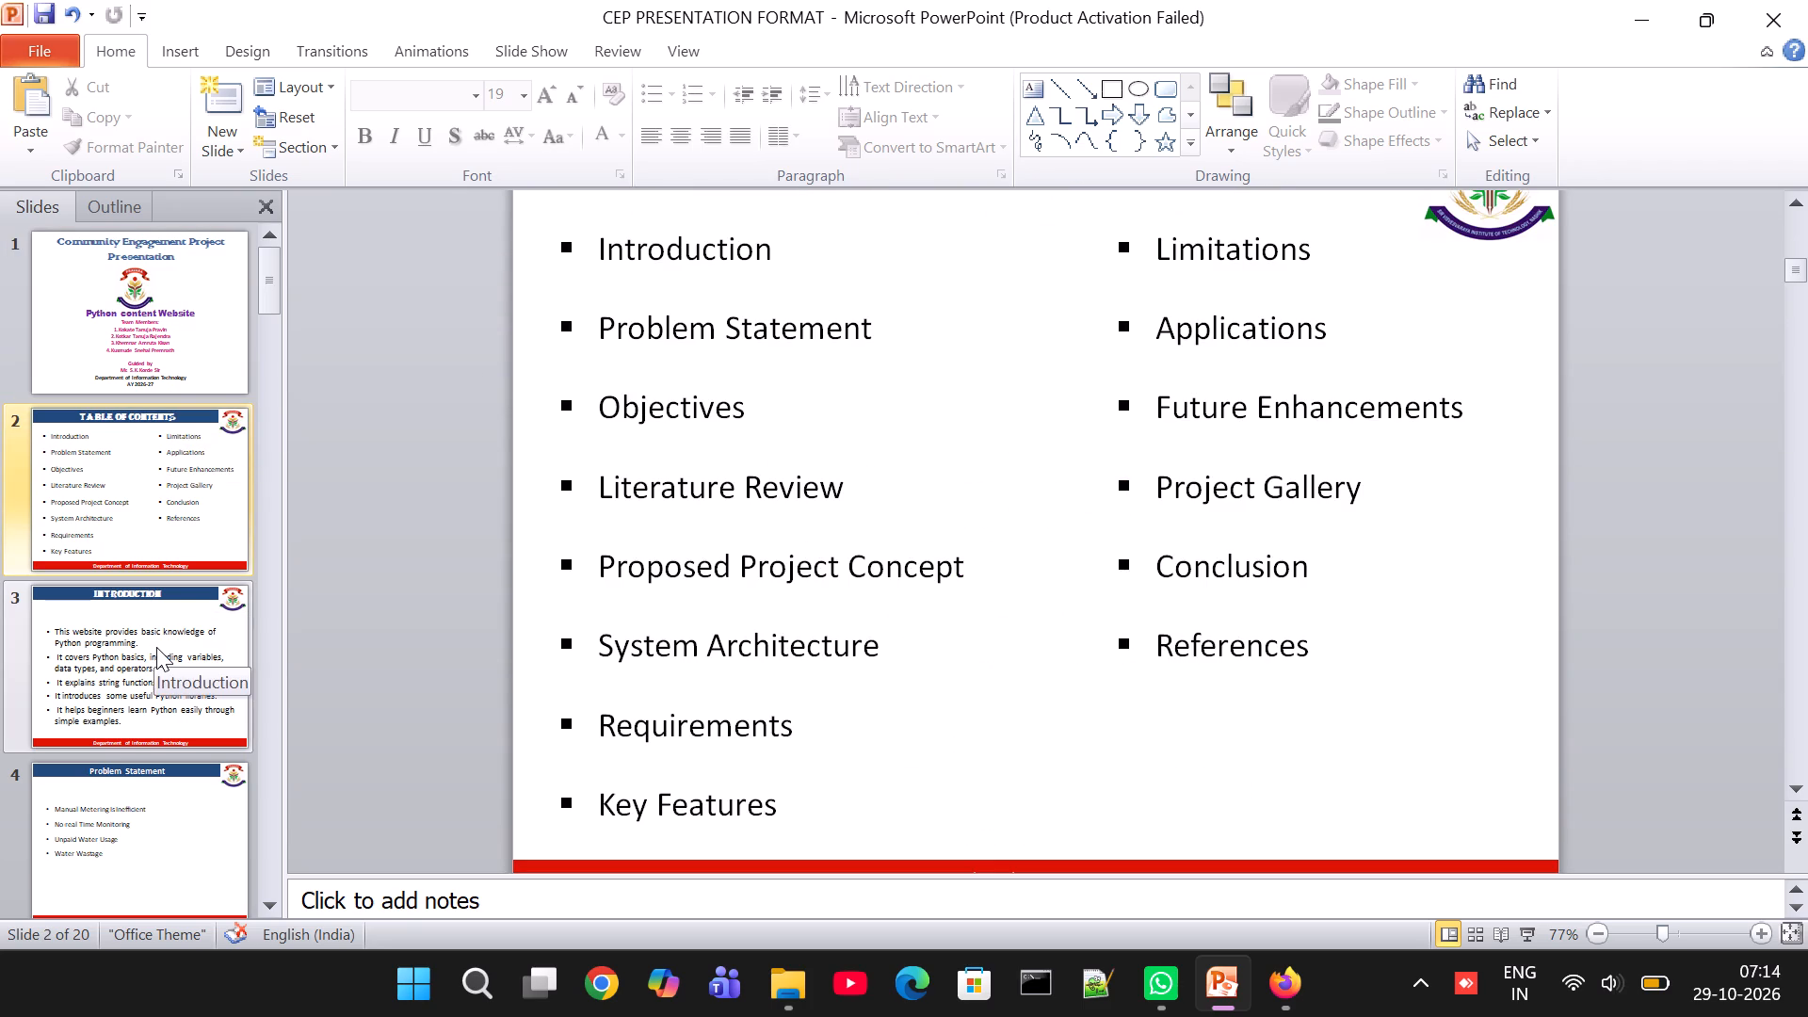
Colour the "Guided by" heading and the guide's name line on the title slide in Purple, Accent 4.
left_click(164, 366)
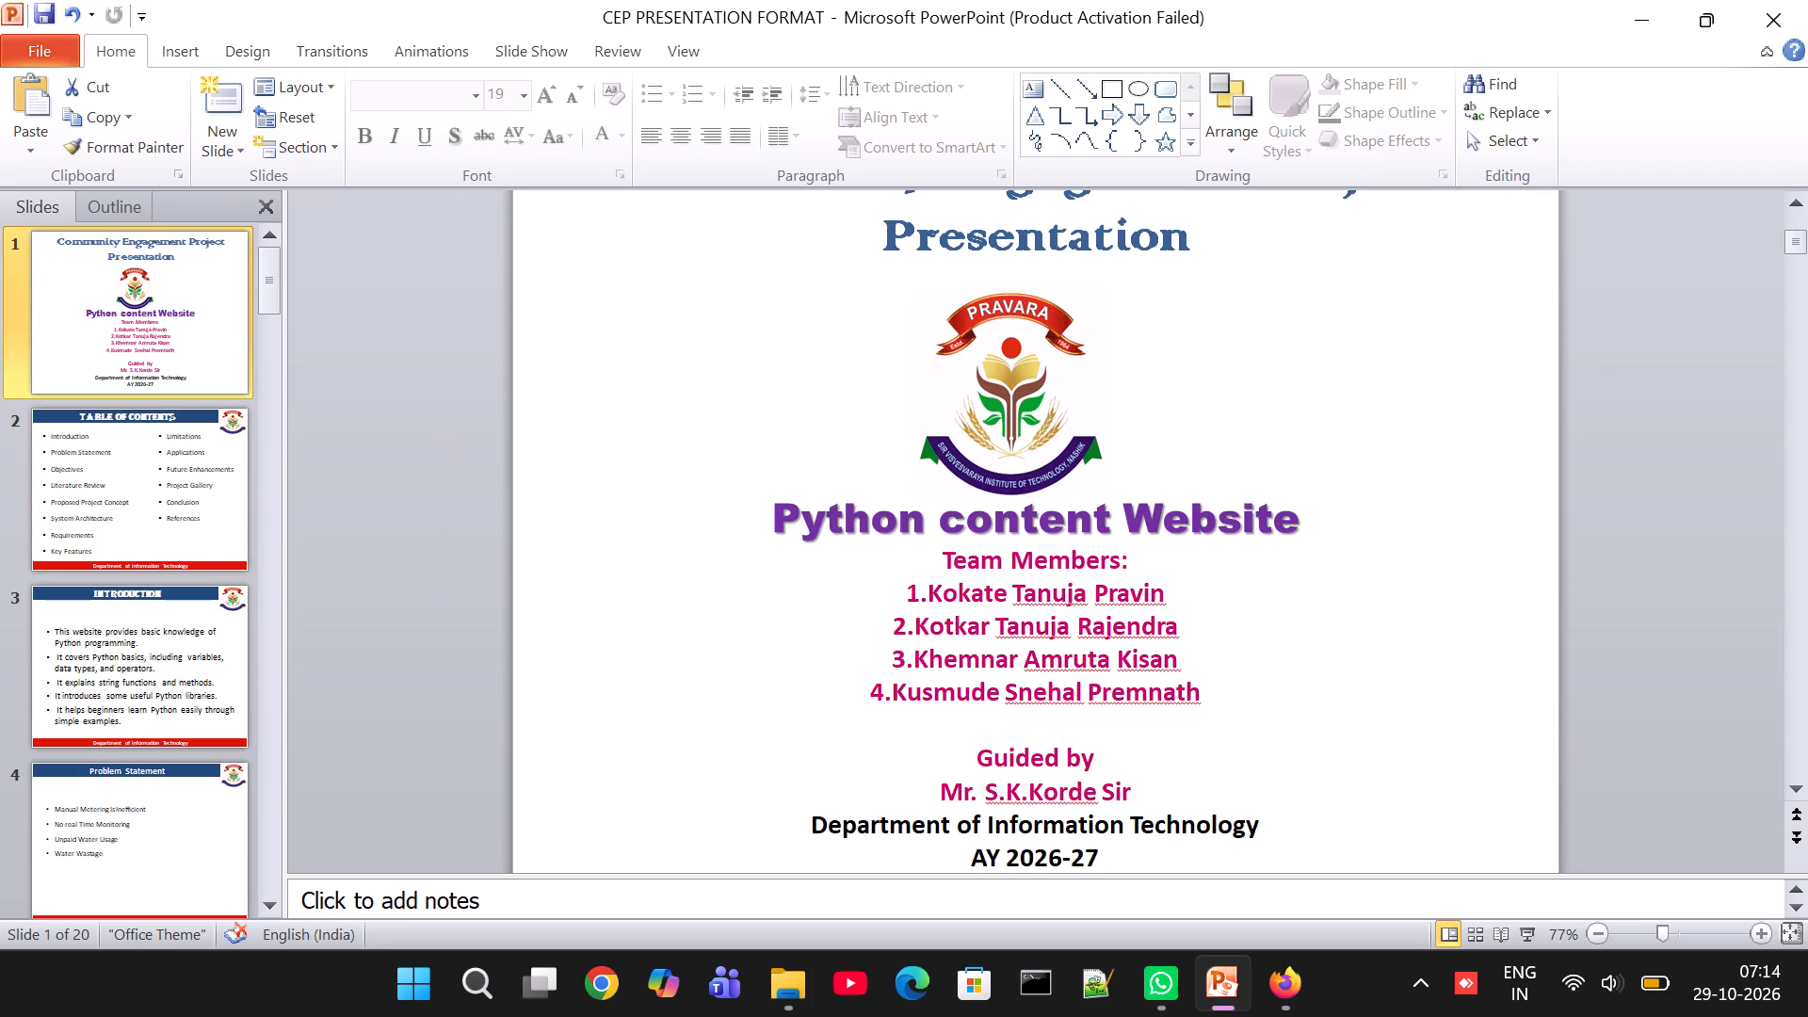
left_click_drag(962, 764, 1111, 817)
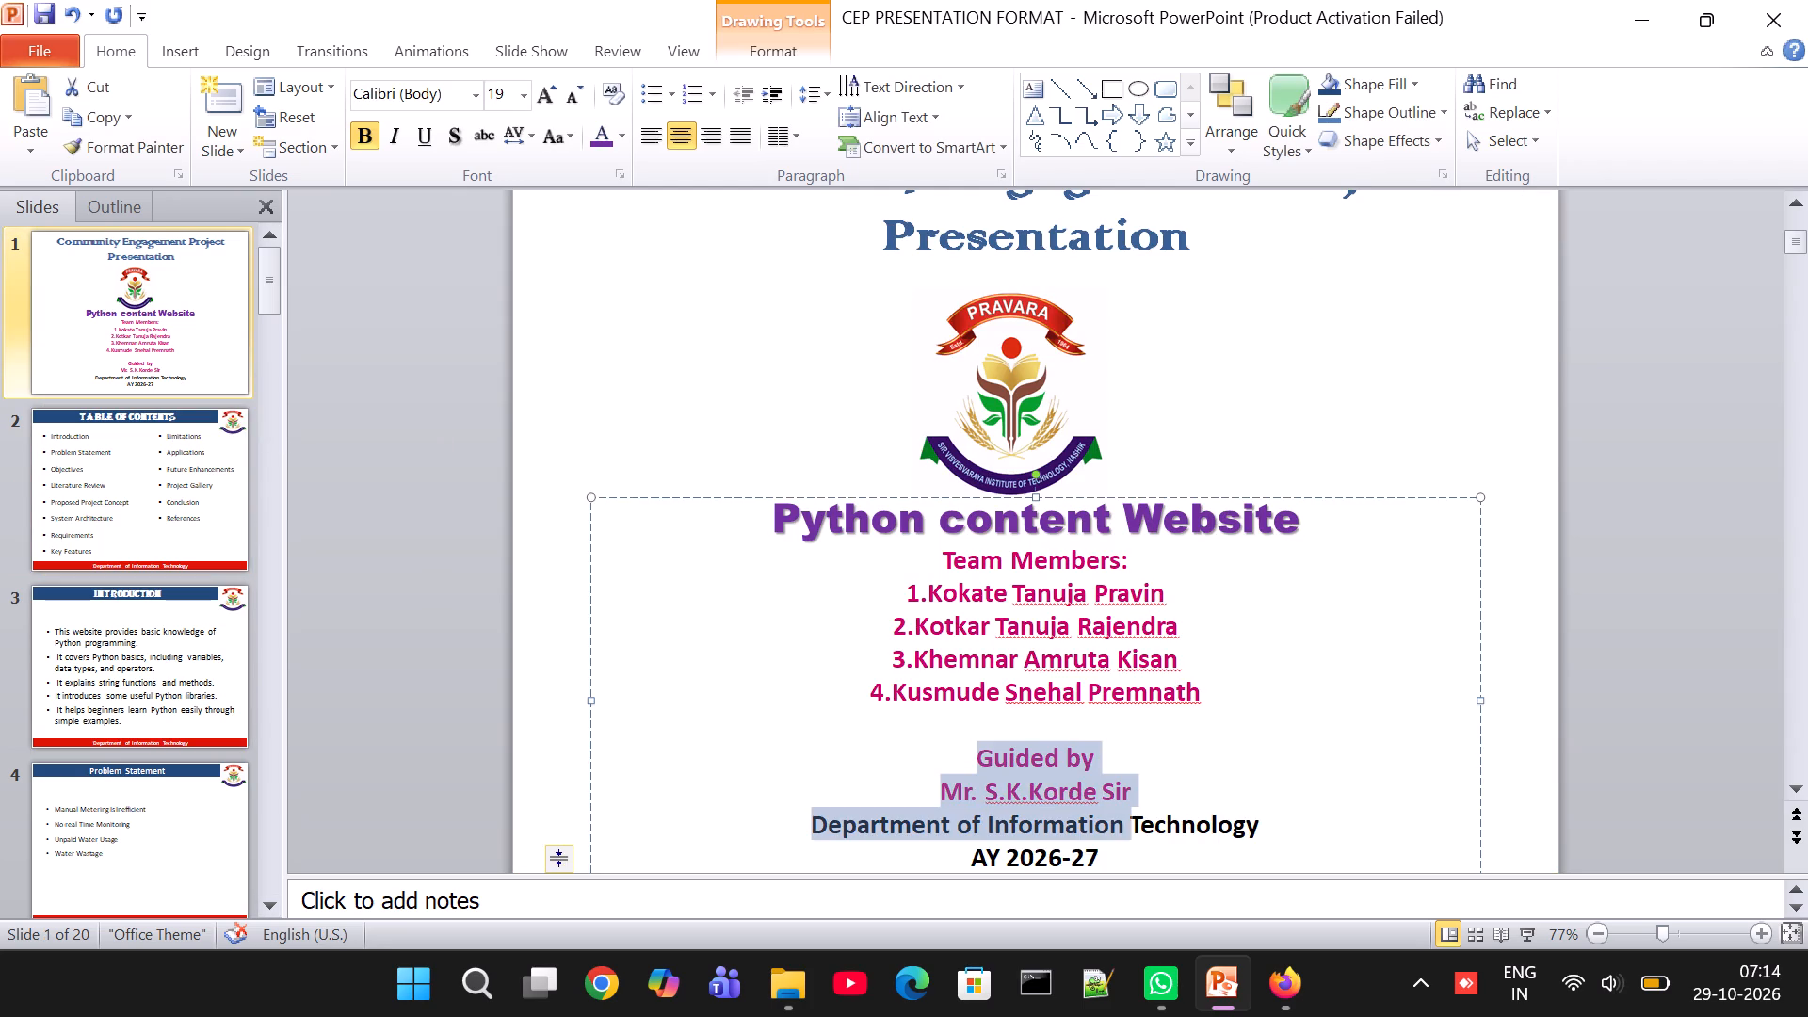
left_click_drag(1111, 817, 1177, 790)
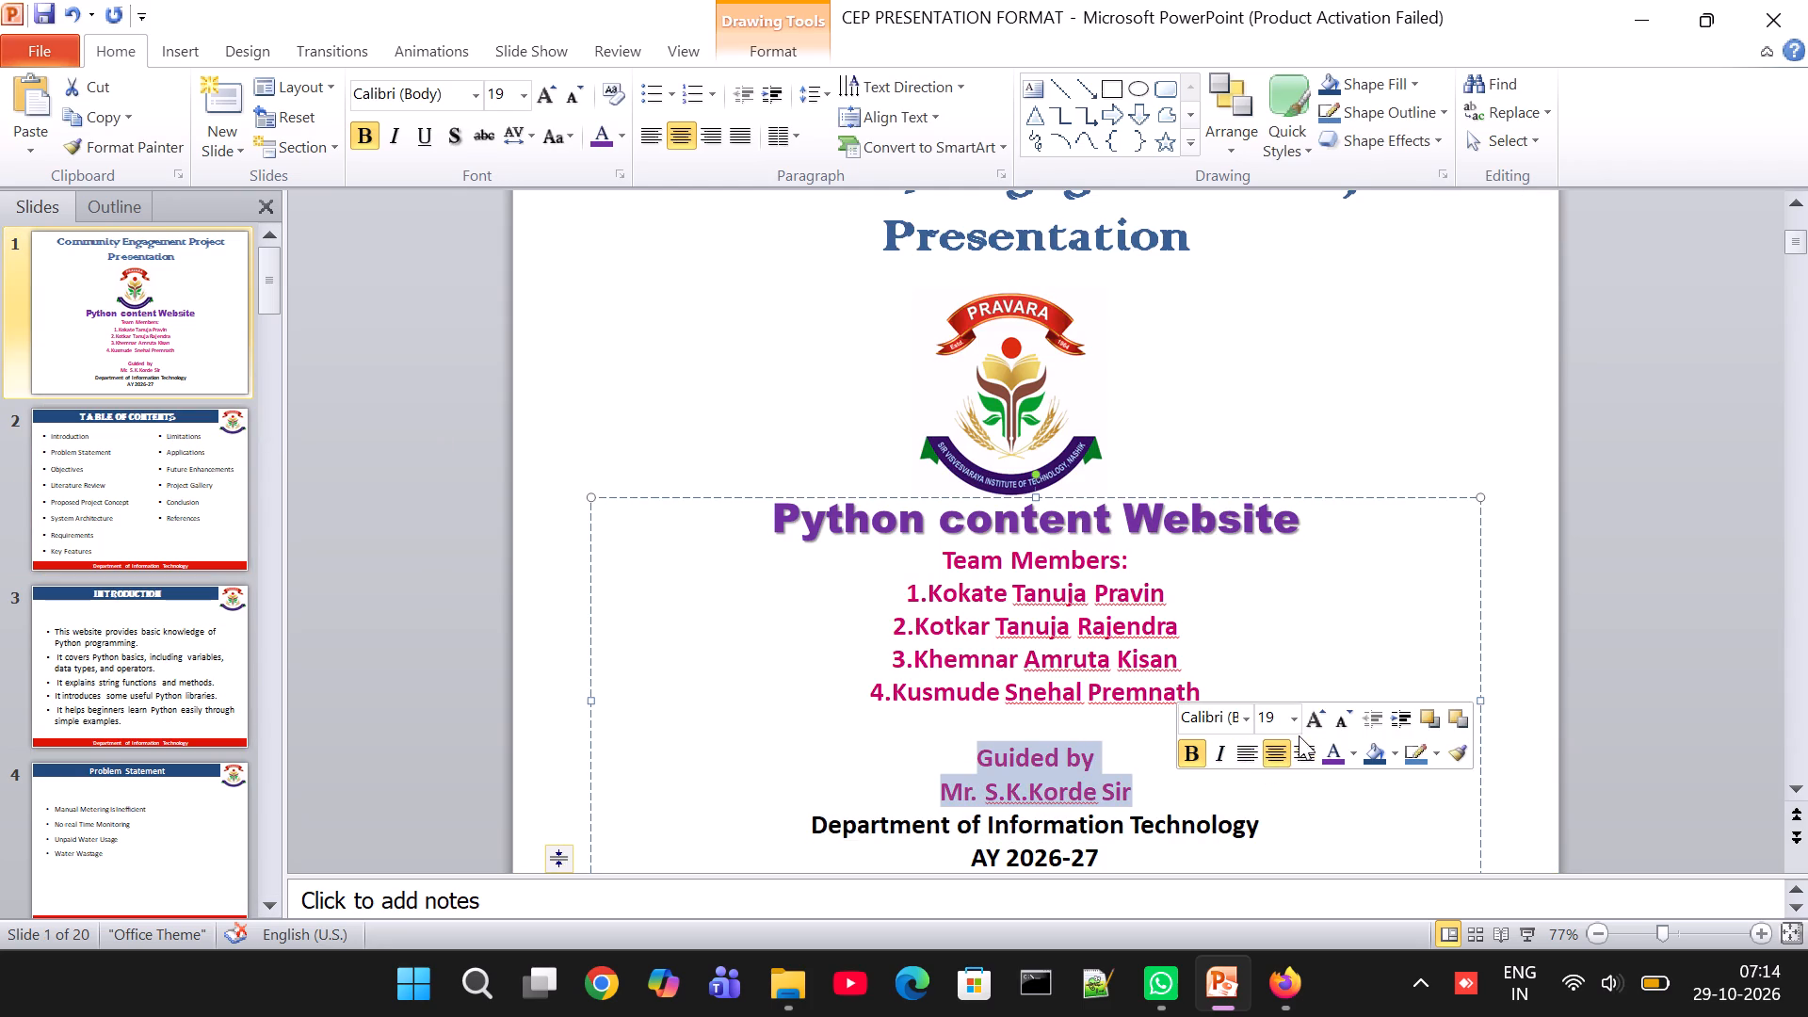
left_click(1330, 751)
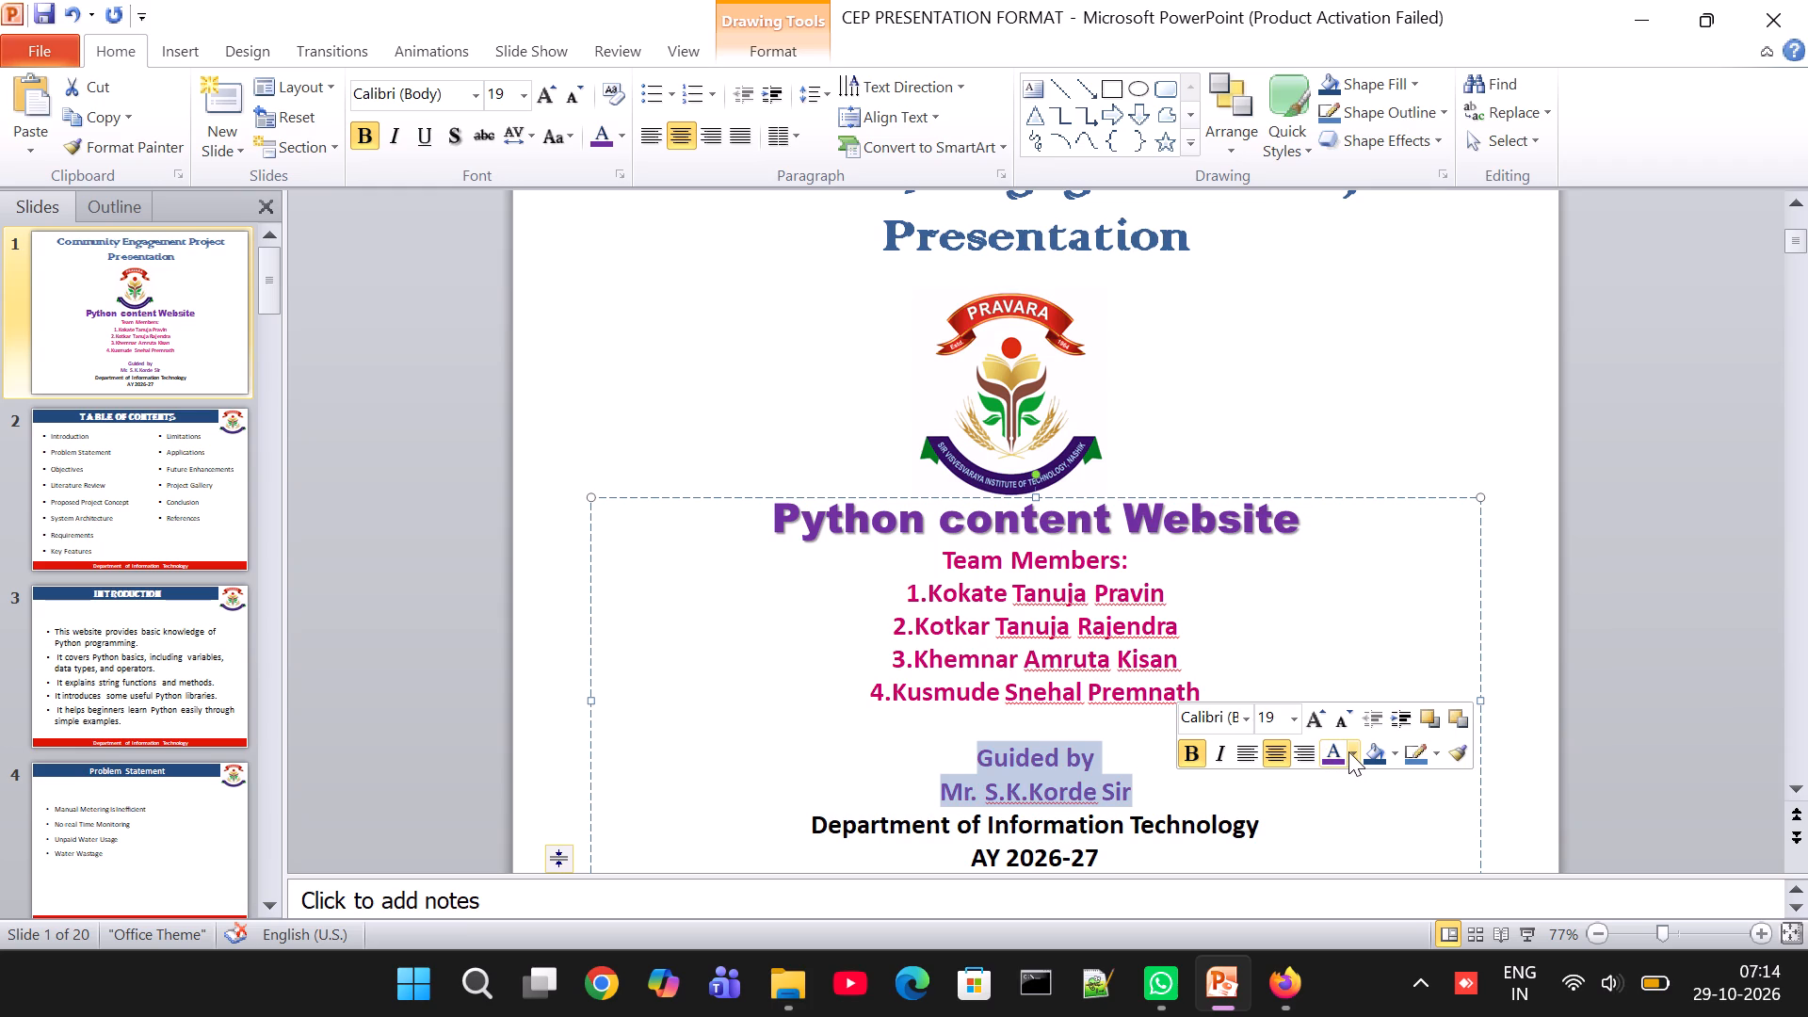
left_click(1348, 751)
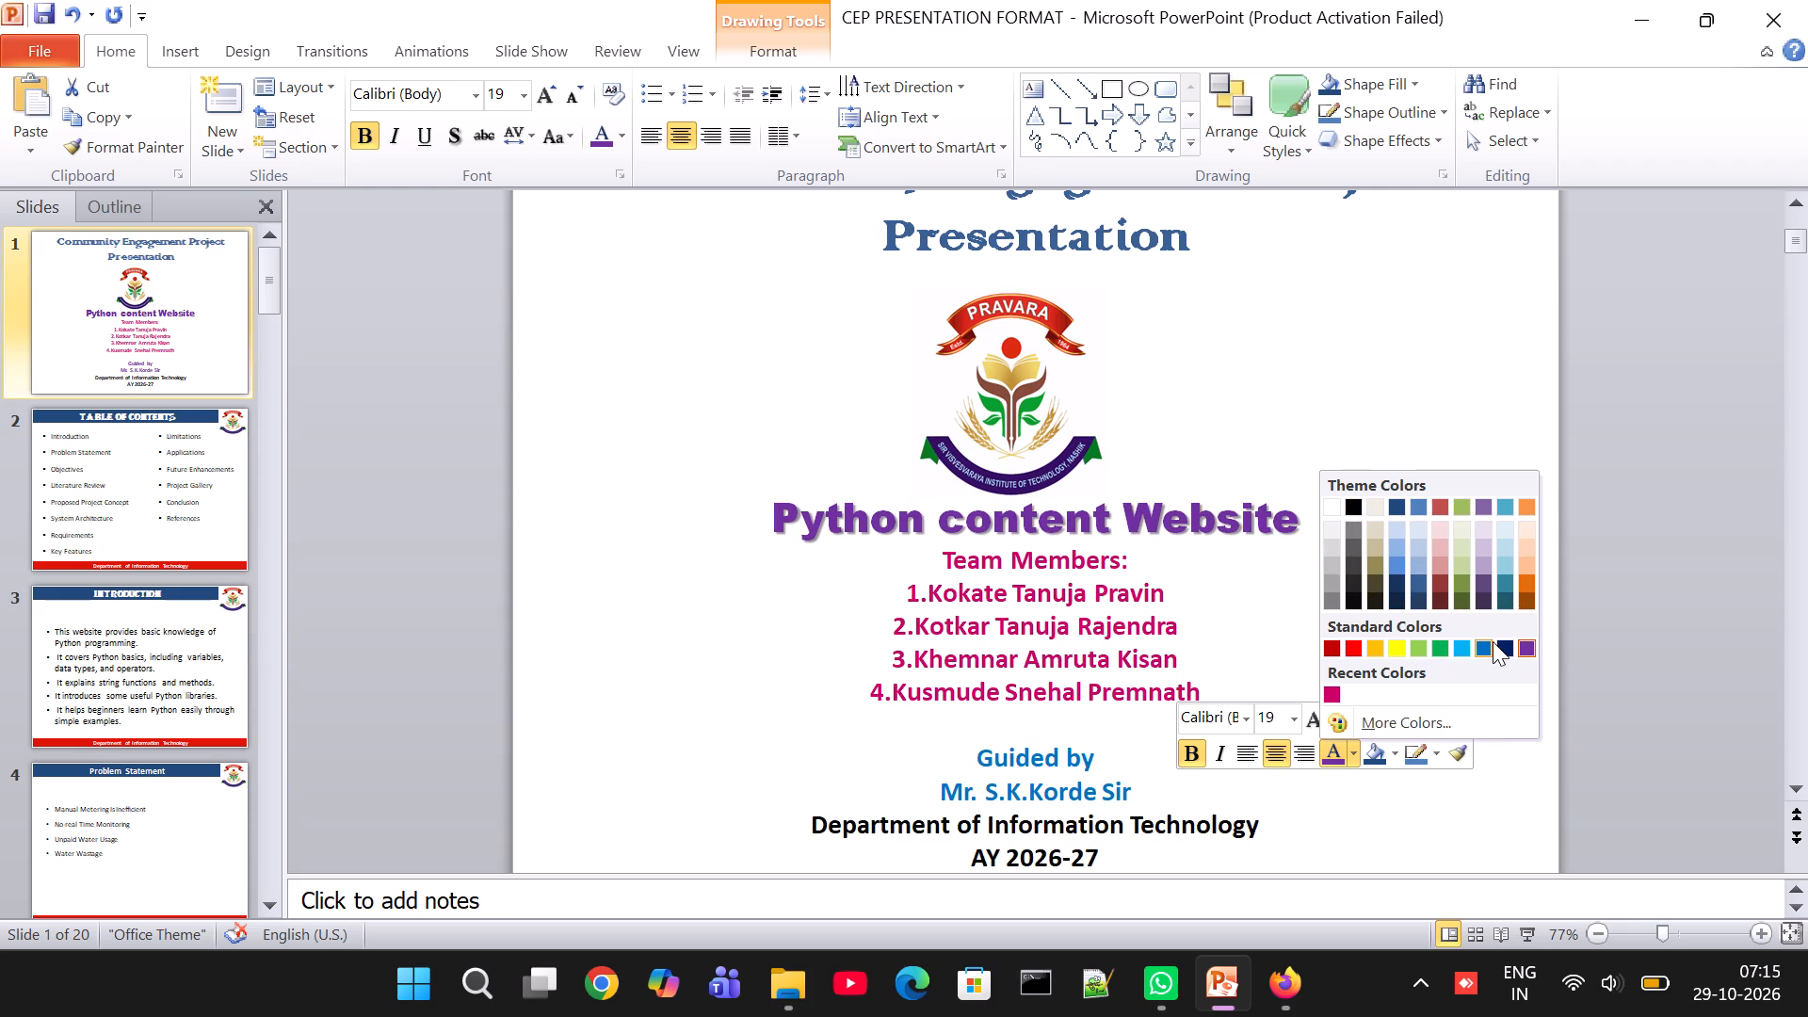
left_click(1479, 509)
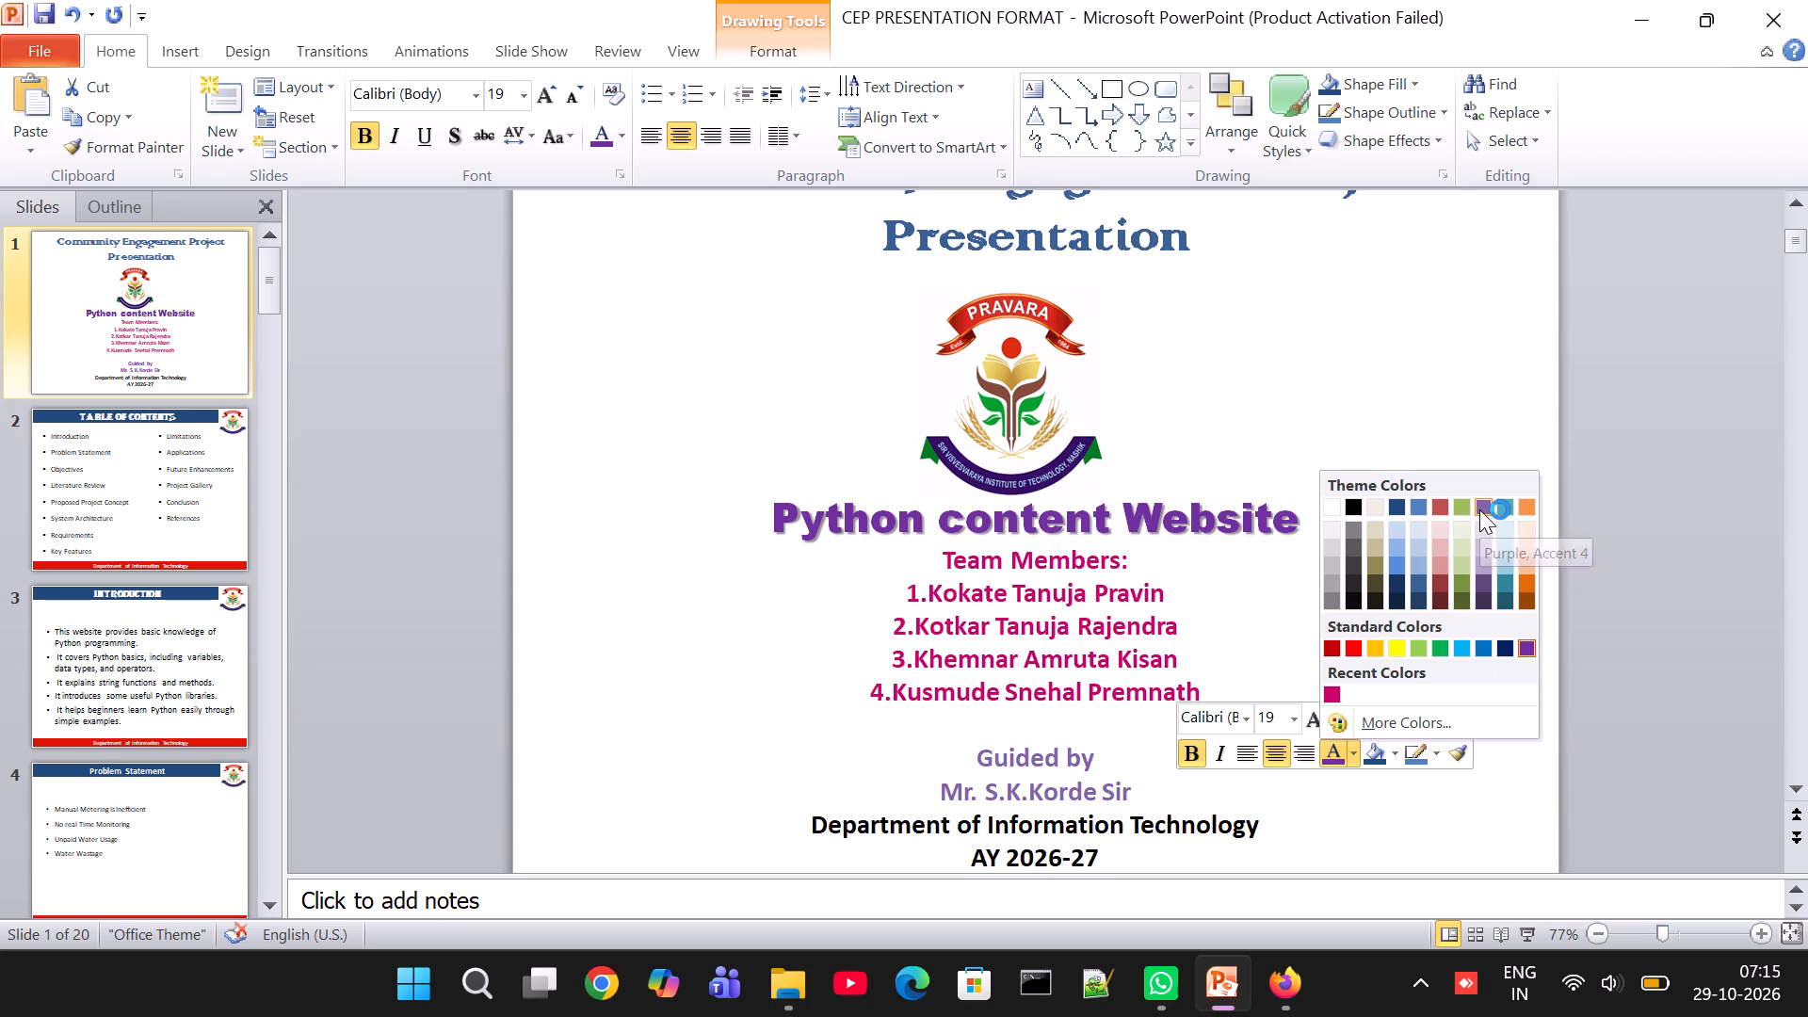
left_click(769, 684)
Apply a text shadow to the "Guided by" heading and the guide's name line.
scroll(769, 684, "down", 1)
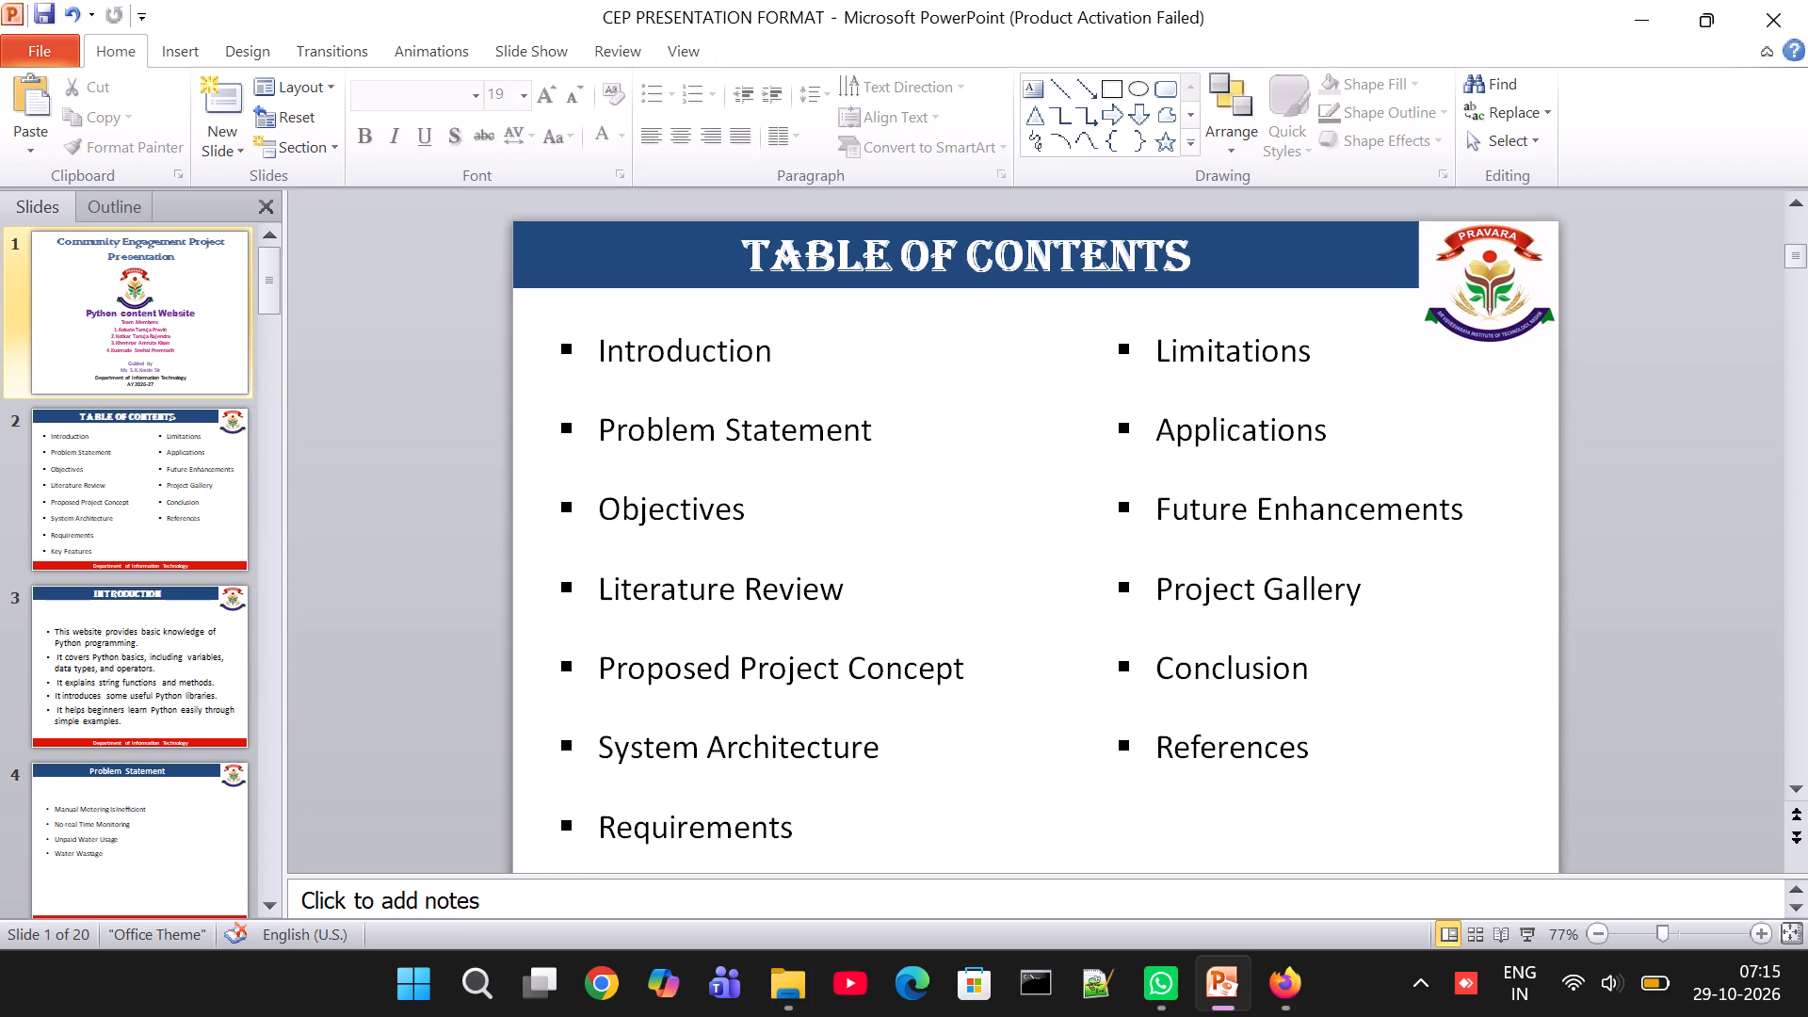
scroll(795, 669, "up", 1)
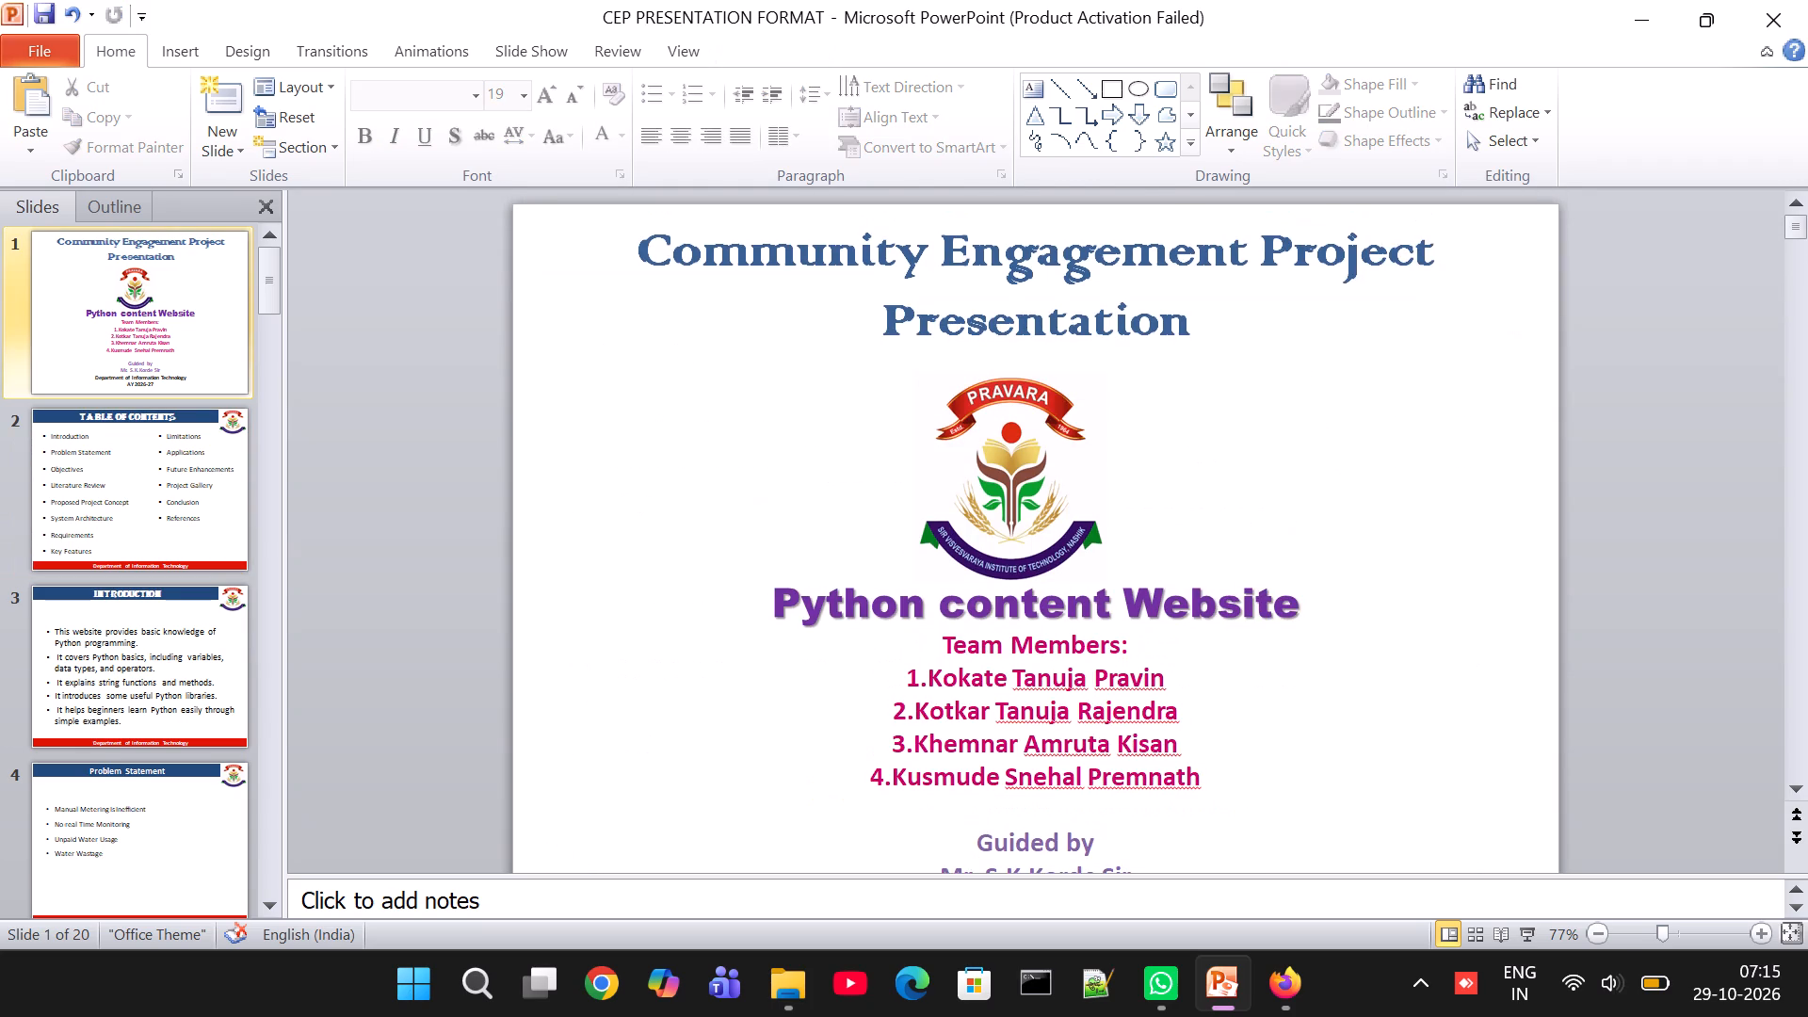
scroll(871, 694, "down", 1)
left_click(946, 731)
left_click_drag(946, 731, 1042, 782)
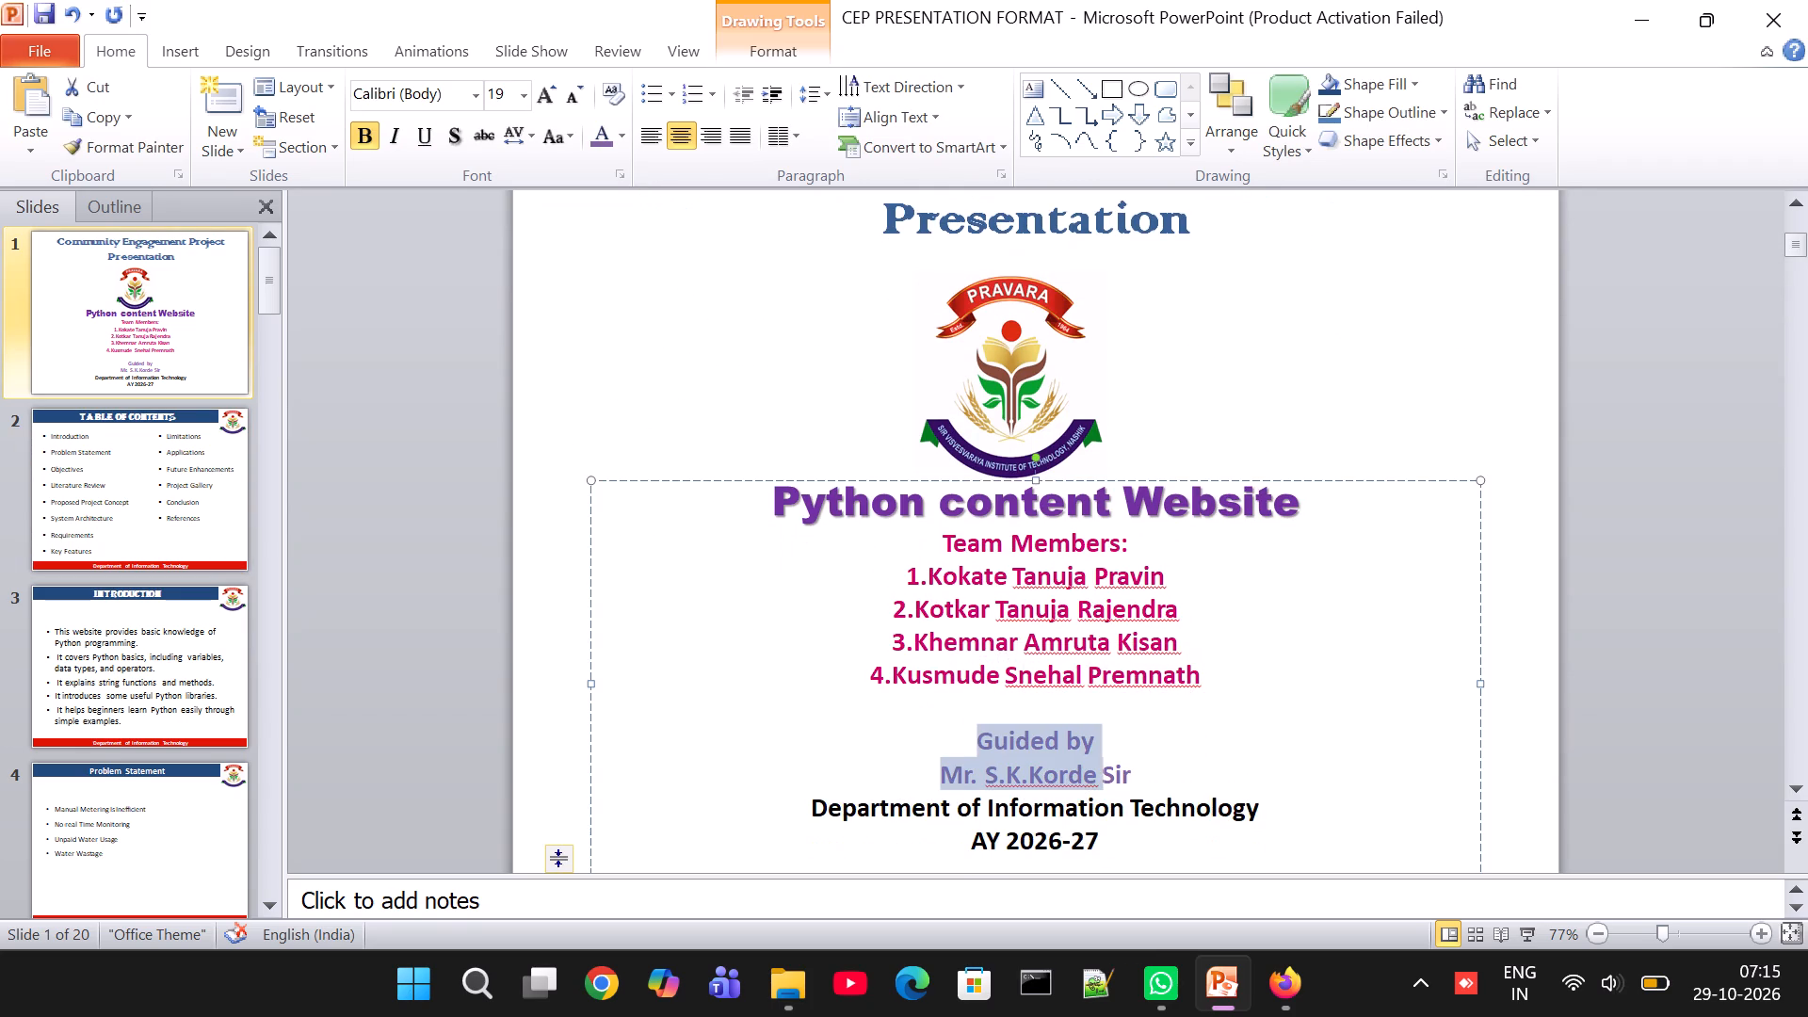
left_click_drag(1042, 782, 1139, 783)
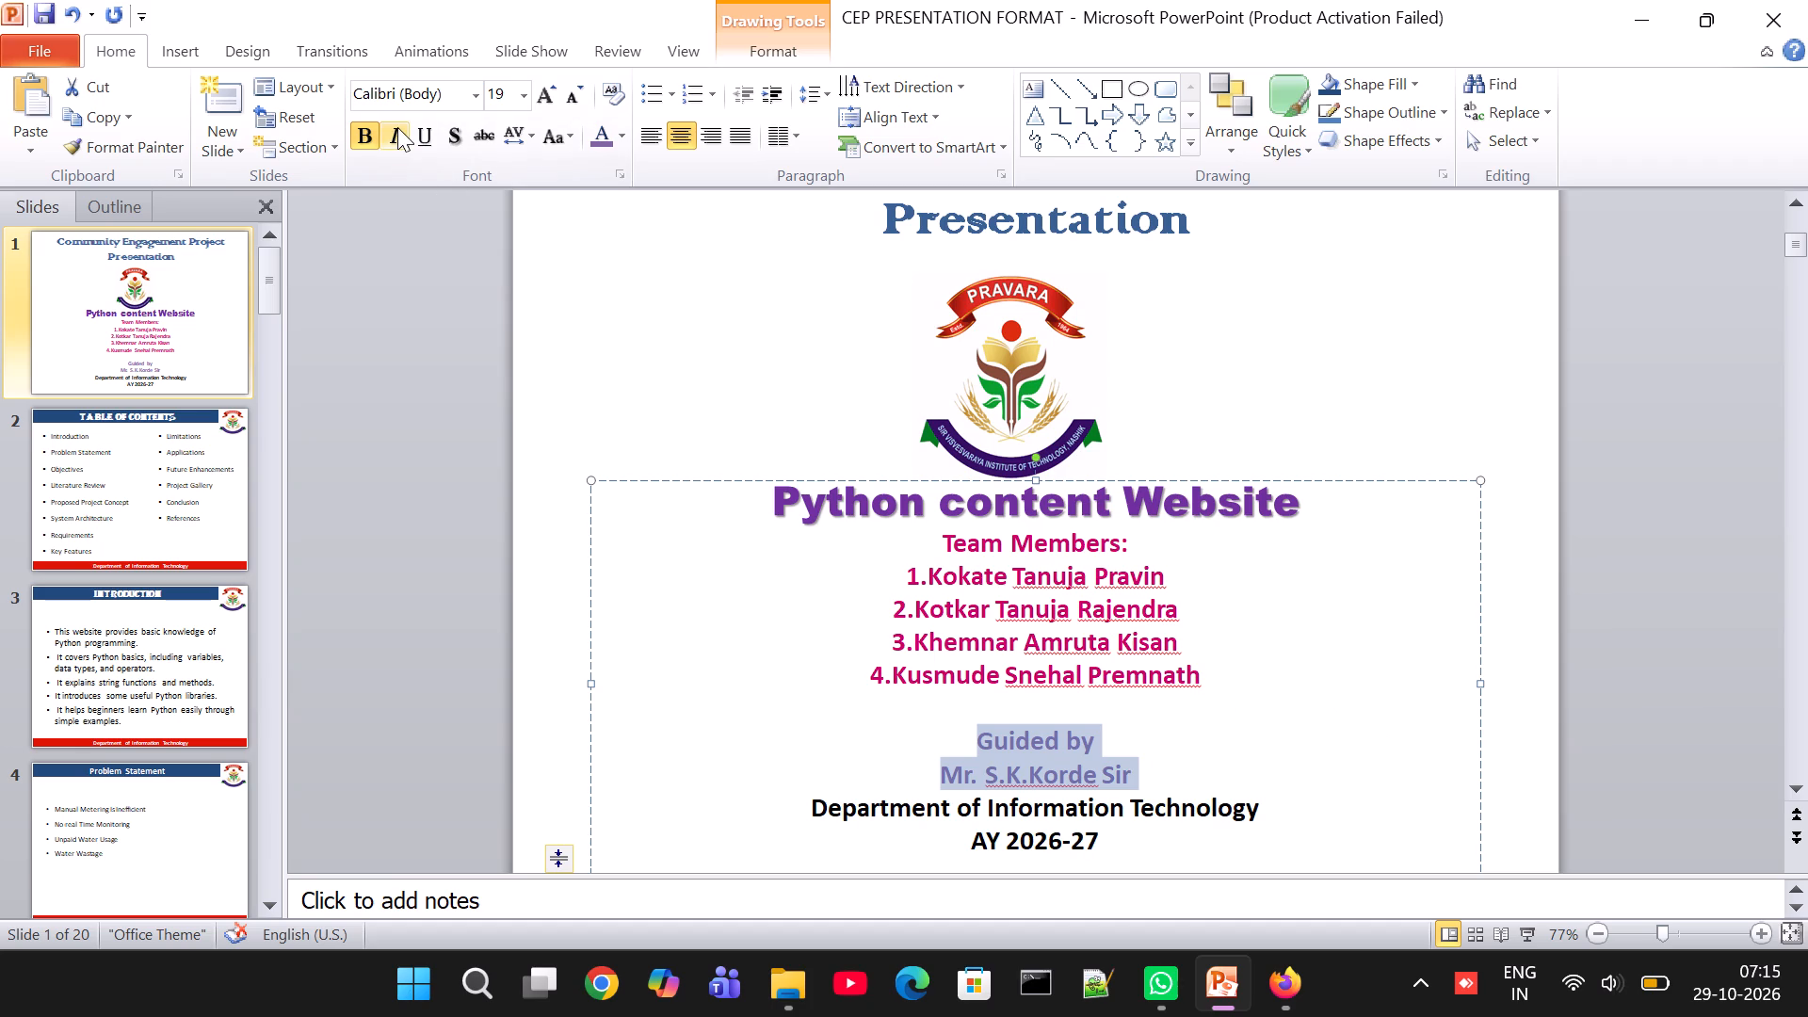
left_click(447, 140)
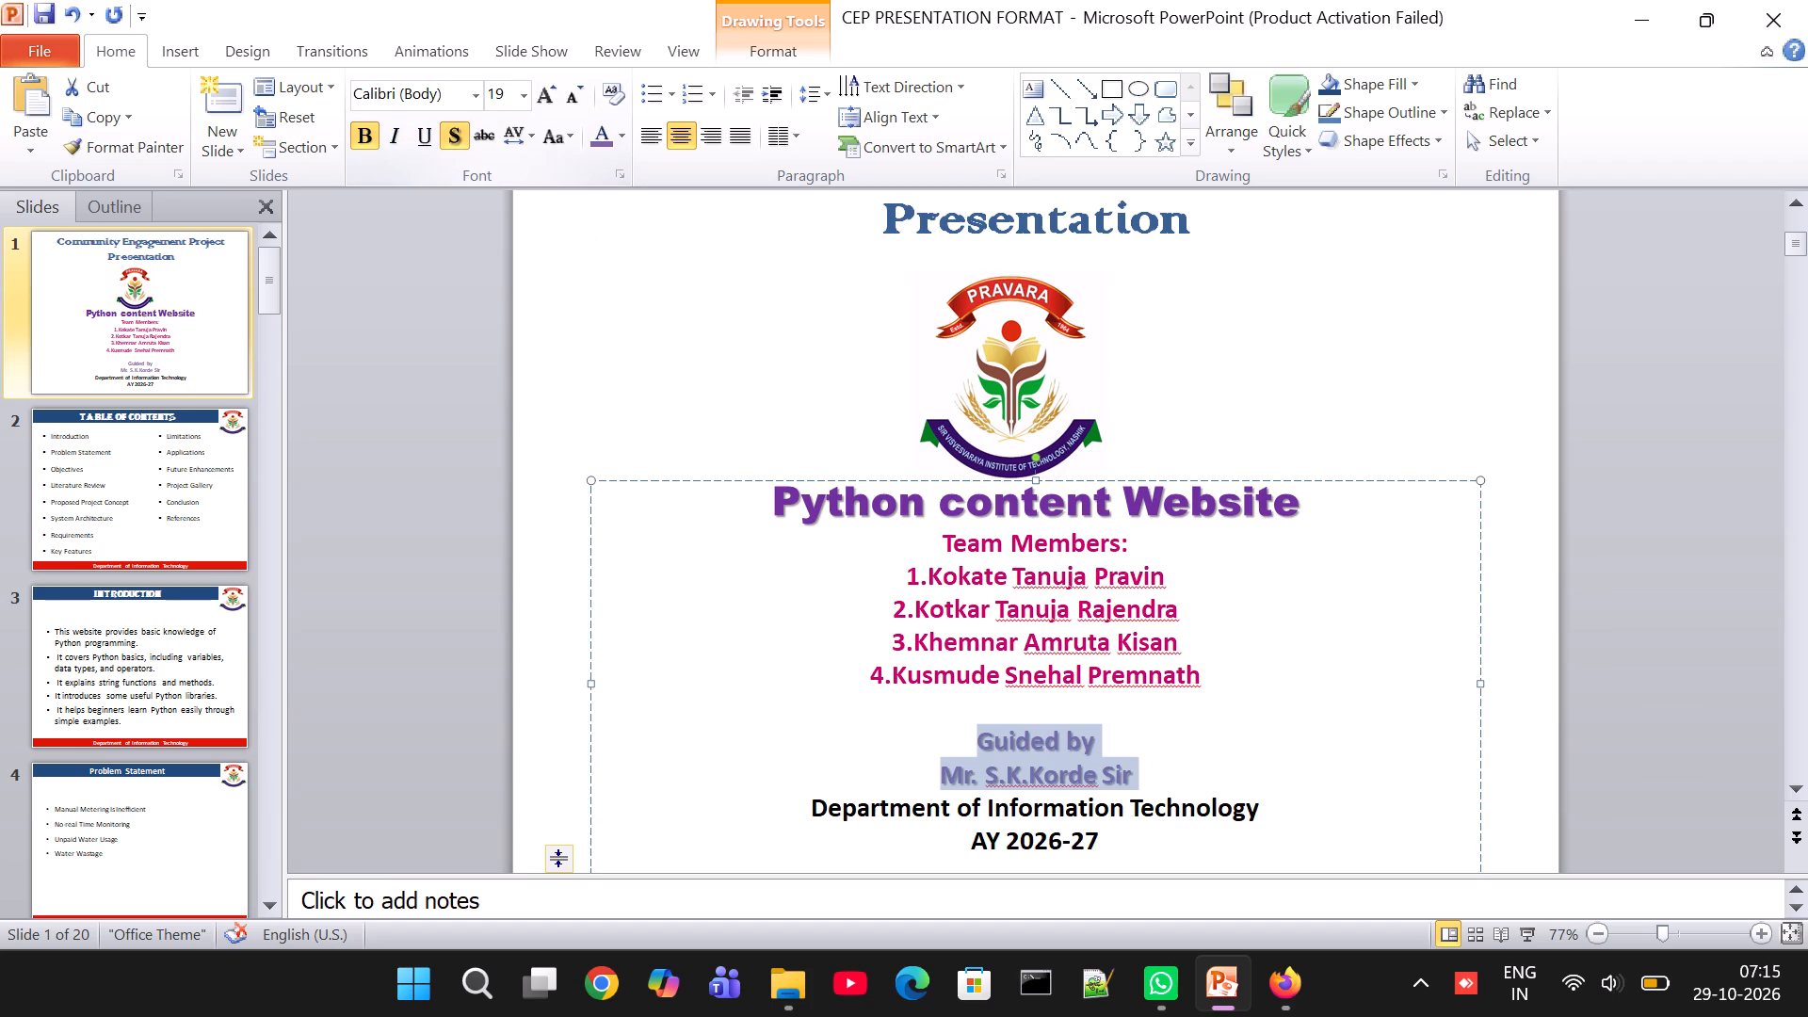
Italicise "2026-27" in the academic year line at the bottom of the title slide.
left_click(806, 812)
left_click_drag(806, 812, 1035, 874)
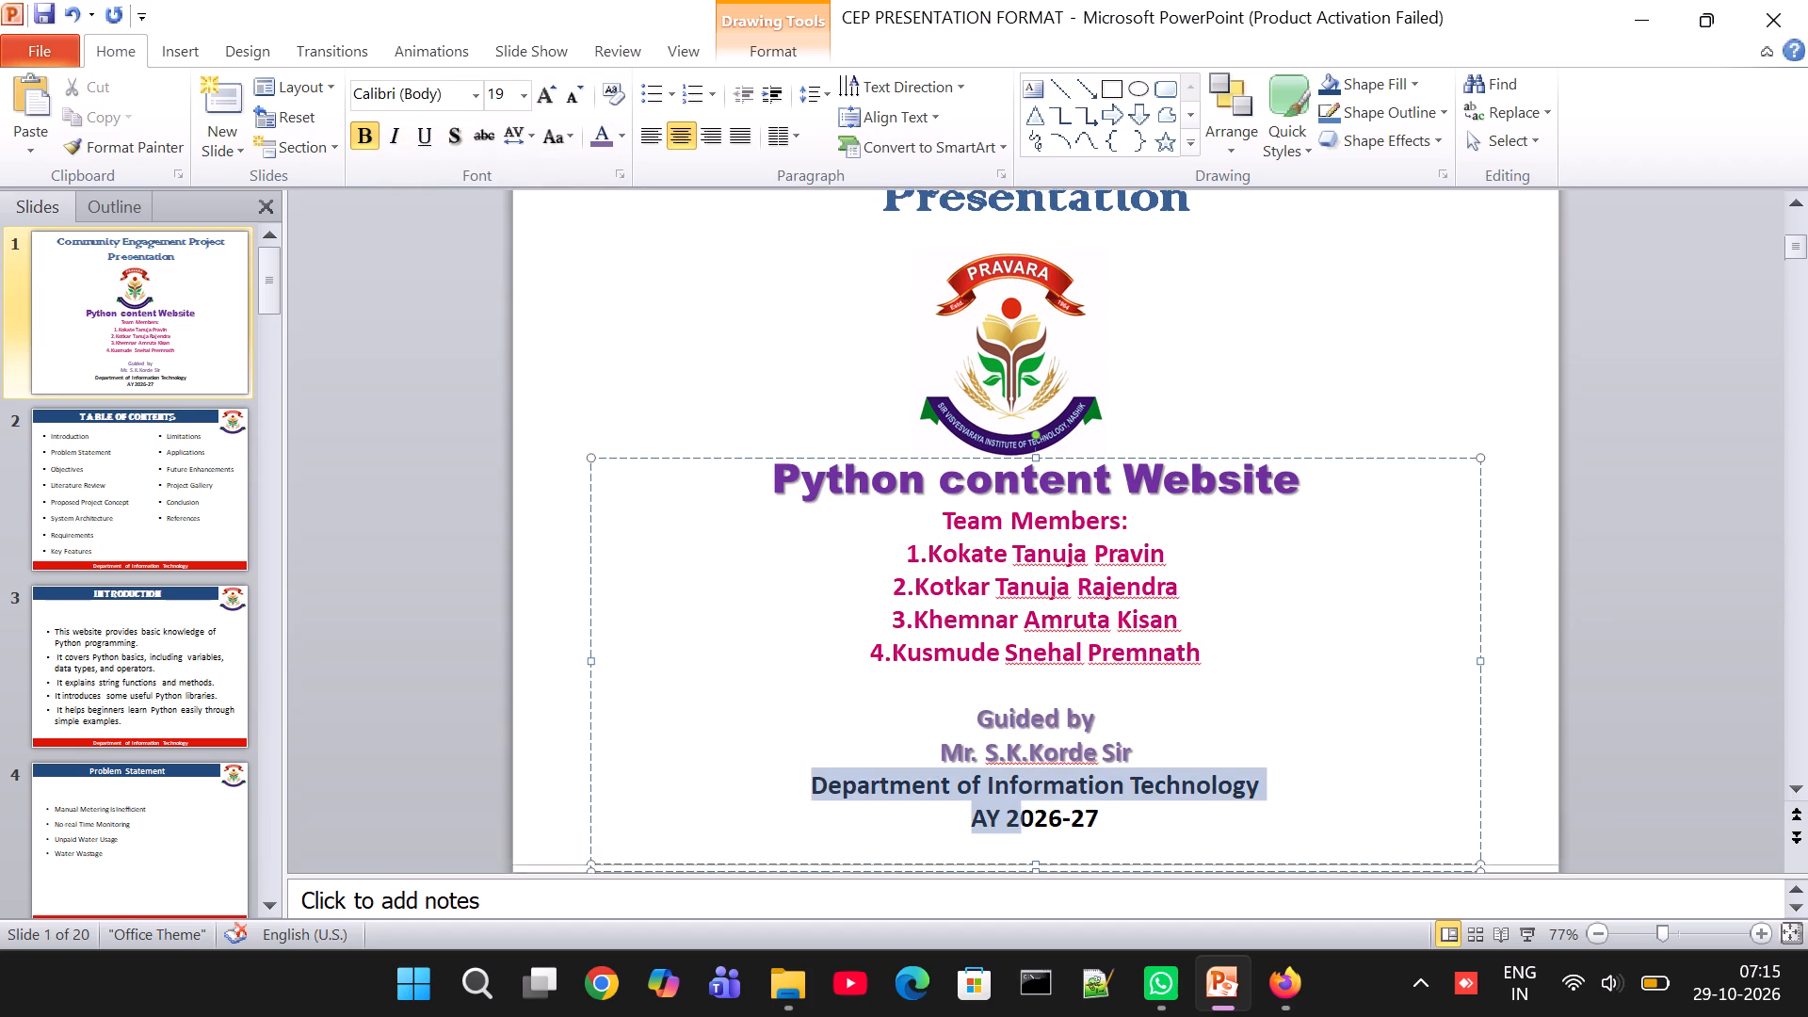
left_click_drag(1035, 874, 801, 791)
left_click_drag(739, 737, 979, 831)
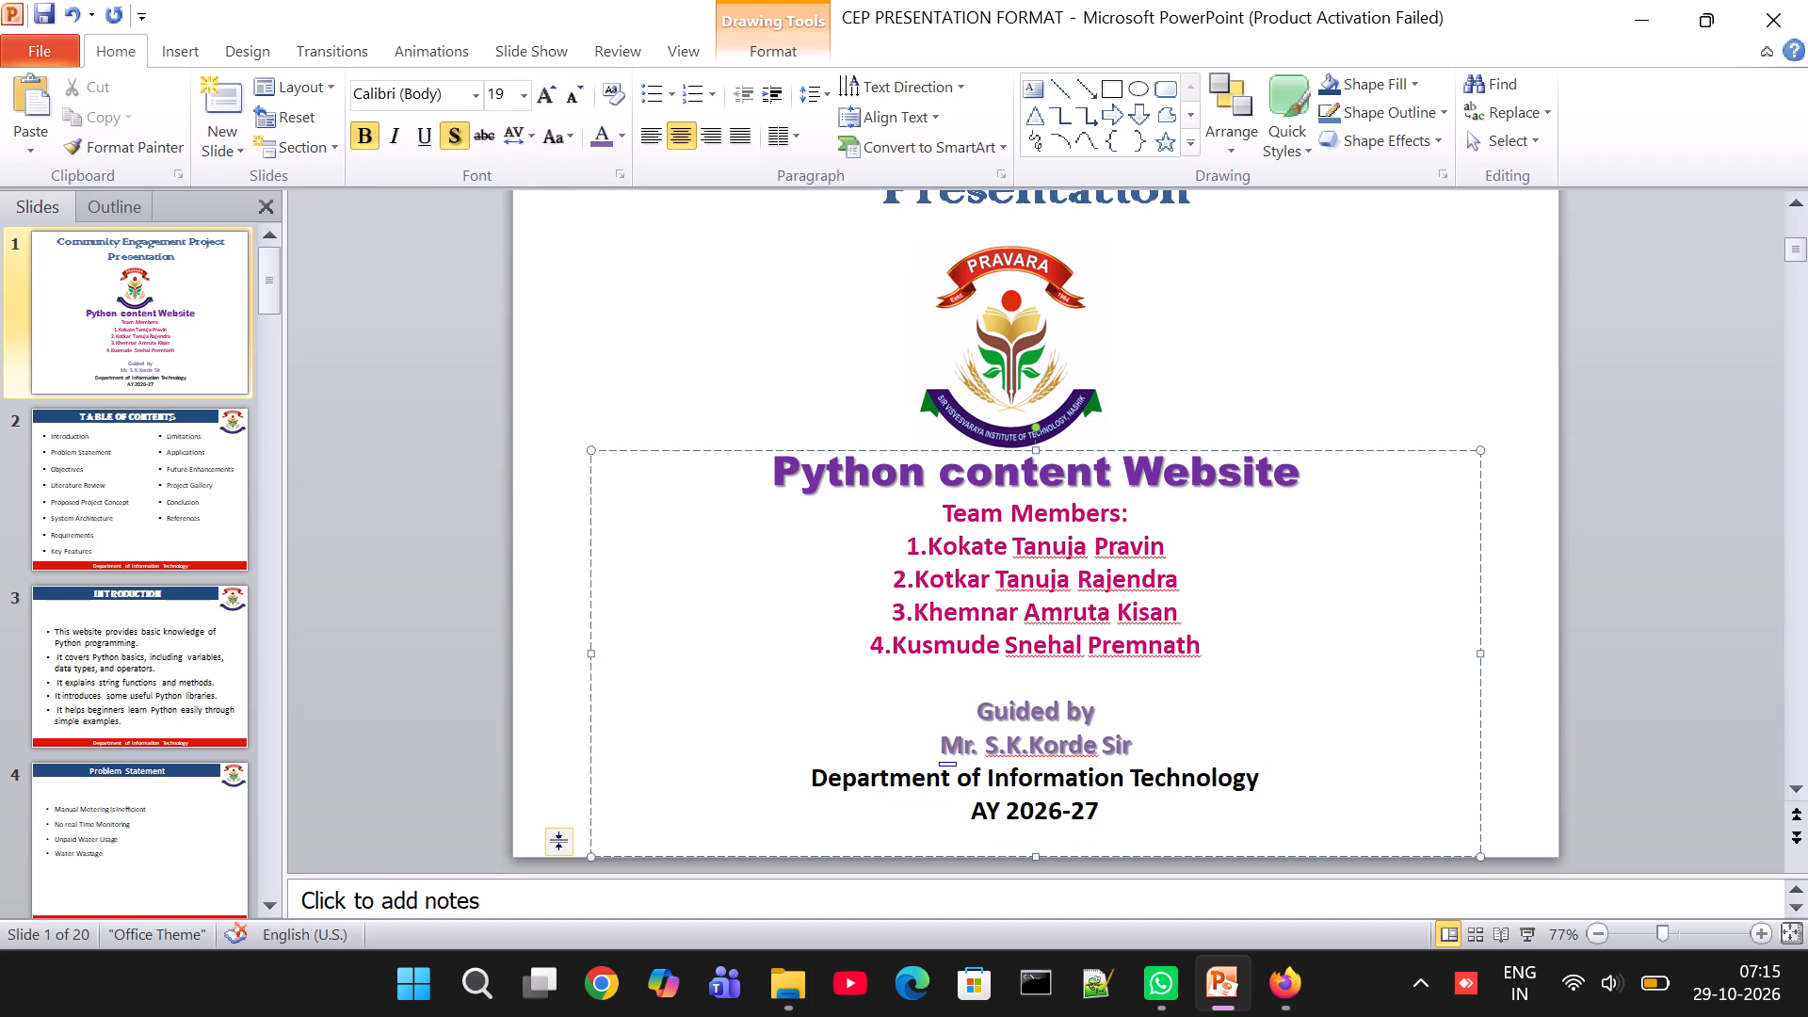
left_click_drag(979, 831, 1024, 820)
left_click(1024, 820)
left_click_drag(1024, 820, 1010, 810)
double_click(1010, 810)
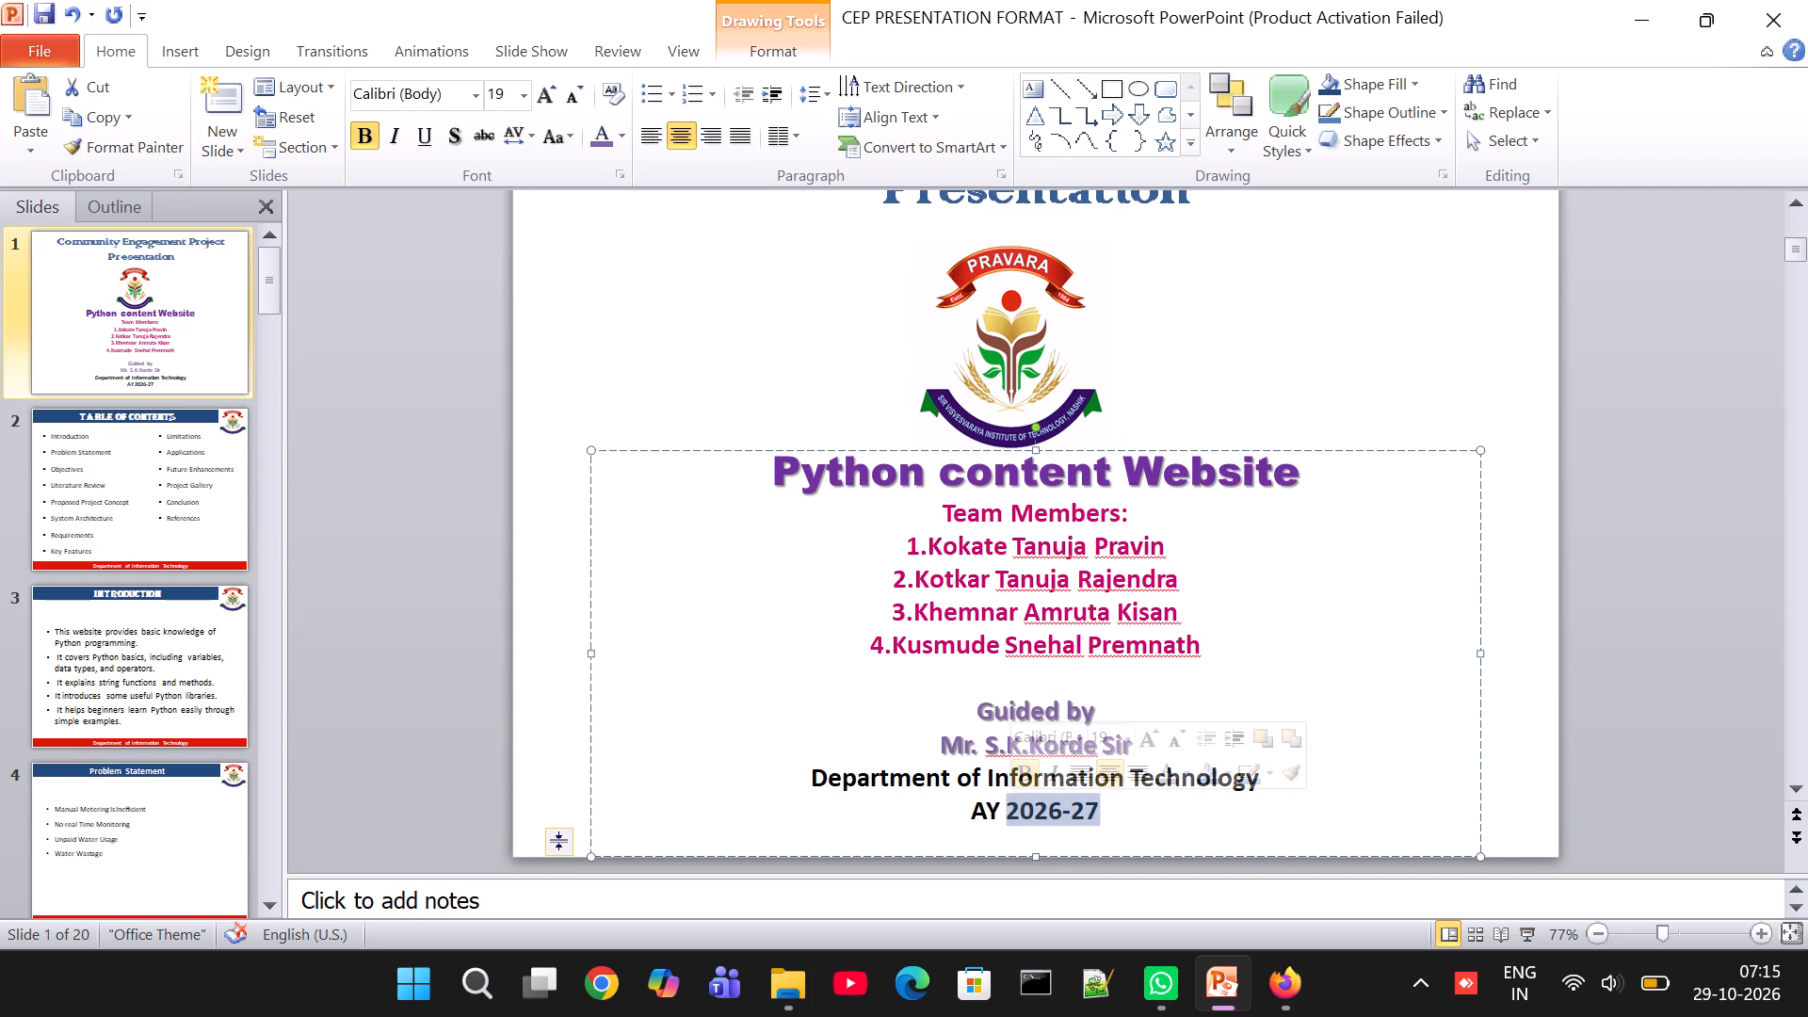
left_click(396, 137)
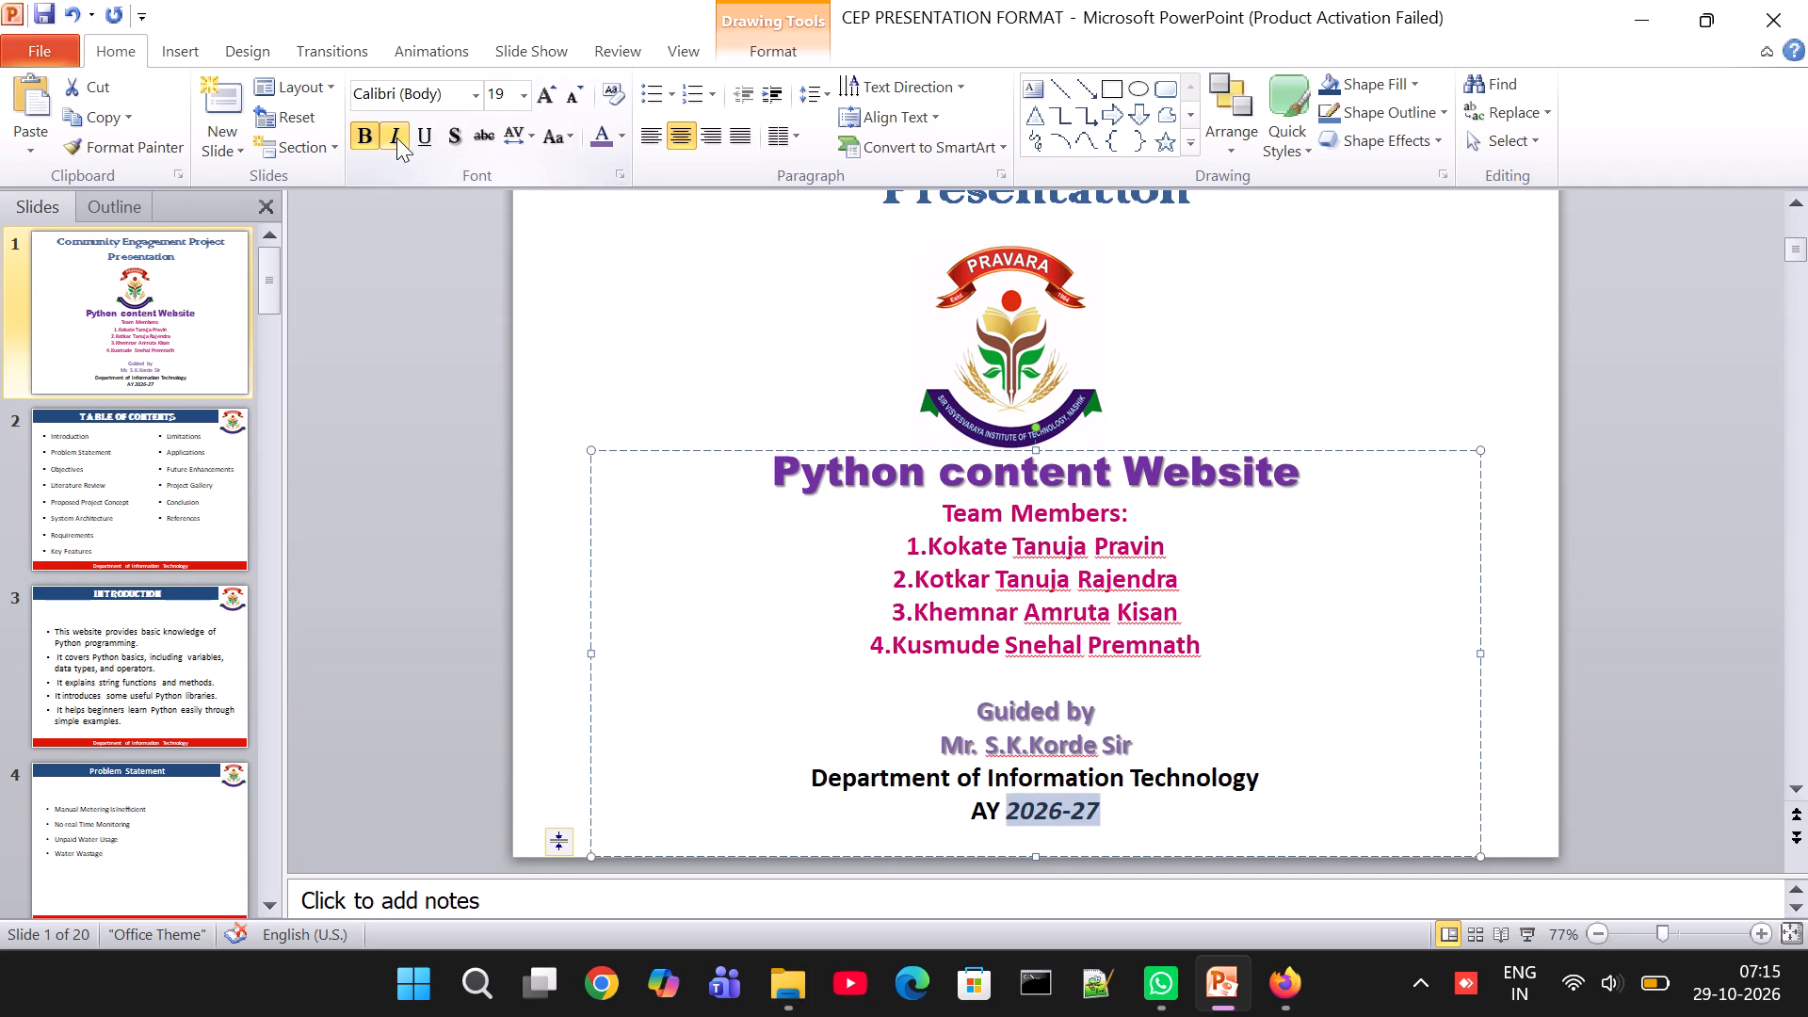
Try four-diamond bullets on the five Introduction slide points, and settle on hollow square bullets.
scroll(782, 430, "down", 1)
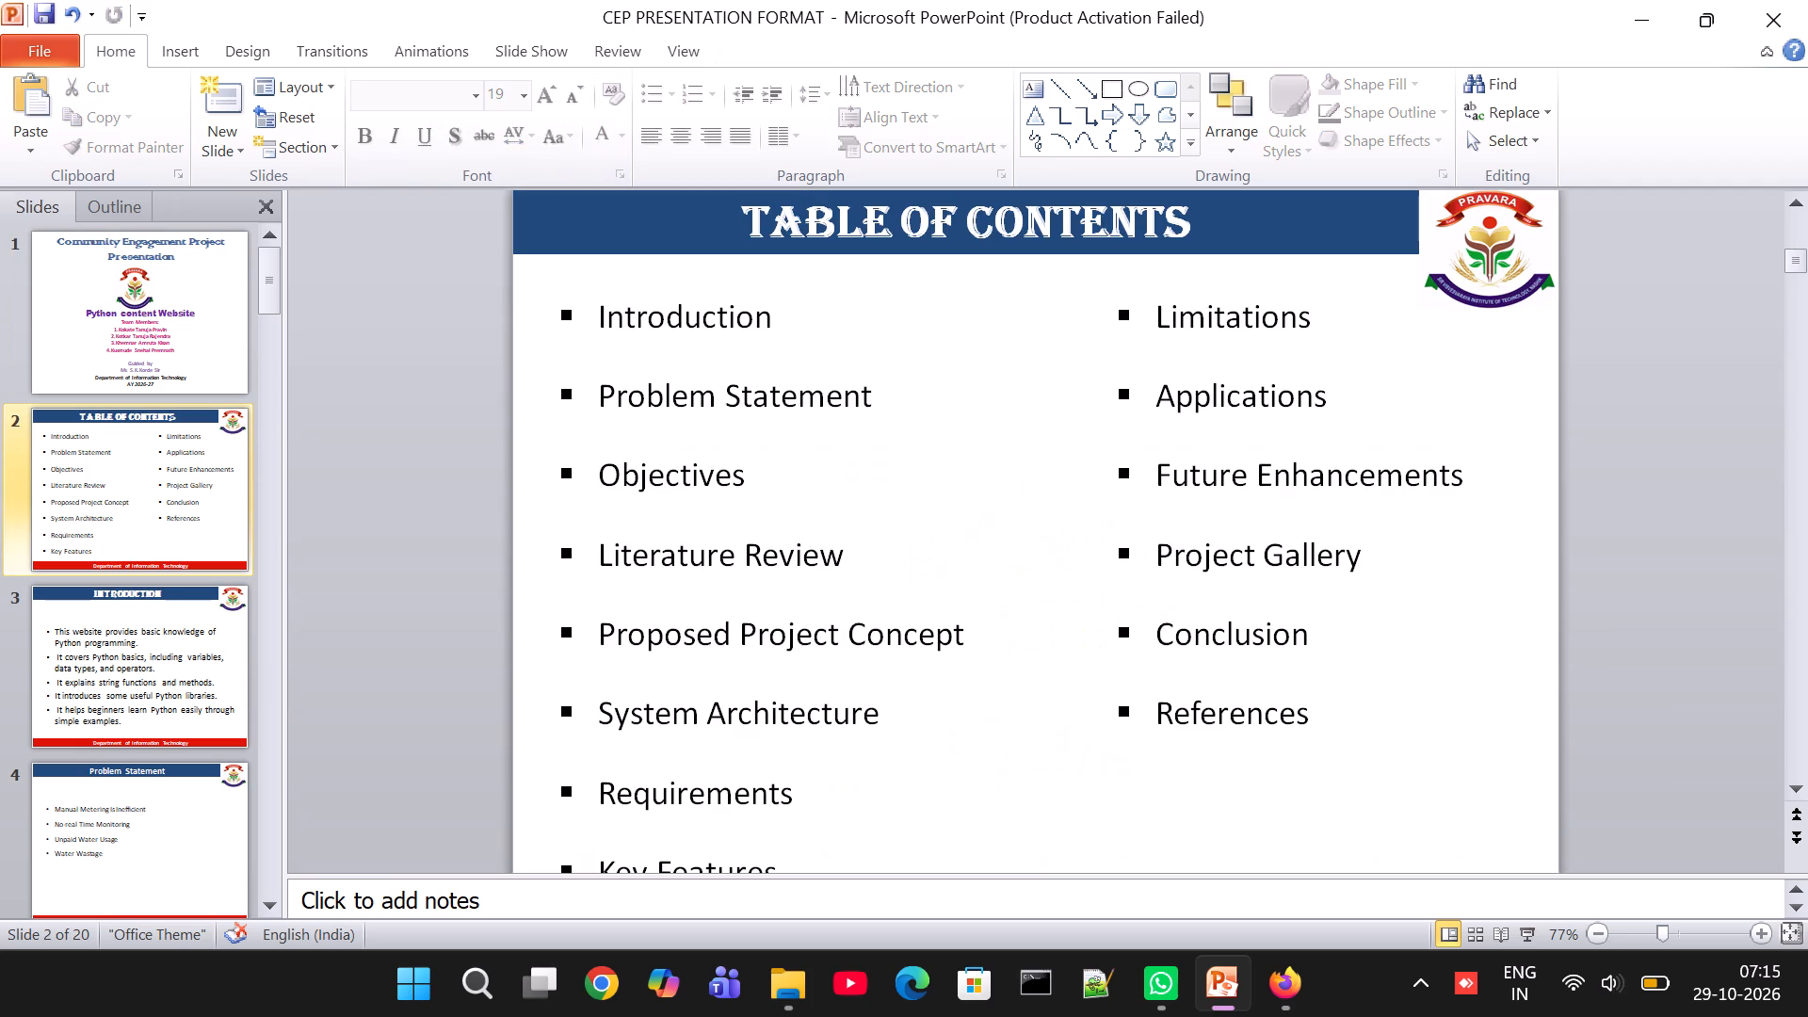
left_click(168, 669)
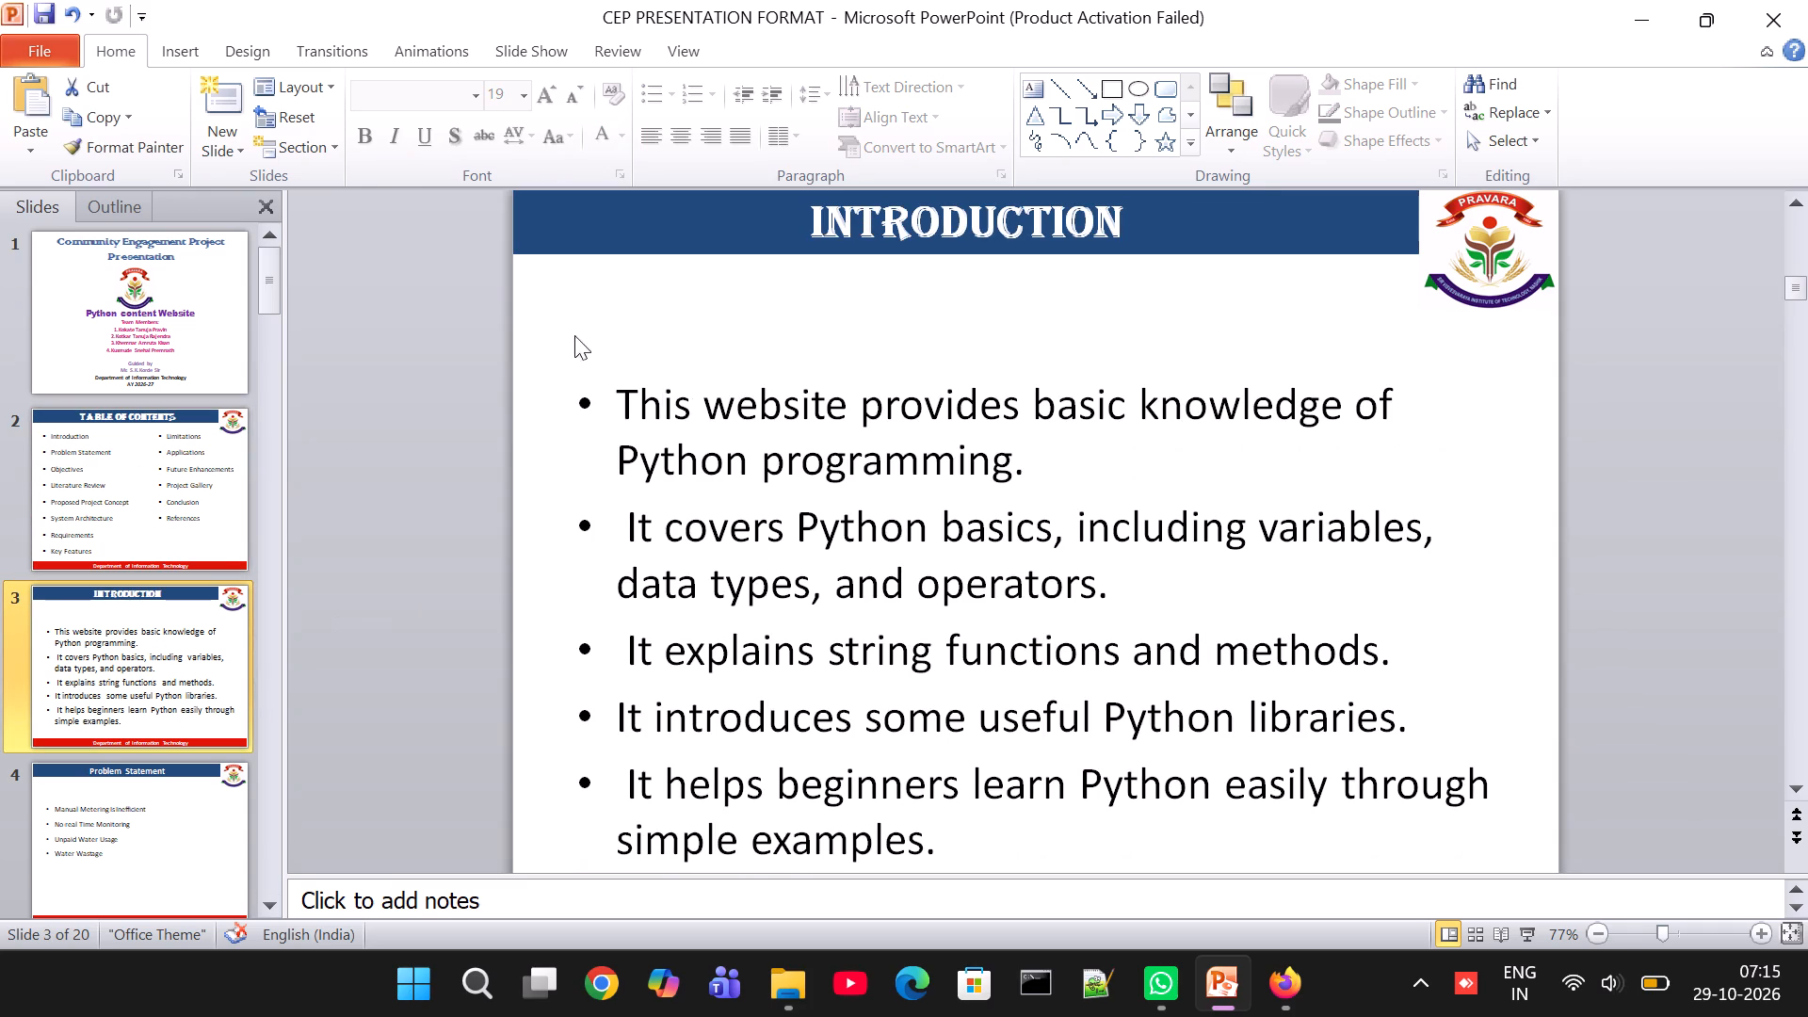
left_click_drag(589, 411, 608, 411)
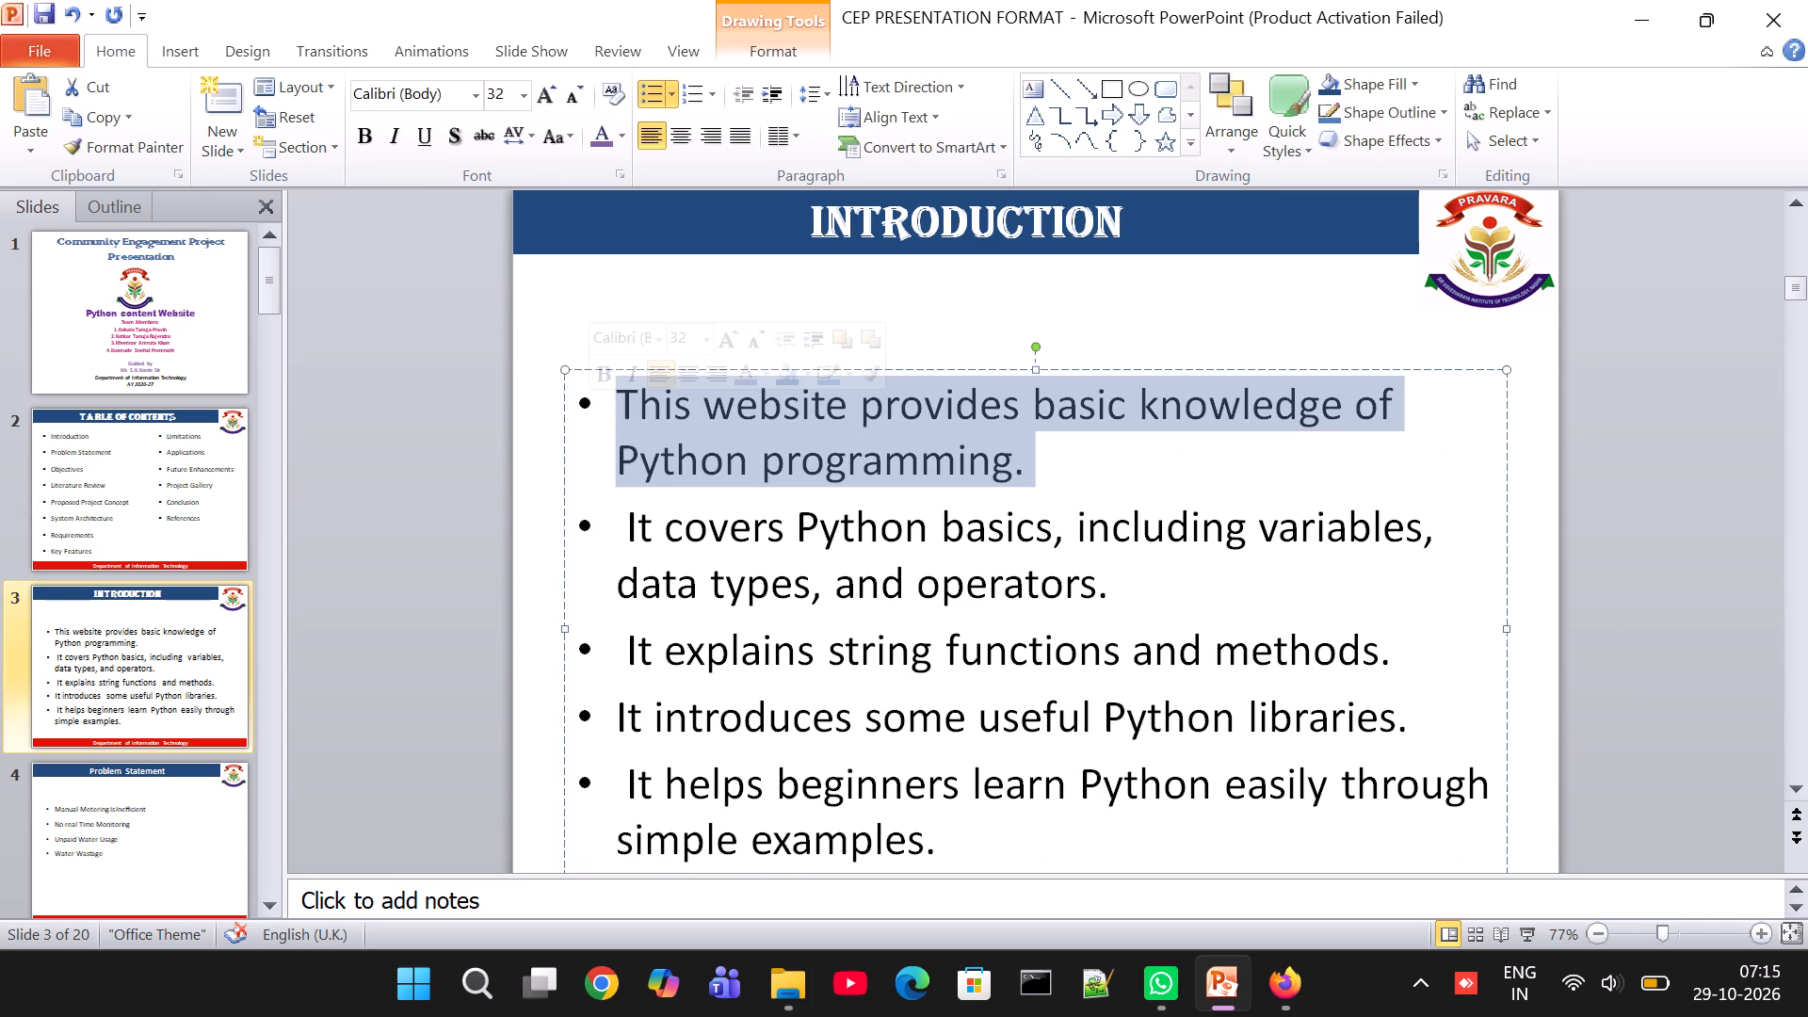
left_click(625, 400)
left_click_drag(625, 400, 829, 830)
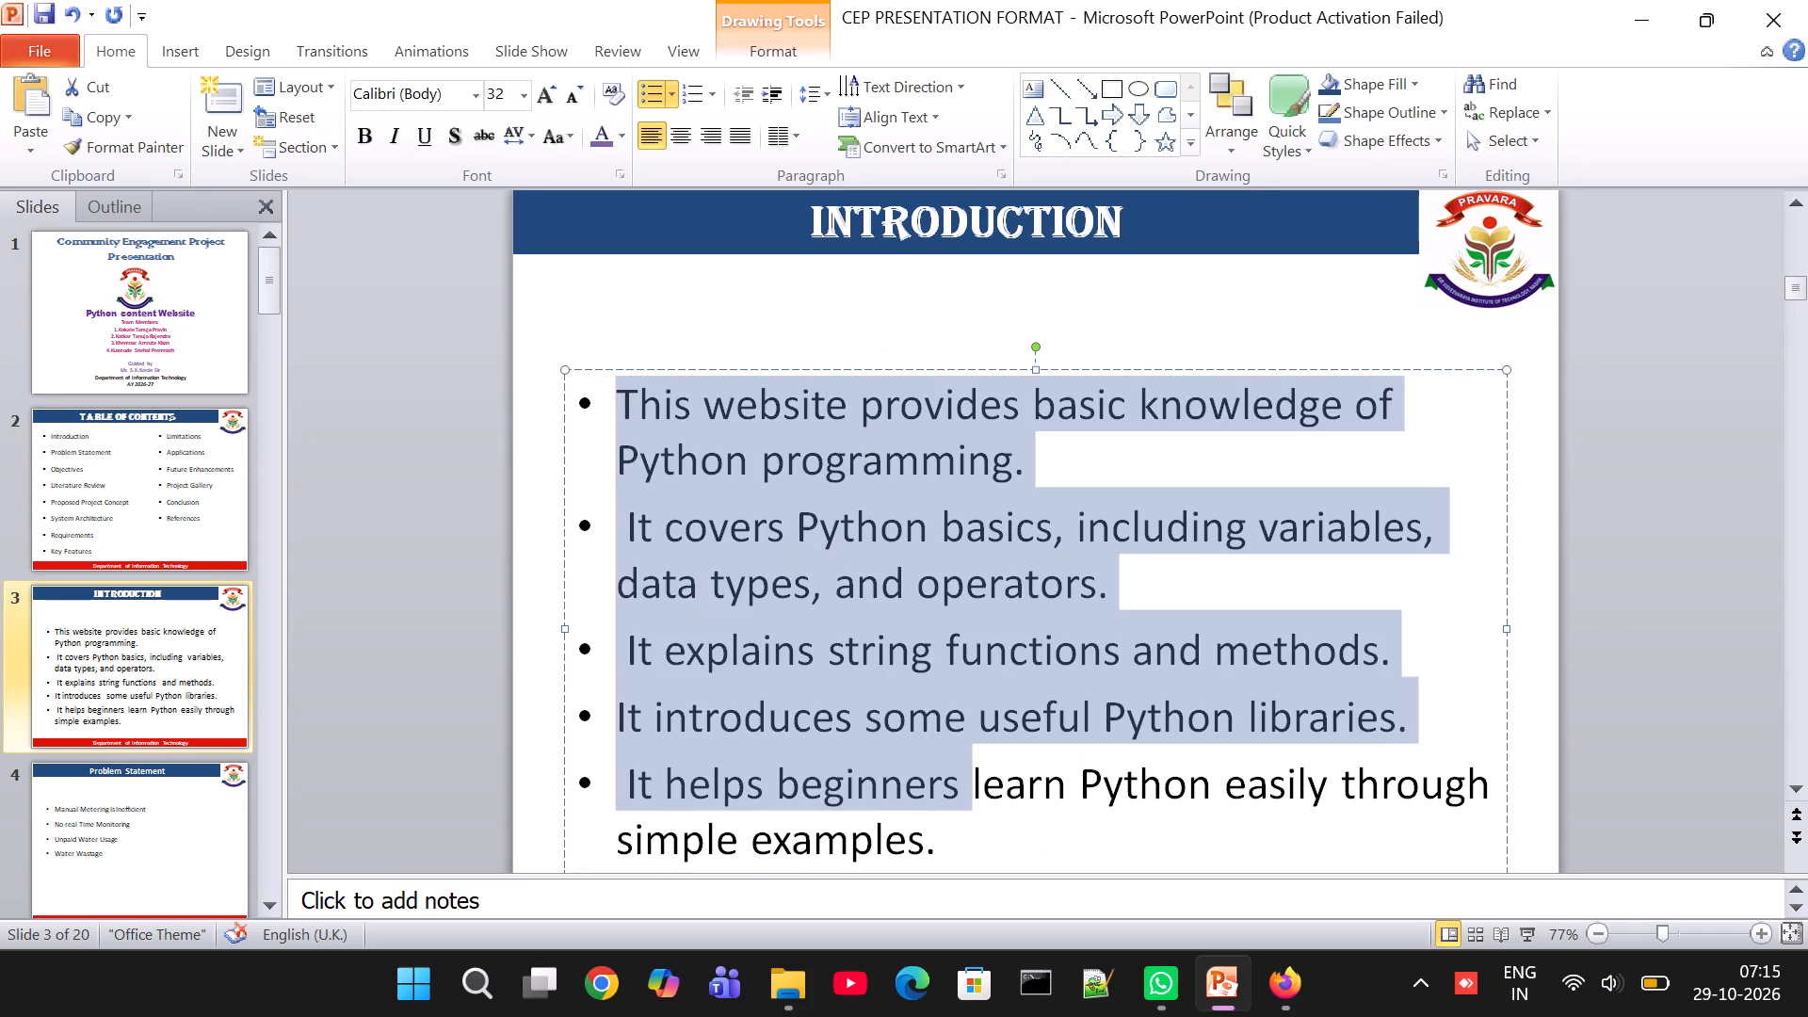
left_click_drag(829, 830, 897, 876)
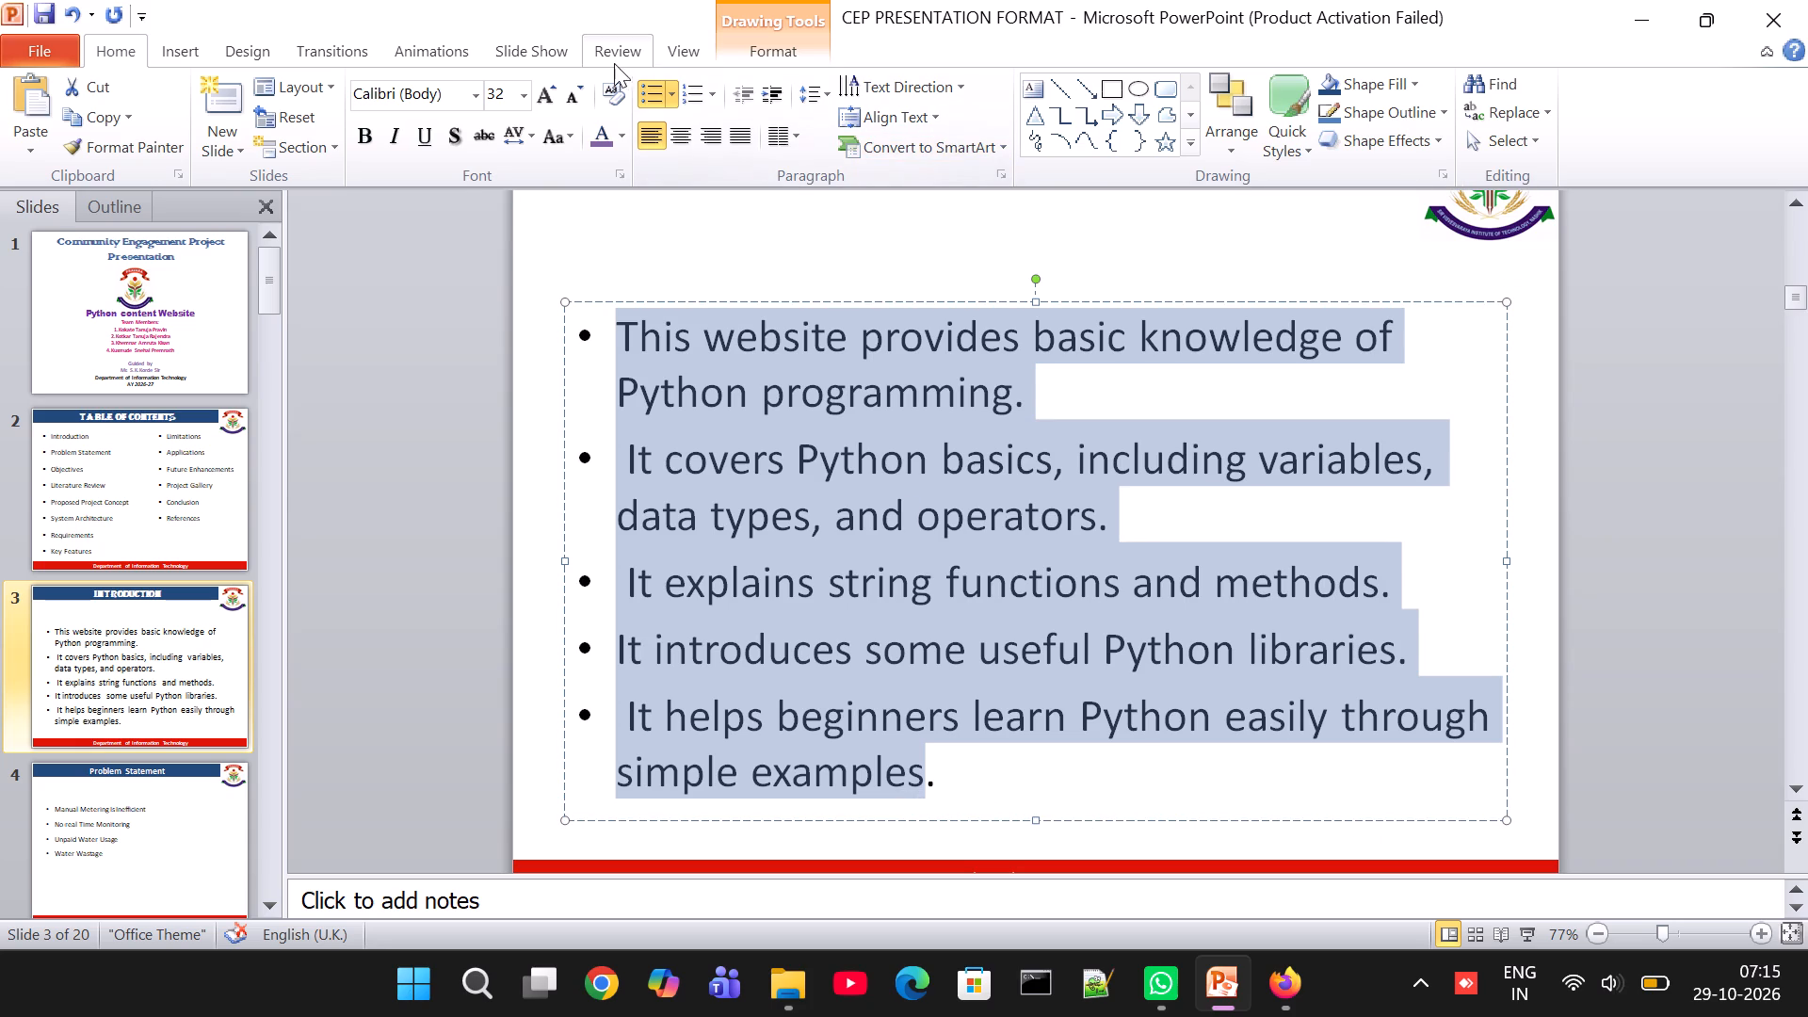
left_click(666, 97)
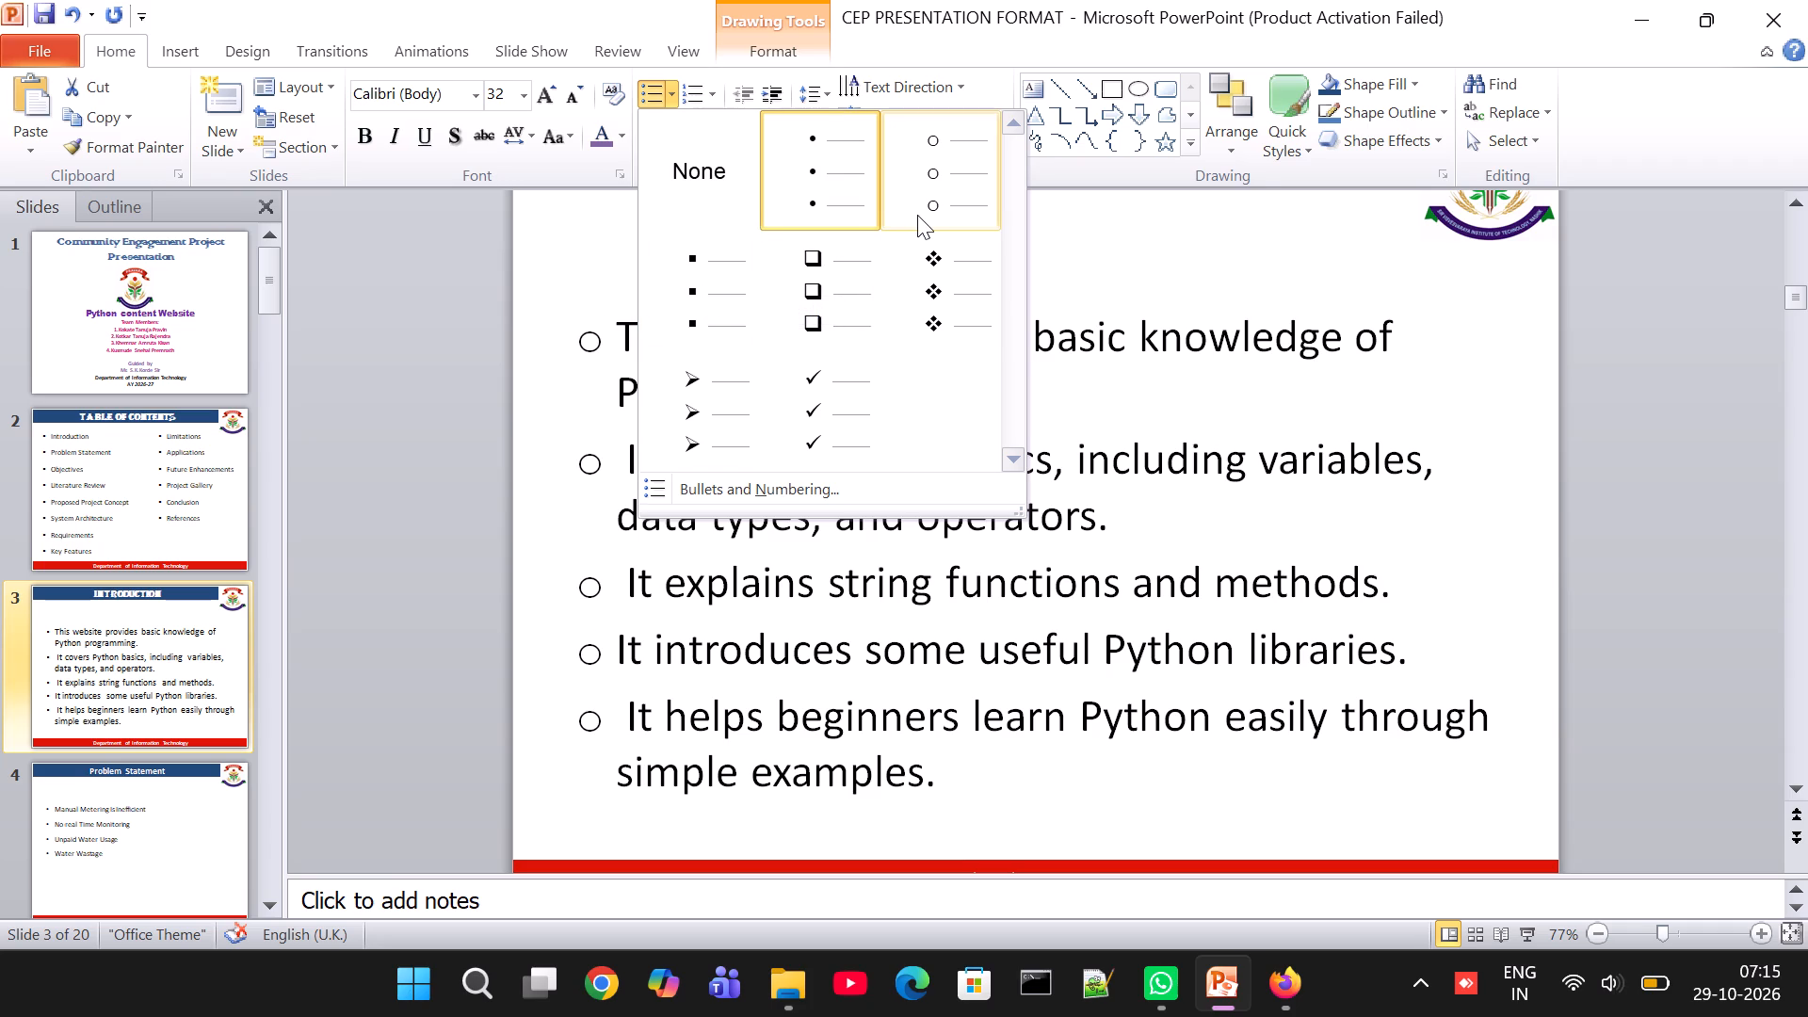
left_click(933, 322)
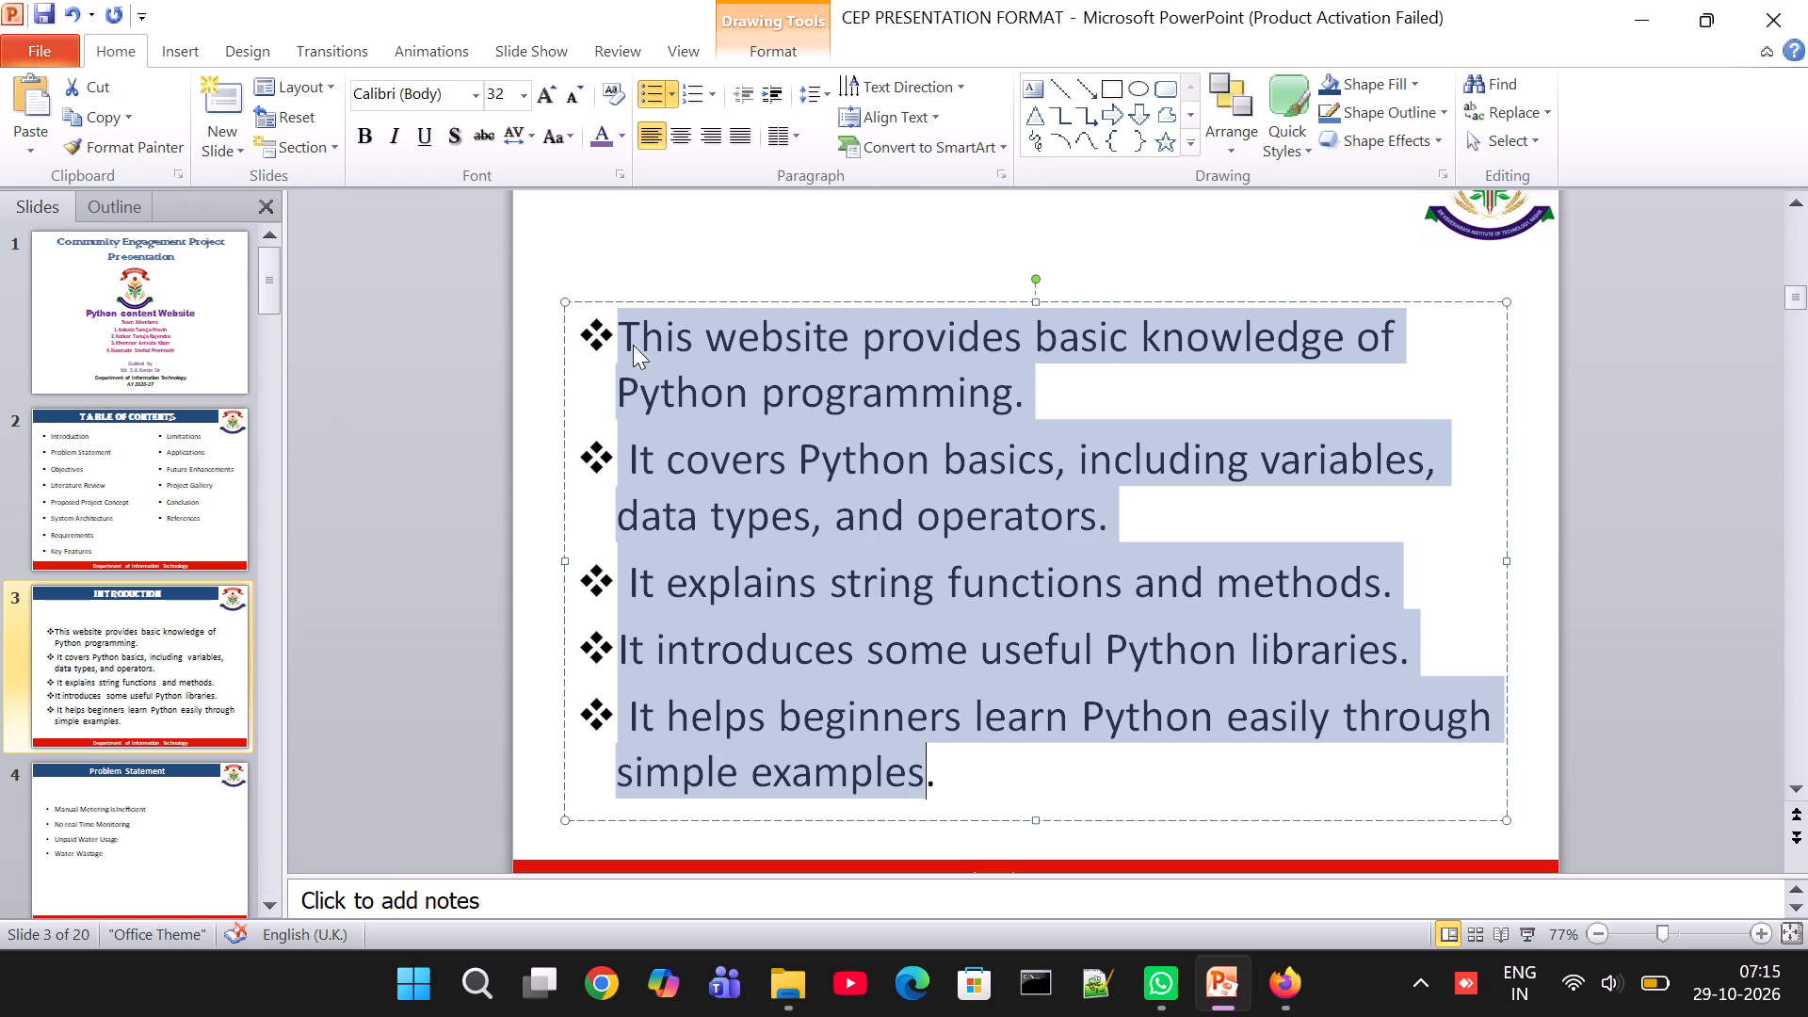
left_click(670, 96)
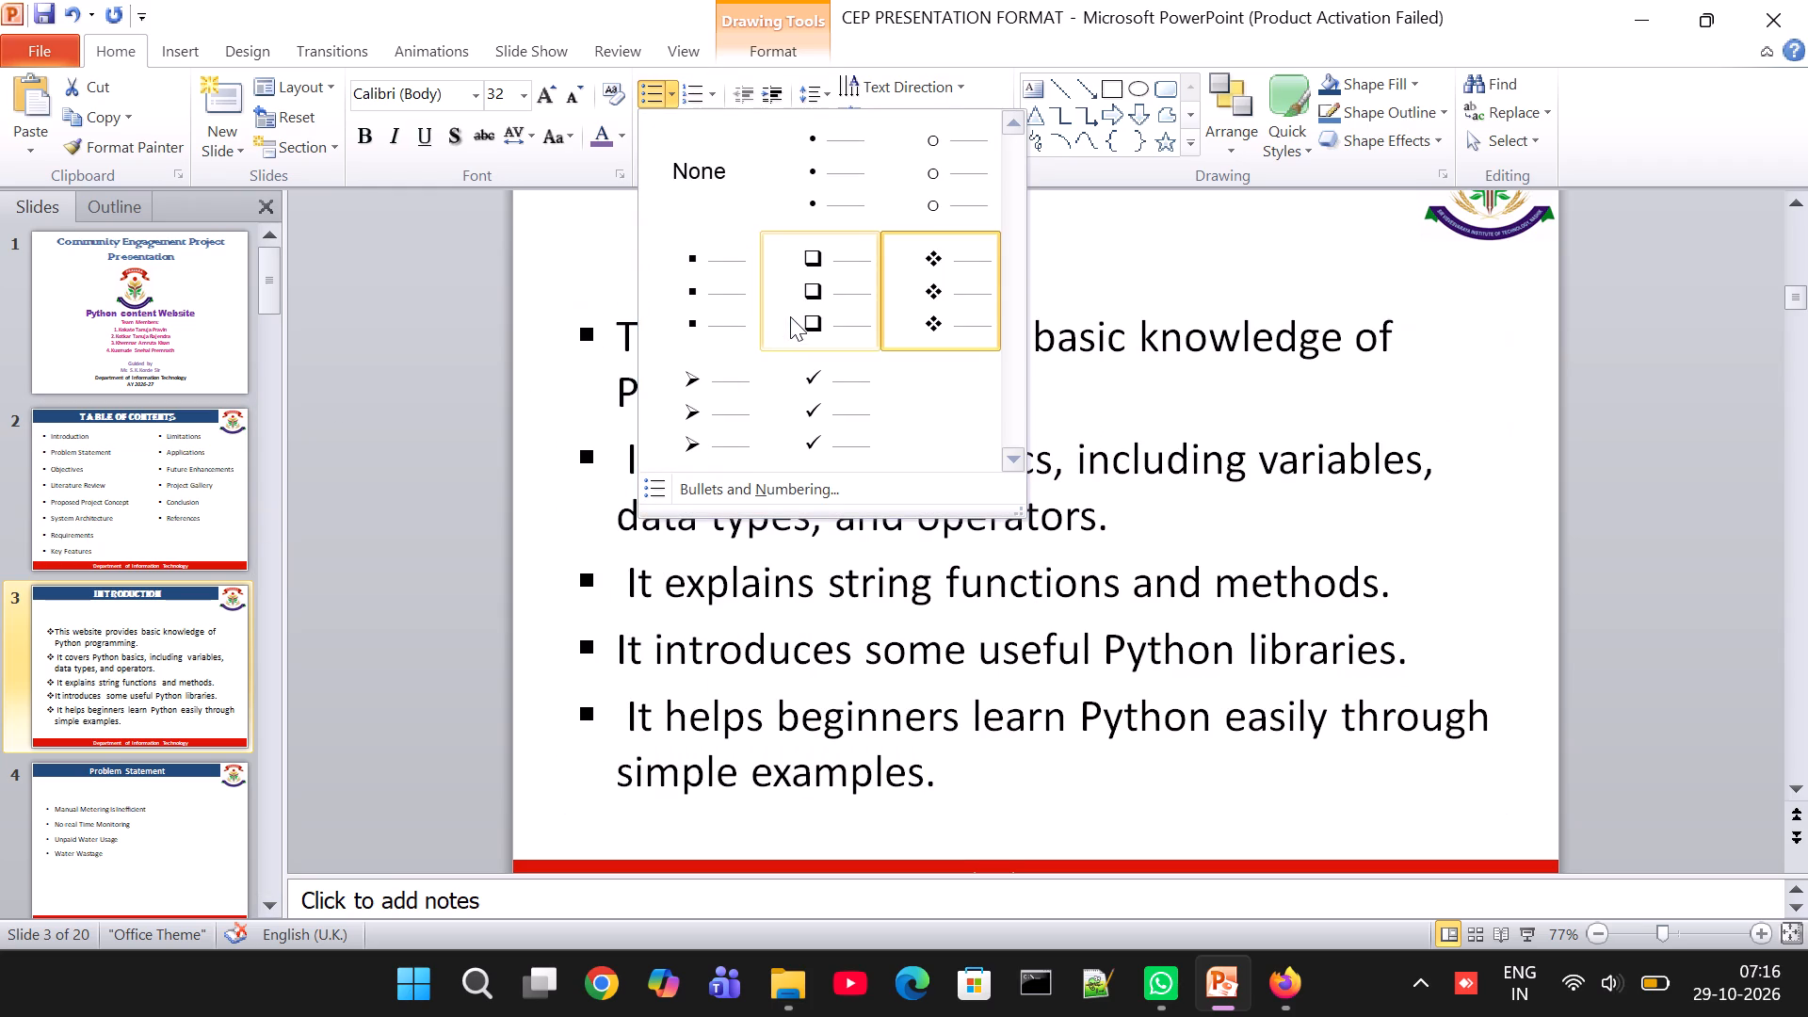
left_click(794, 317)
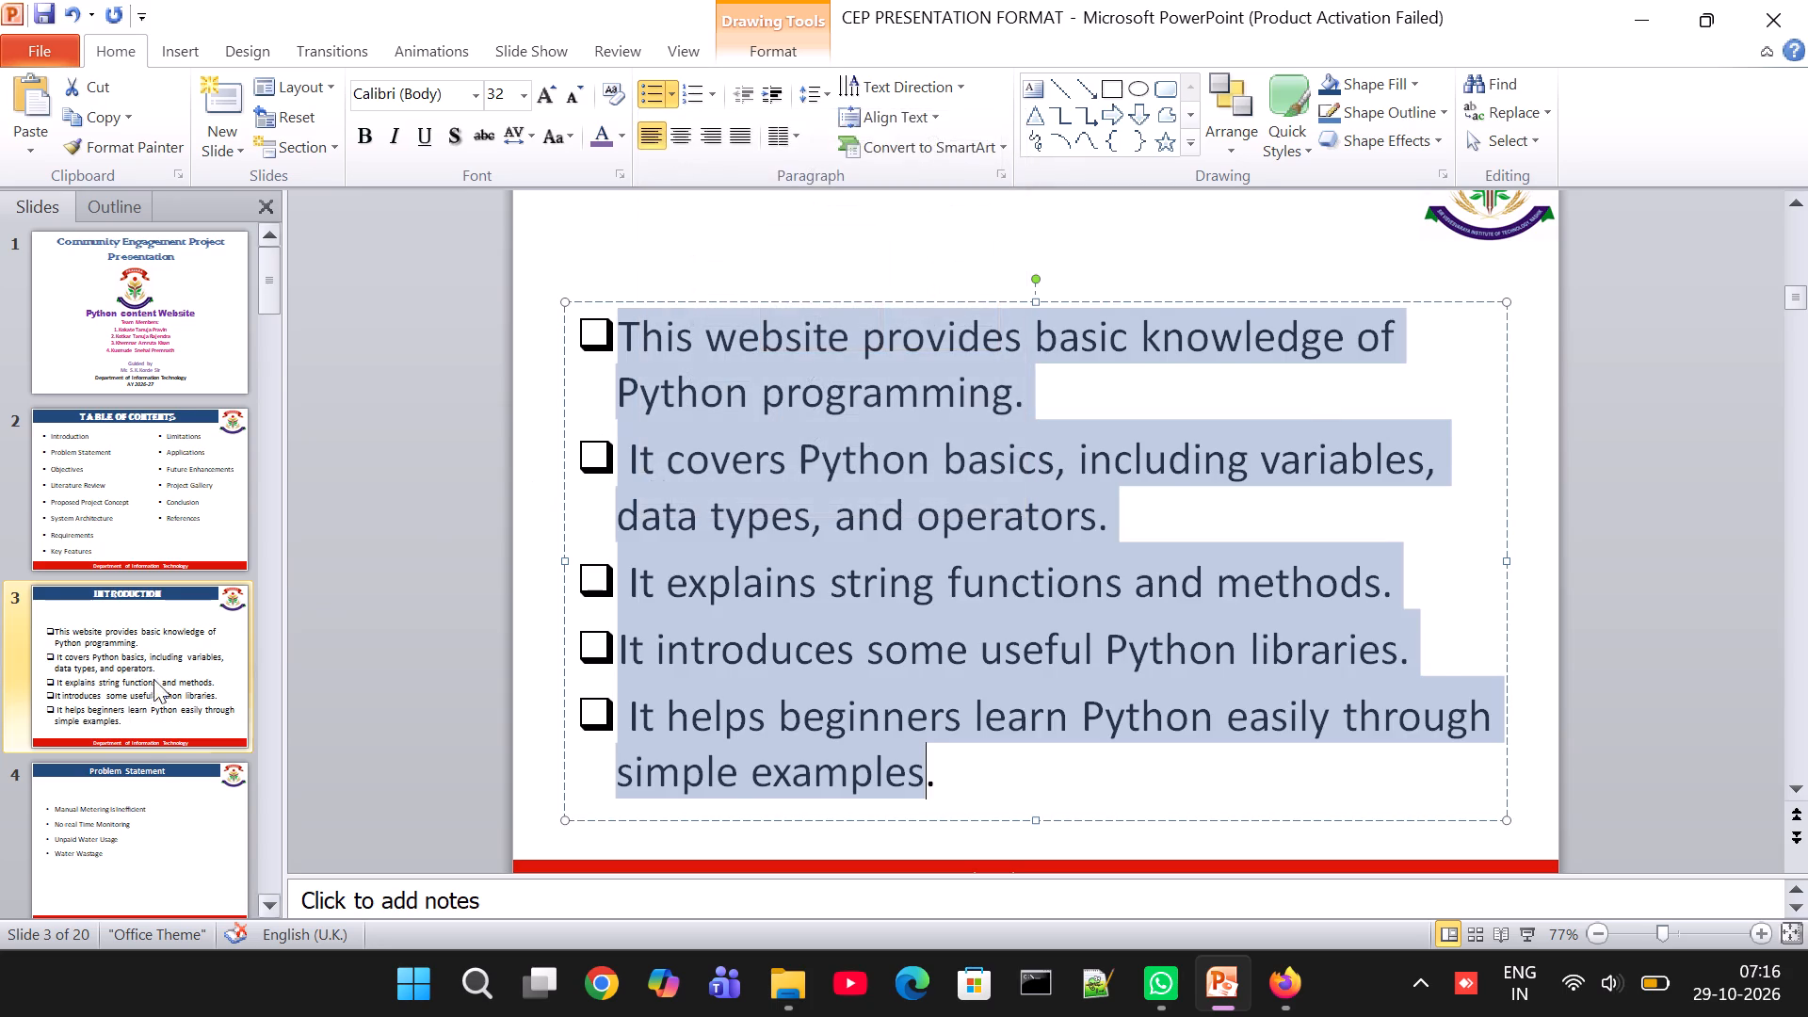
Delete the four water-metering bullet points from the Problem Statement slide.
scroll(122, 700, "down", 1)
left_click(107, 514)
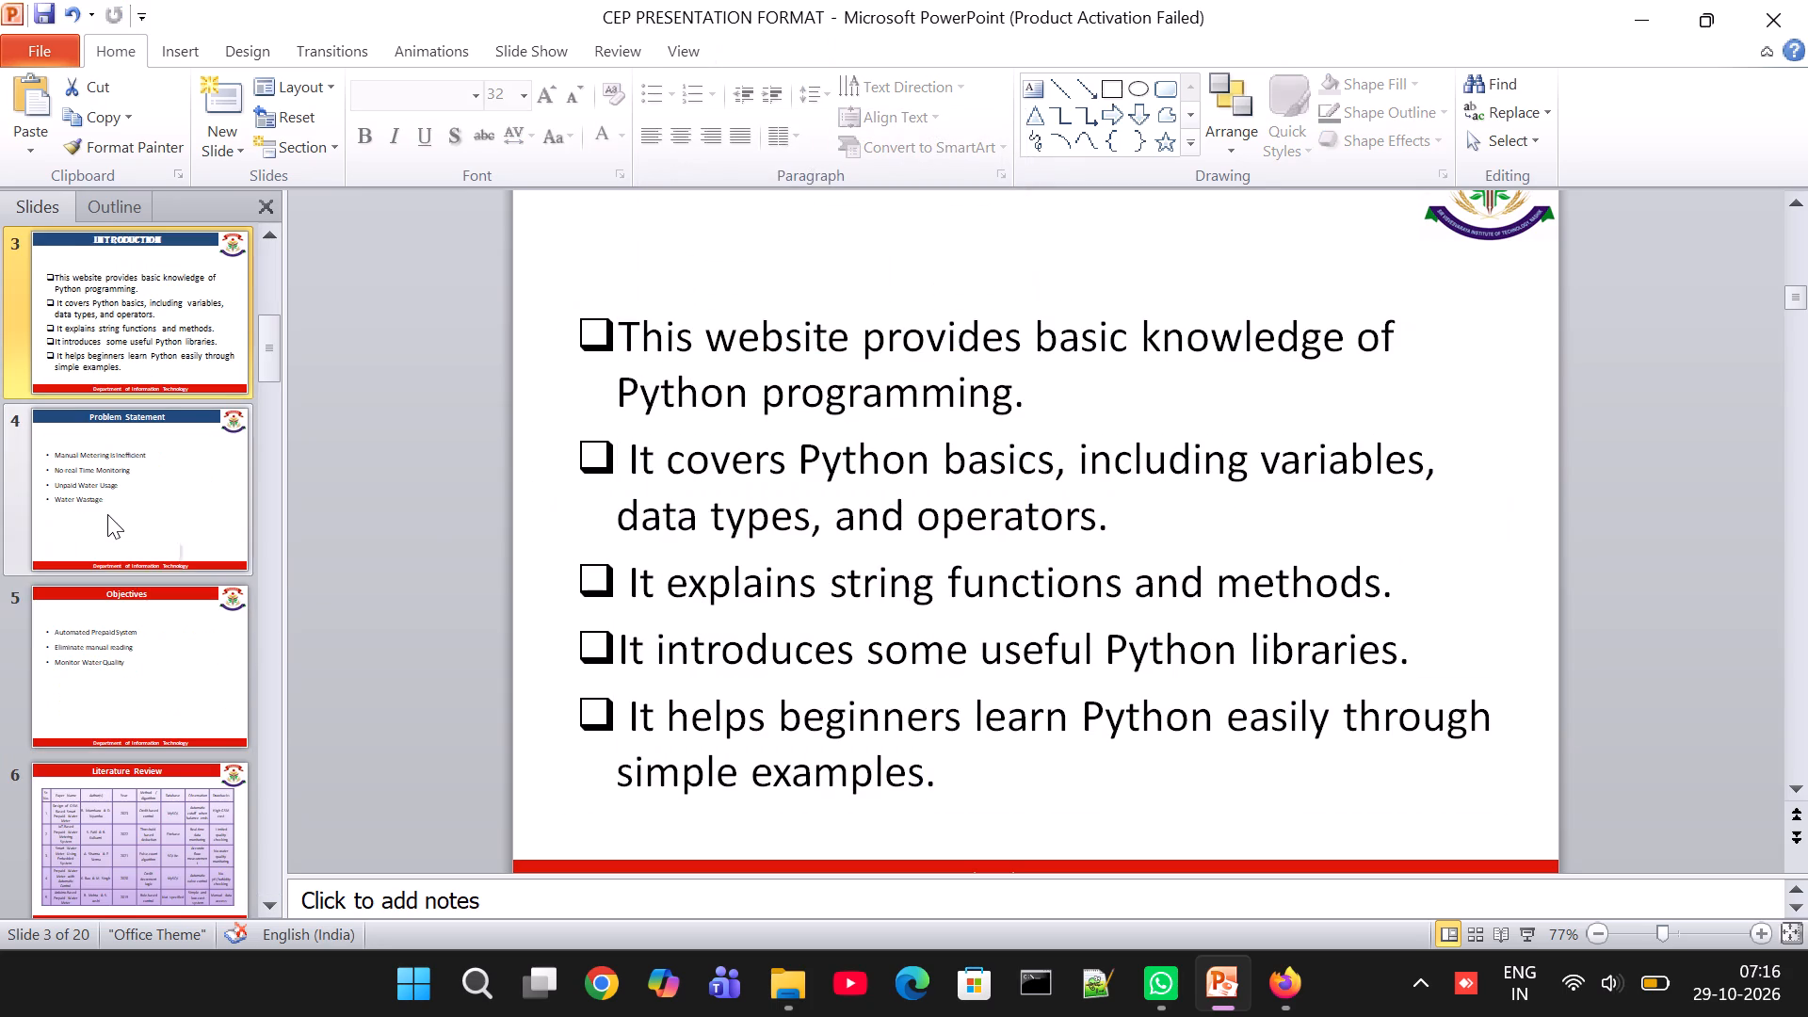
left_click(621, 341)
left_click_drag(621, 341, 806, 602)
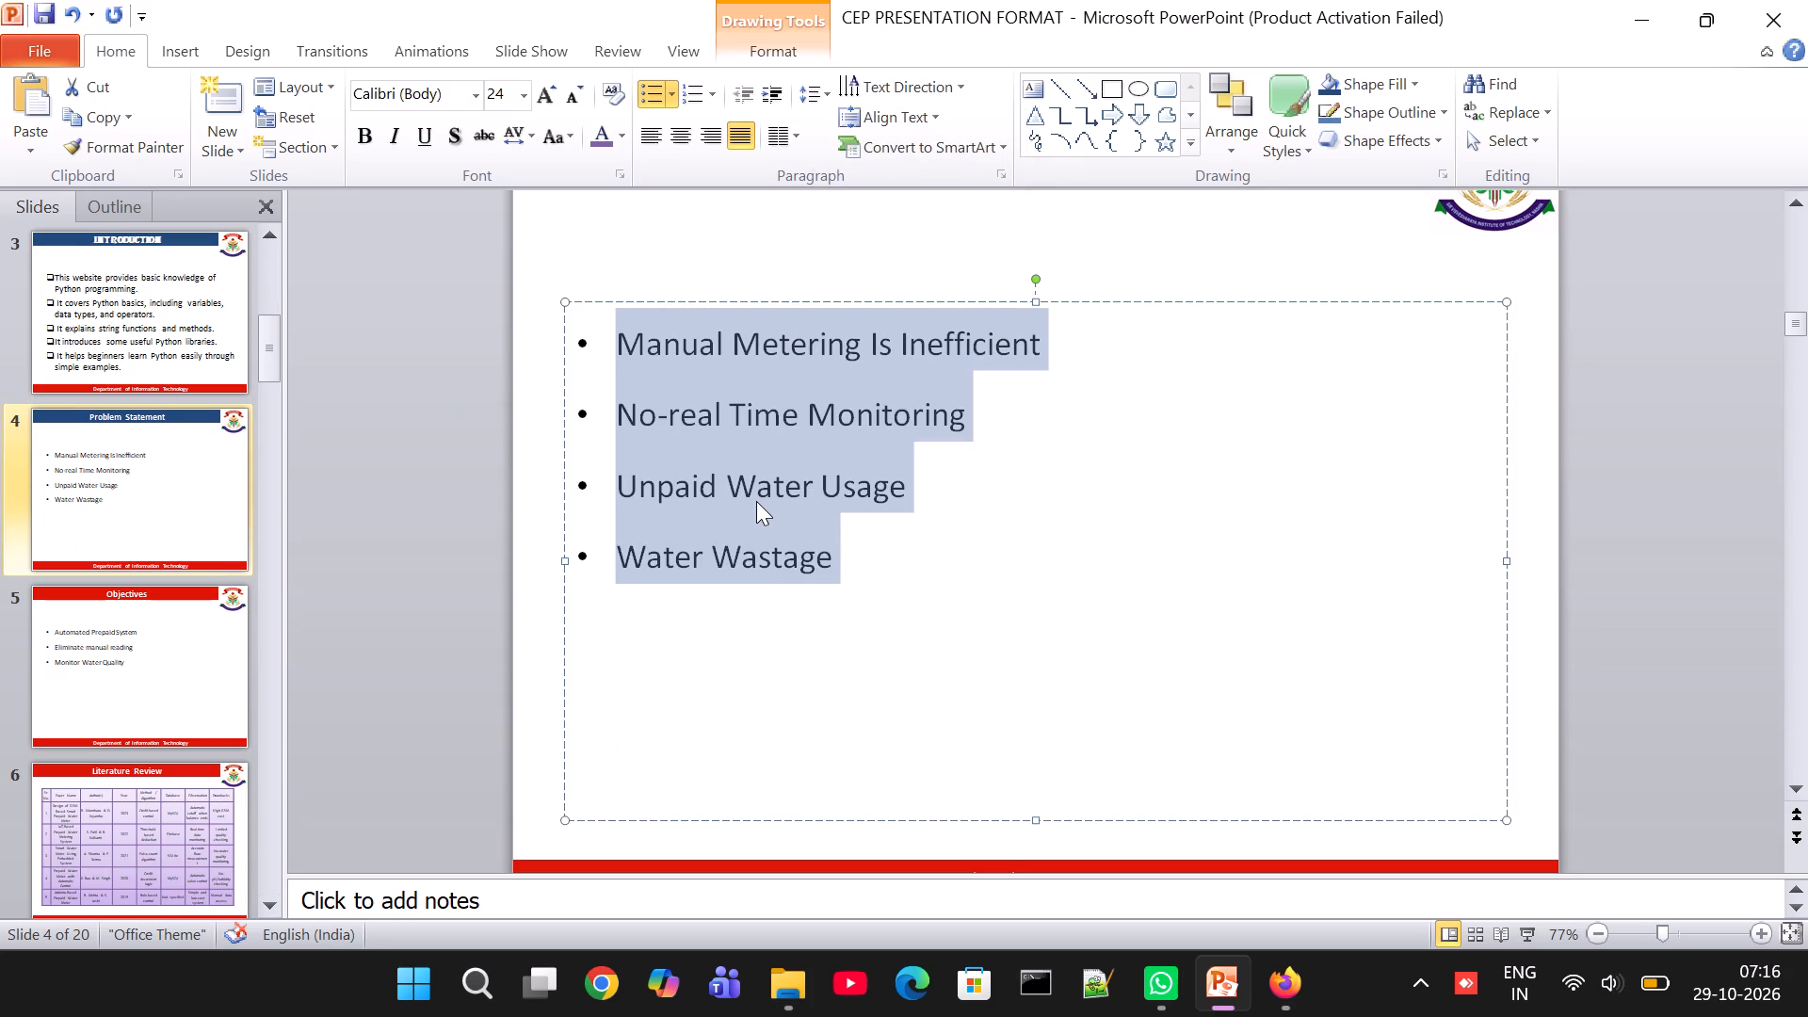
key("BackSpace")
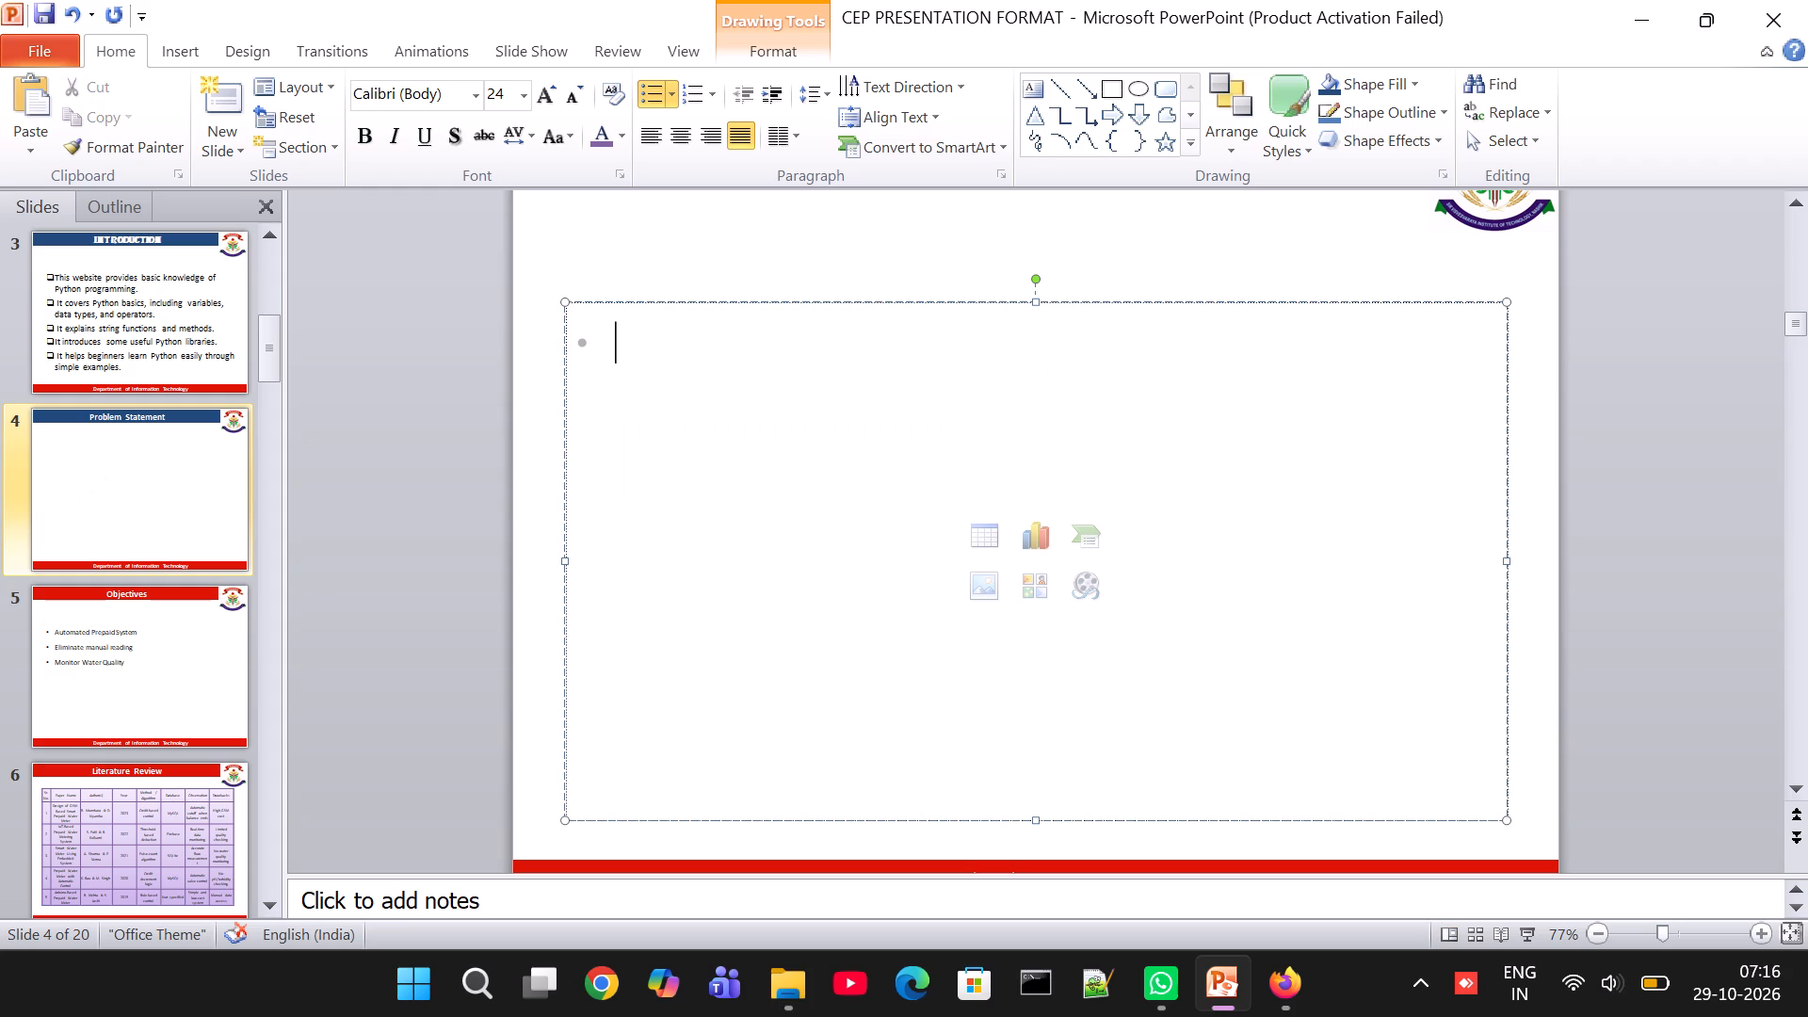
Enter "Basic Knowledge of Python" as the first bullet point on the Problem Statement slide.
type("Basic")
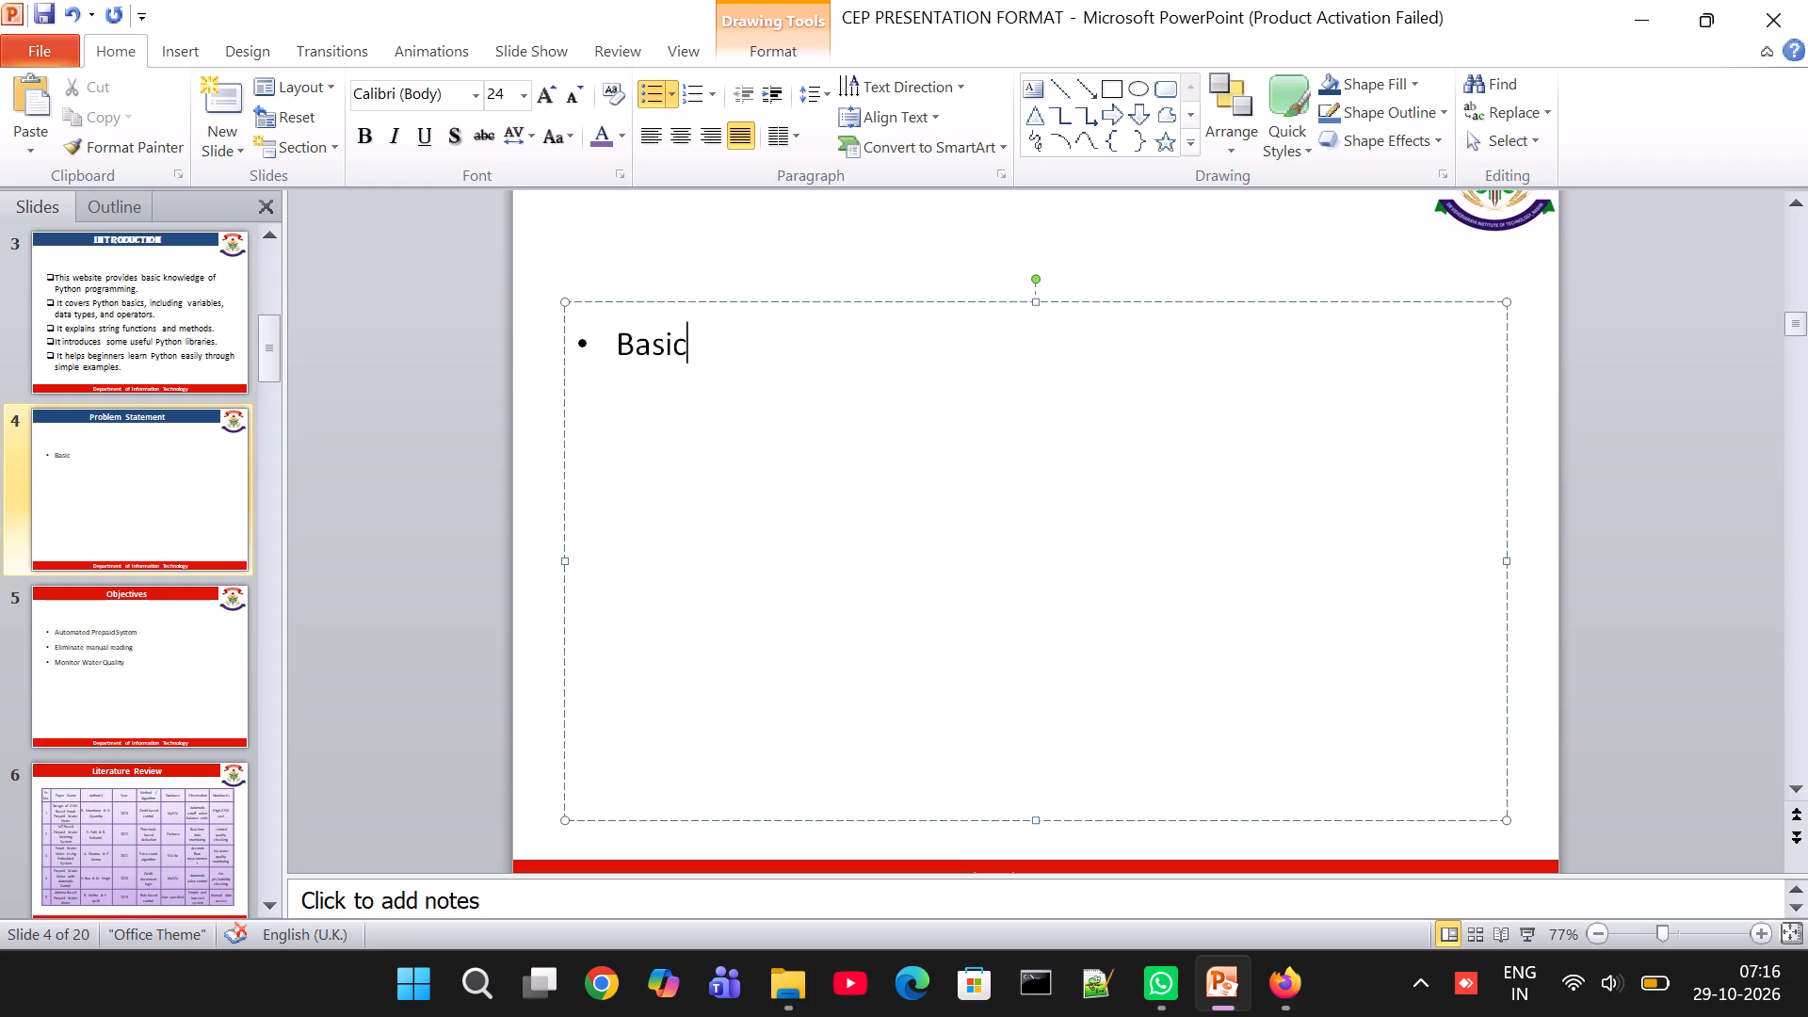
key("space")
key("shift+k")
type("no")
key("w")
key("l")
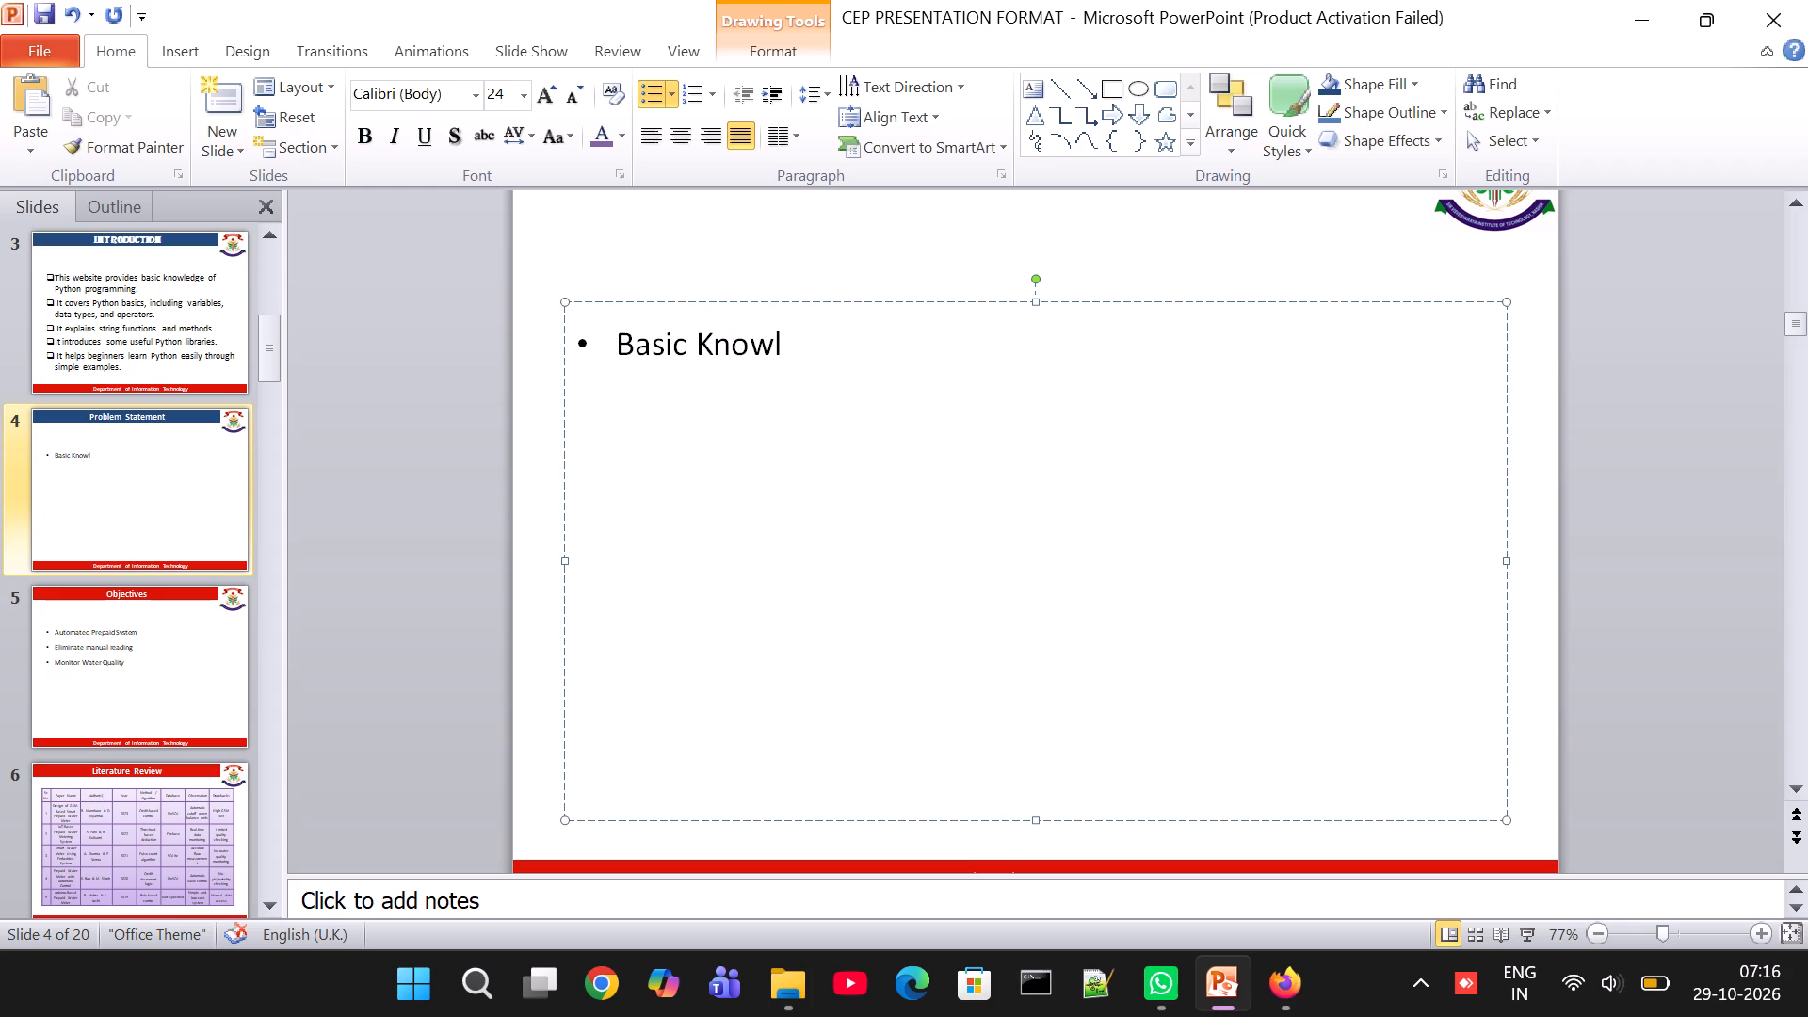
type("edge of")
key("space")
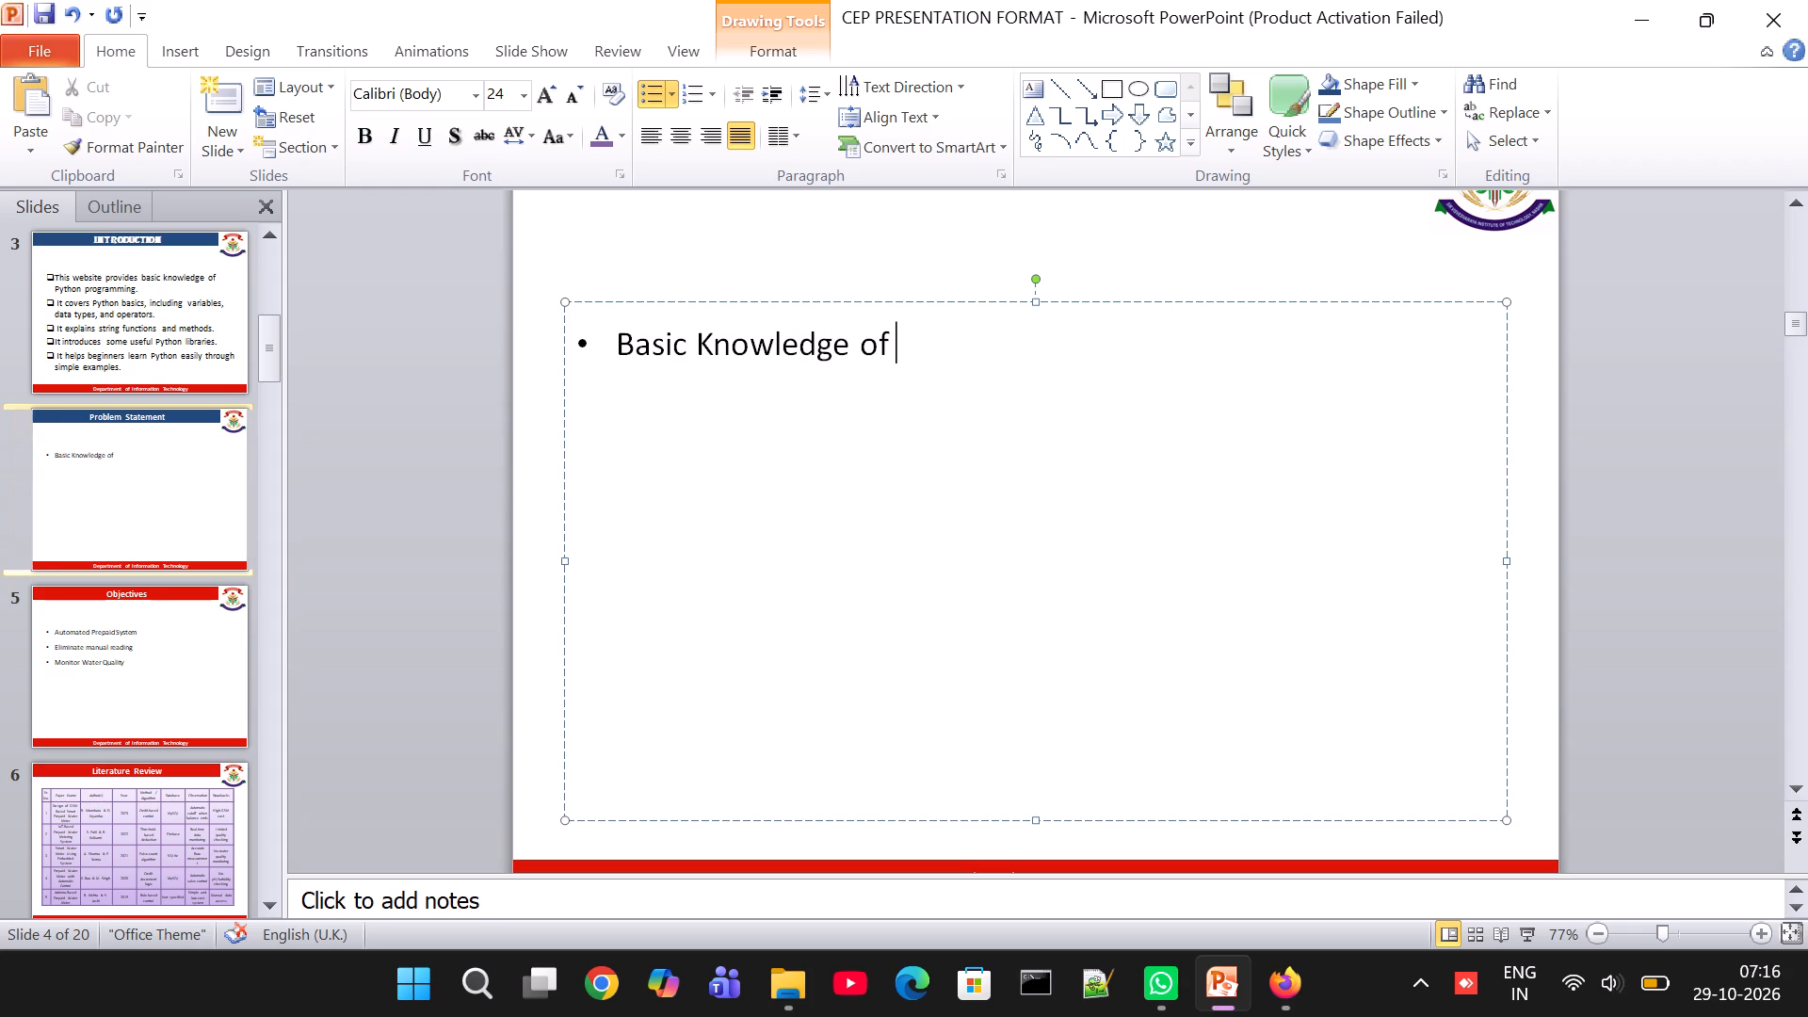
type("Python")
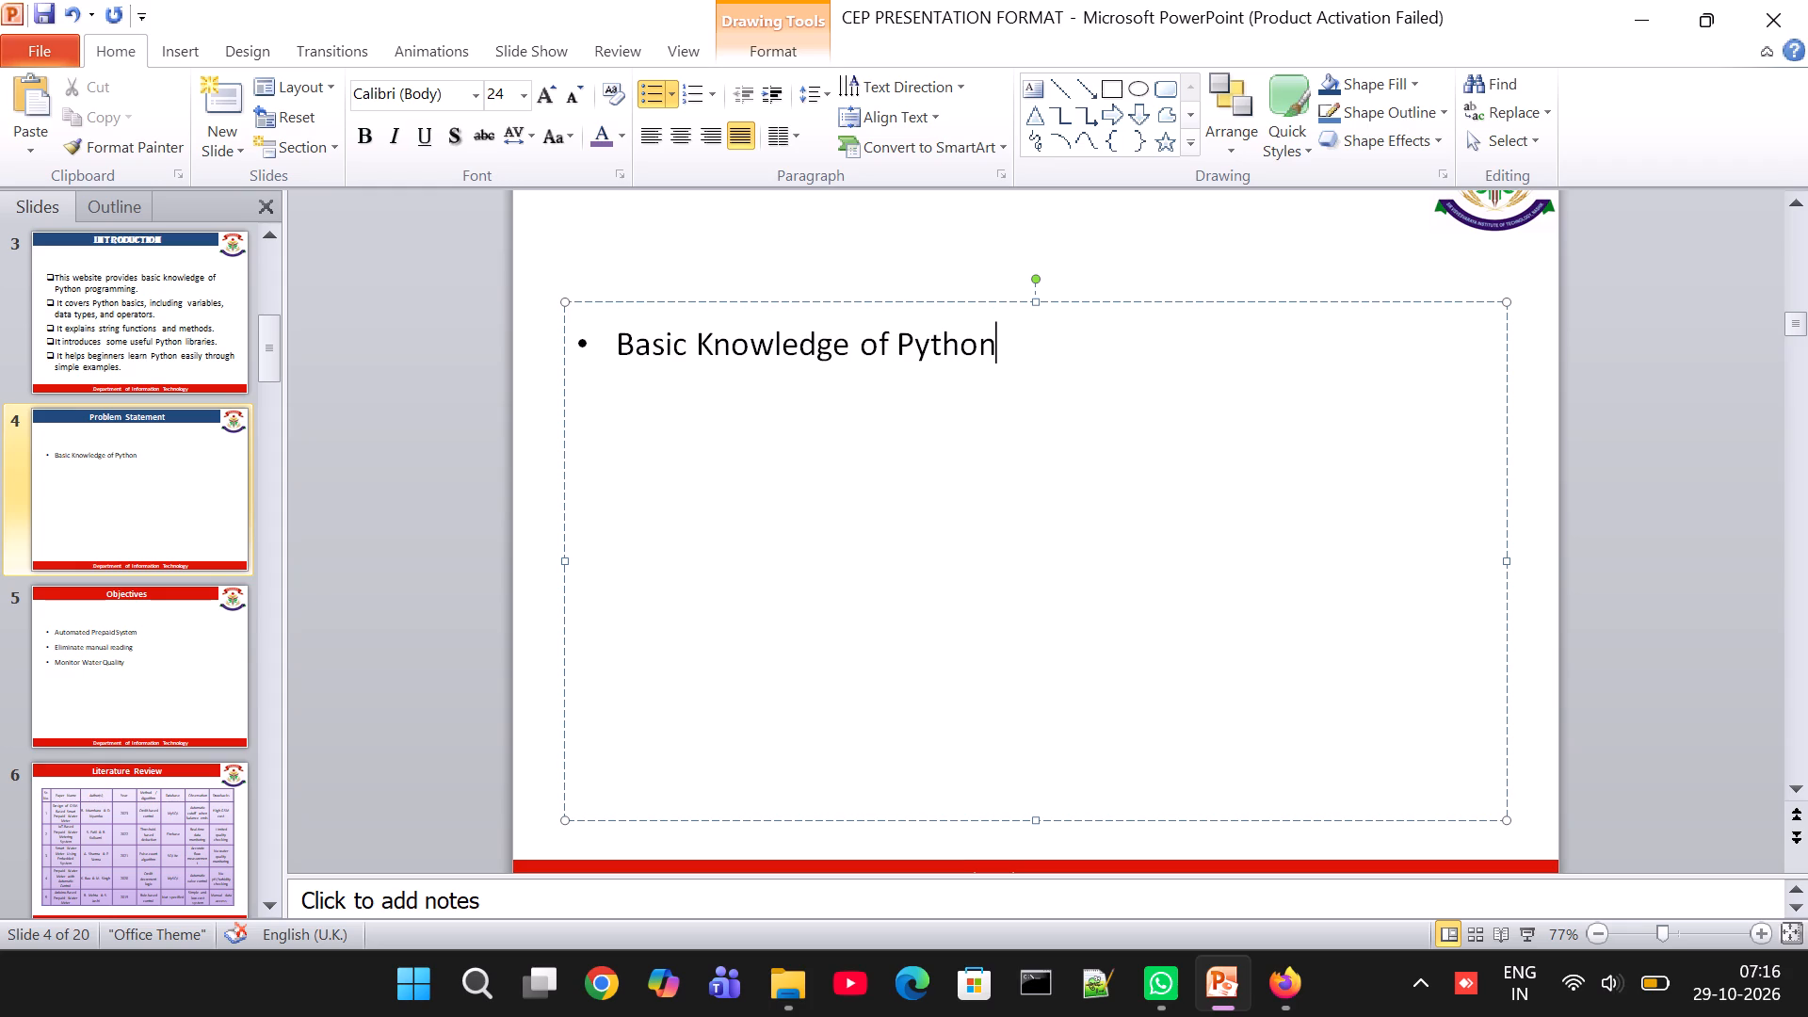
left_click(764, 518)
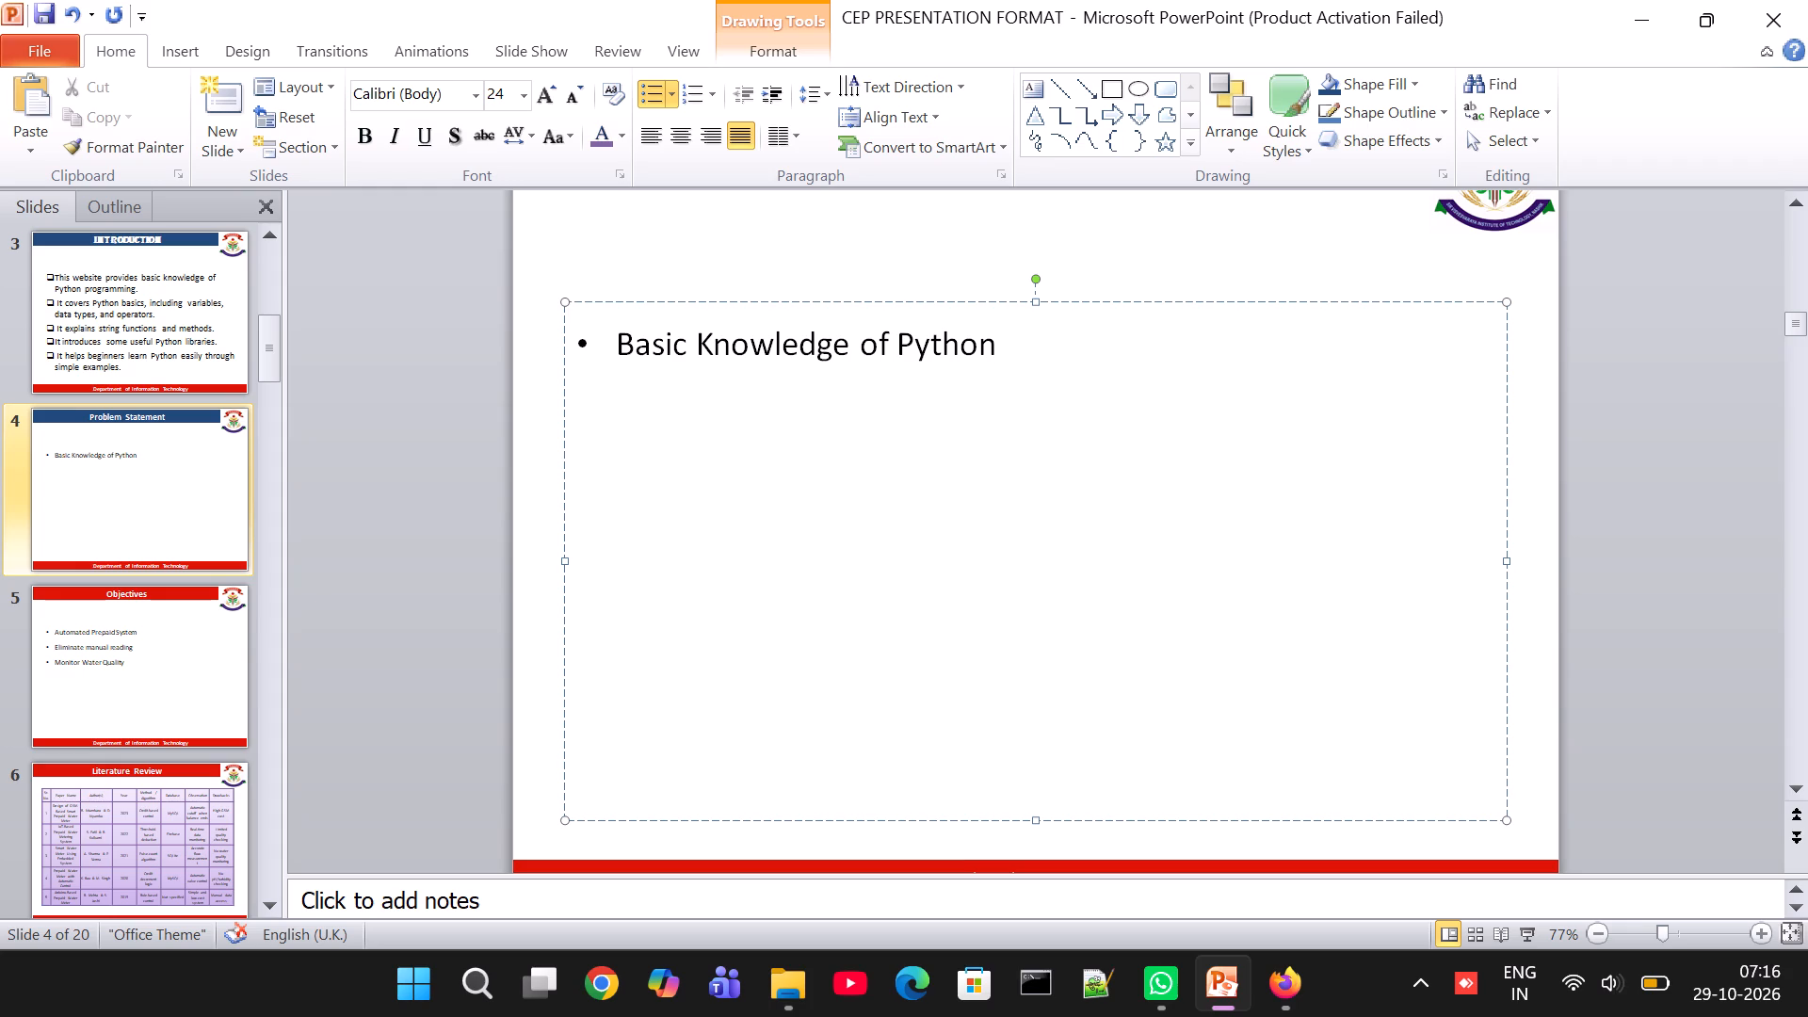
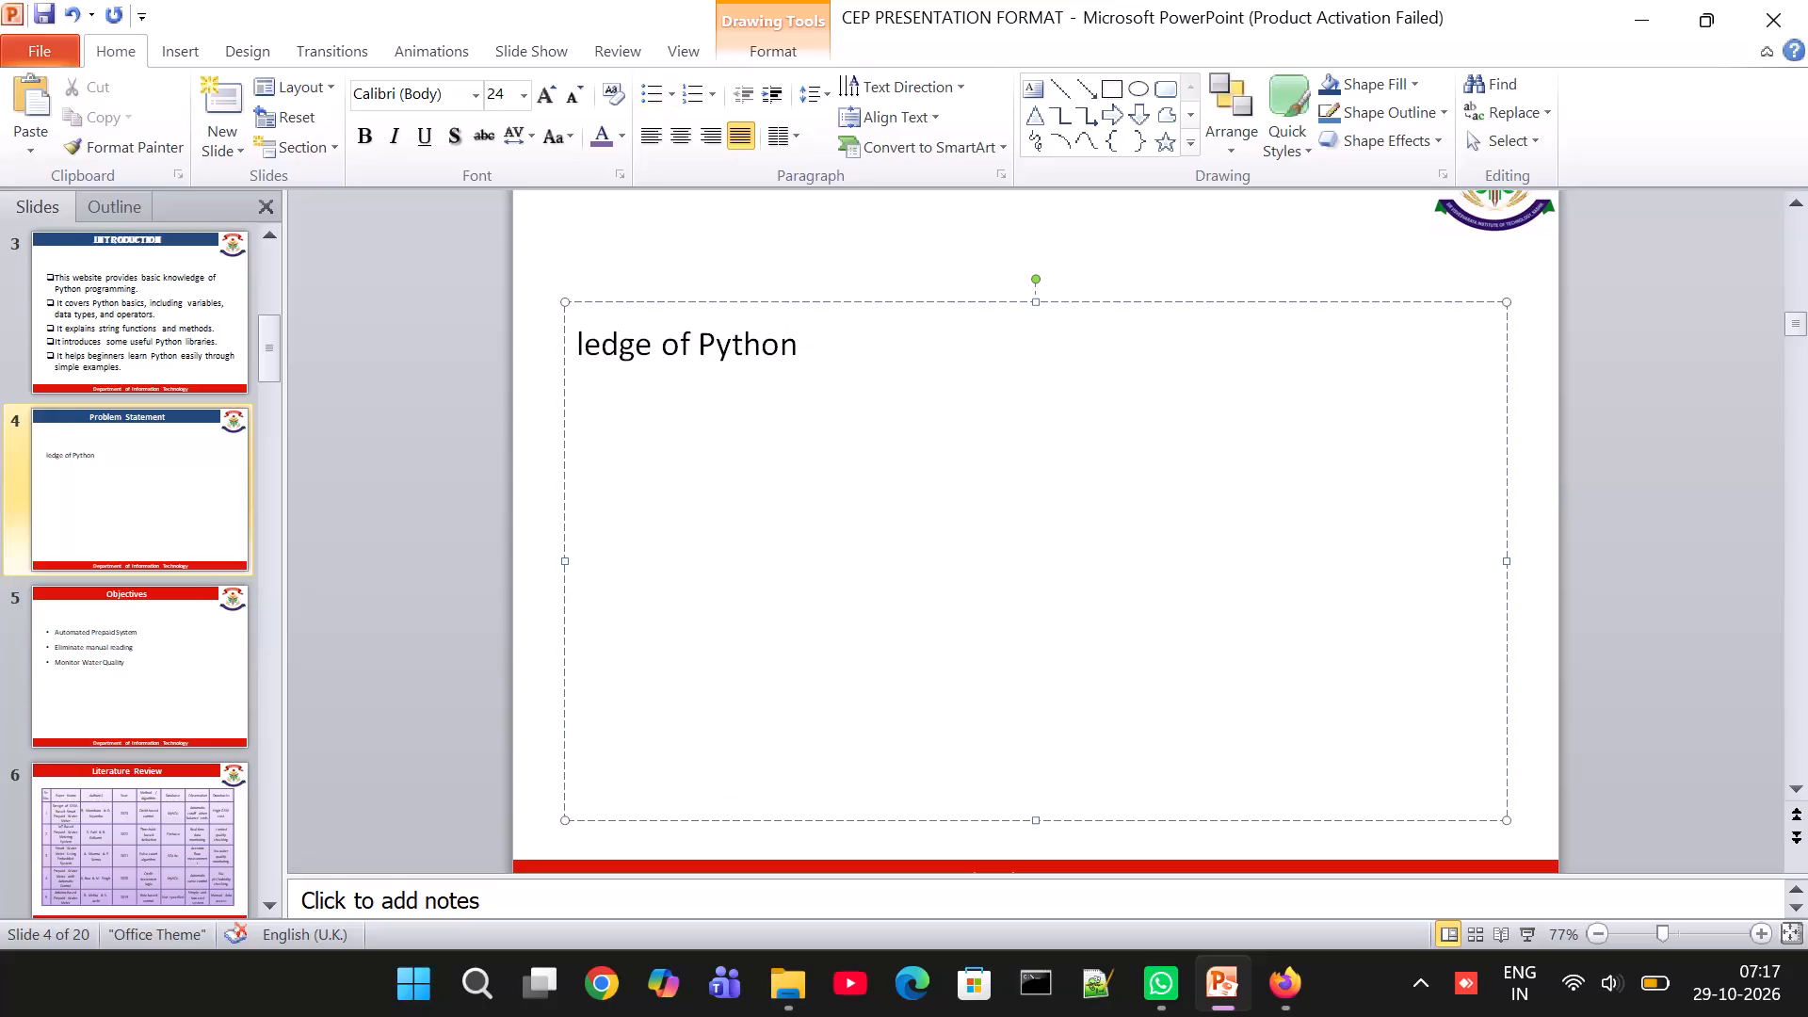
Replace the leftover "ledge of Python" text on the Problem Statement slide with the copied five-point text about beginners' difficulties with Python.
key("Right")
key("Right")
key("Right")
key("Right")
key("Right")
key("Right")
key("Right")
key("Right")
key("Right")
key("Right")
key("Right")
key("Right")
key("Right")
key("Right")
key("Right")
key("BackSpace")
key("BackSpace")
key("BackSpace")
key("BackSpace")
key("BackSpace")
key("BackSpace")
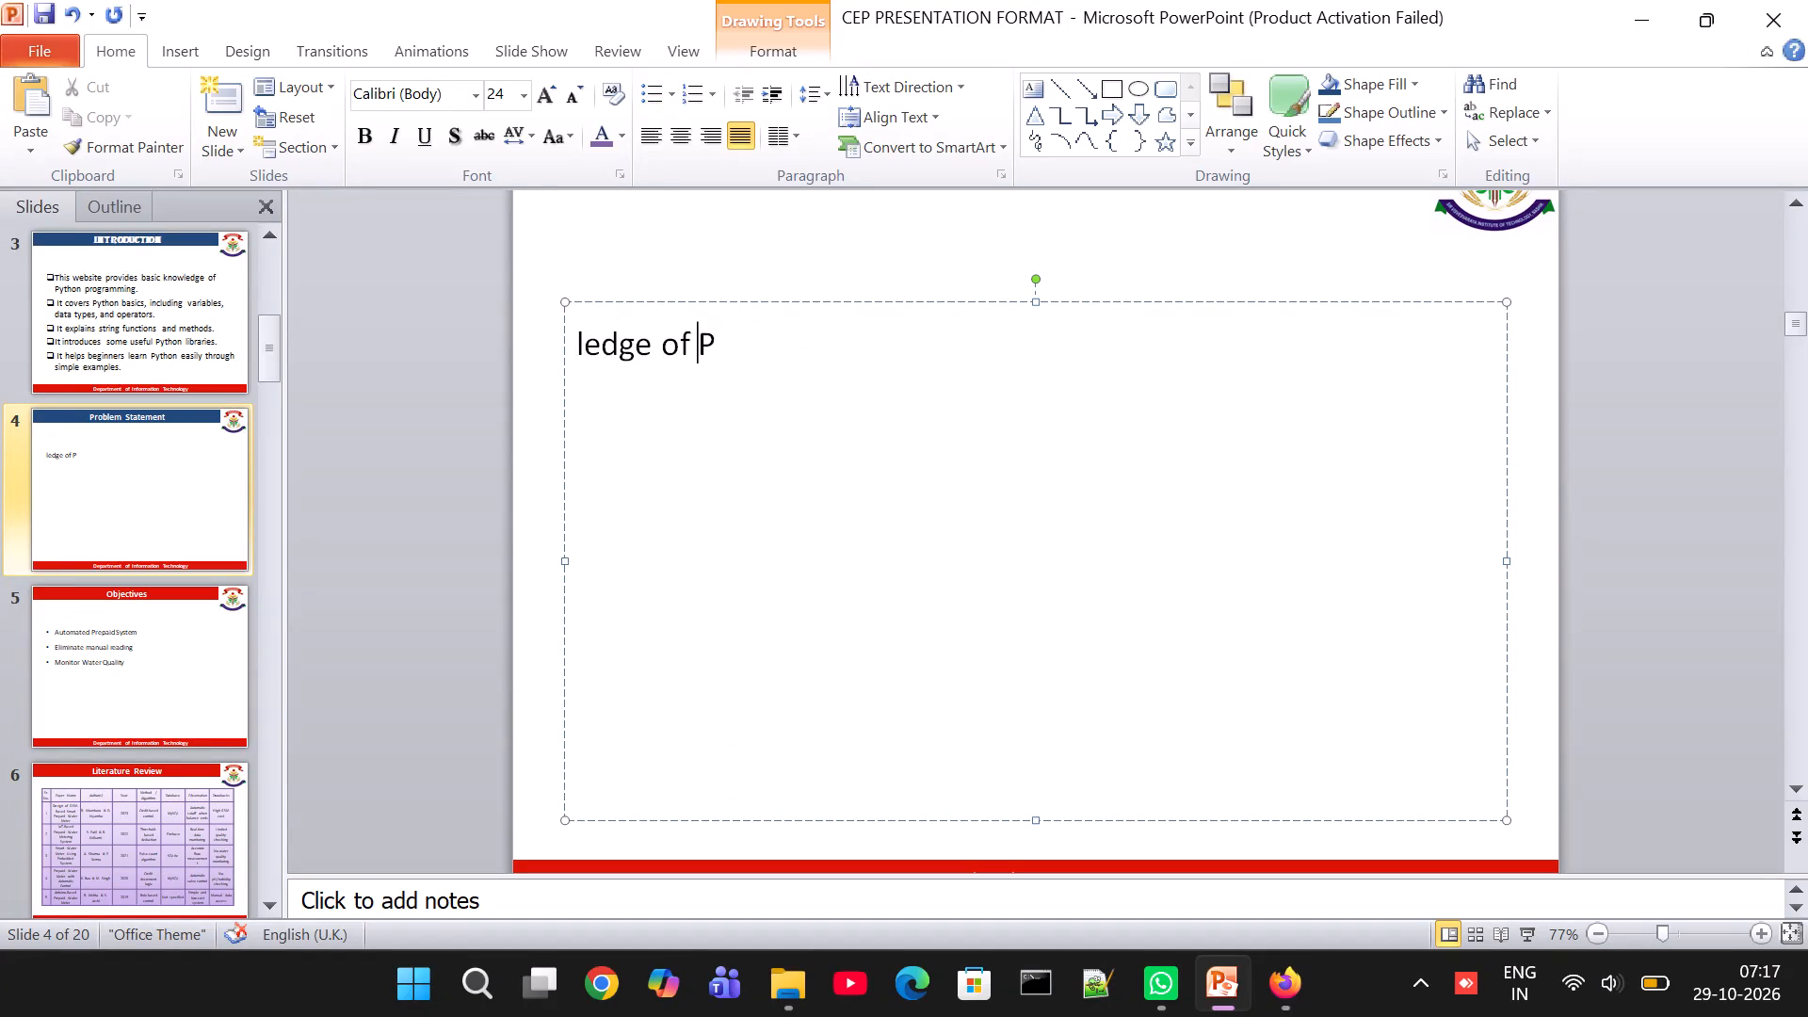
key("BackSpace")
key("BackSpace")
key("BackSpace")
key("BackSpace")
key("BackSpace")
key("BackSpace")
key("BackSpace")
key("BackSpace")
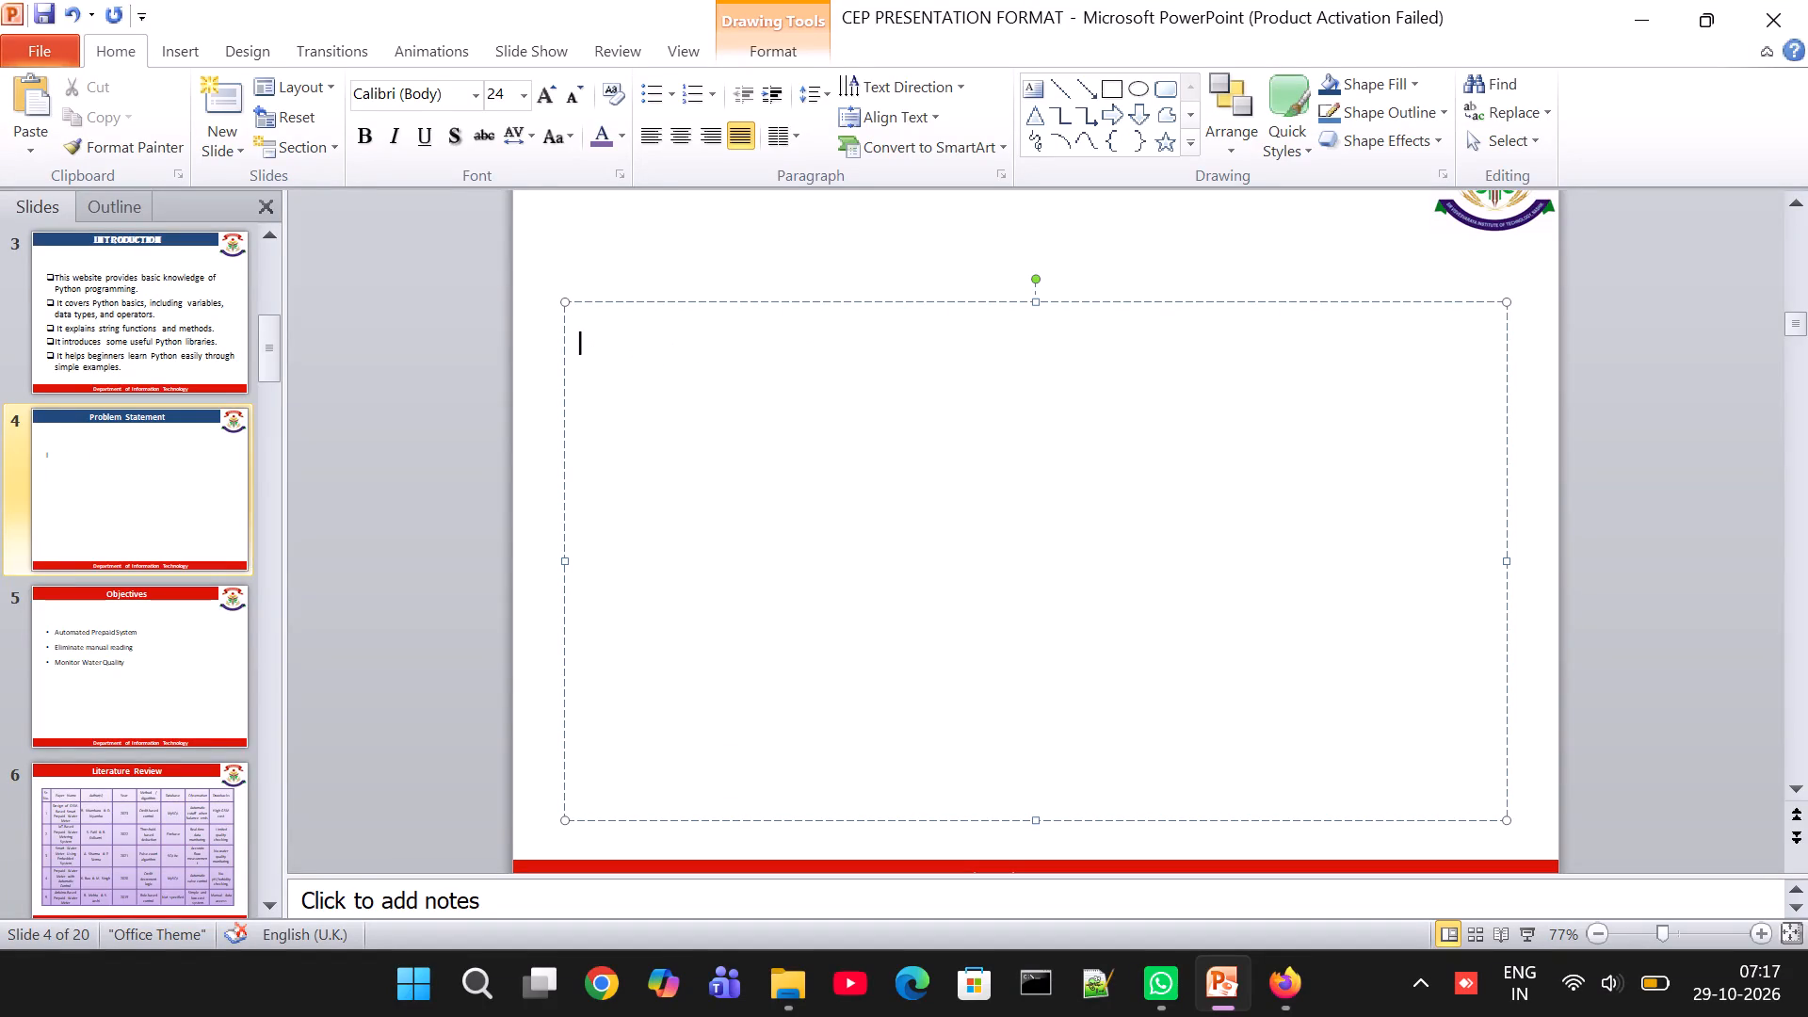
key("BackSpace")
key("ctrl+v")
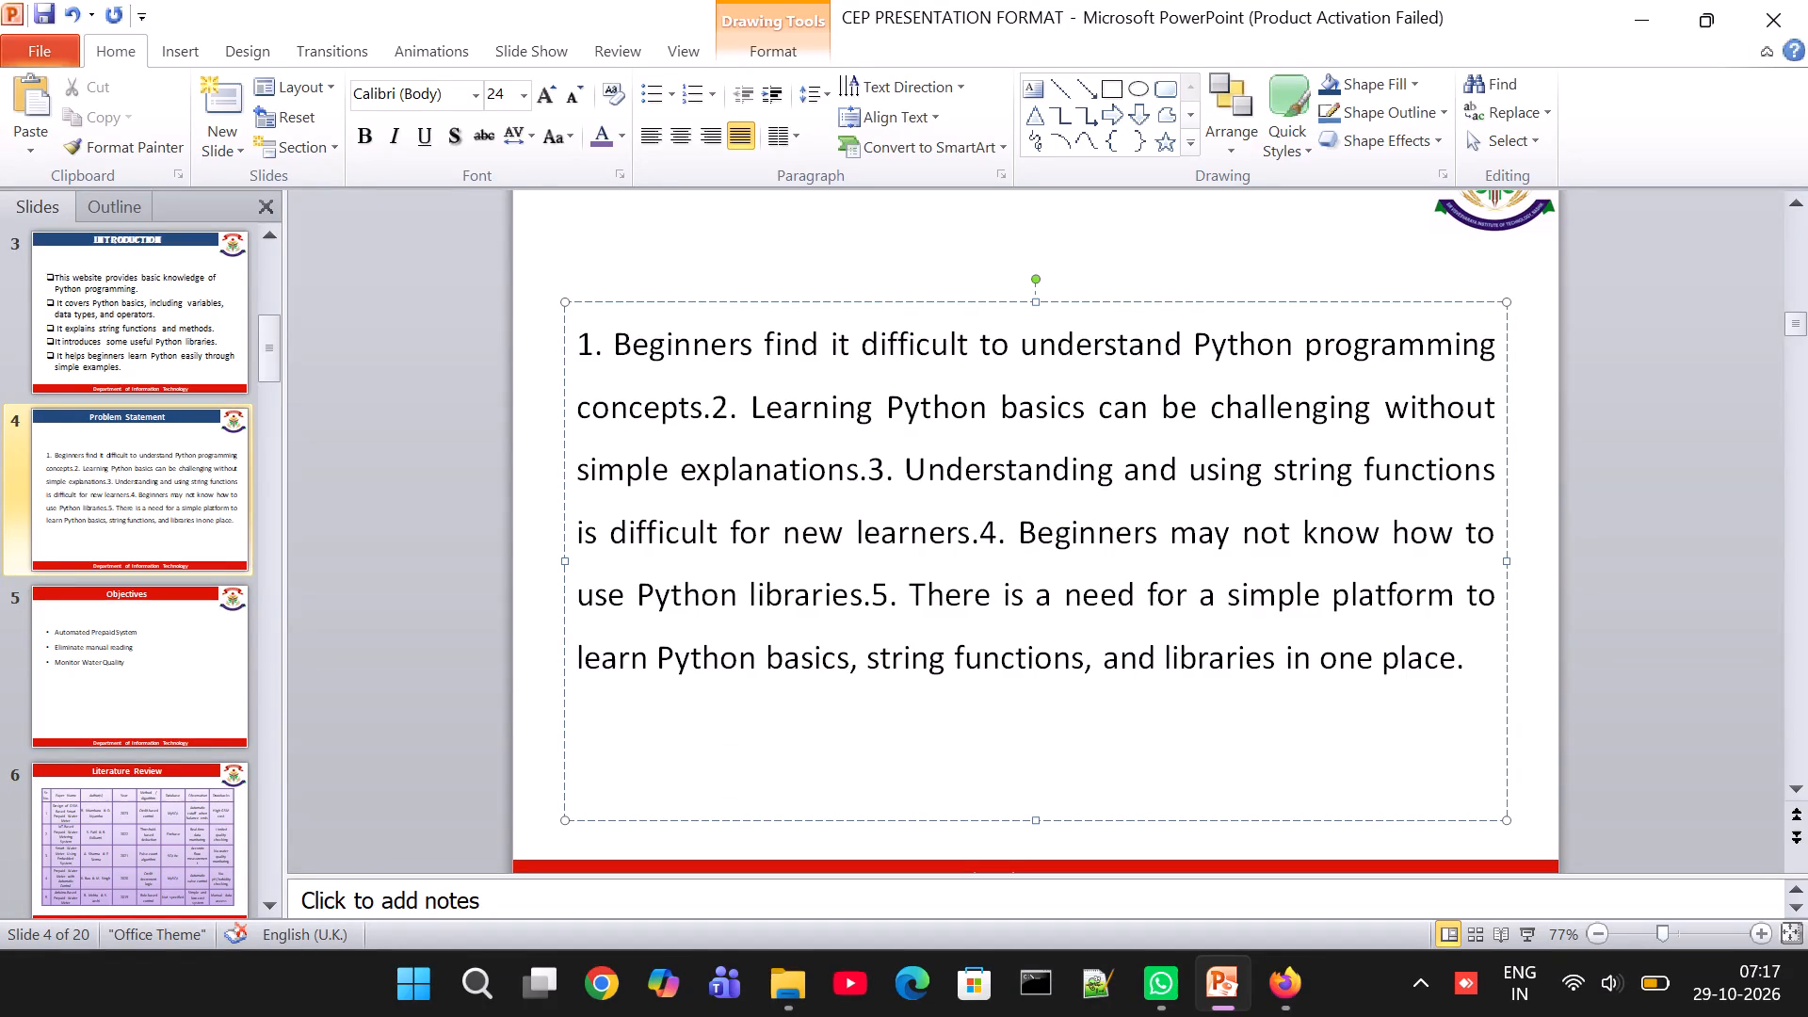
Start a new paragraph at "Learning Python basics" and remove the numbering from the first two problem points.
left_click(735, 406)
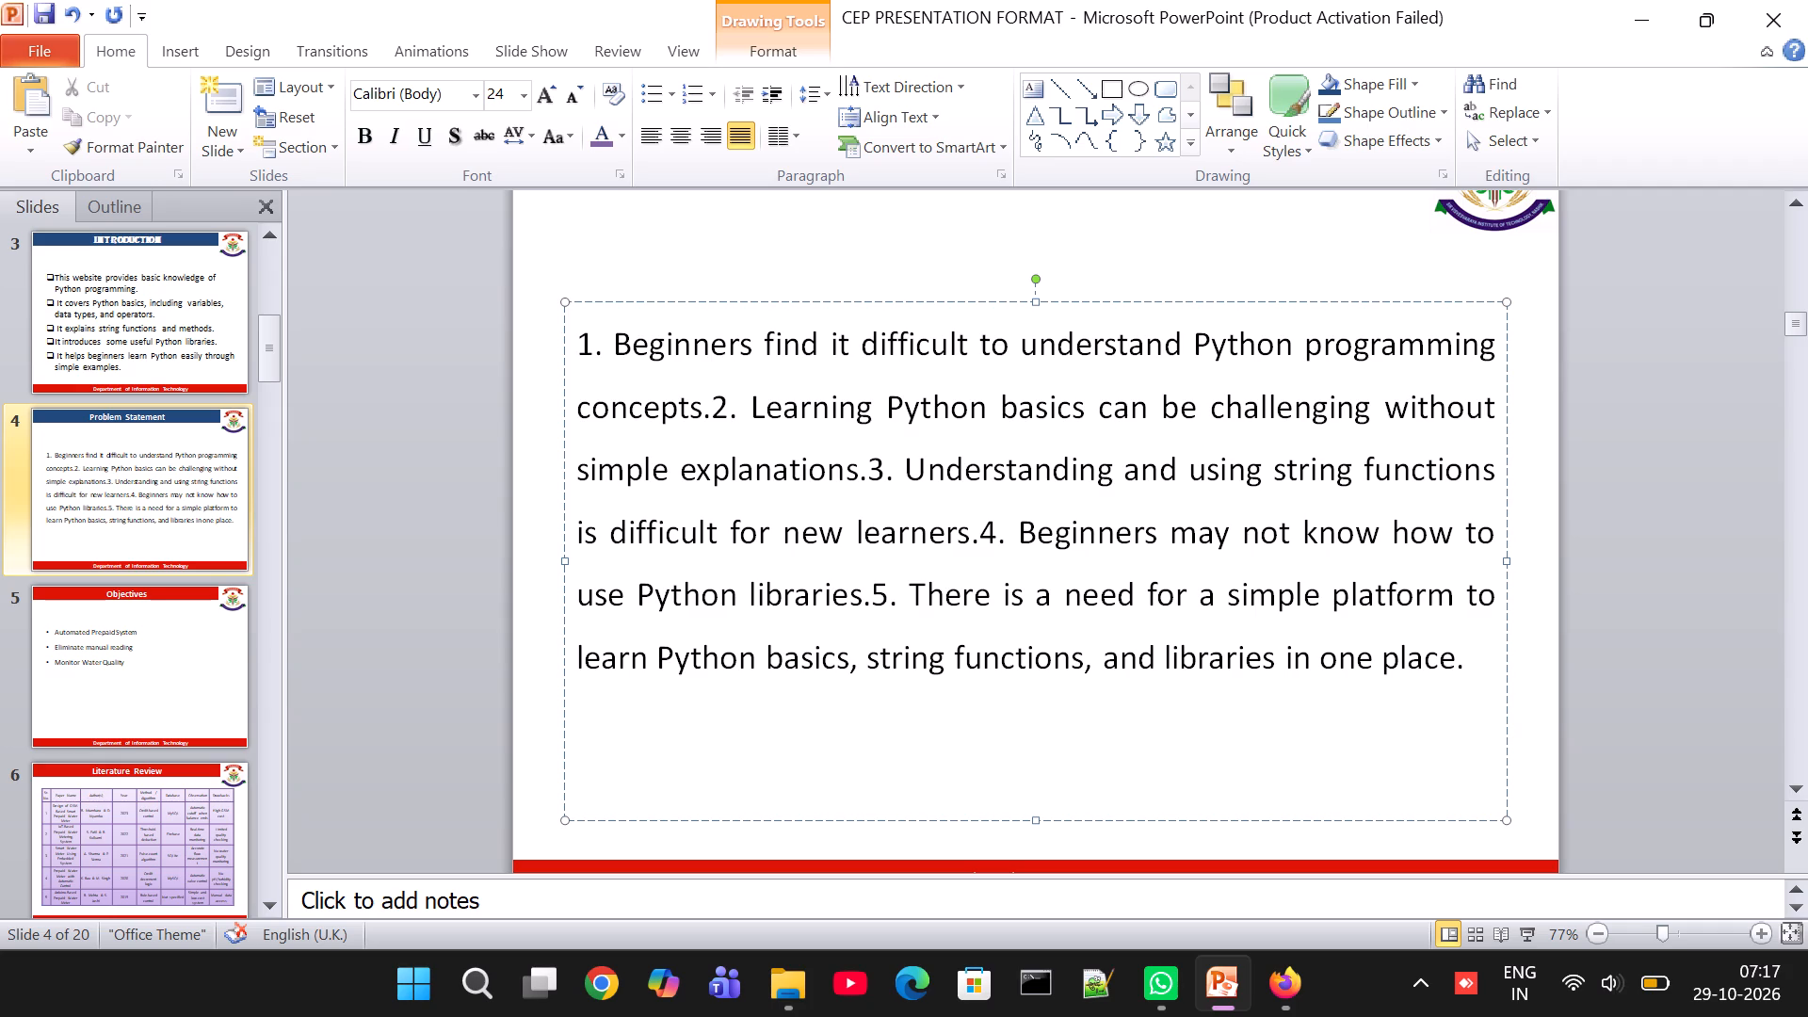
key("Return")
key("BackSpace")
key("BackSpace")
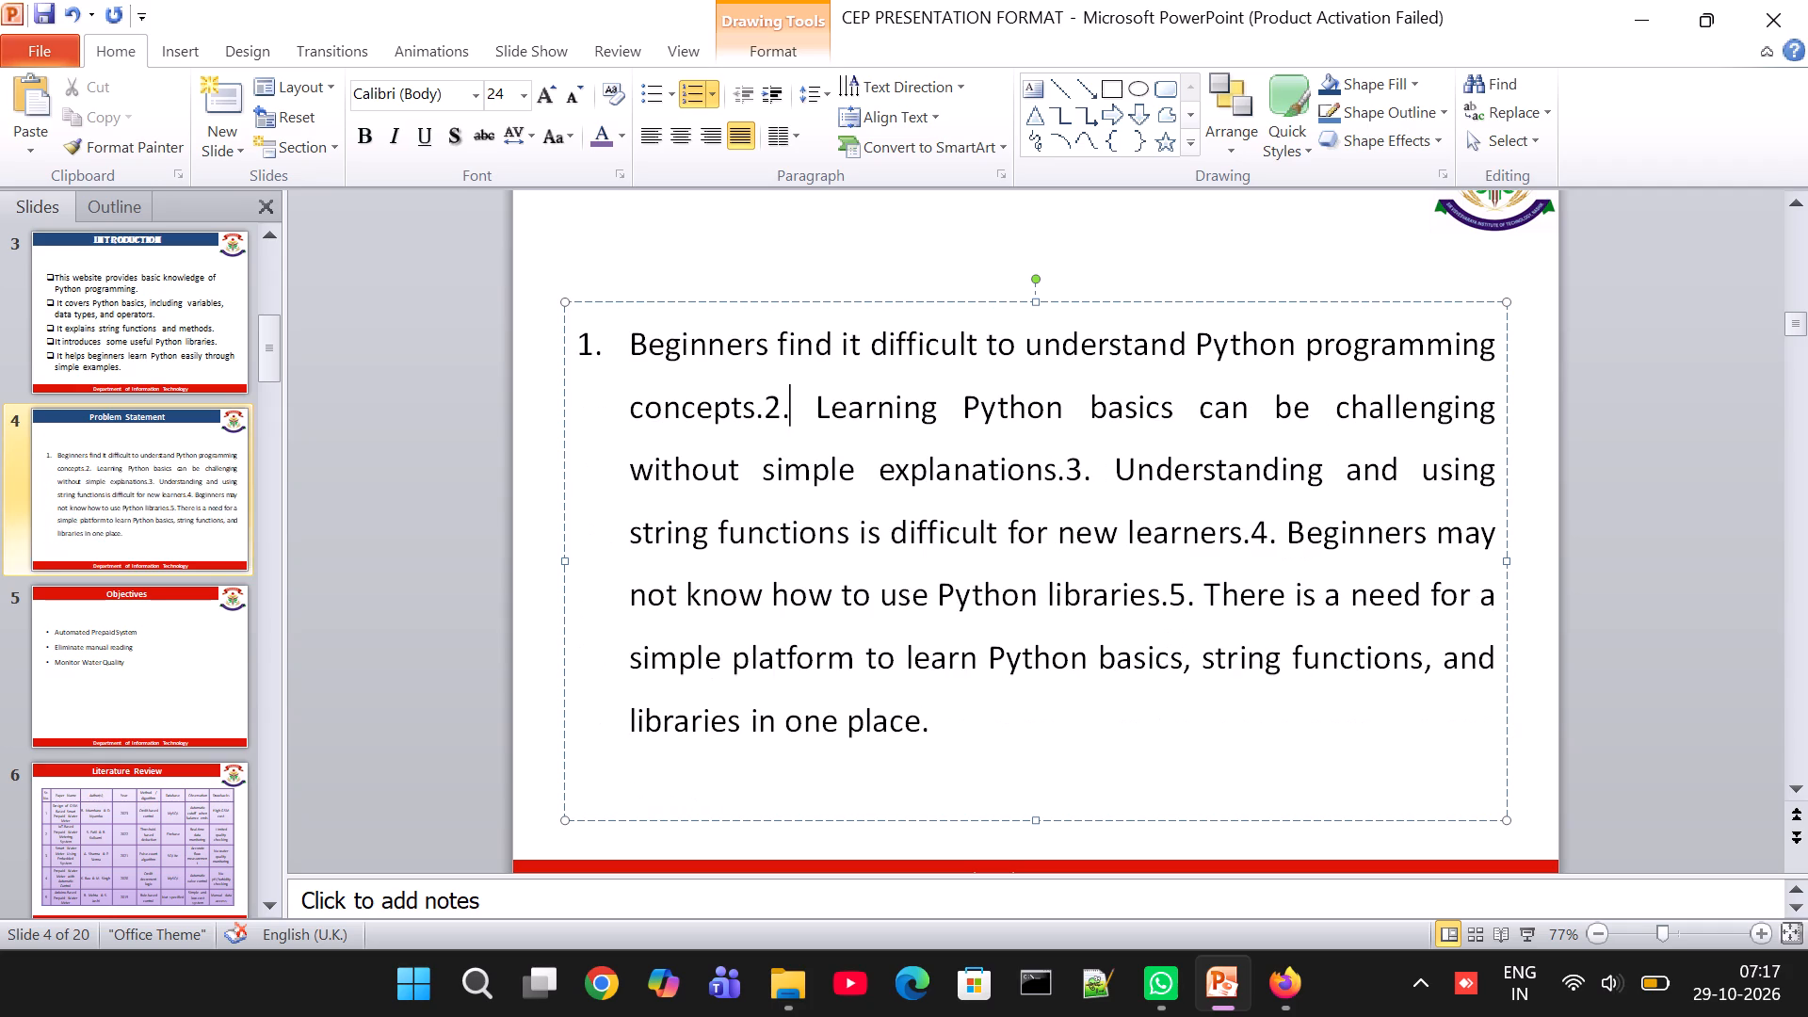
key("BackSpace")
key("BackSpace")
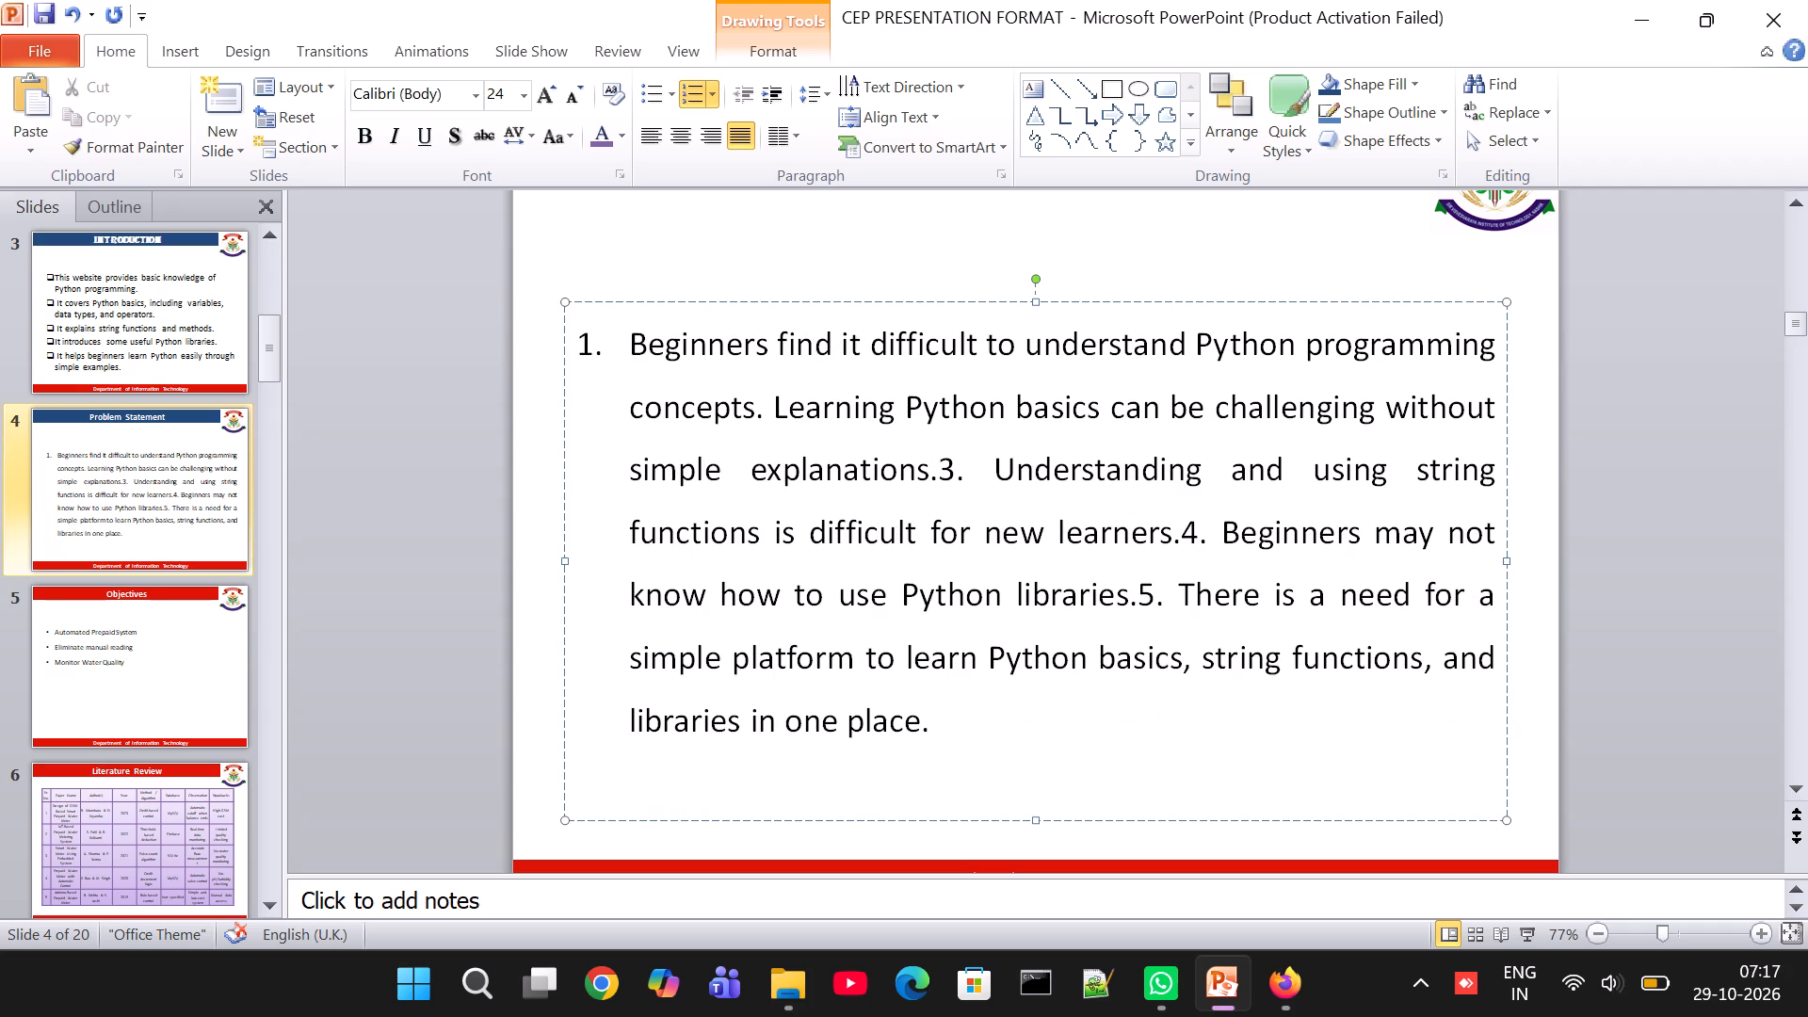
key("Return")
key("BackSpace")
key("BackSpace")
key("Return")
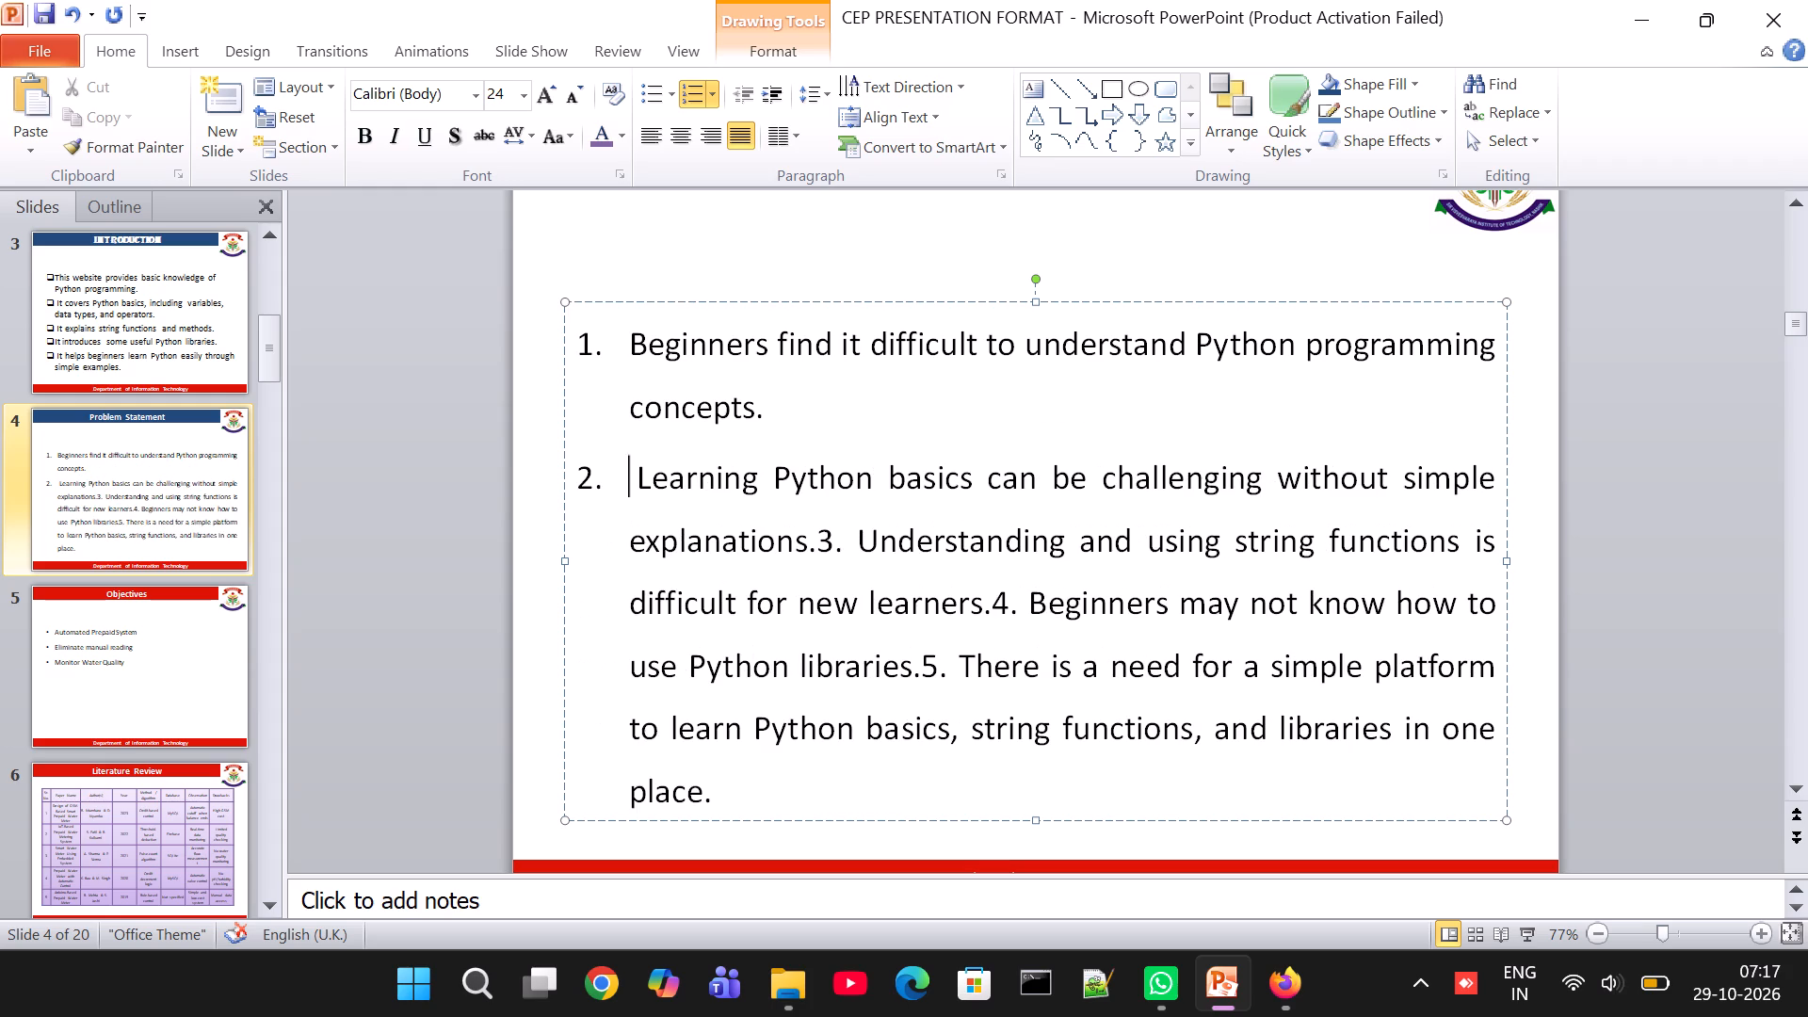
left_click(613, 334)
key("BackSpace")
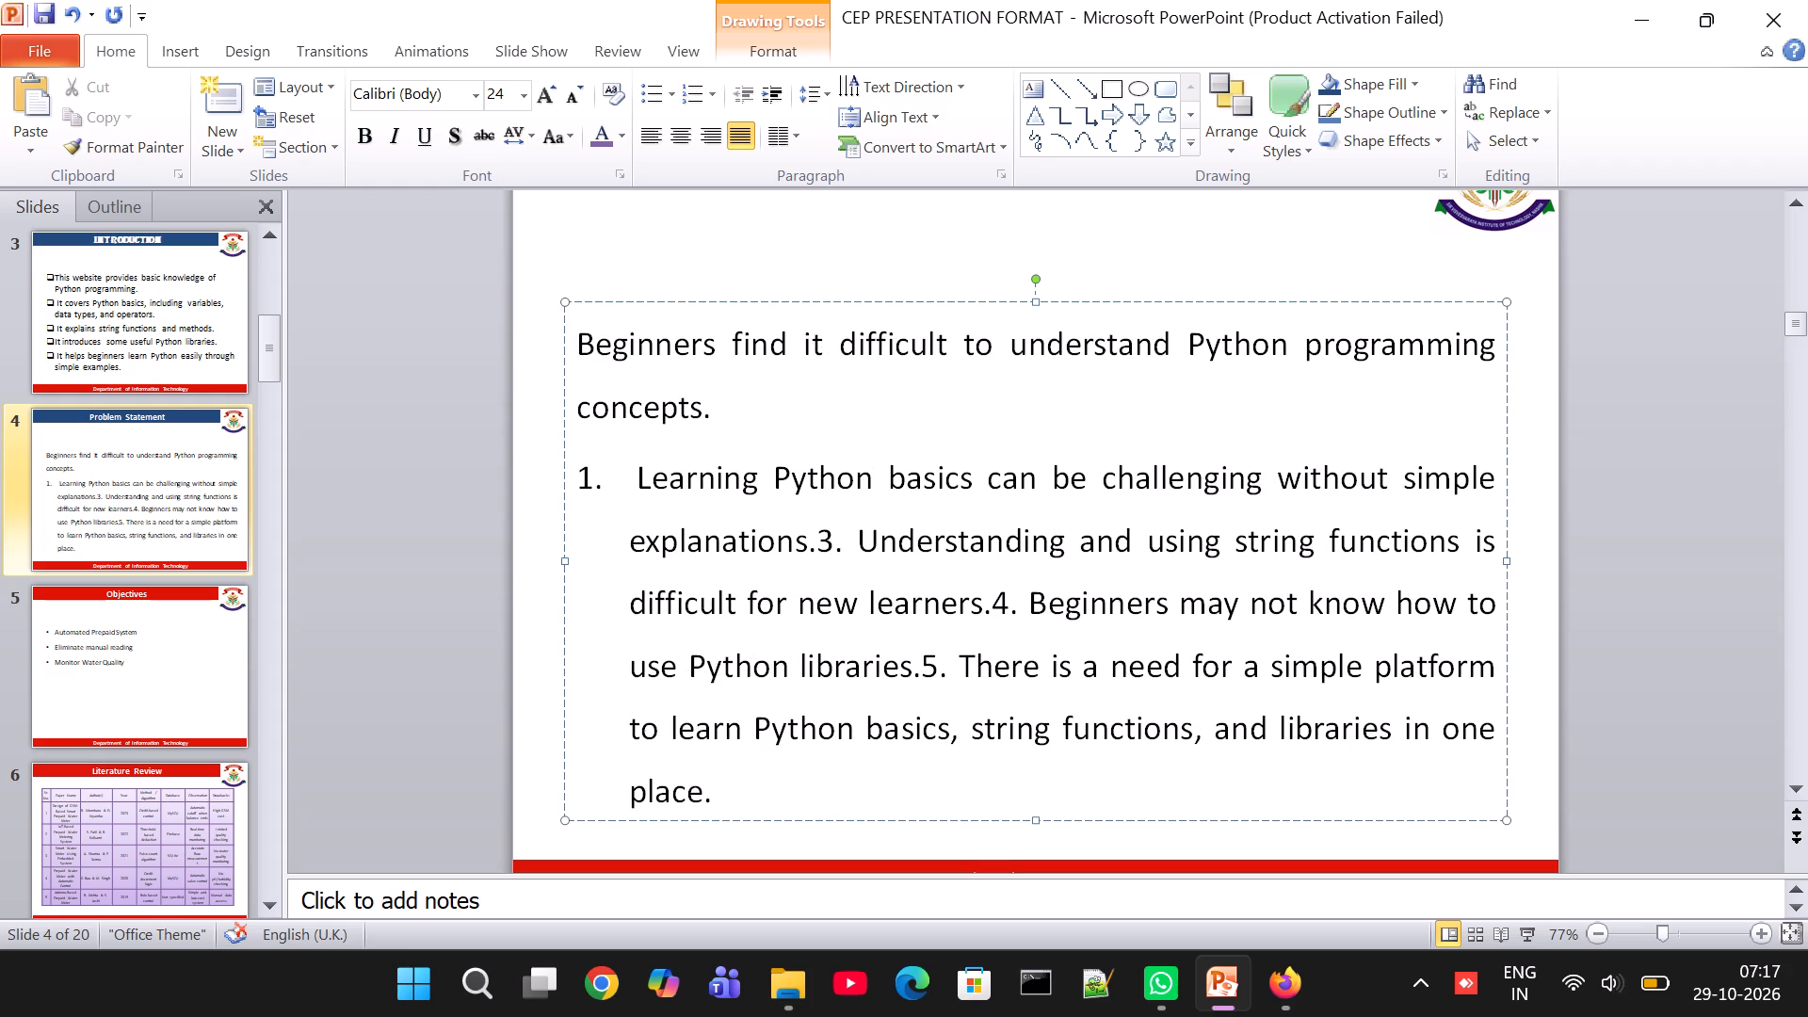
left_click(613, 480)
key("BackSpace")
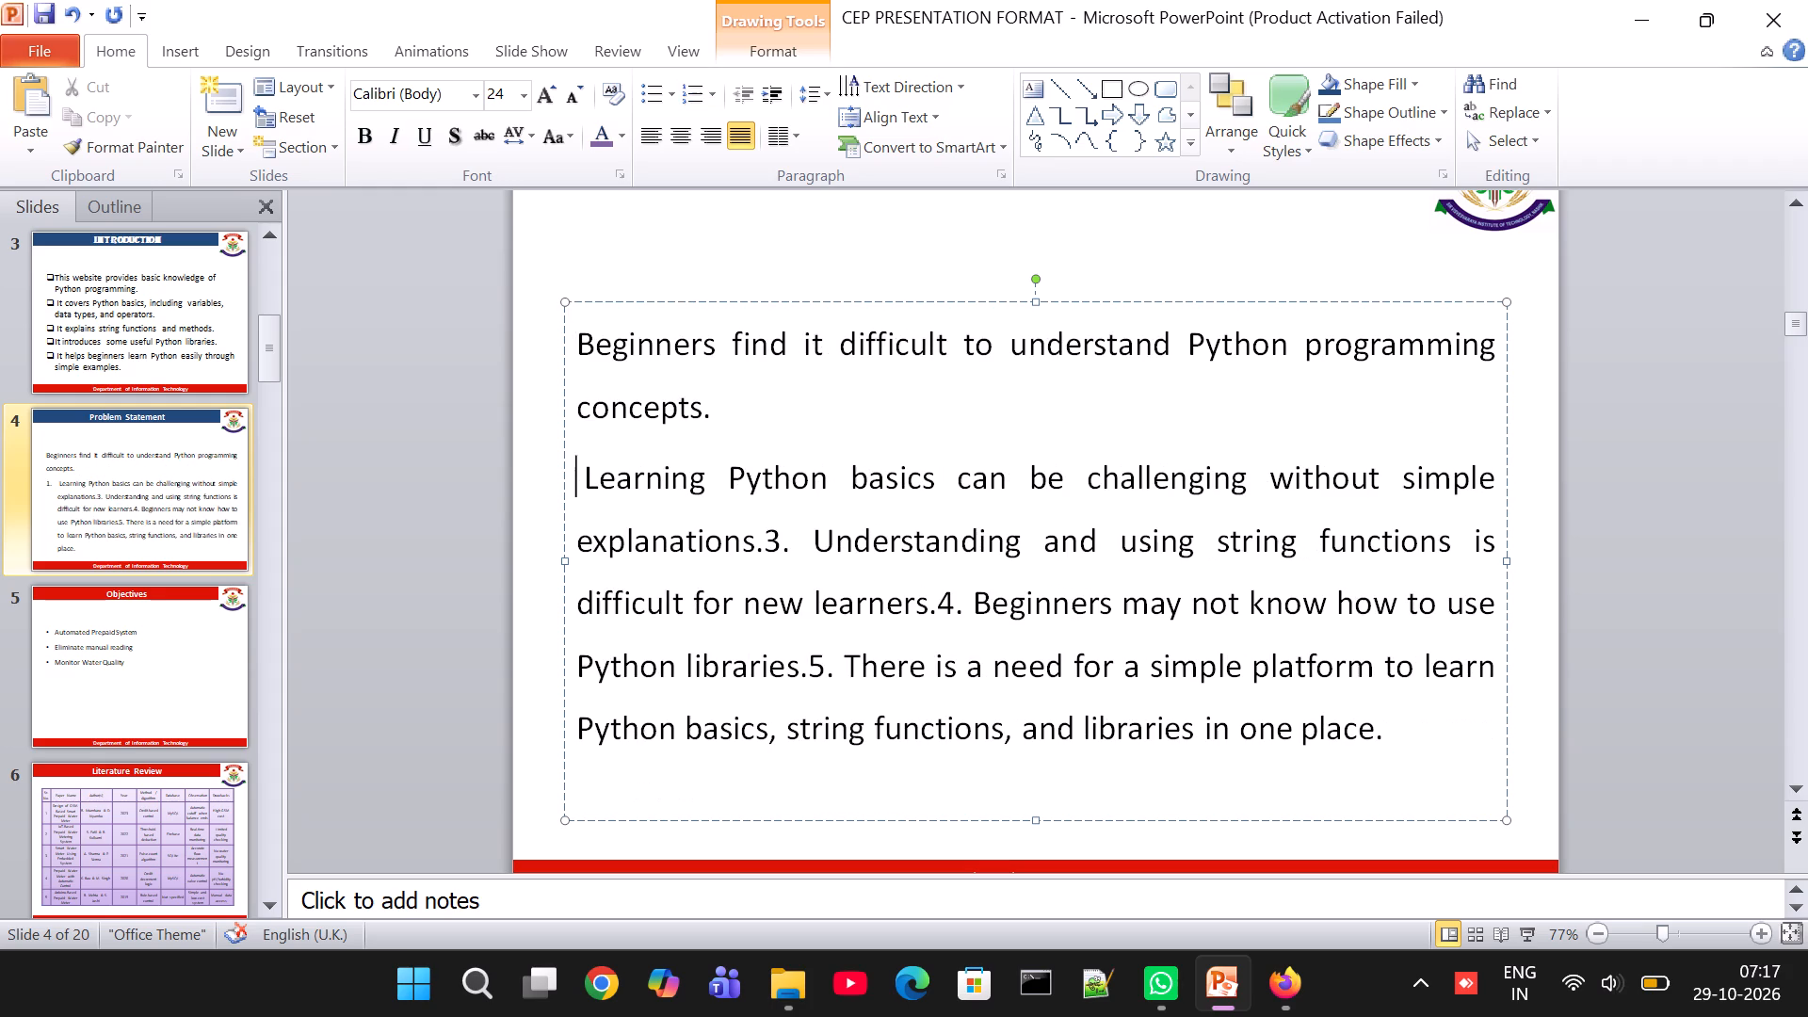
Put the "Understanding and using string functions" point in its own paragraph and delete its number 3 and period.
left_click(759, 548)
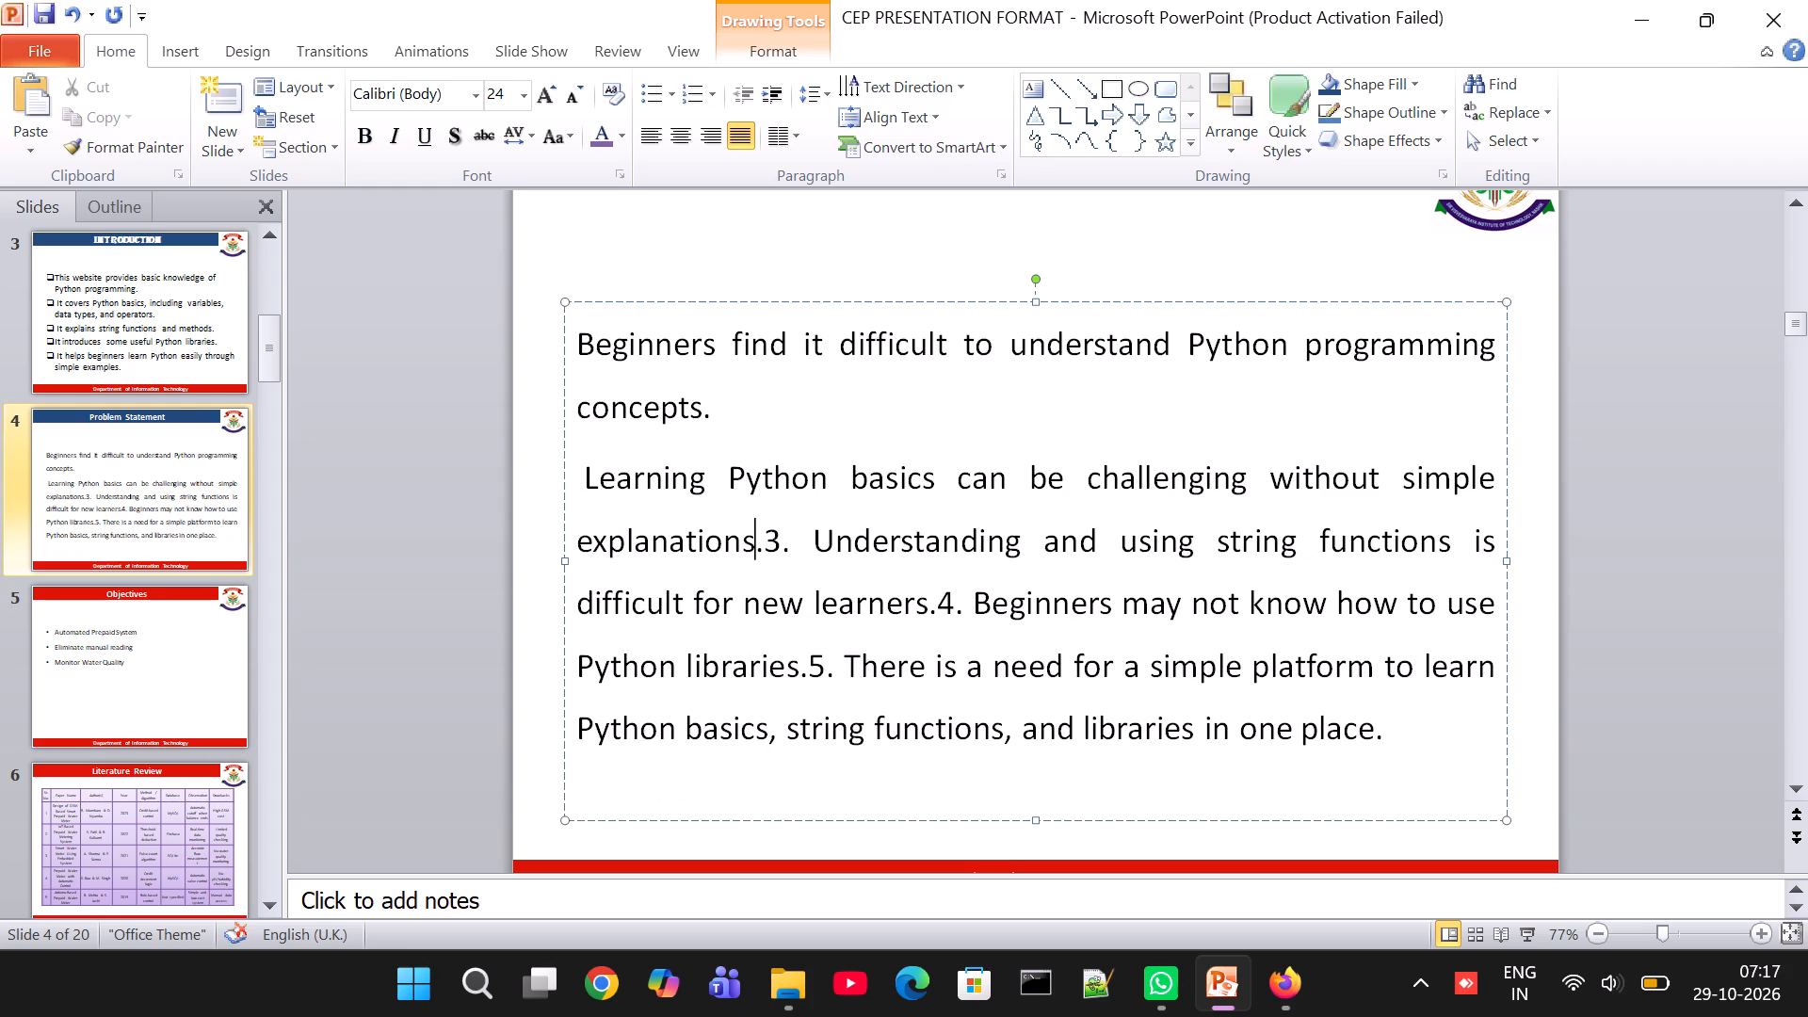
key("Right")
key("Return")
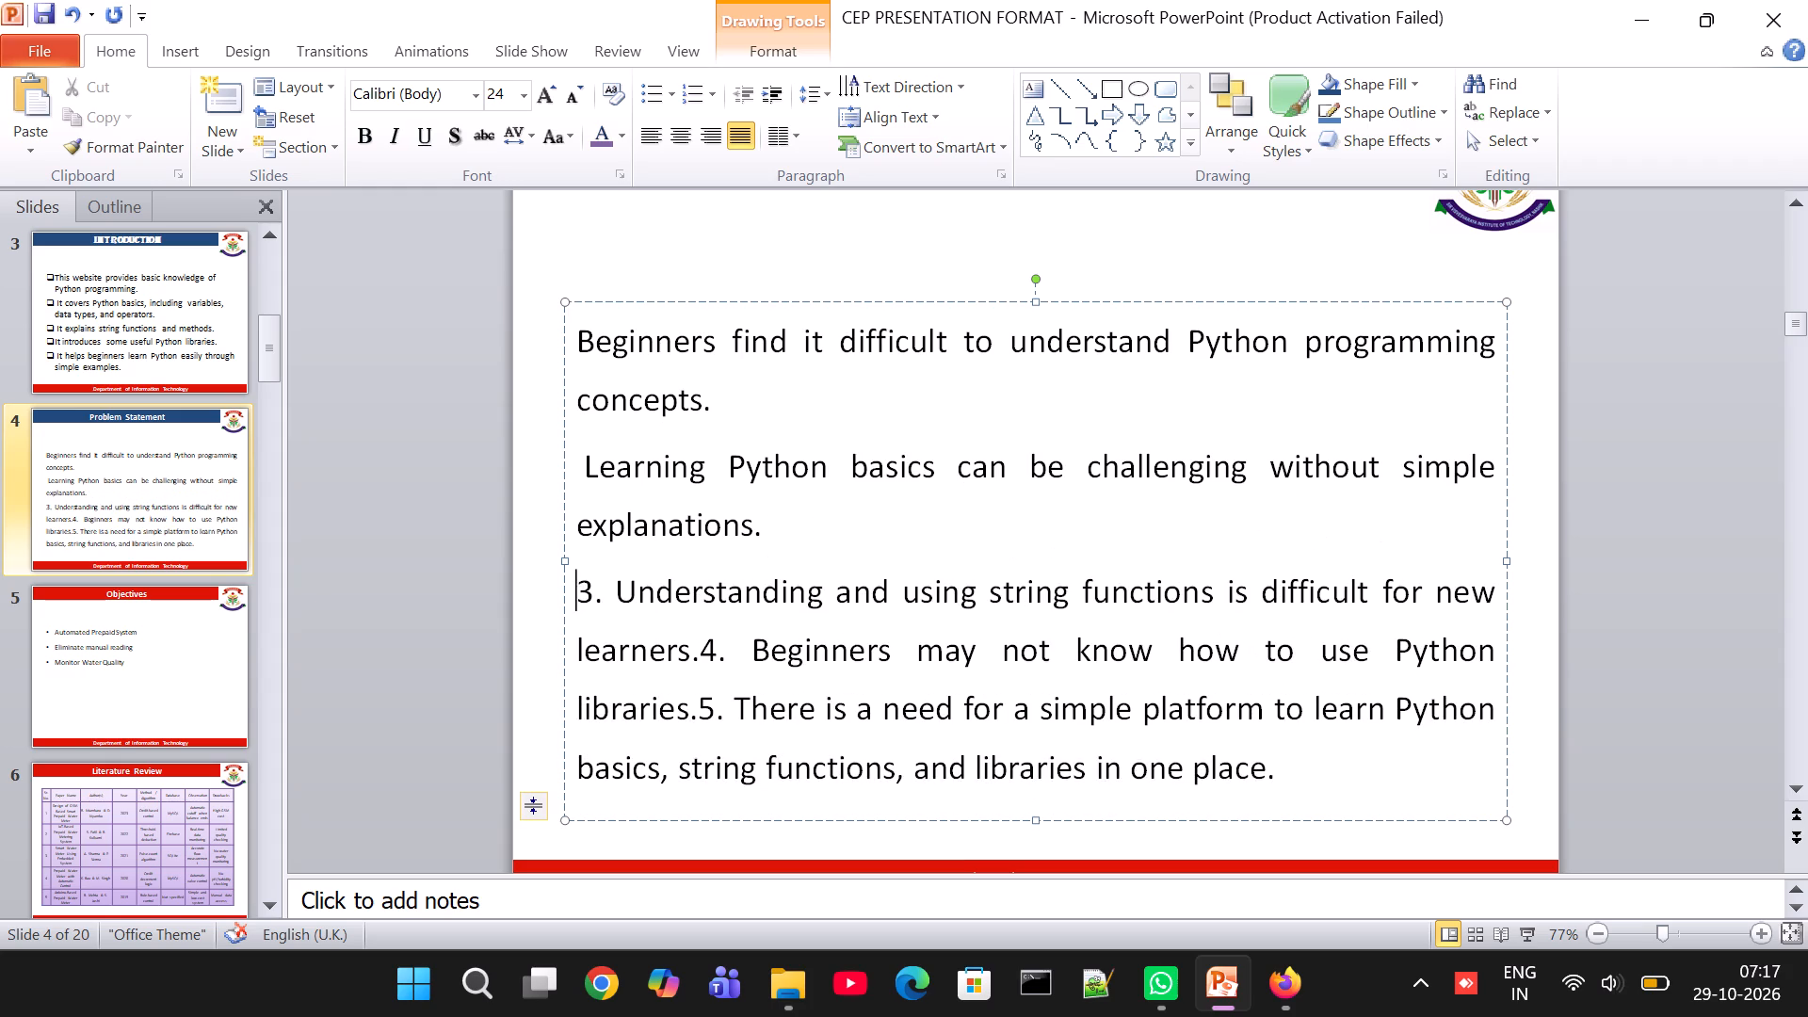
key("Right")
key("BackSpace")
key("Right")
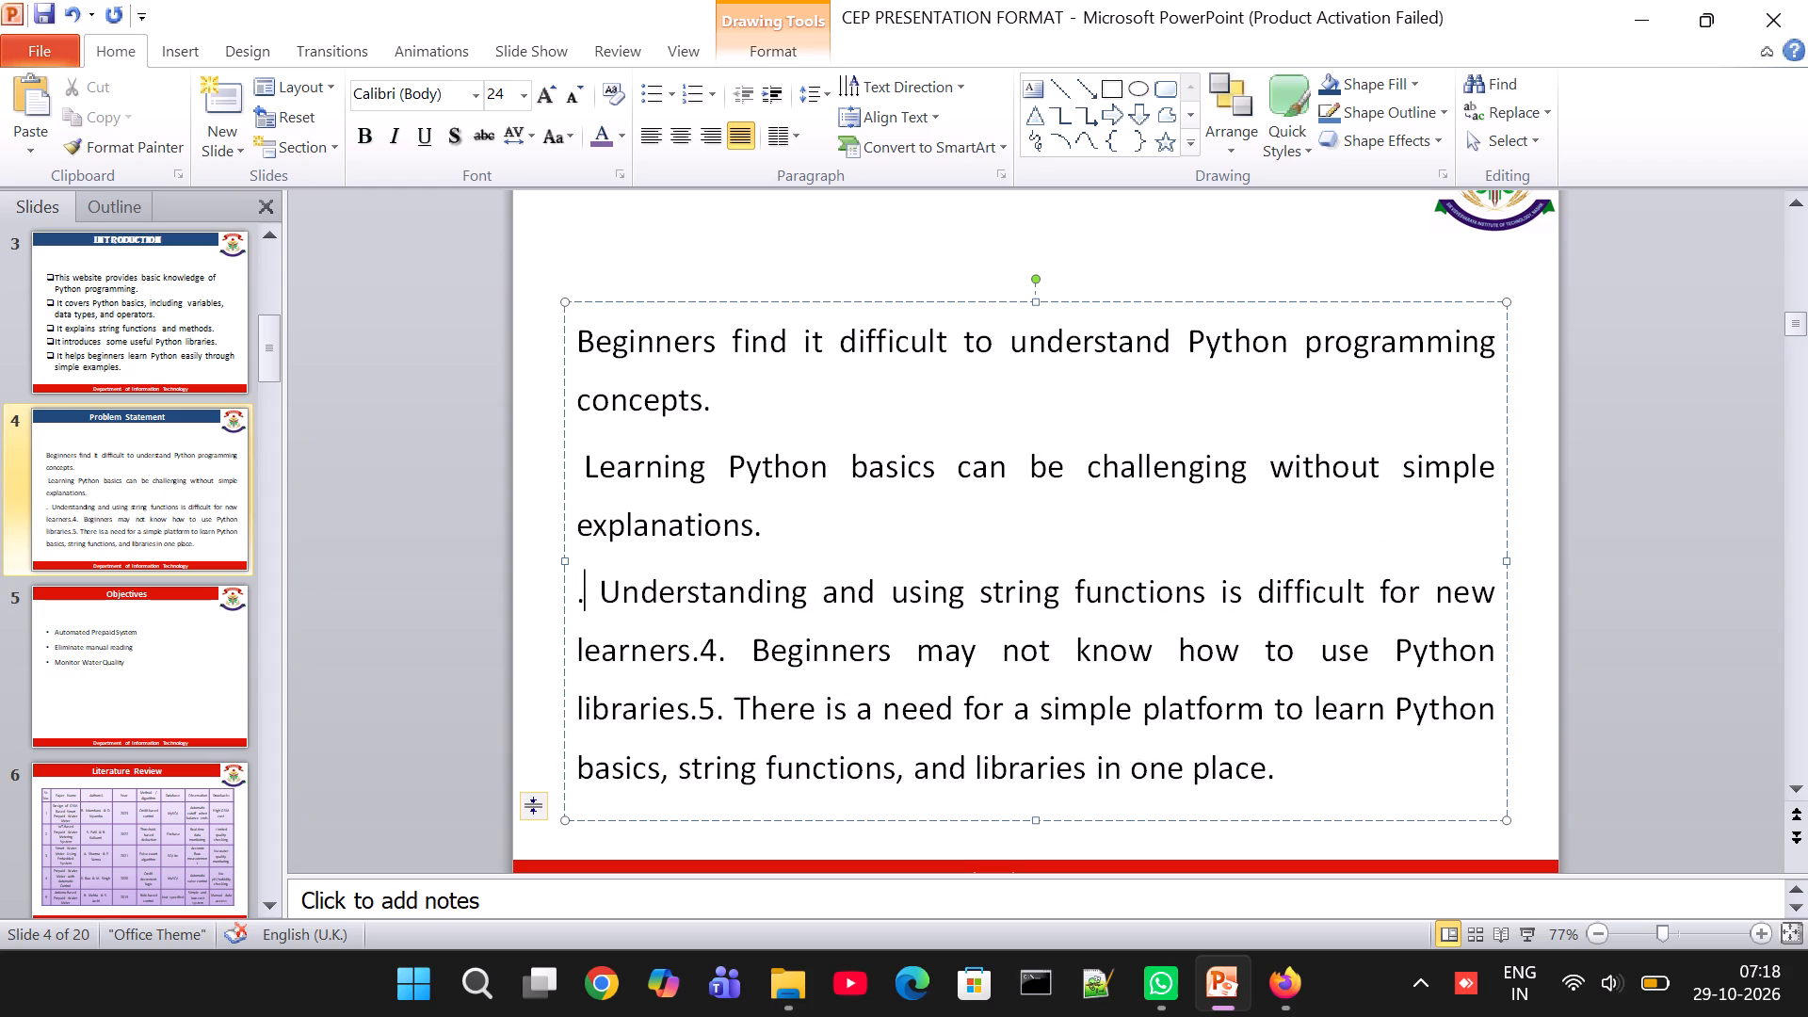
key("BackSpace")
Split the "Beginners may not know" and "There is a need" points into separate paragraphs, removing the numbers 4 and 5.
scroll(759, 548, "down", 1)
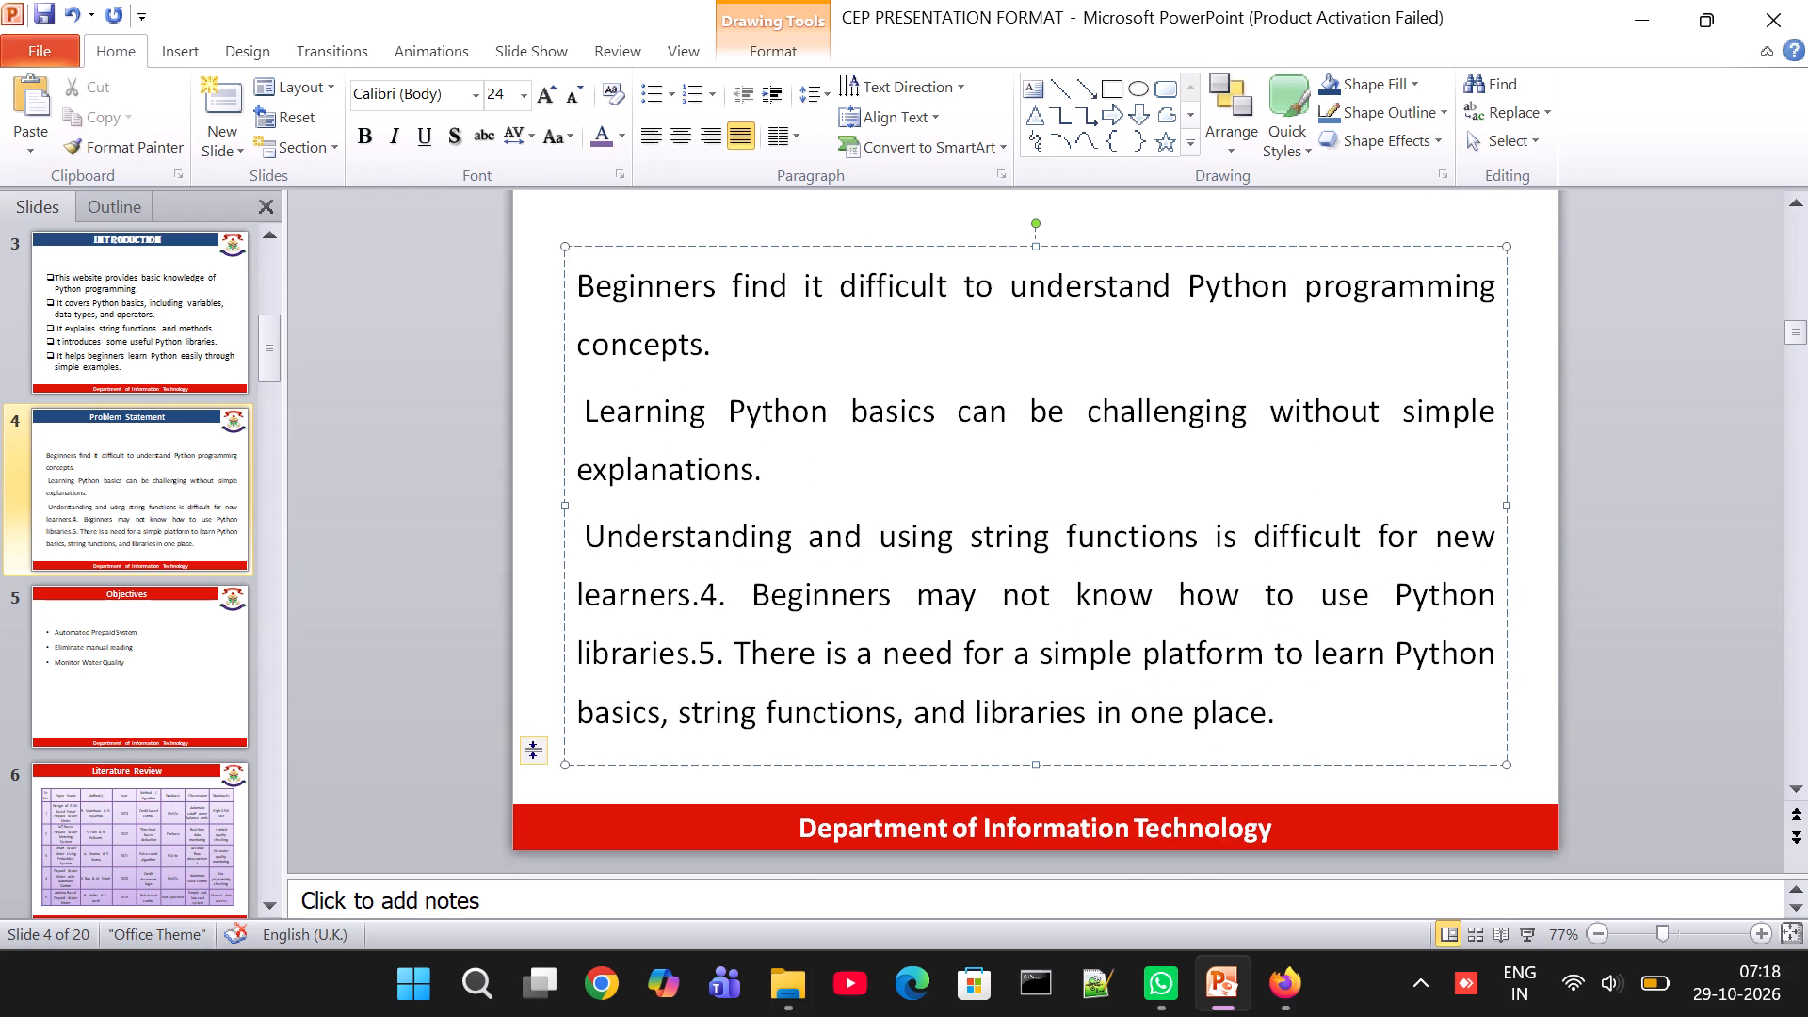
left_click(740, 590)
key("Left")
key("Right")
key("BackSpace")
key("BackSpace")
key("BackSpace")
key("Return")
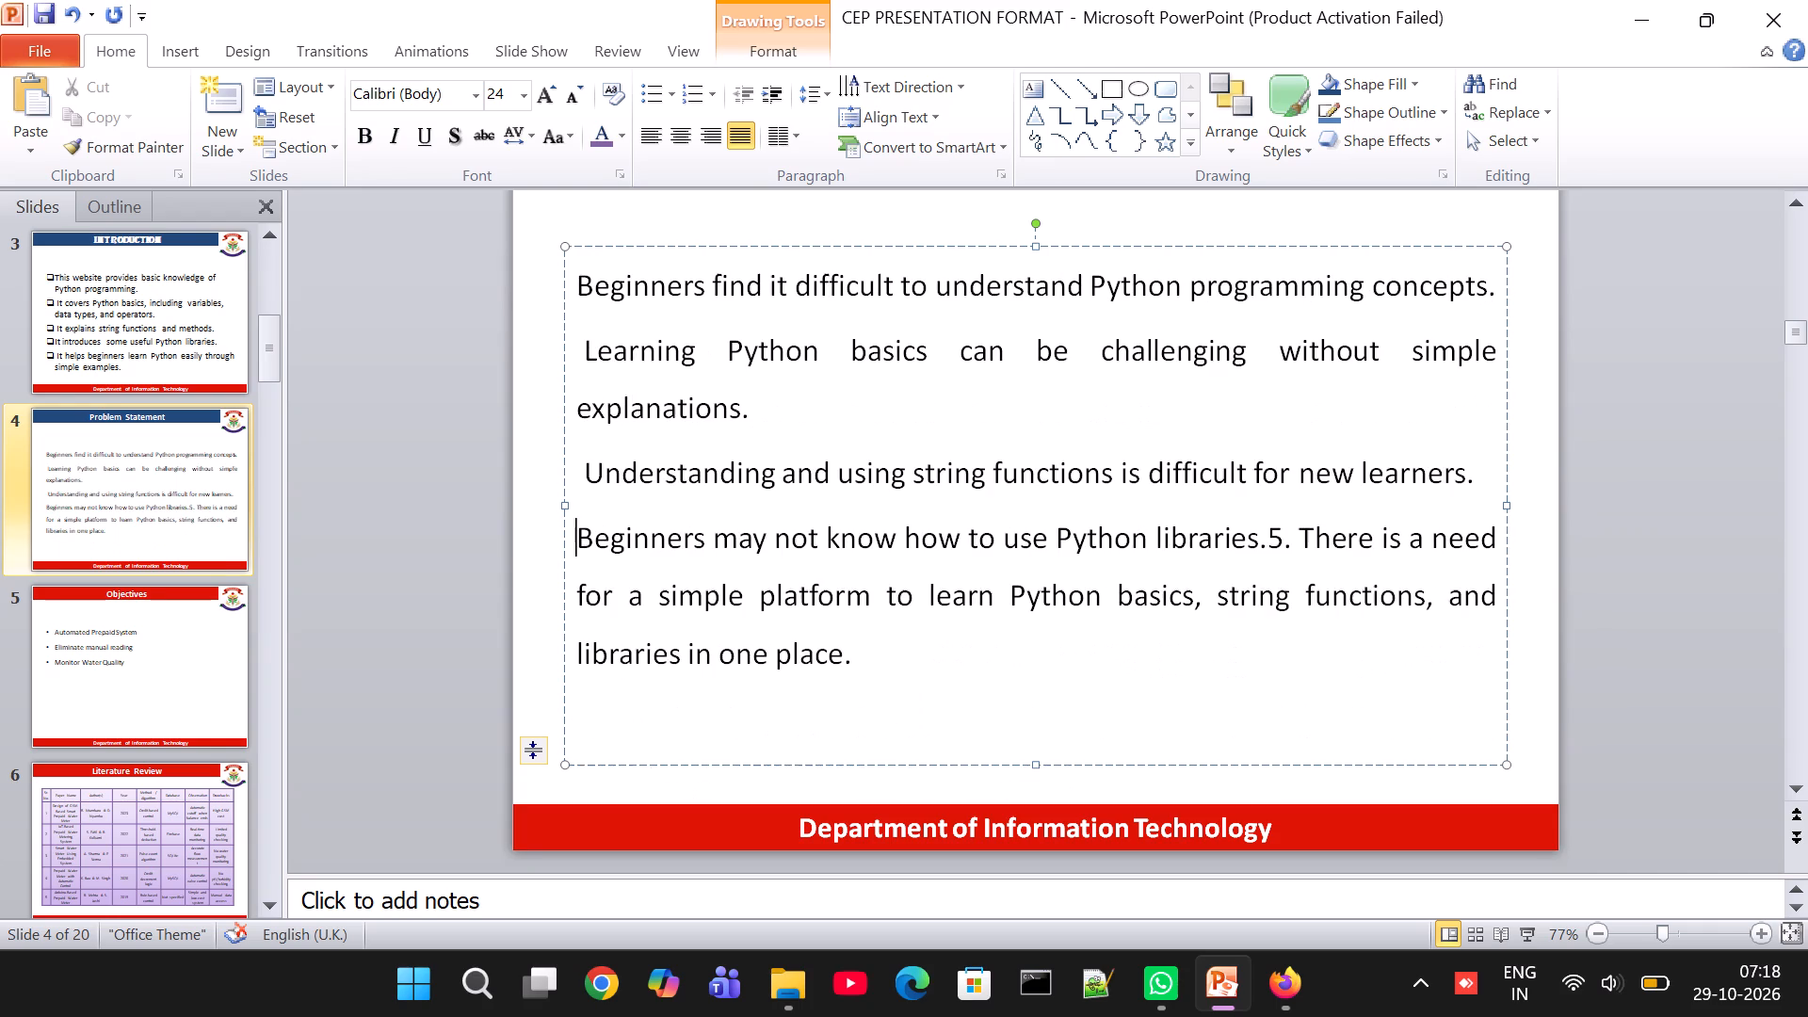
left_click(1294, 543)
key("BackSpace")
key("BackSpace")
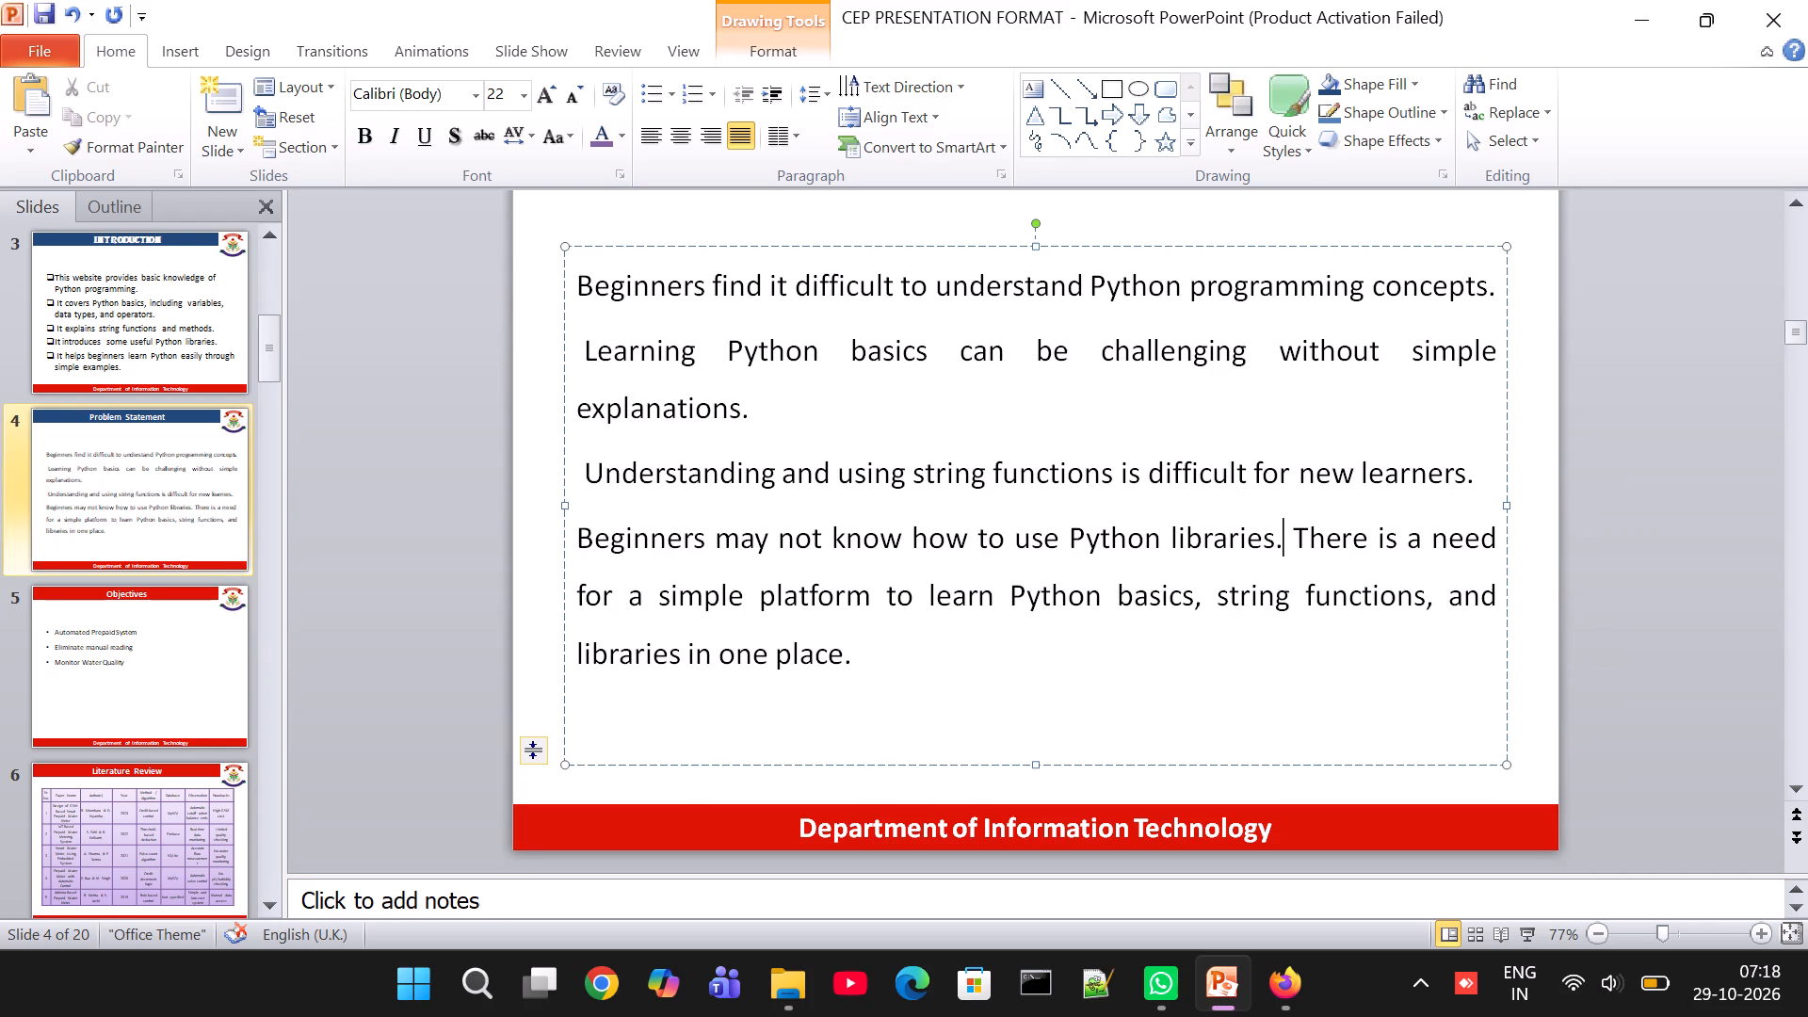
key("Return")
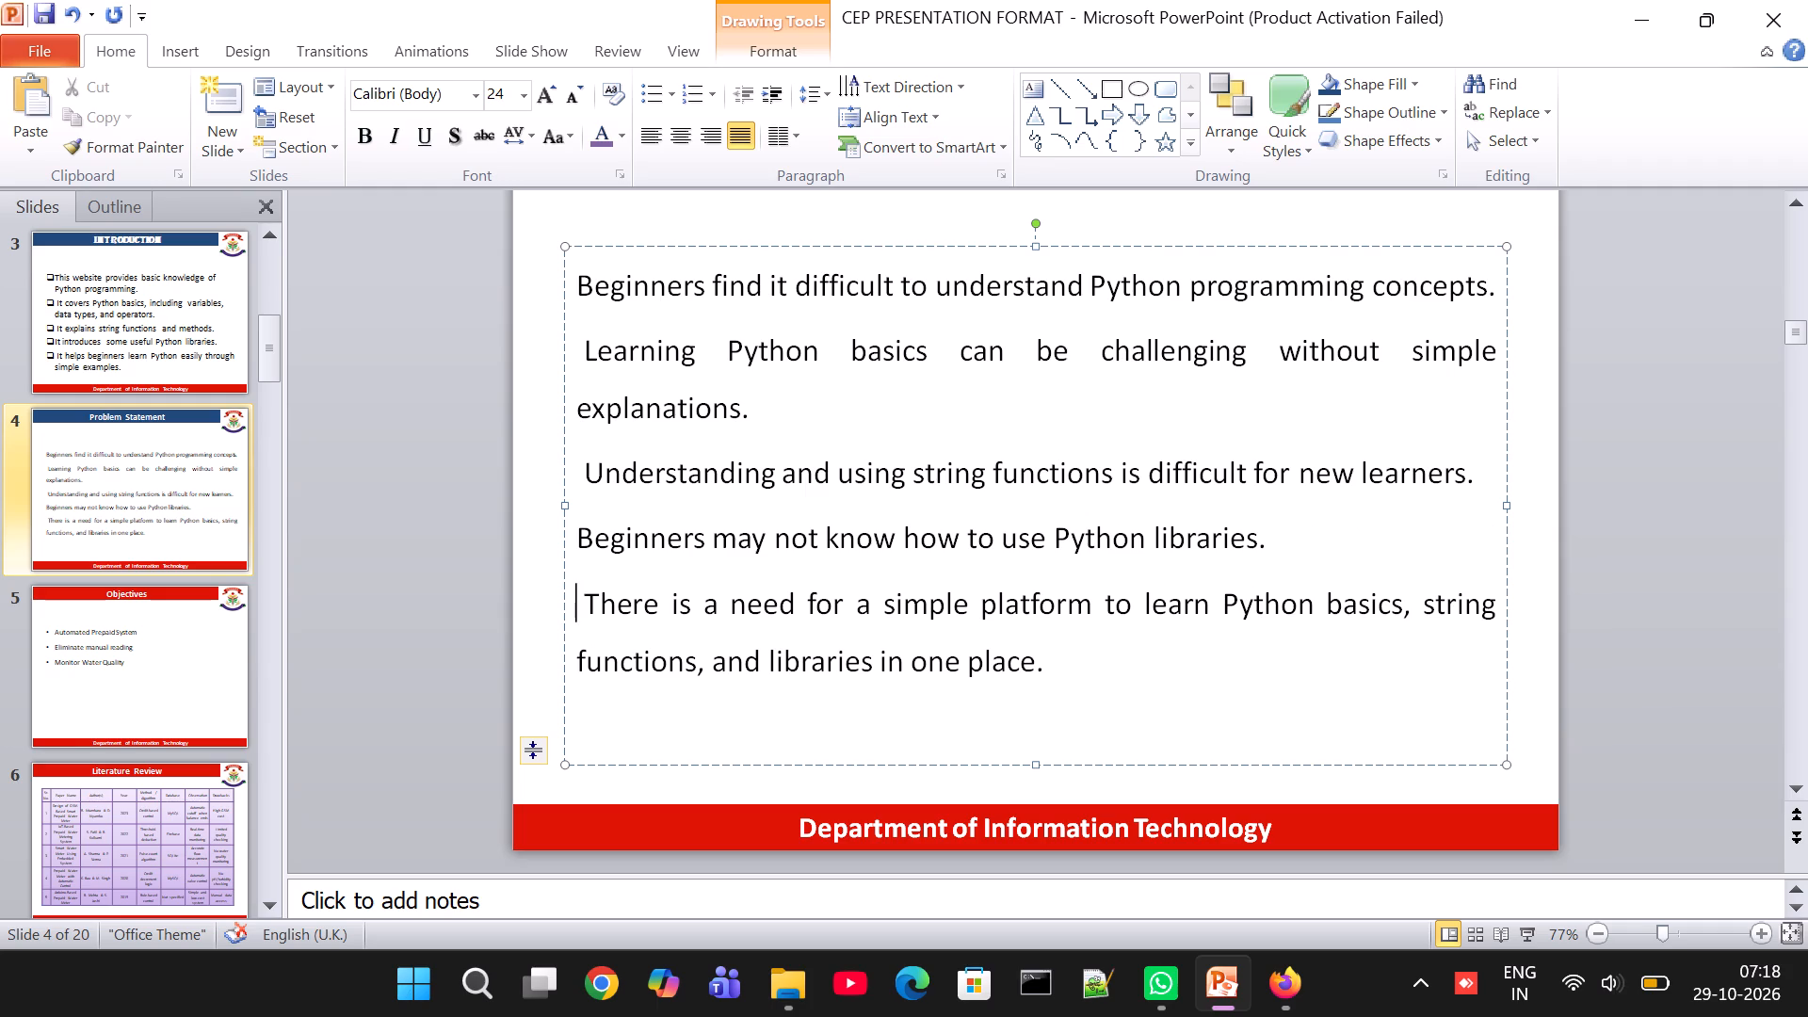
Apply hollow square bullets to all five Problem Statement points.
left_click_drag(591, 278, 1039, 963)
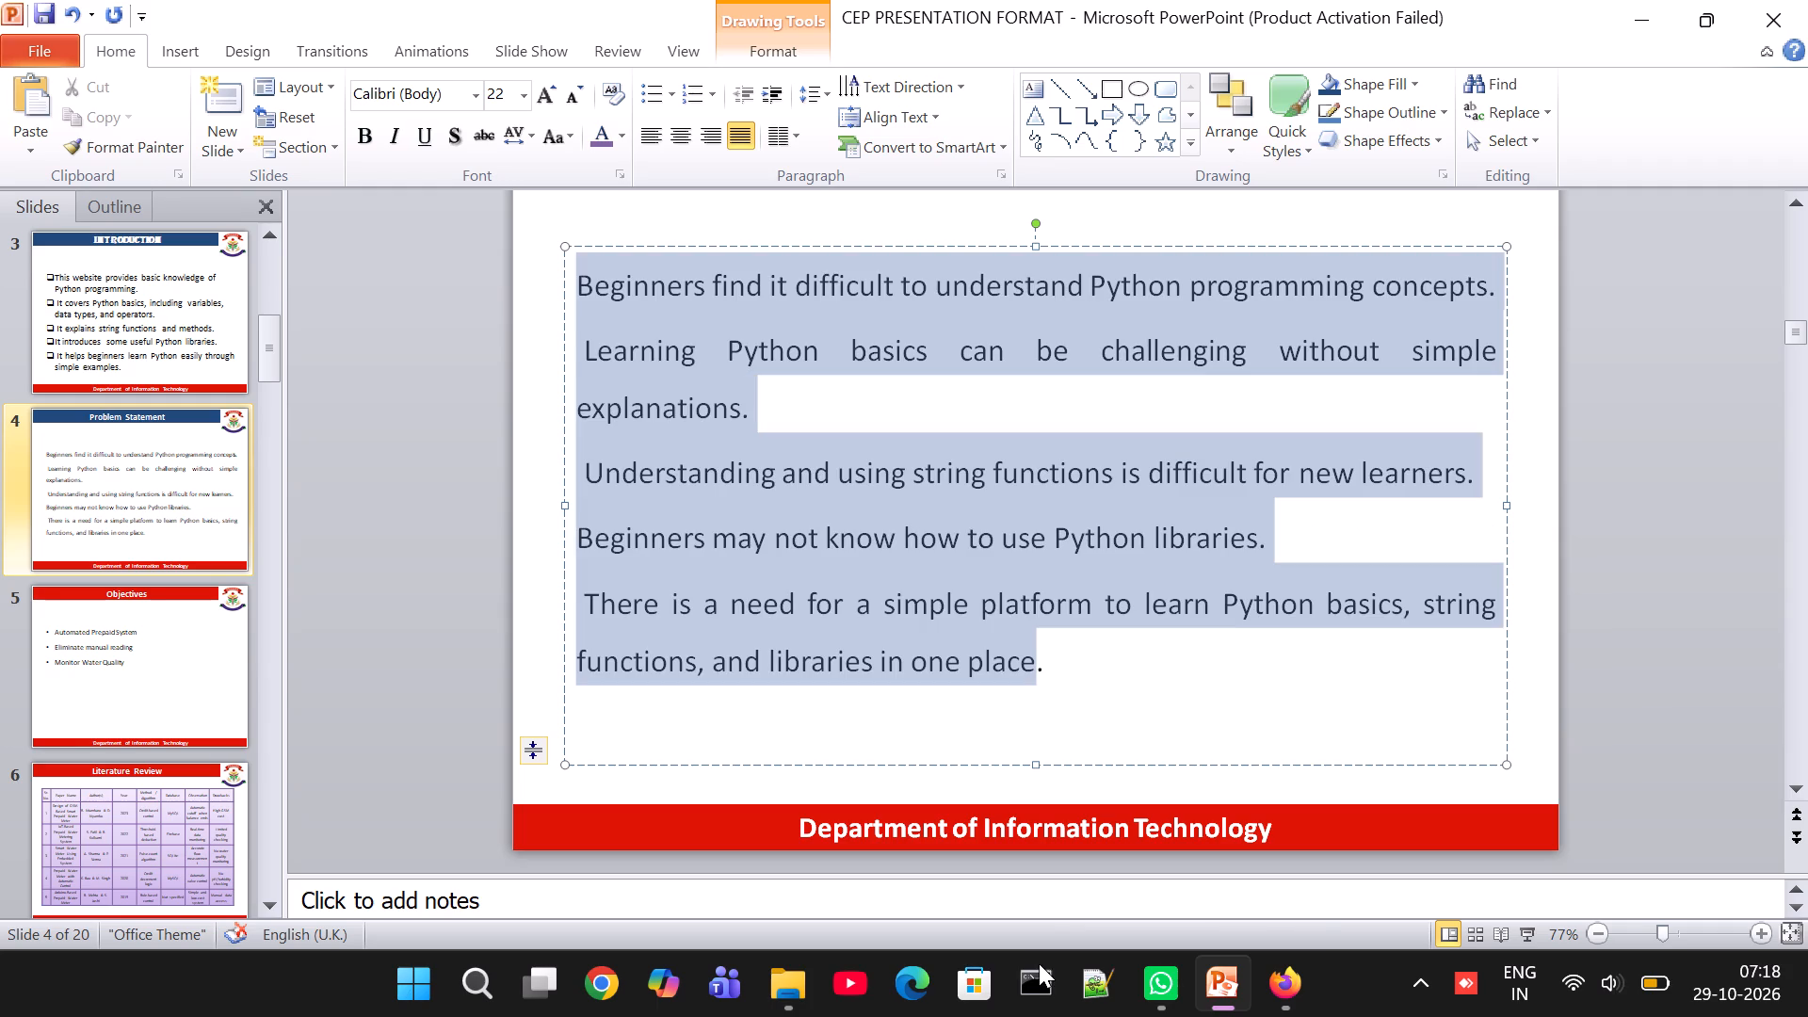
left_click(673, 92)
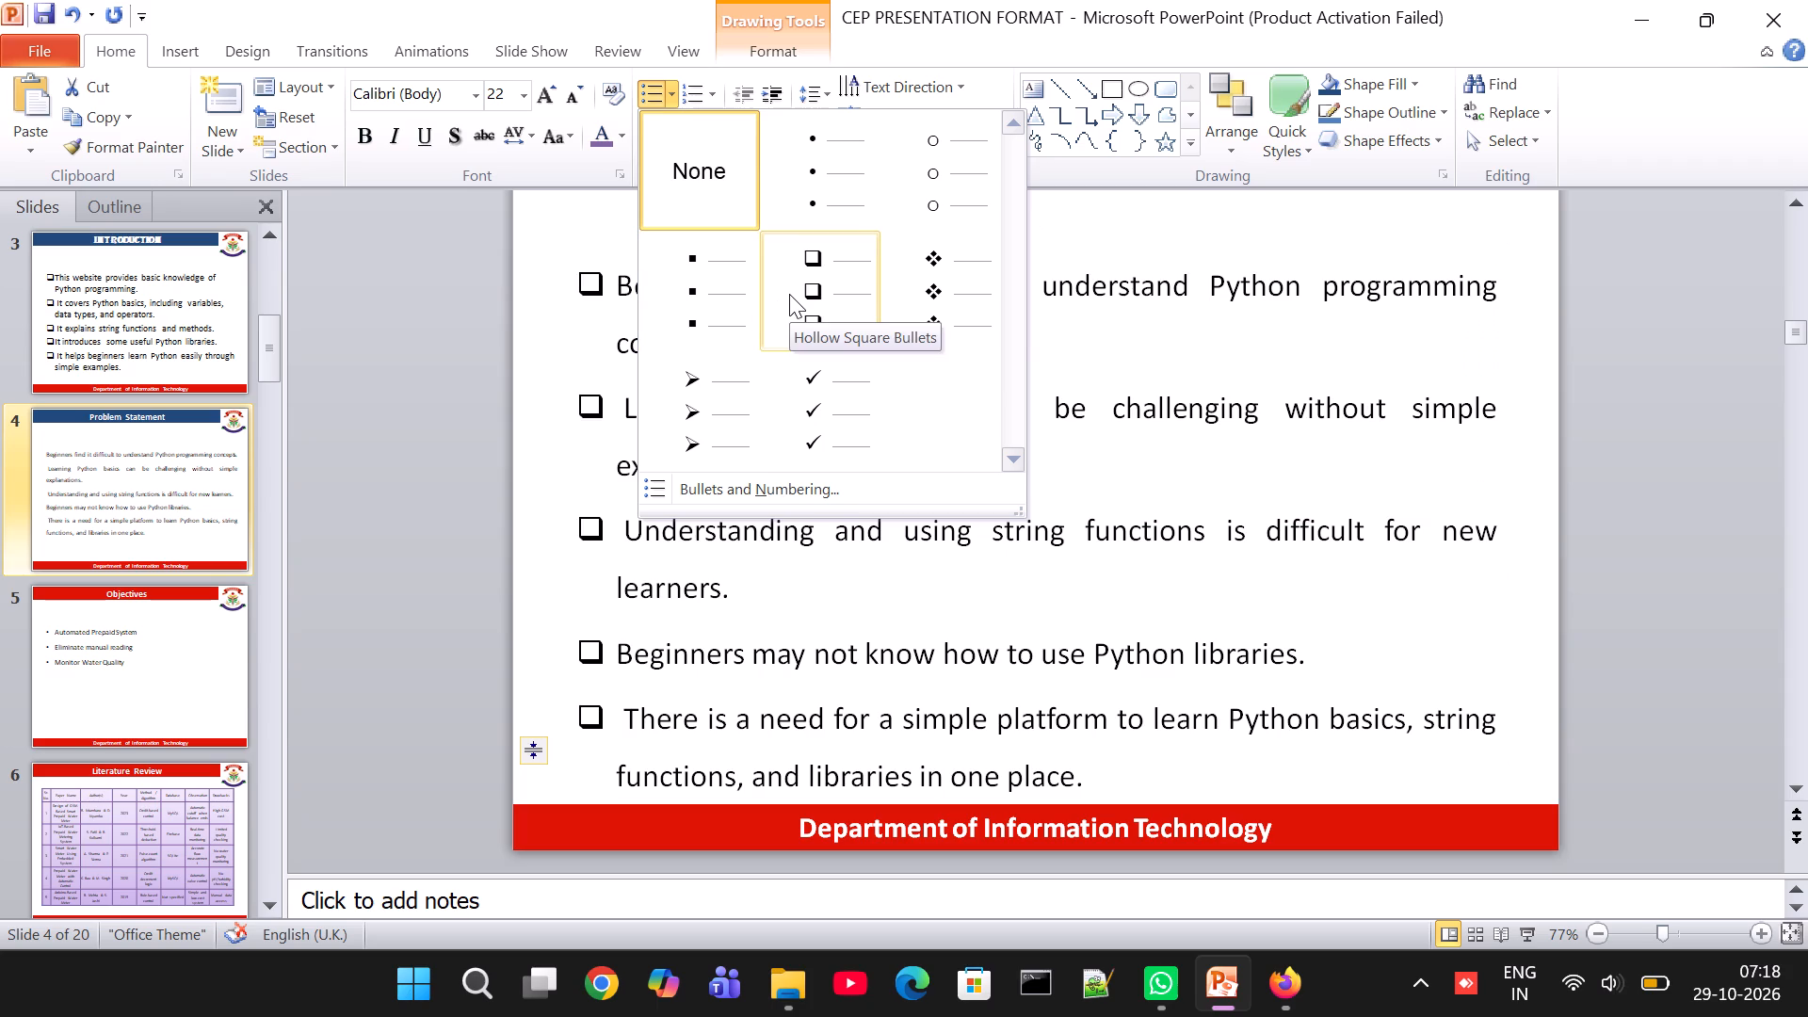
left_click(789, 294)
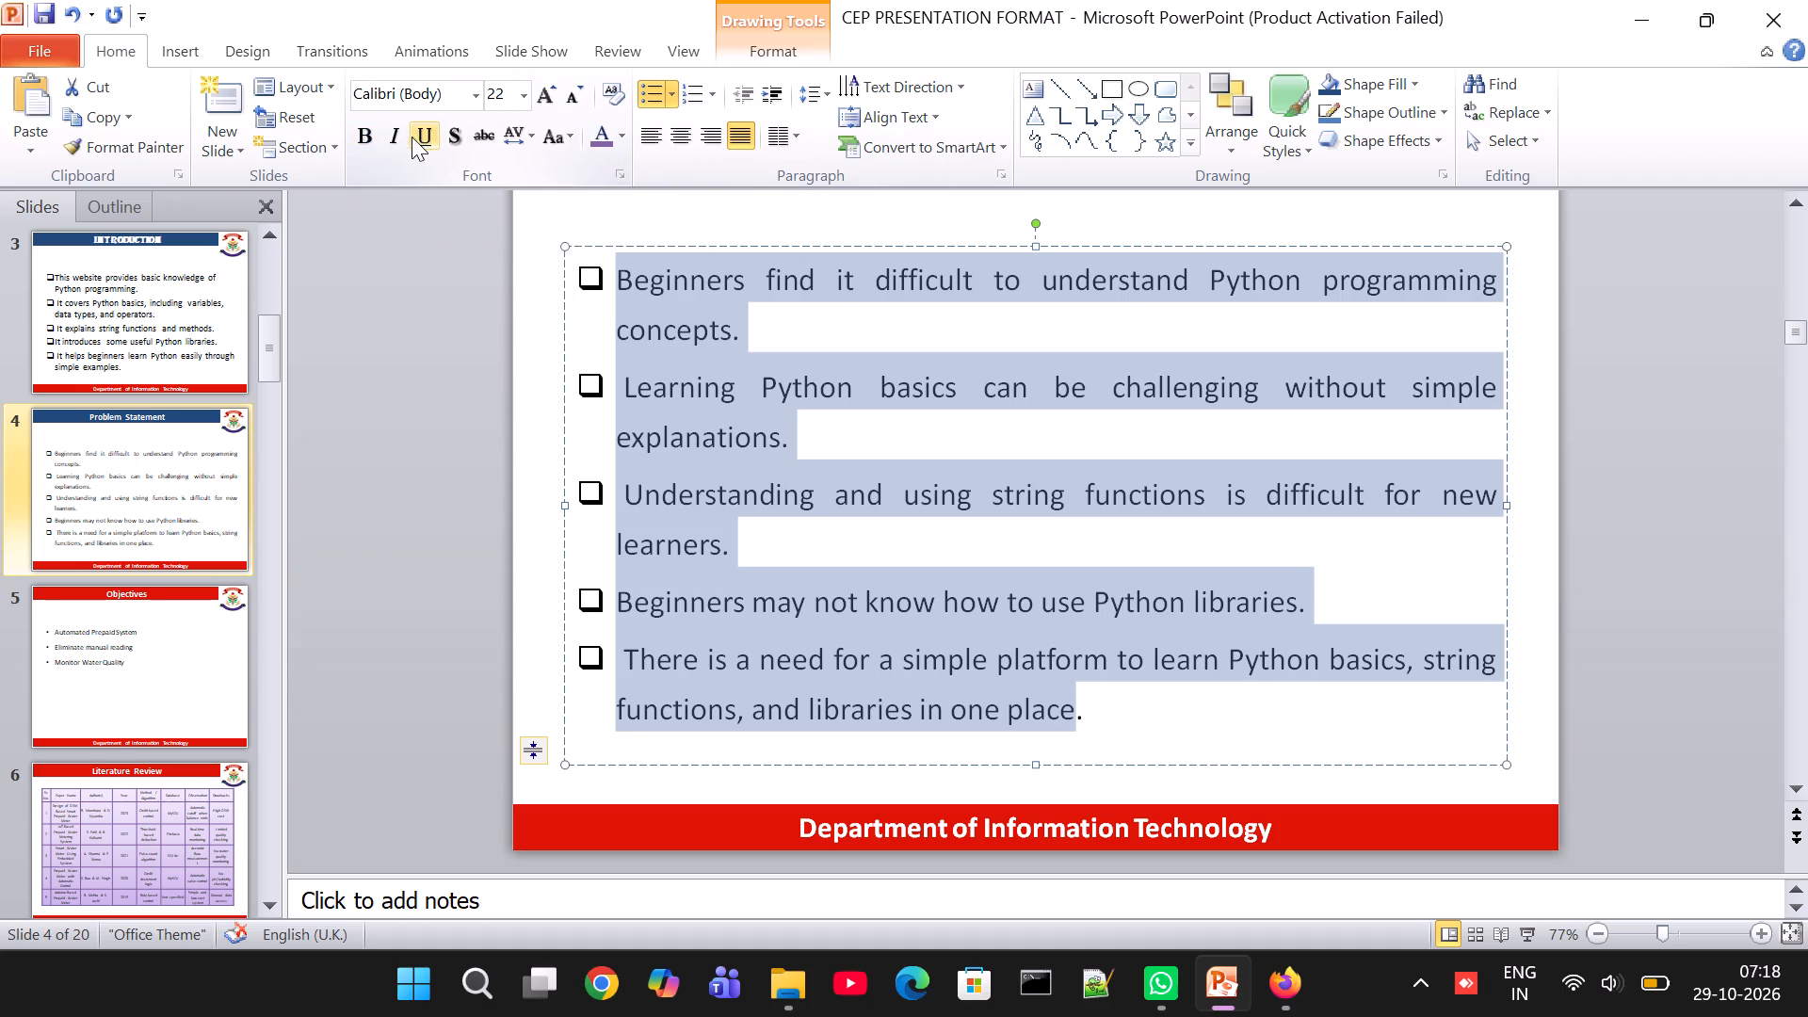
Set the font of the five Problem Statement points to Bahnschrift.
left_click(474, 108)
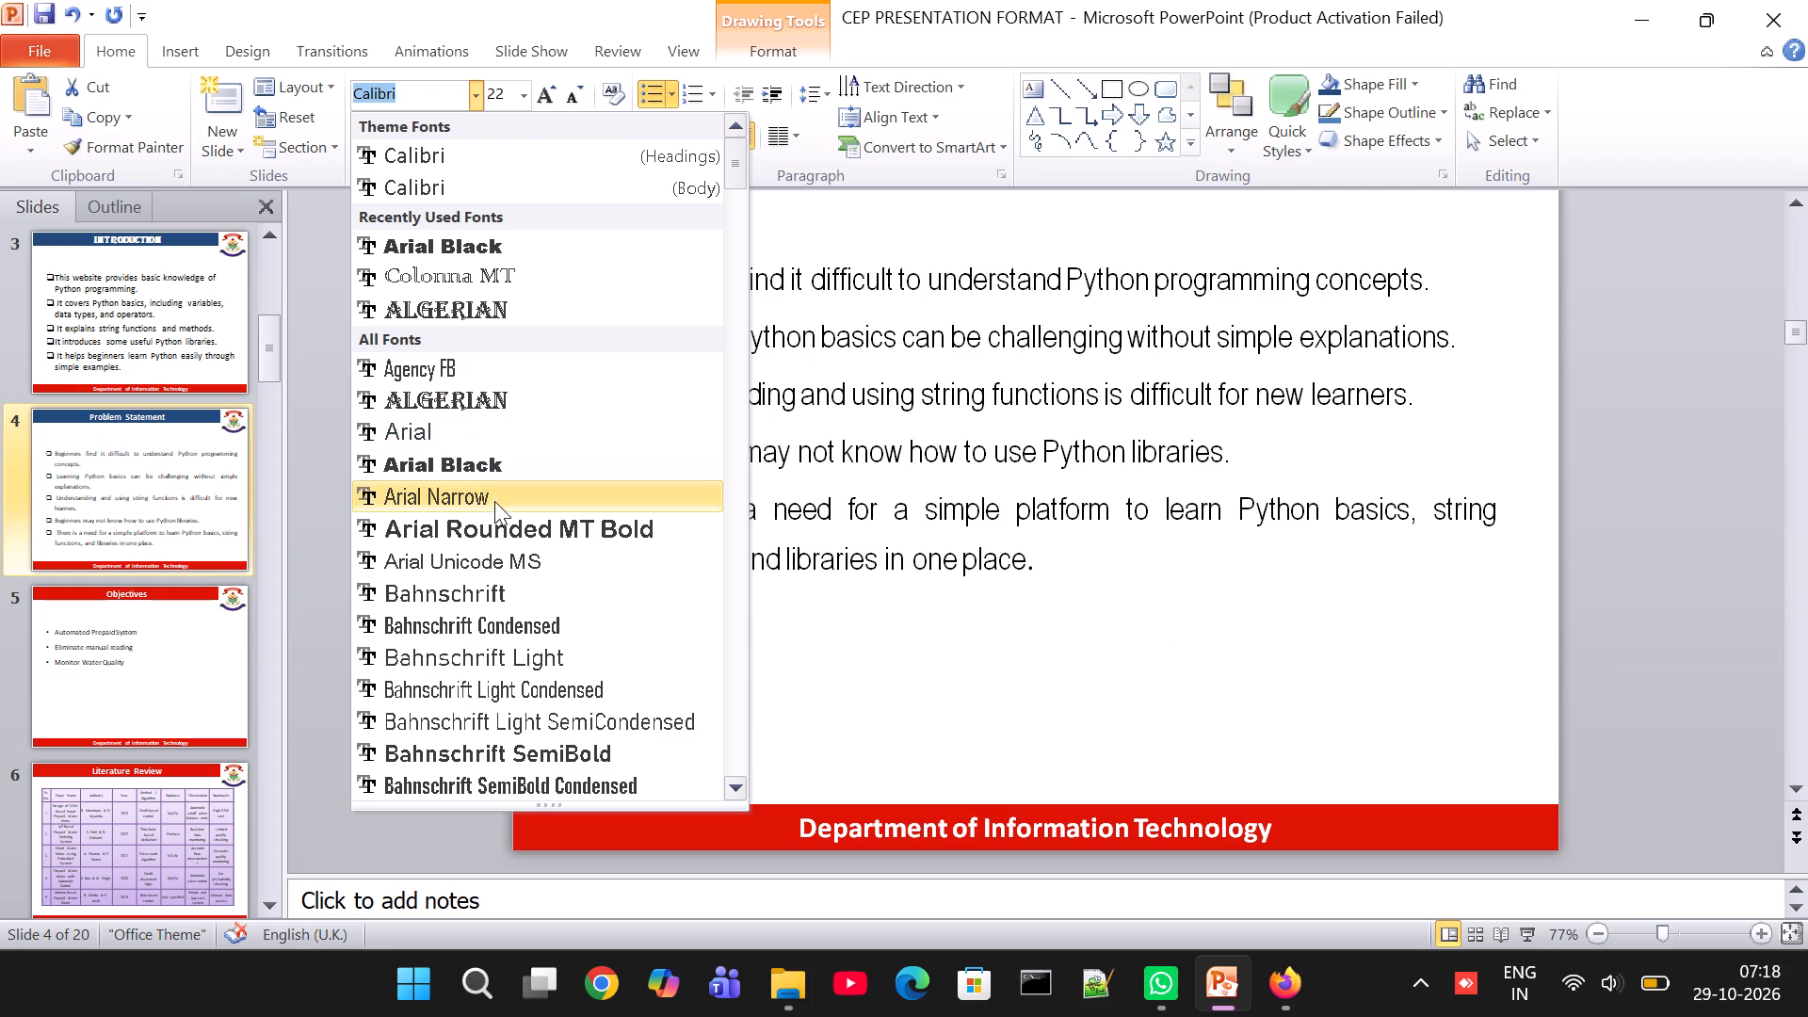
left_click(511, 589)
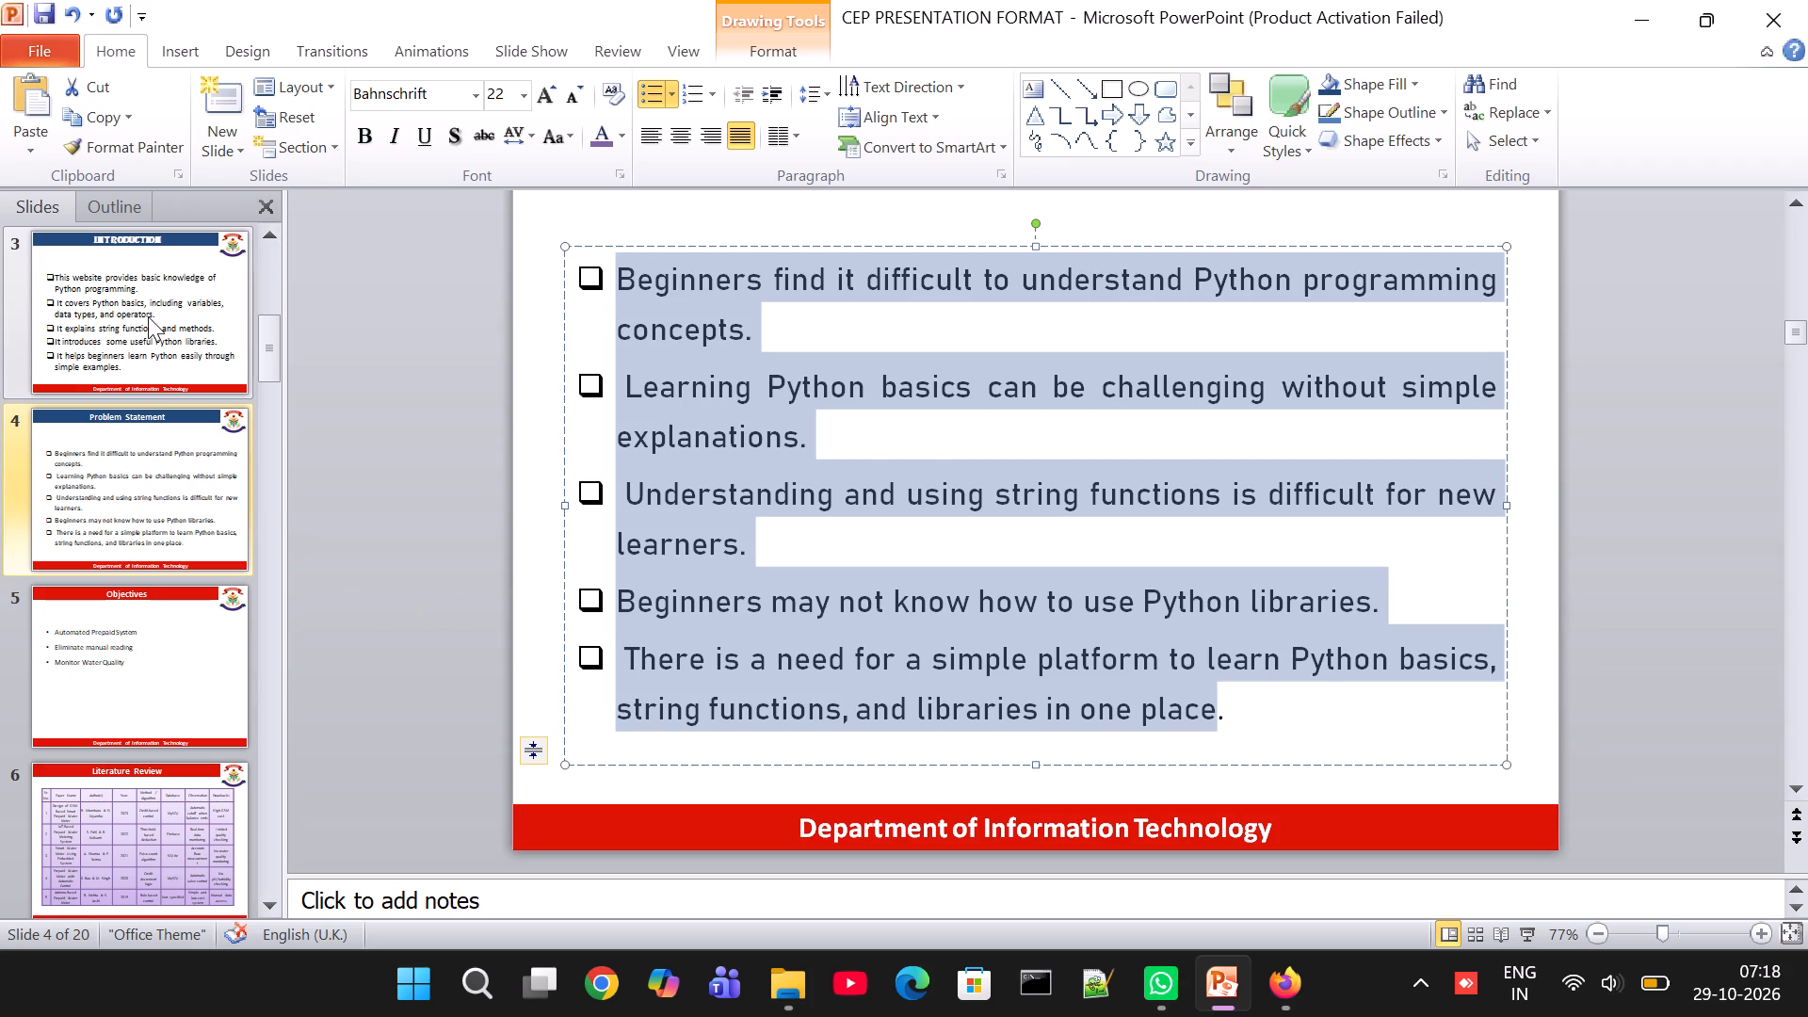
Set the font of the five bullet points on the Introduction slide to Bahnschrift.
left_click(148, 316)
left_click(638, 306)
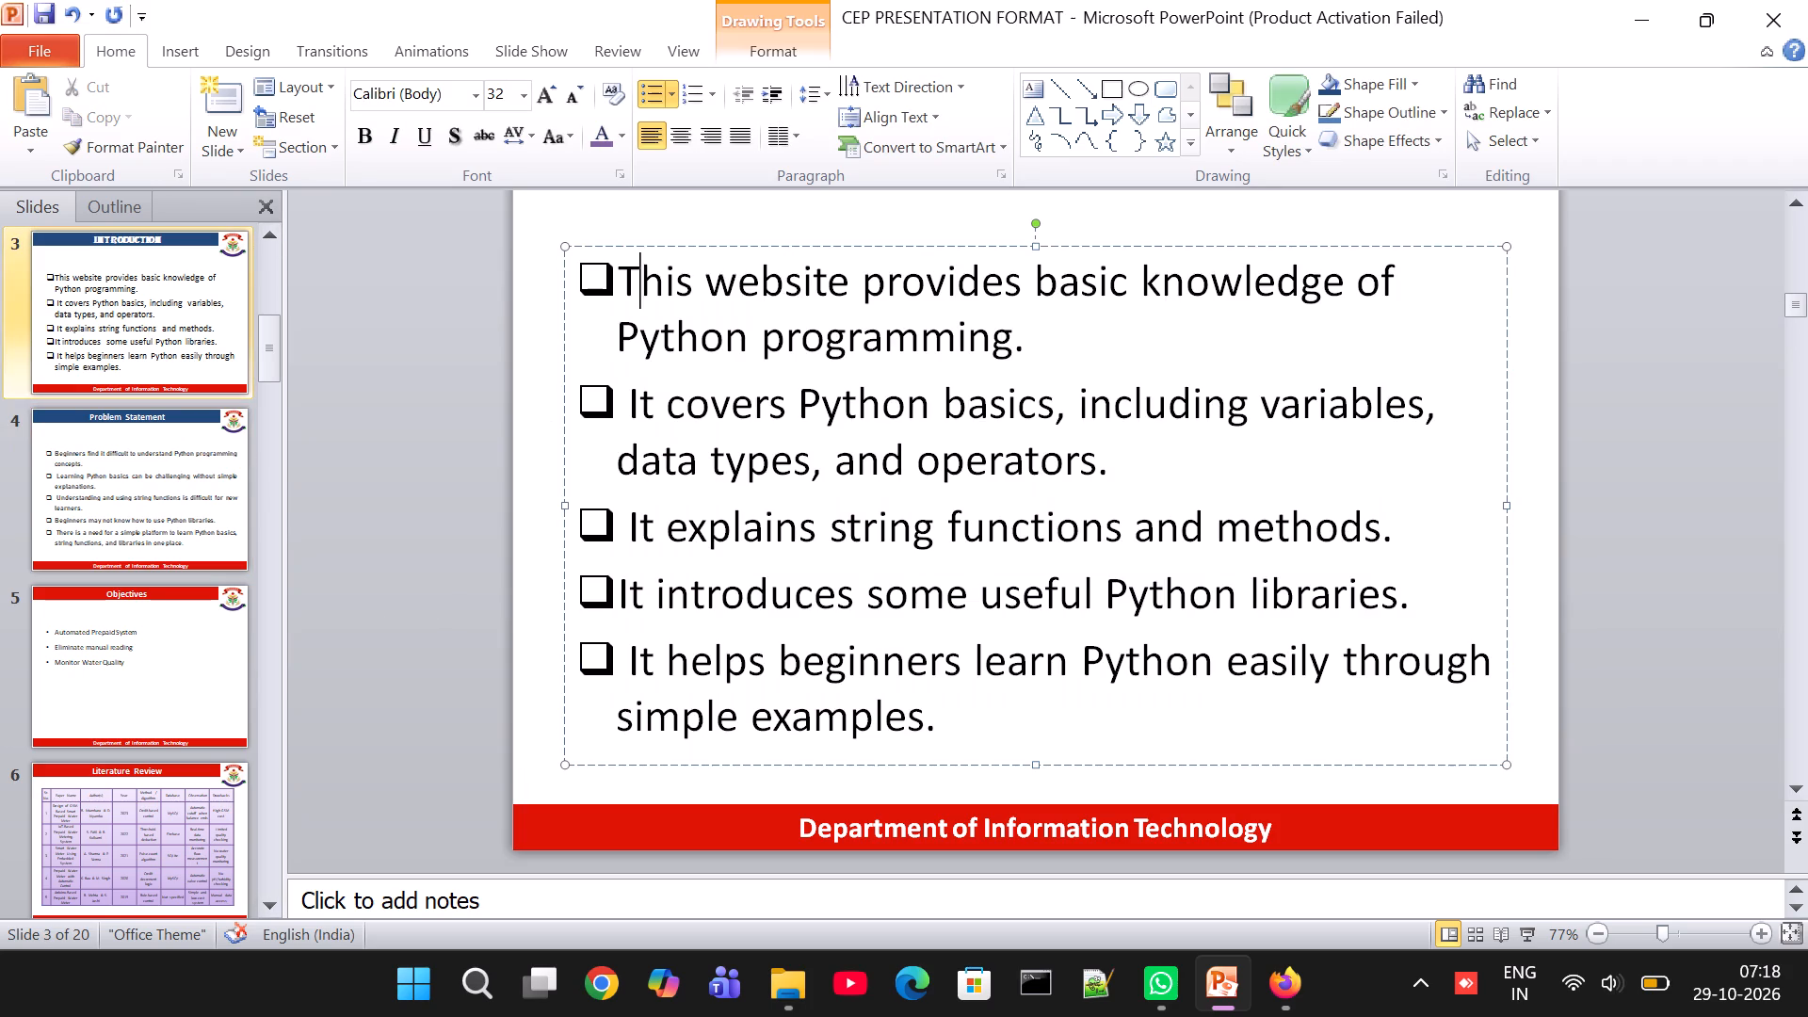
left_click_drag(638, 306, 787, 752)
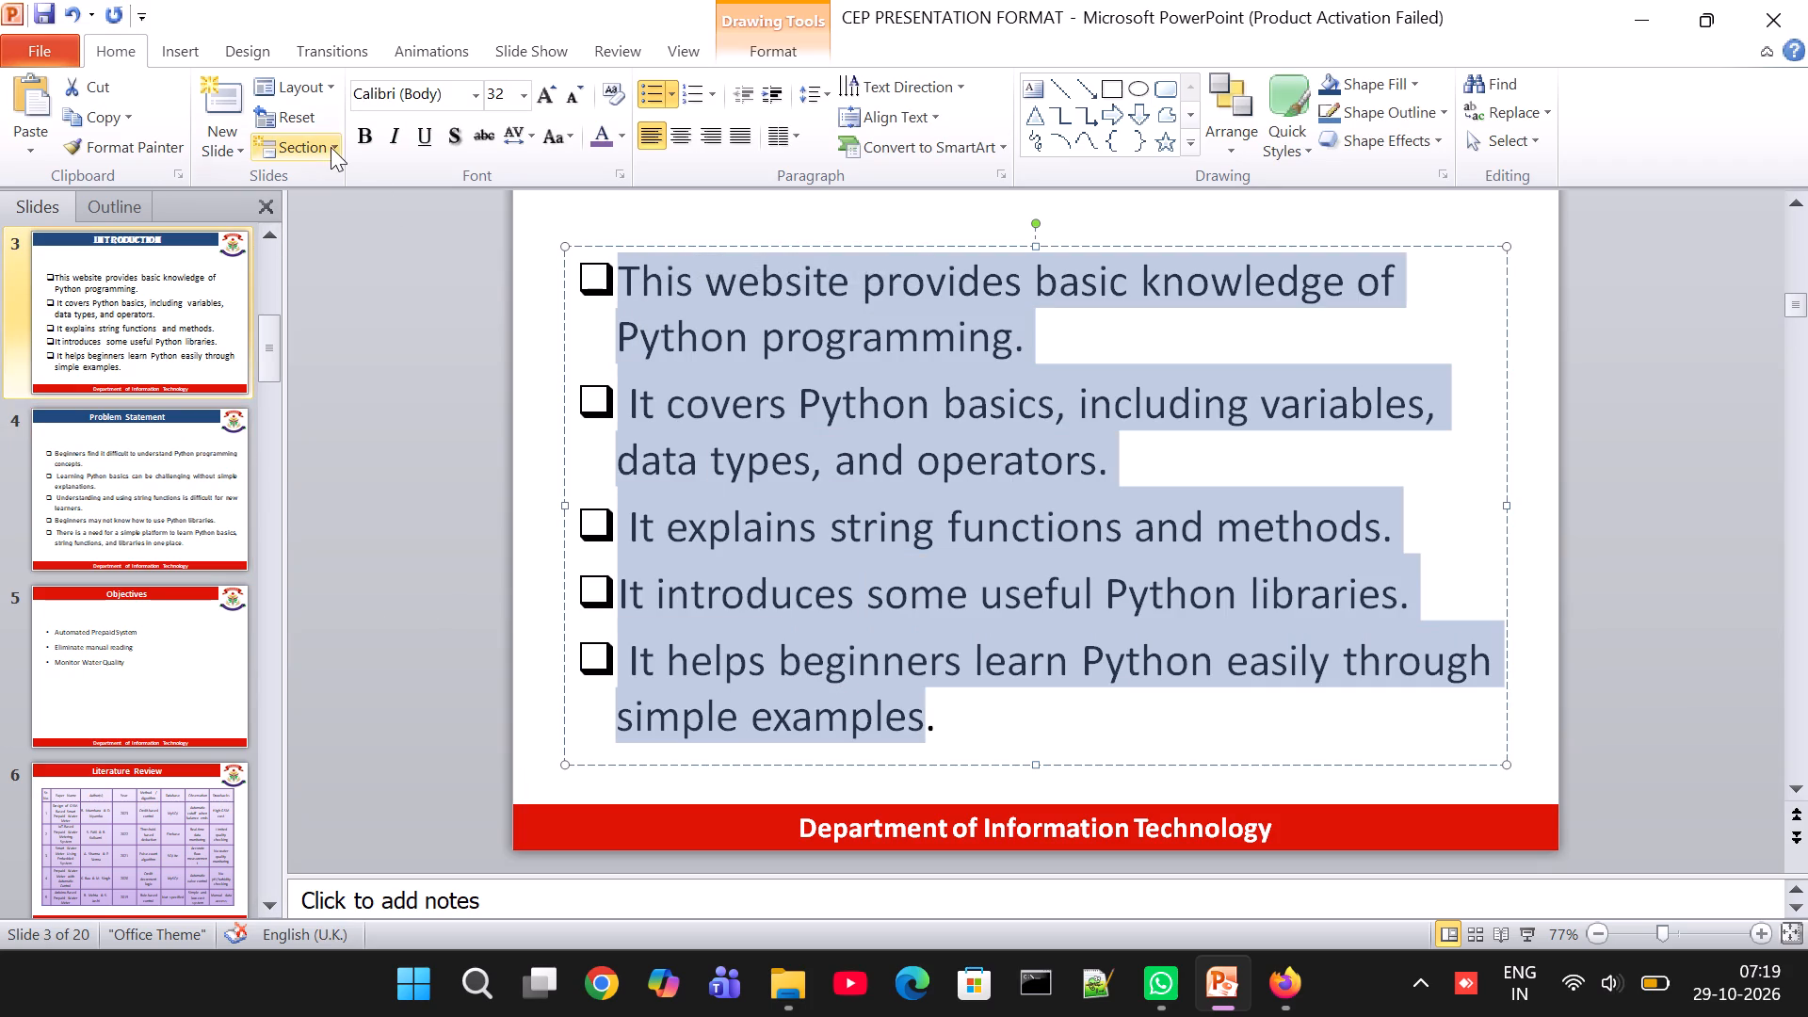
left_click(475, 103)
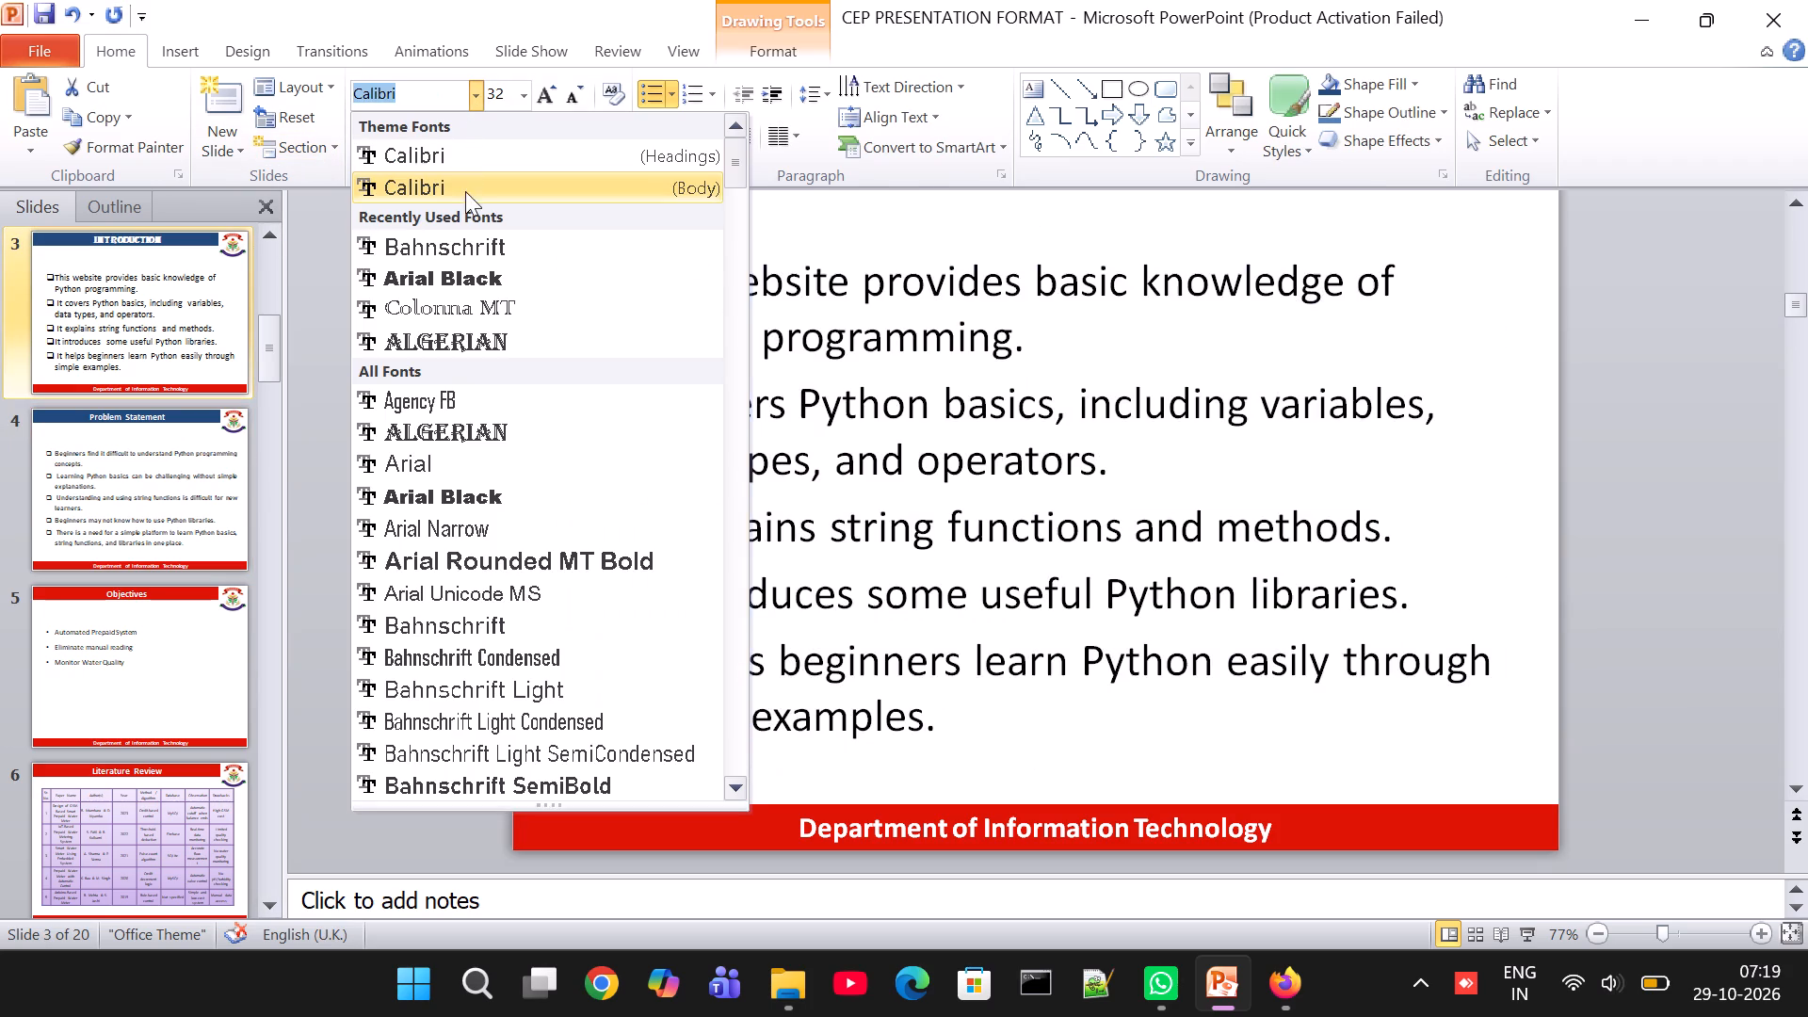
left_click(468, 255)
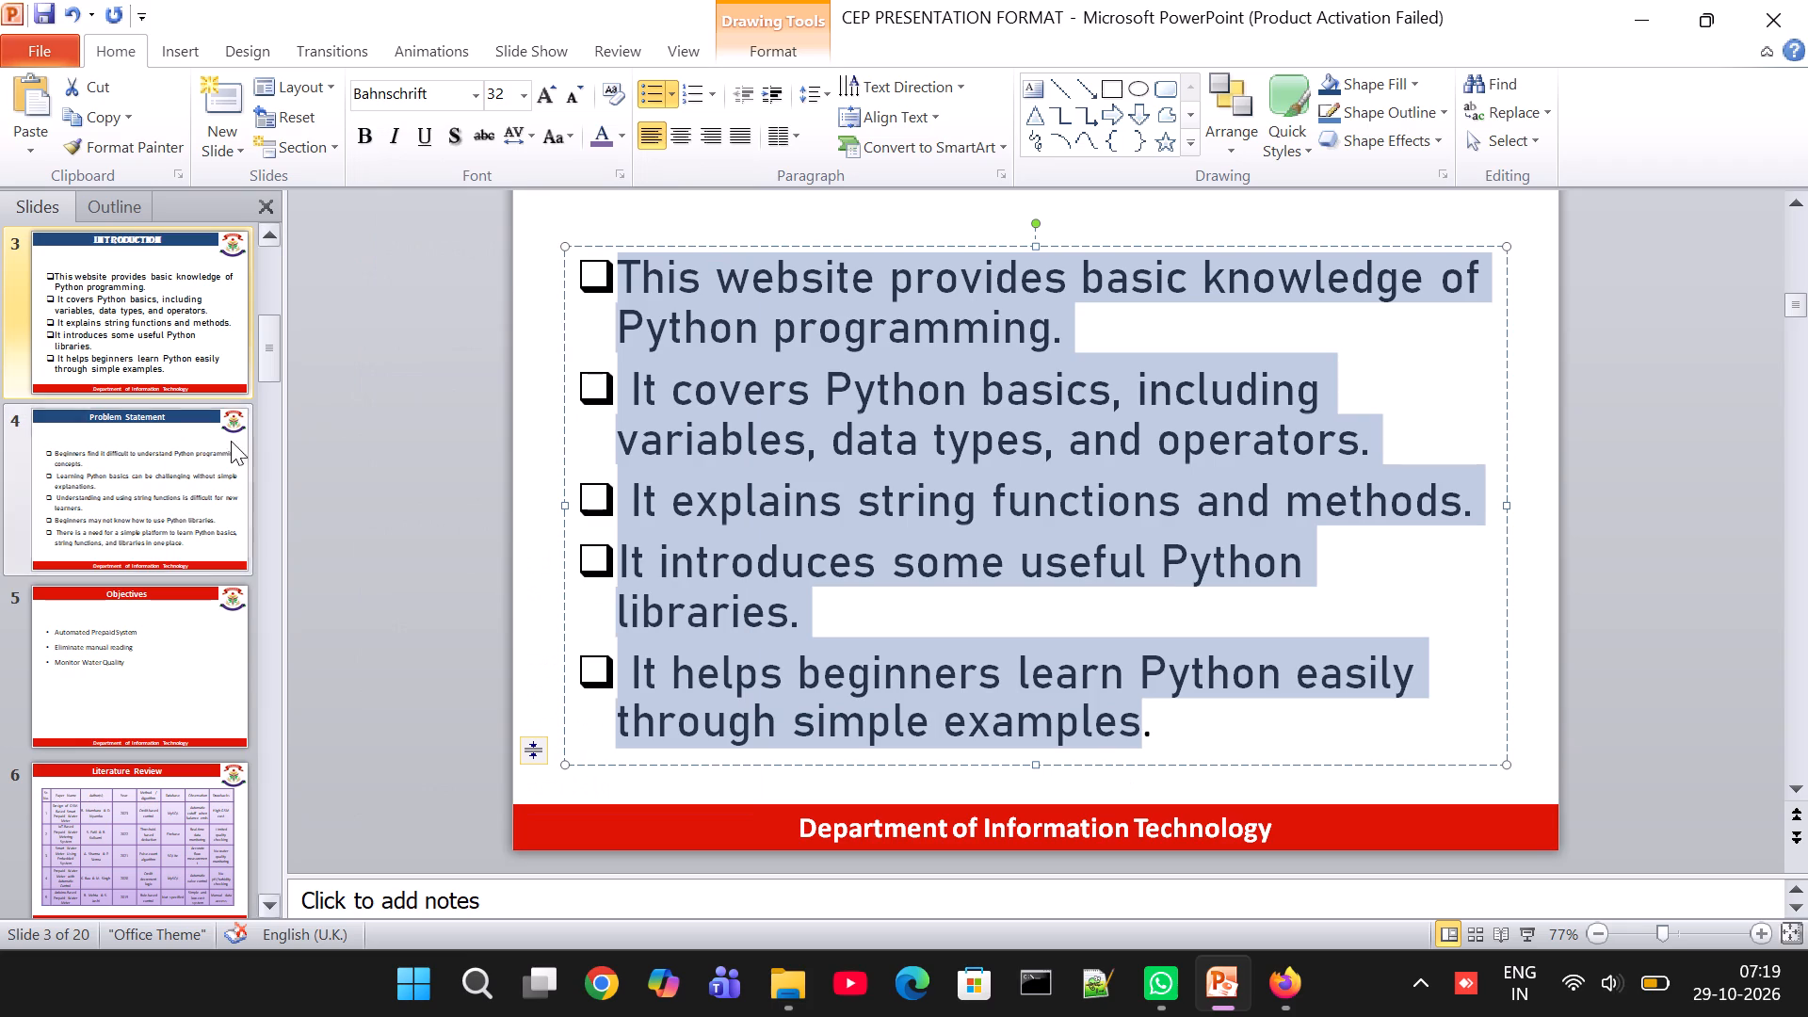
Insert a blank, unbulleted line after the first point, ending "Python programming.", on the Introduction slide.
left_click(121, 456)
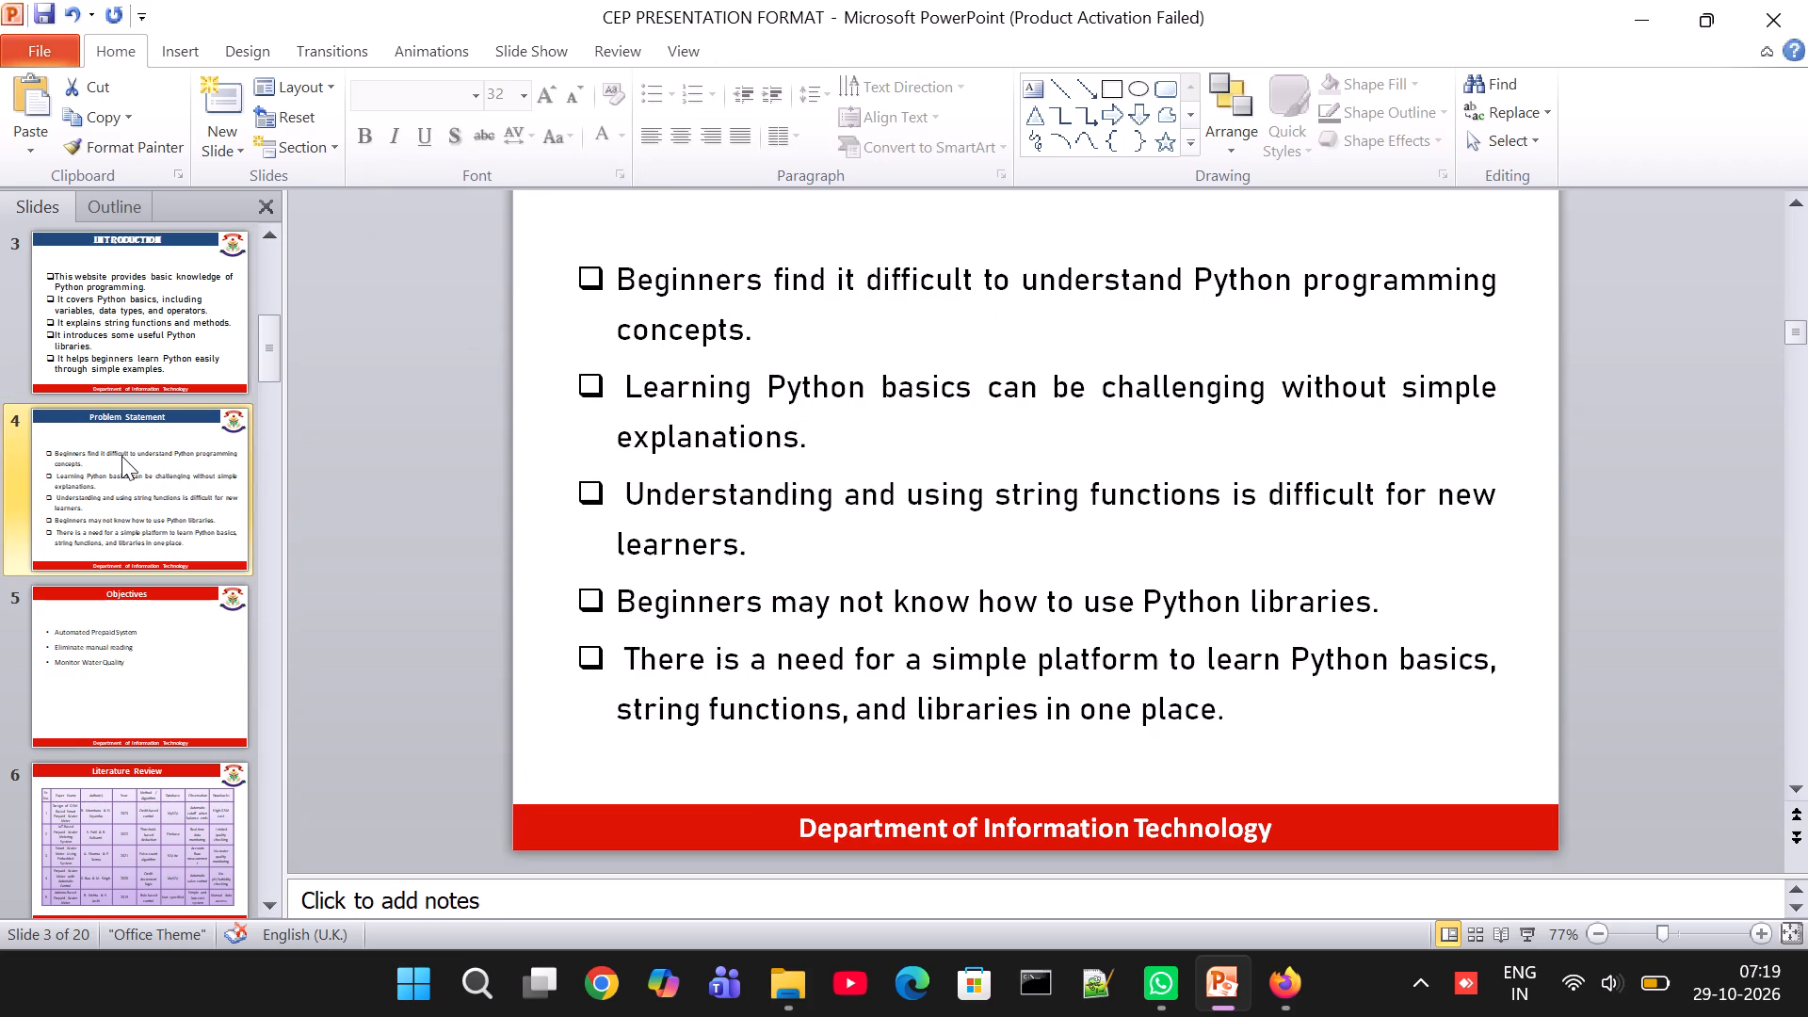
left_click(91, 344)
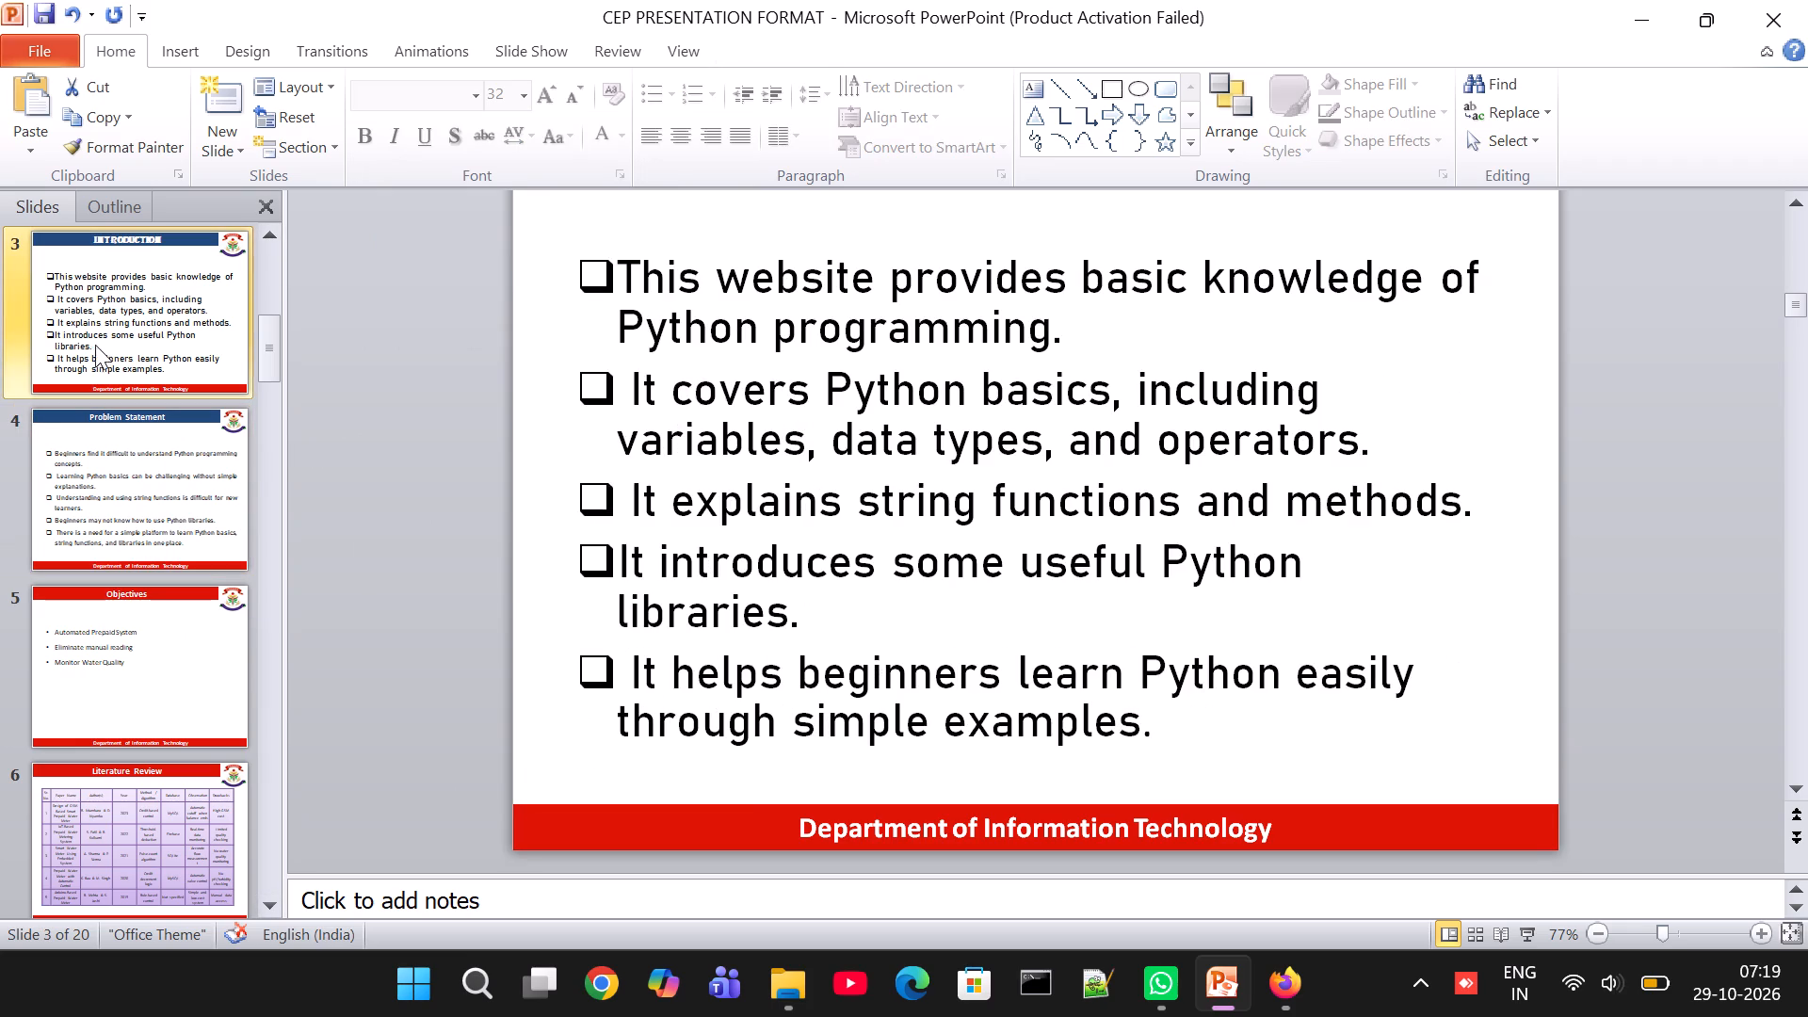
left_click(1072, 346)
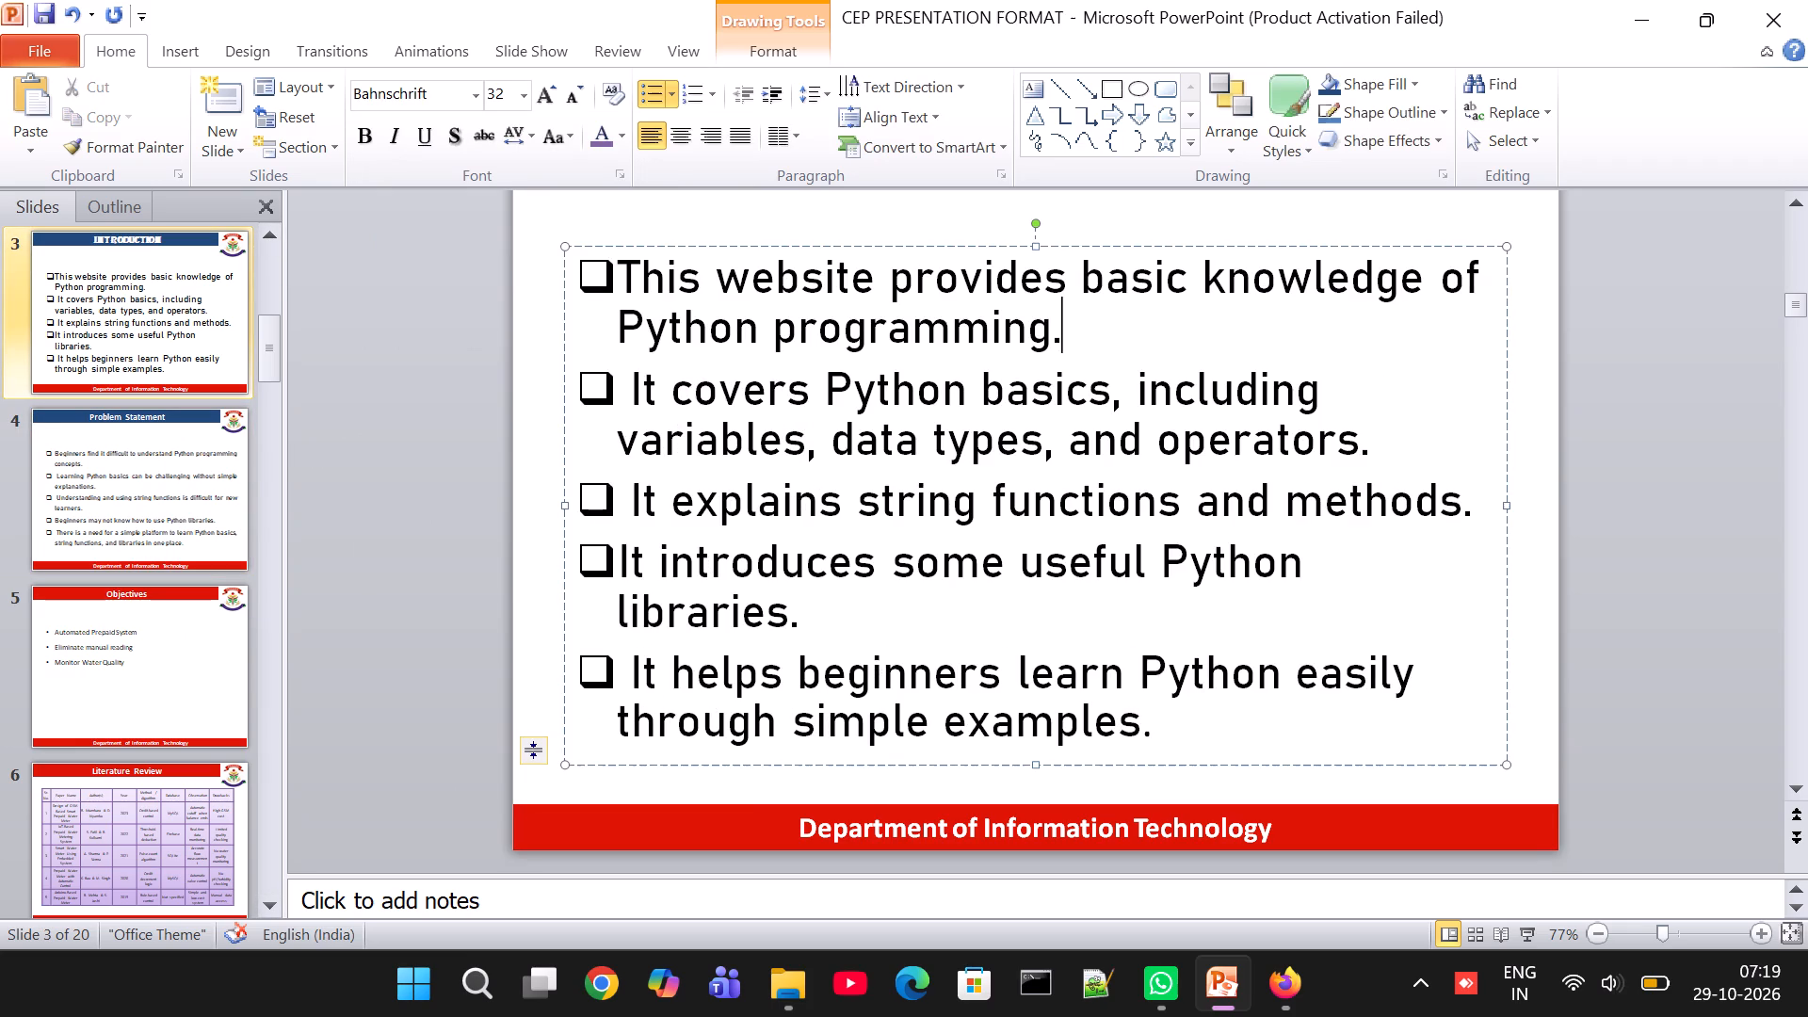
key("Return")
key("BackSpace")
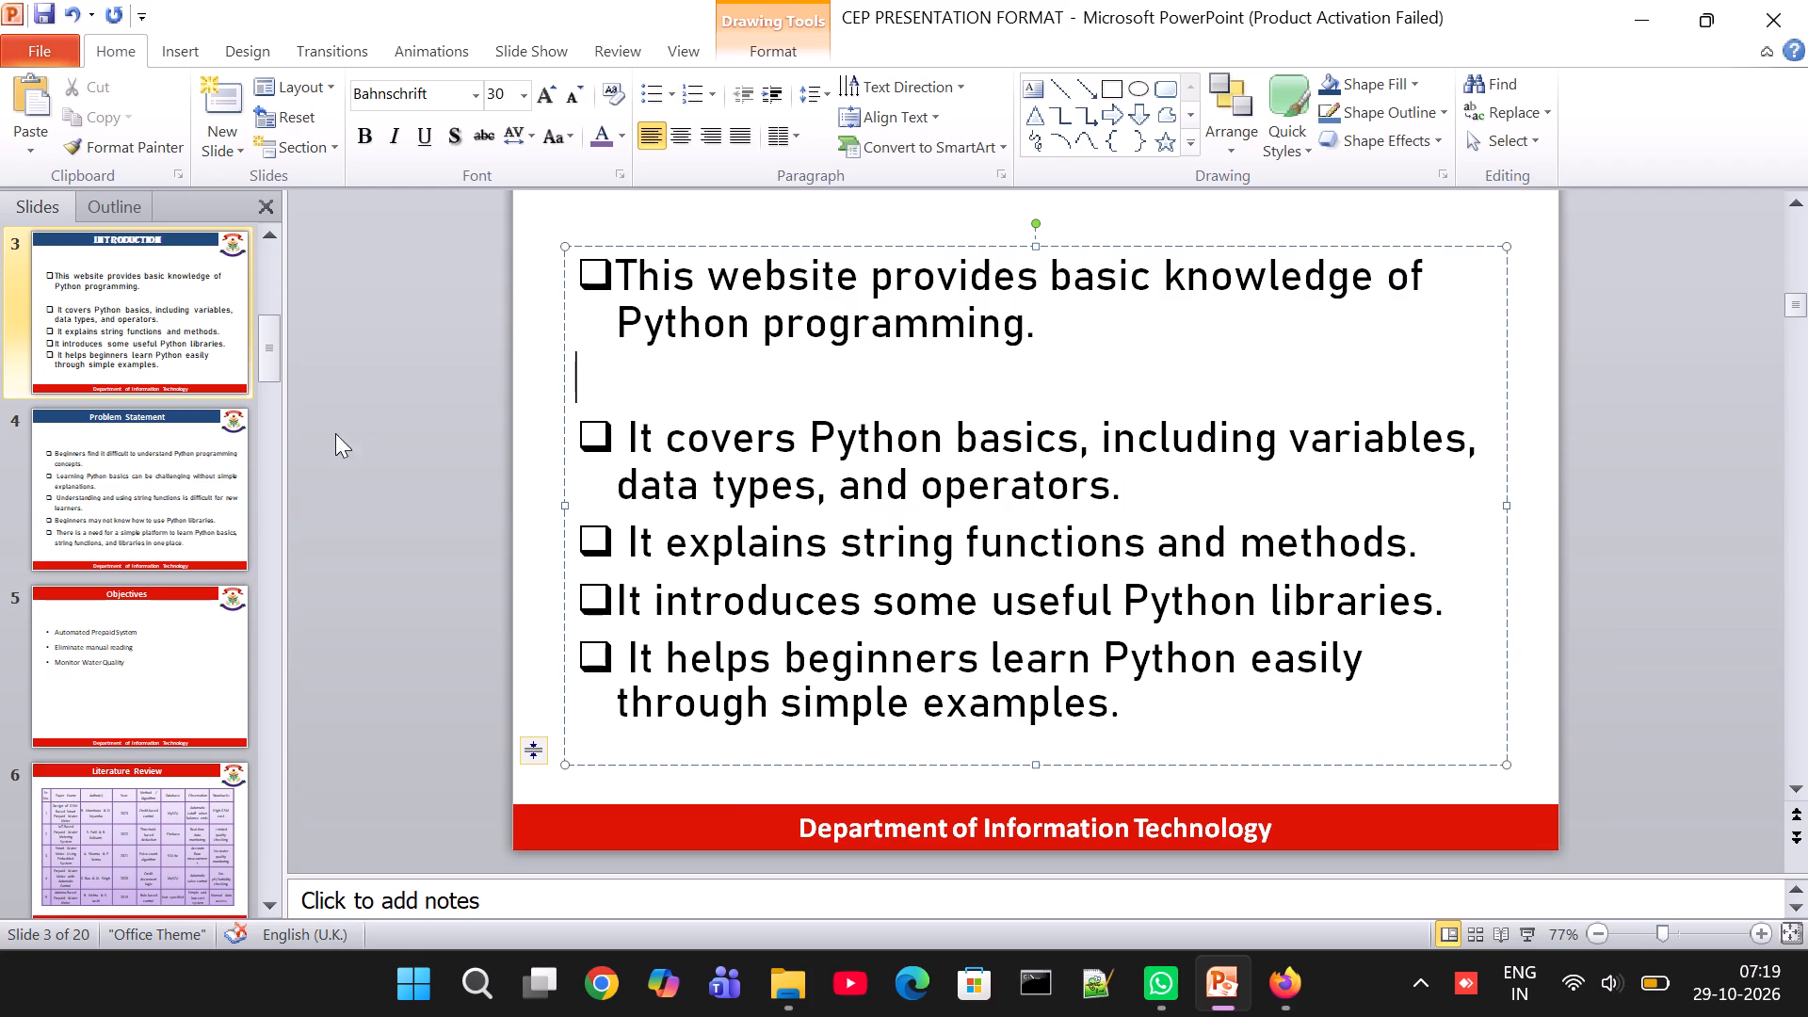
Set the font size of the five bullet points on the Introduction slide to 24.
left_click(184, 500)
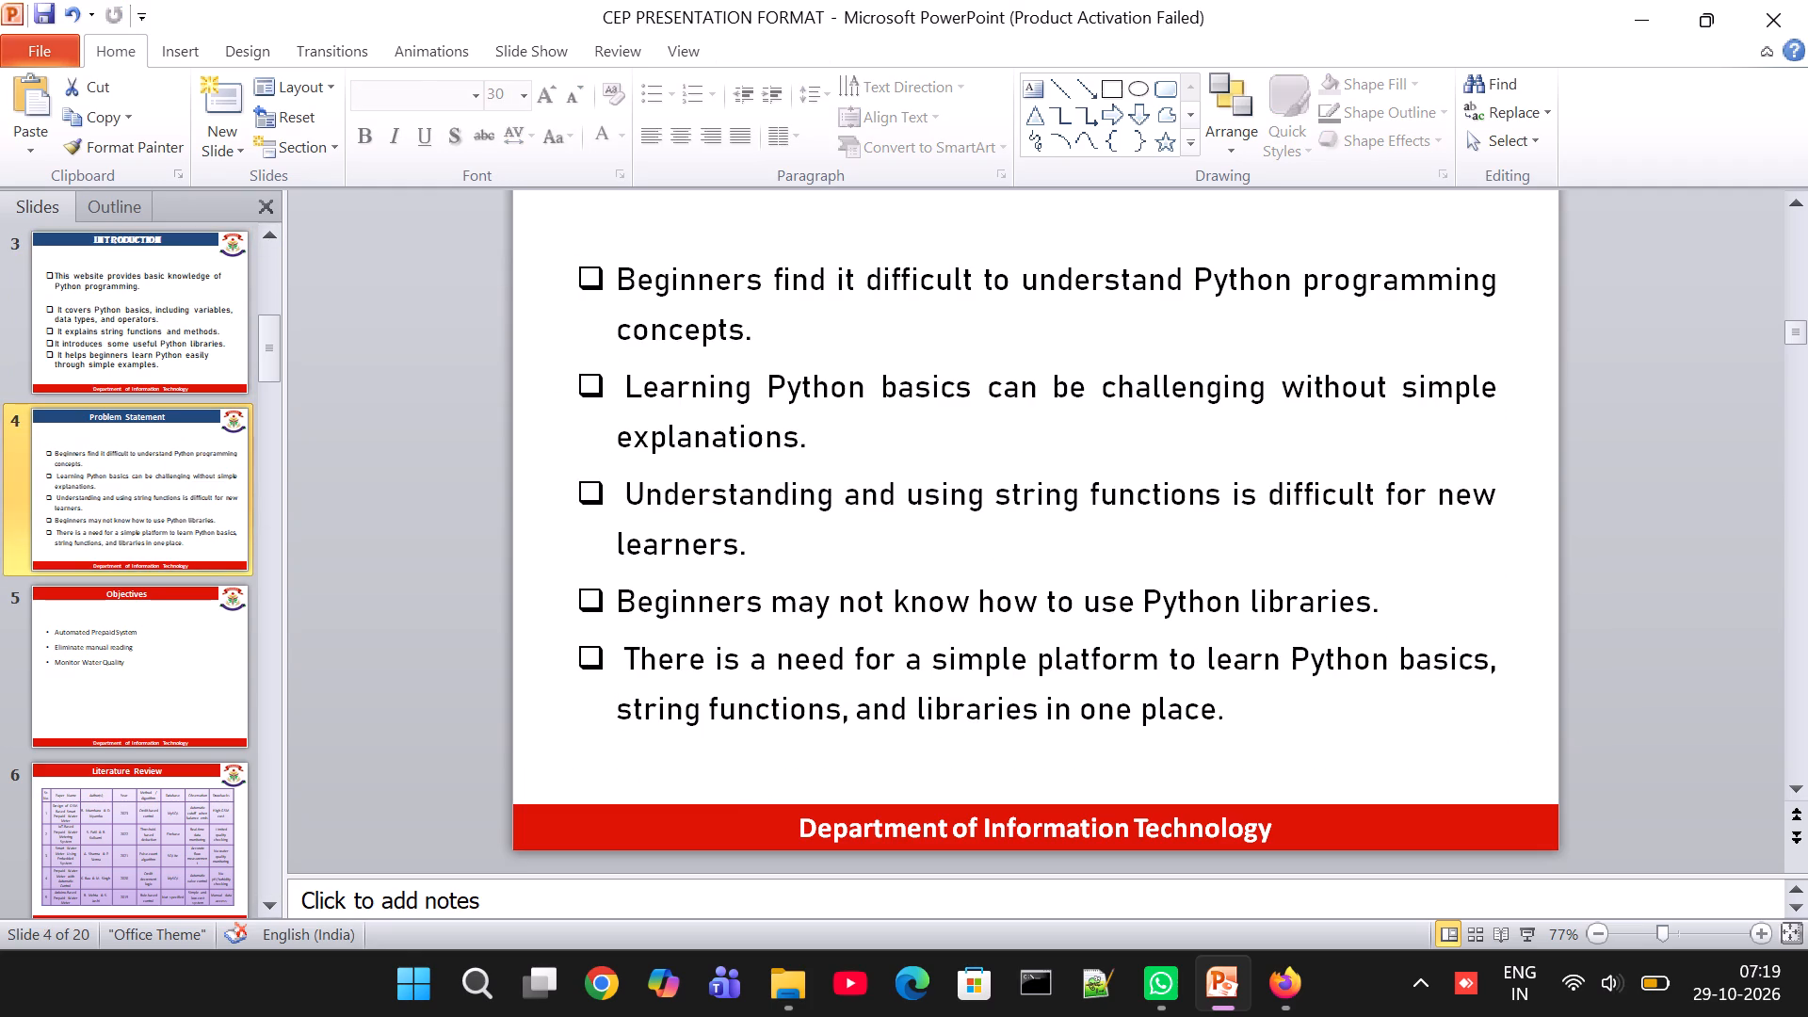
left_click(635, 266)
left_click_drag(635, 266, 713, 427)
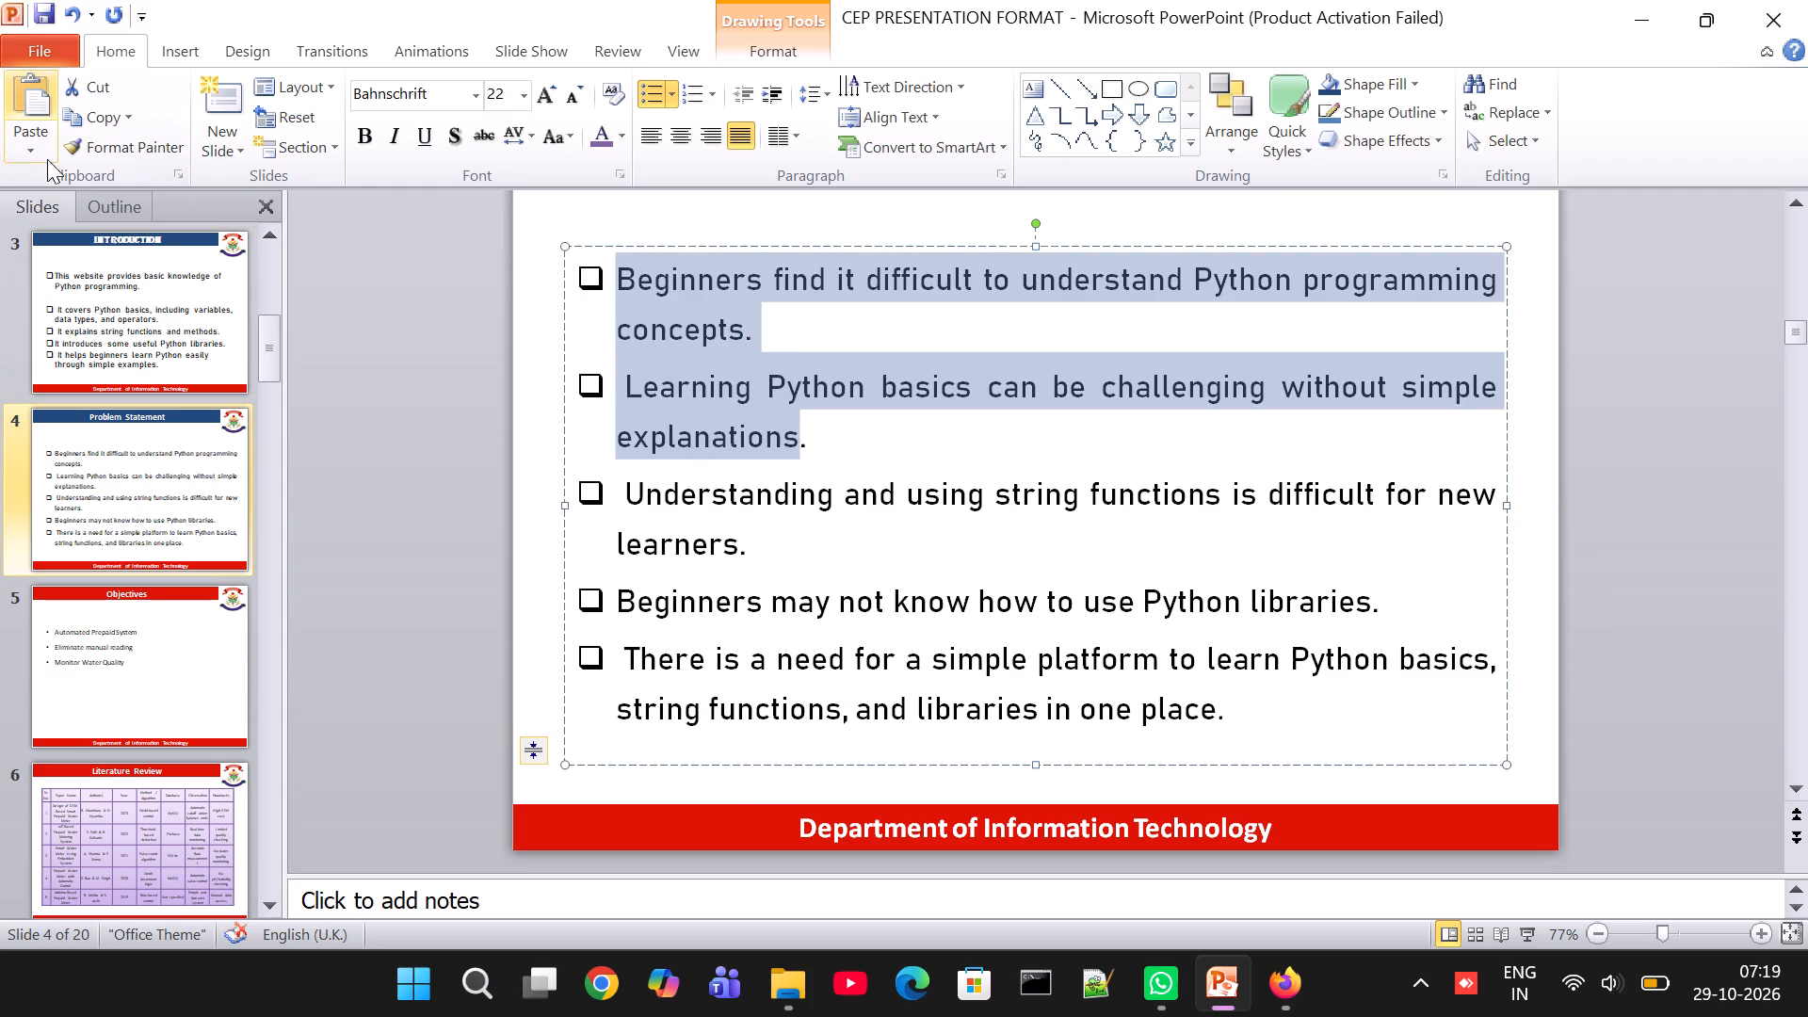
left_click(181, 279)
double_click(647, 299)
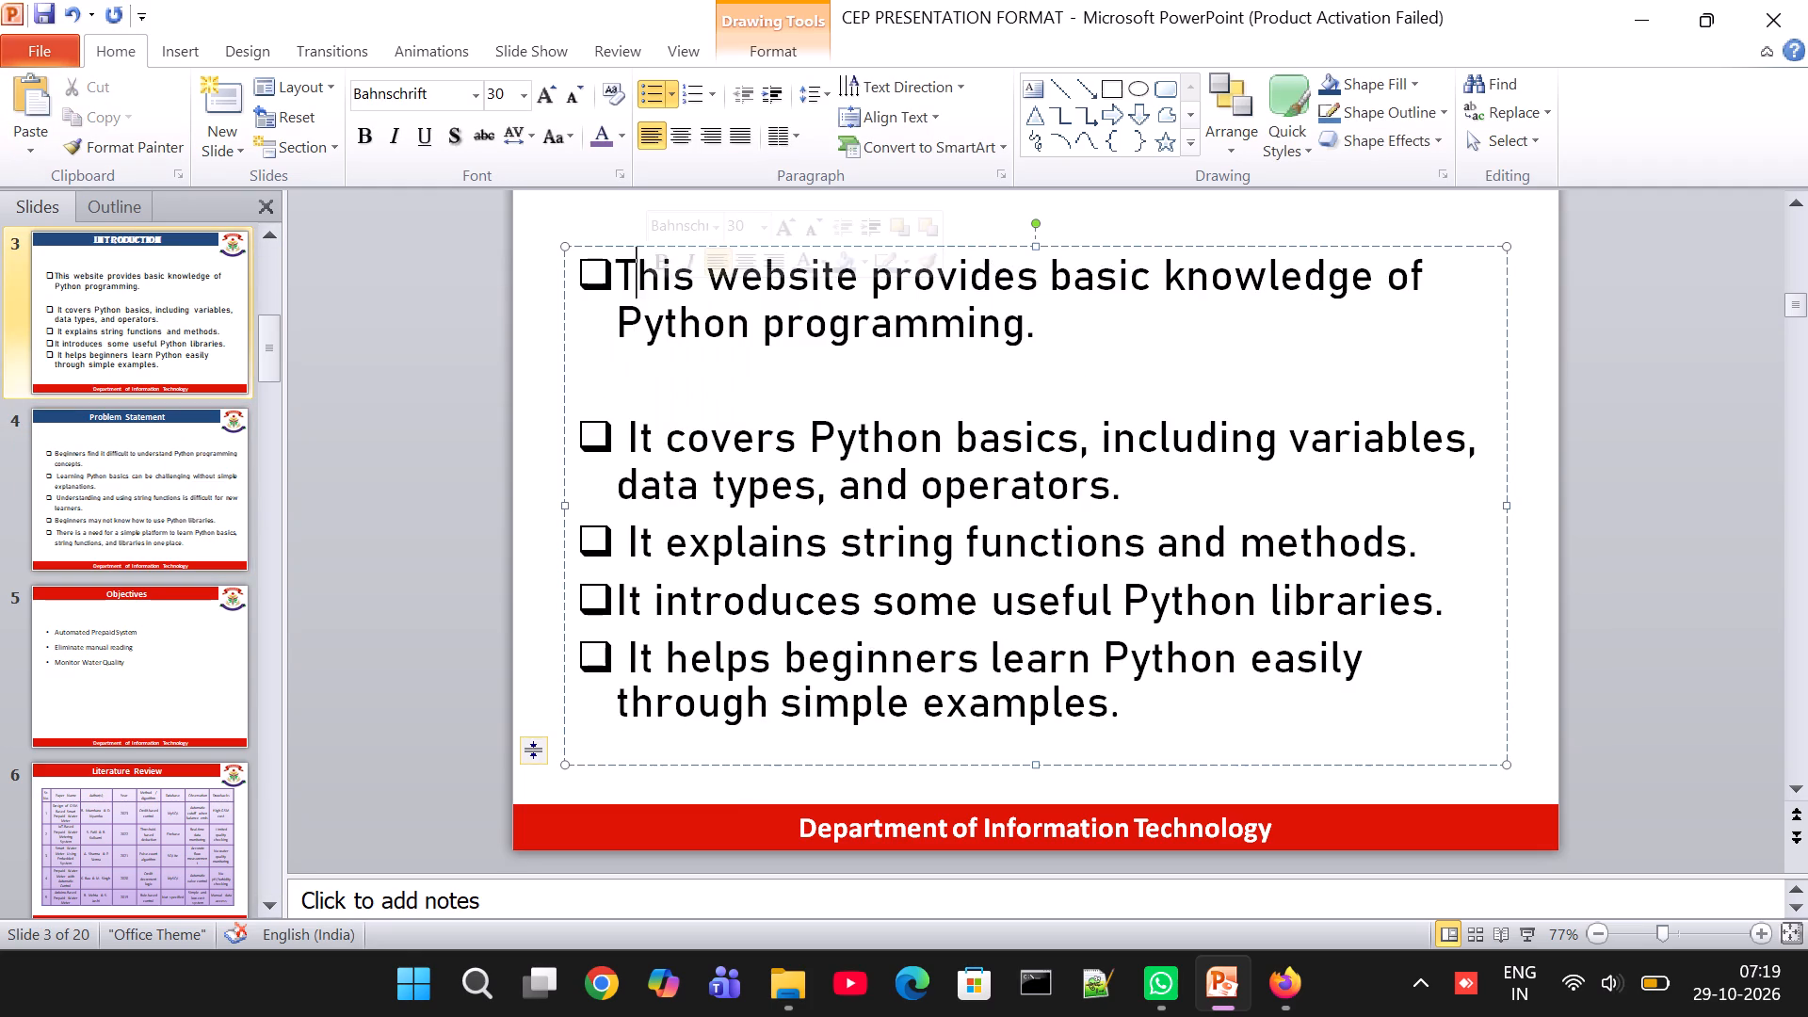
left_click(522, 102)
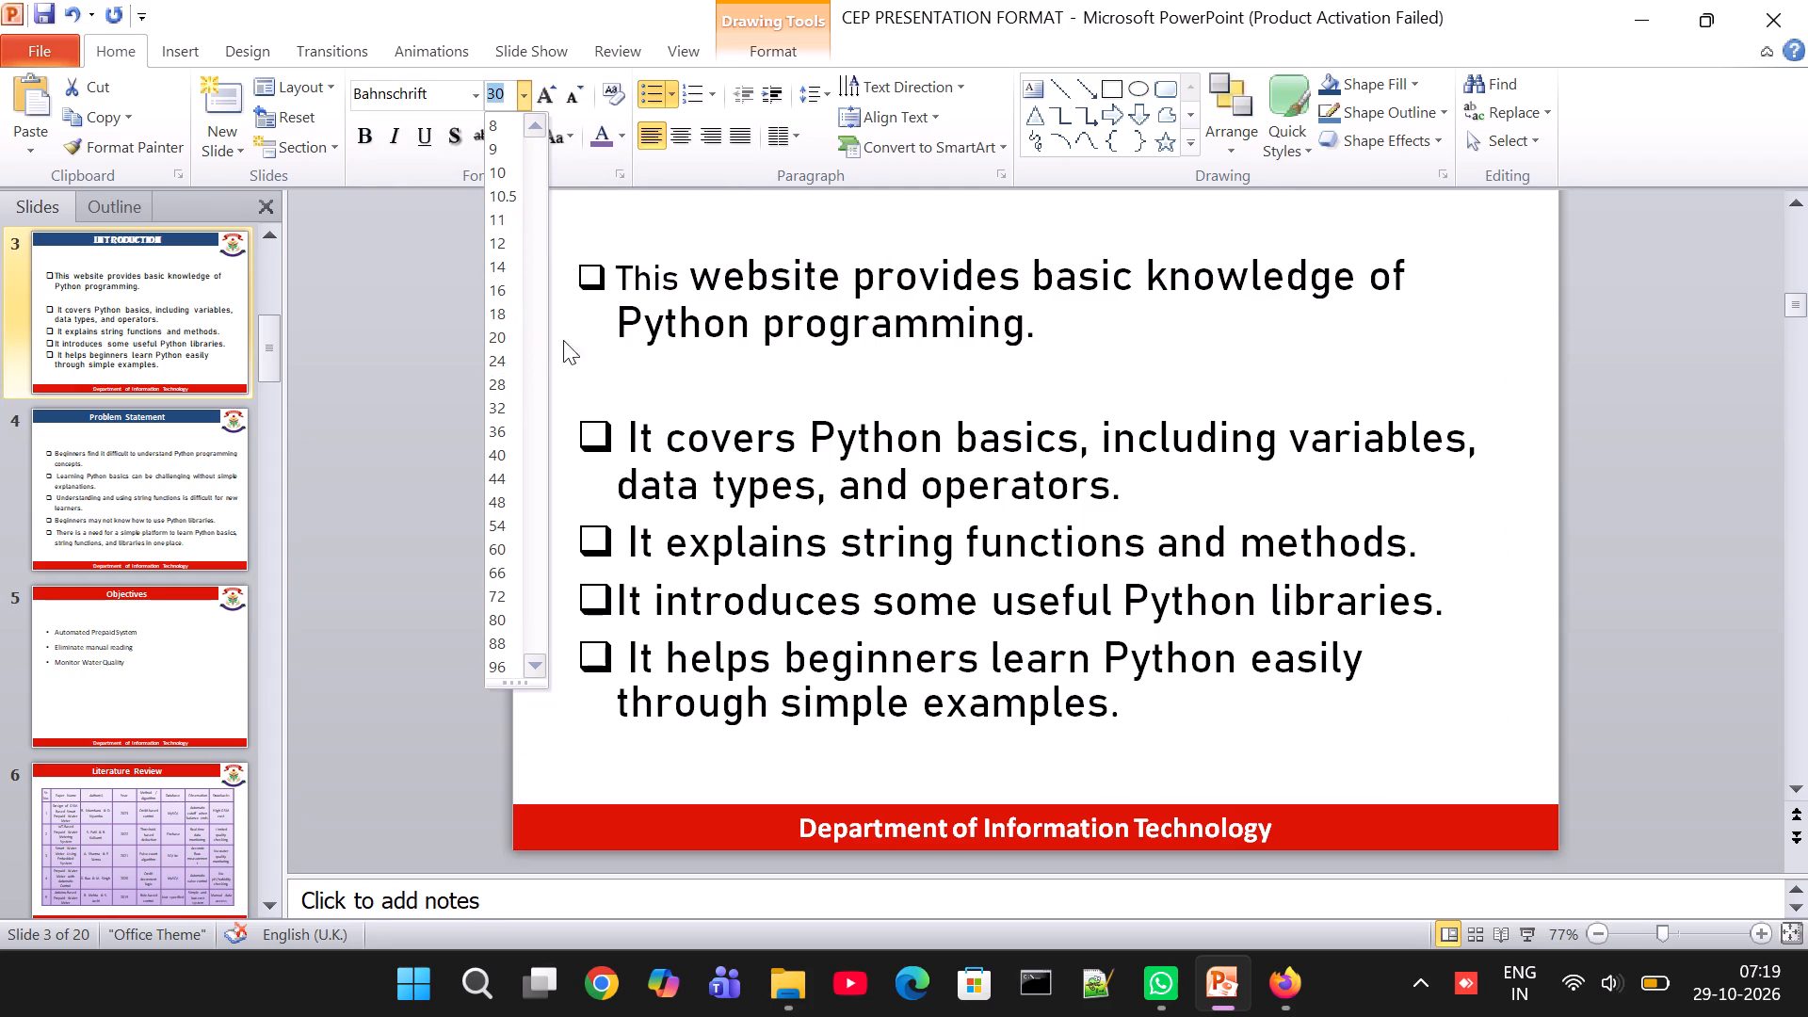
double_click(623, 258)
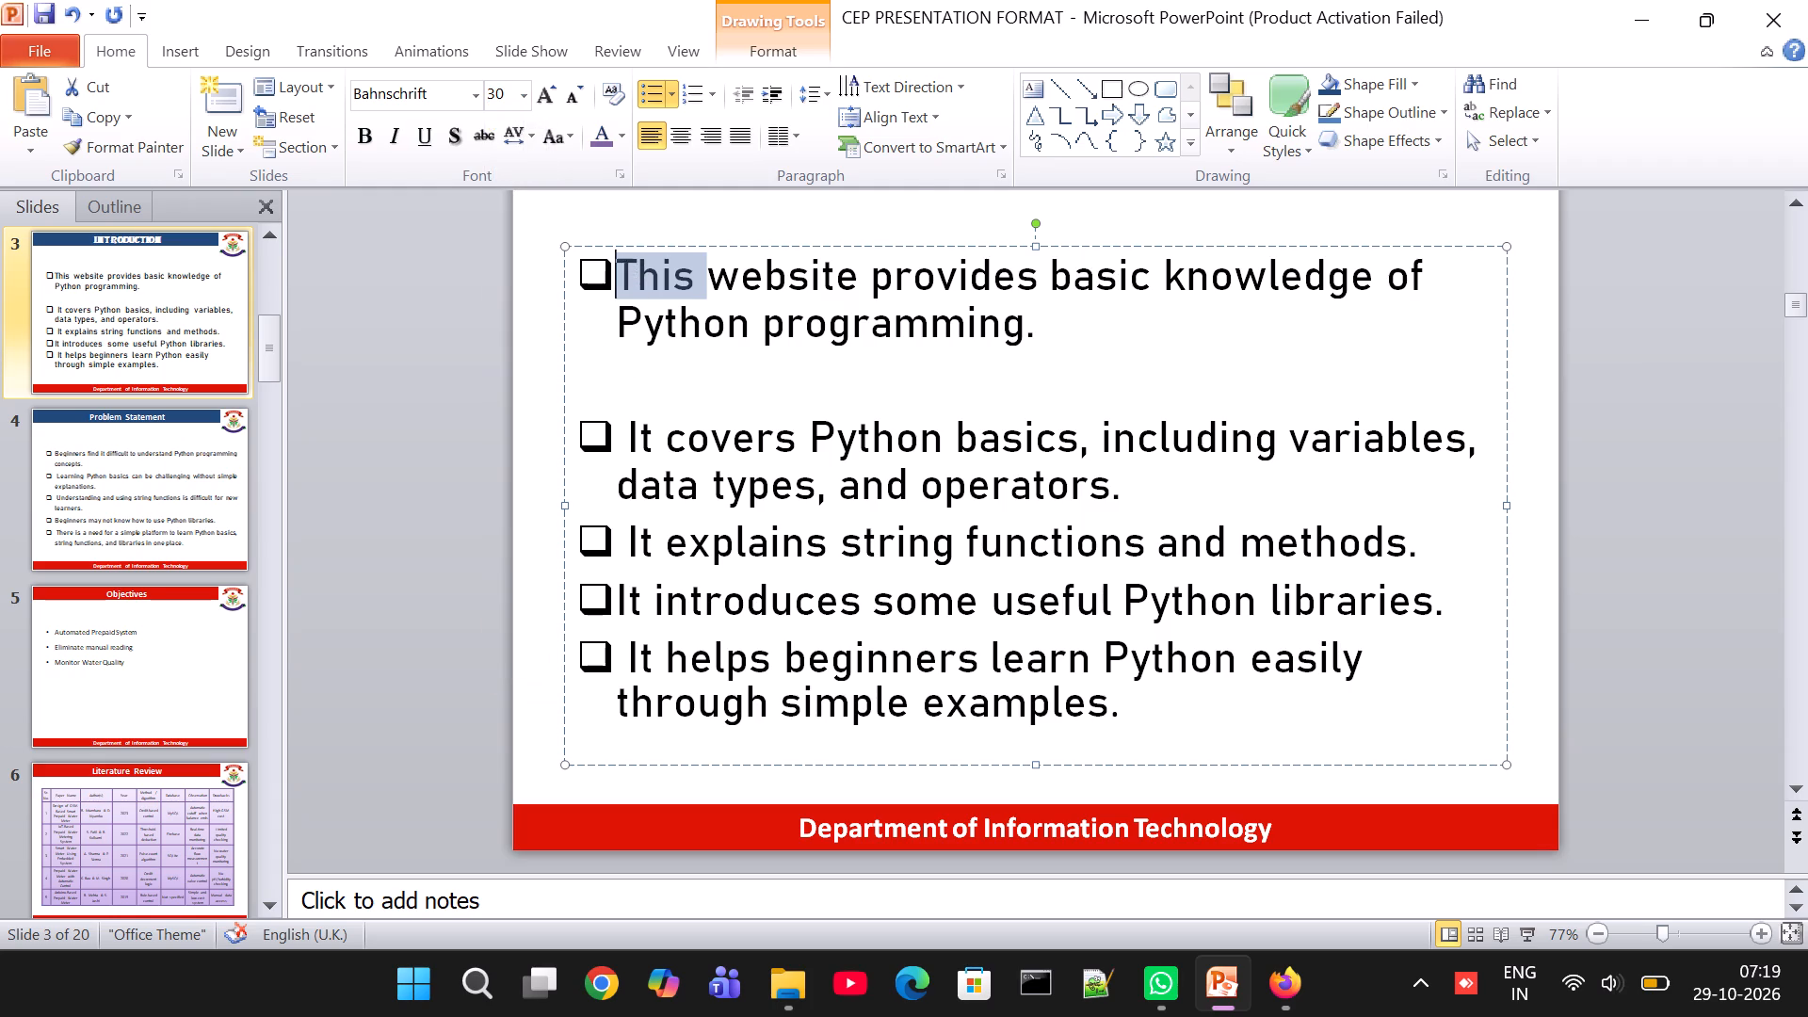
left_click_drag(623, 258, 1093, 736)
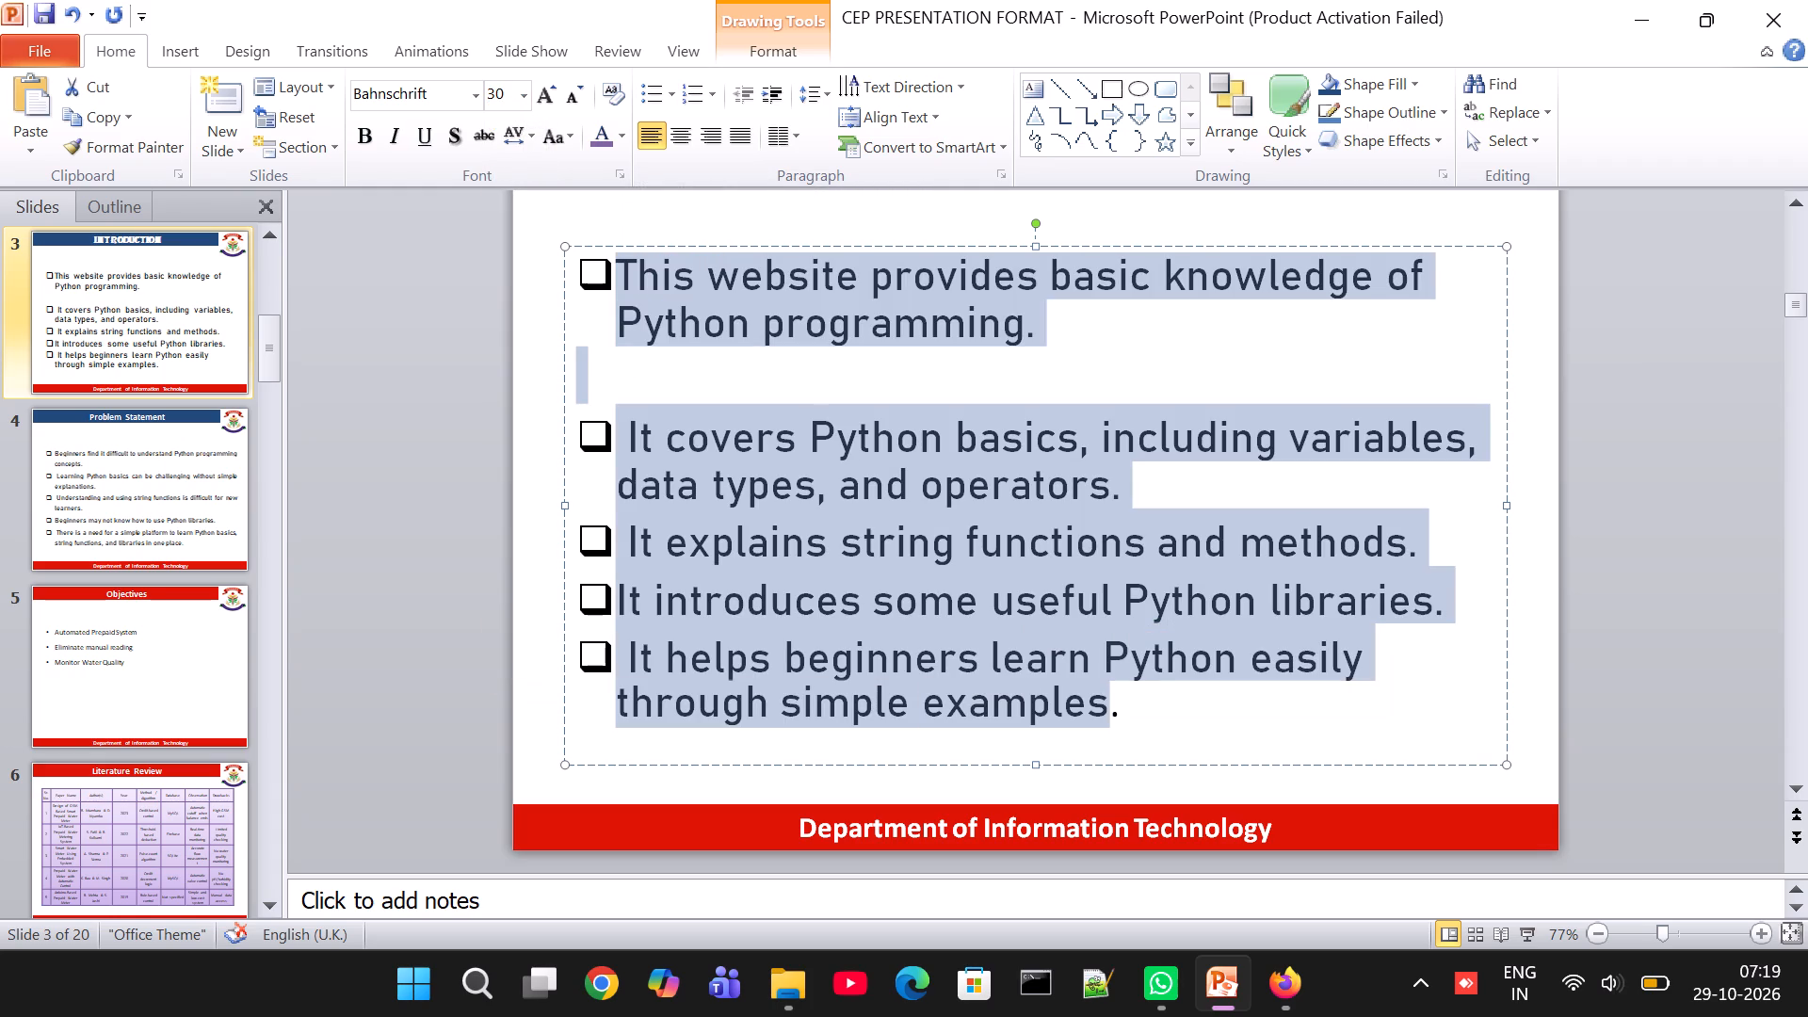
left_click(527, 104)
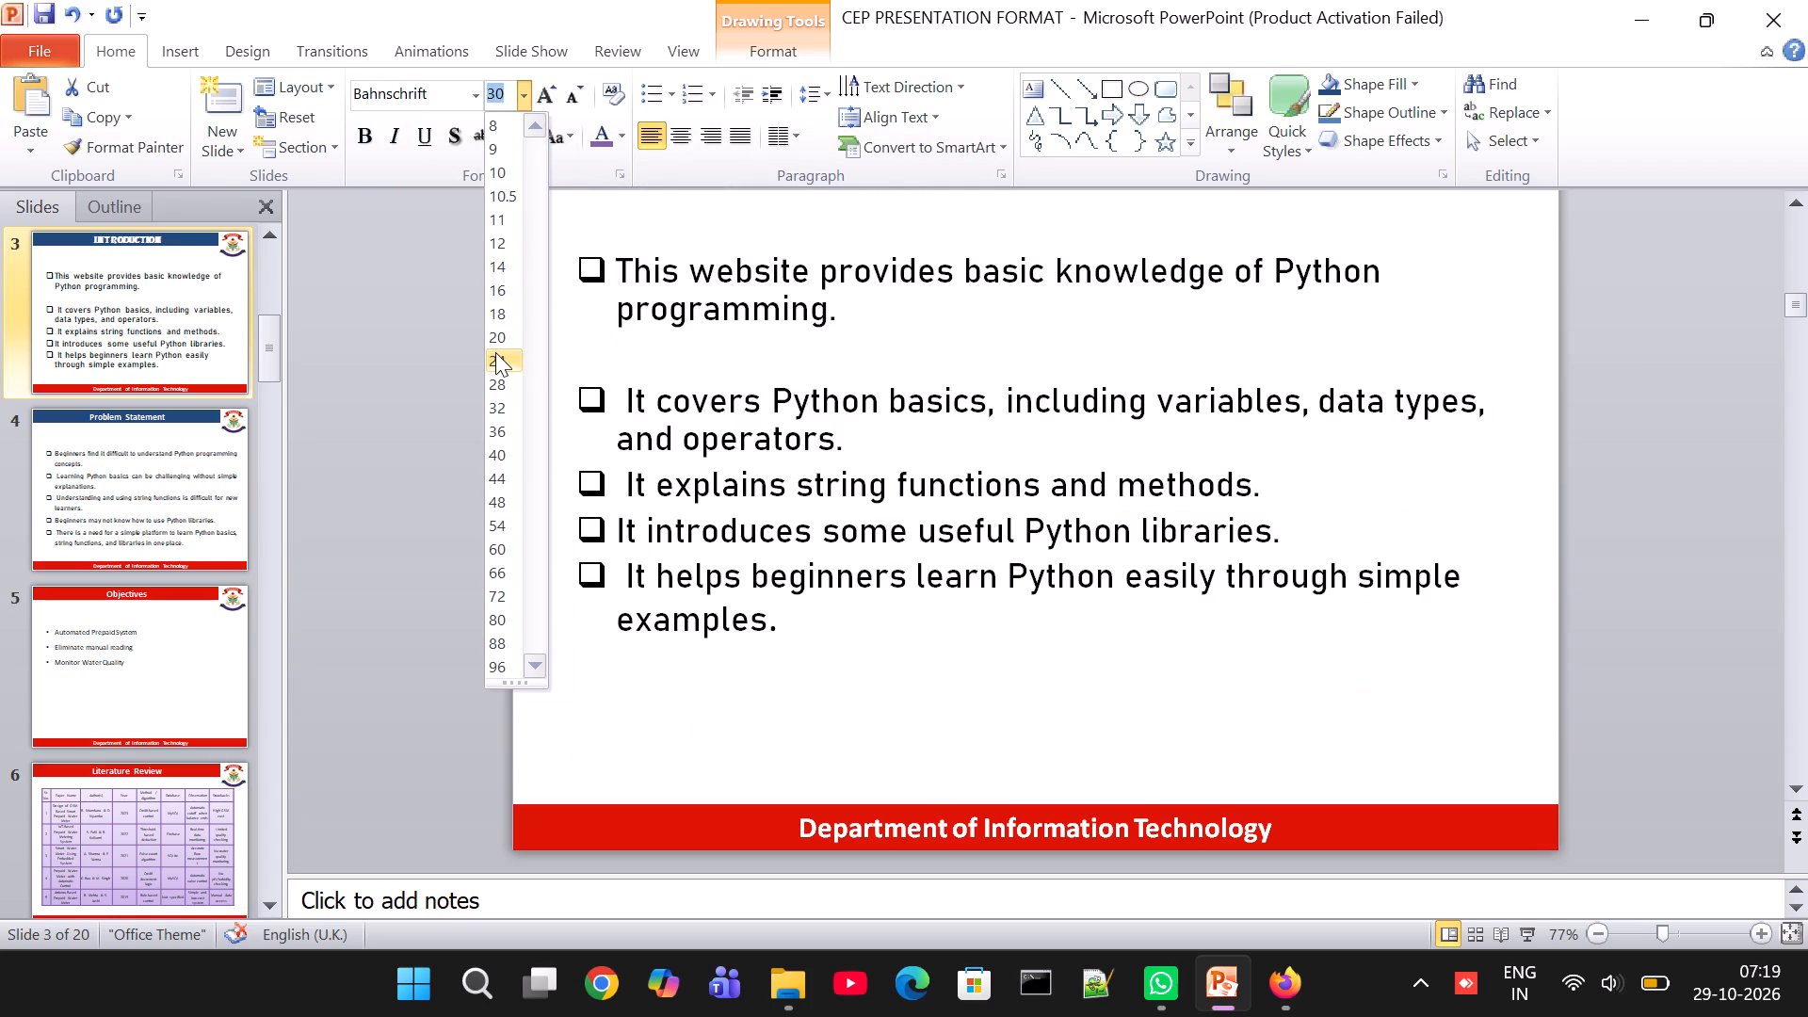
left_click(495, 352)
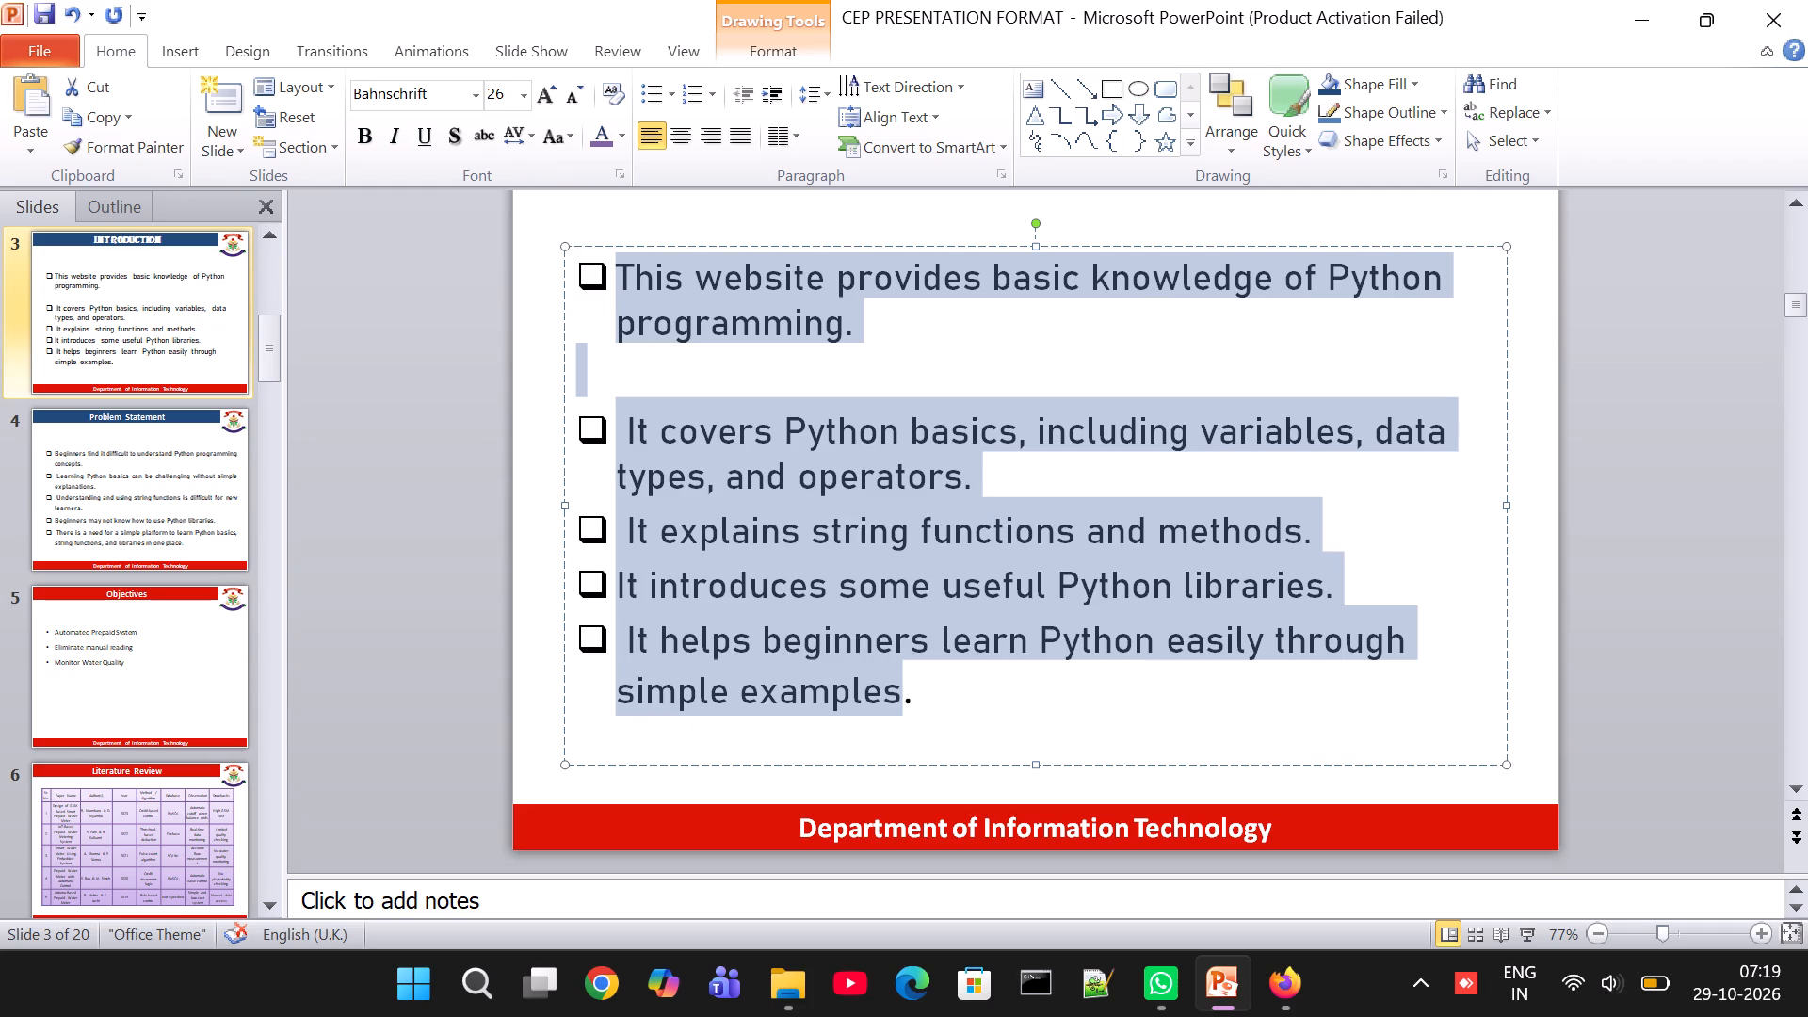
Delete the blank line between the first and second points on the Introduction slide.
left_click(618, 367)
key("BackSpace")
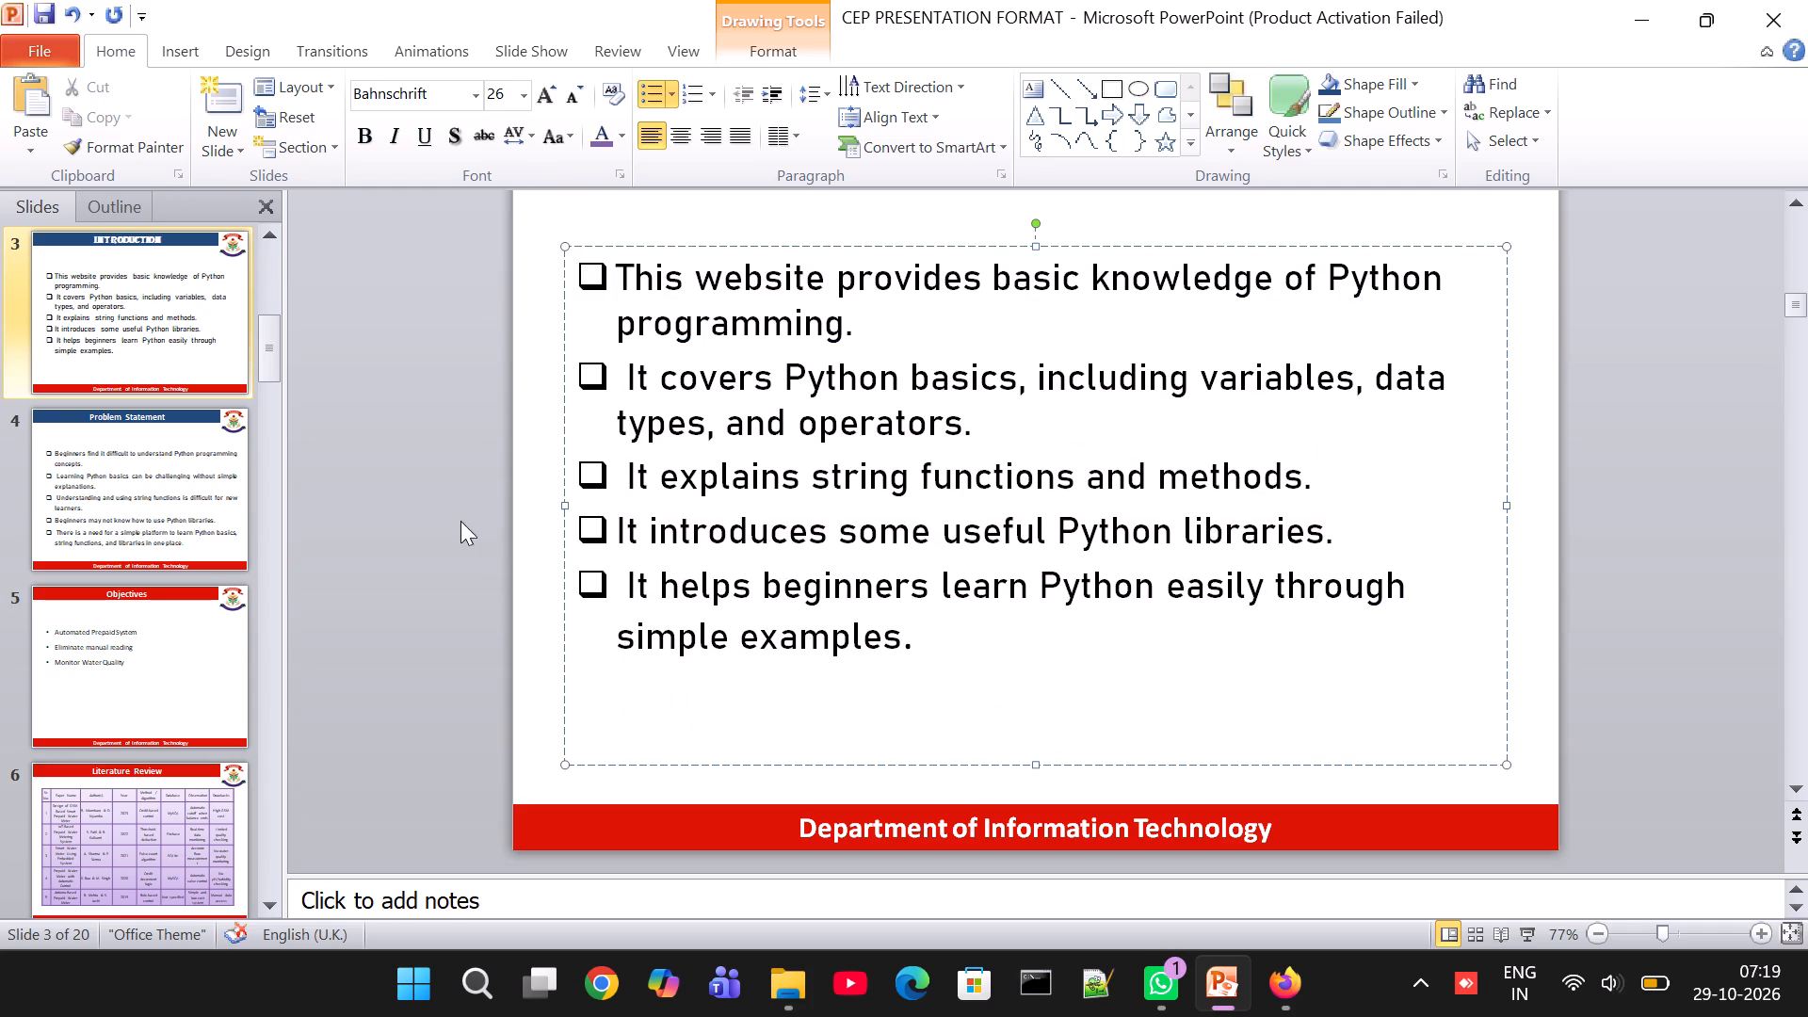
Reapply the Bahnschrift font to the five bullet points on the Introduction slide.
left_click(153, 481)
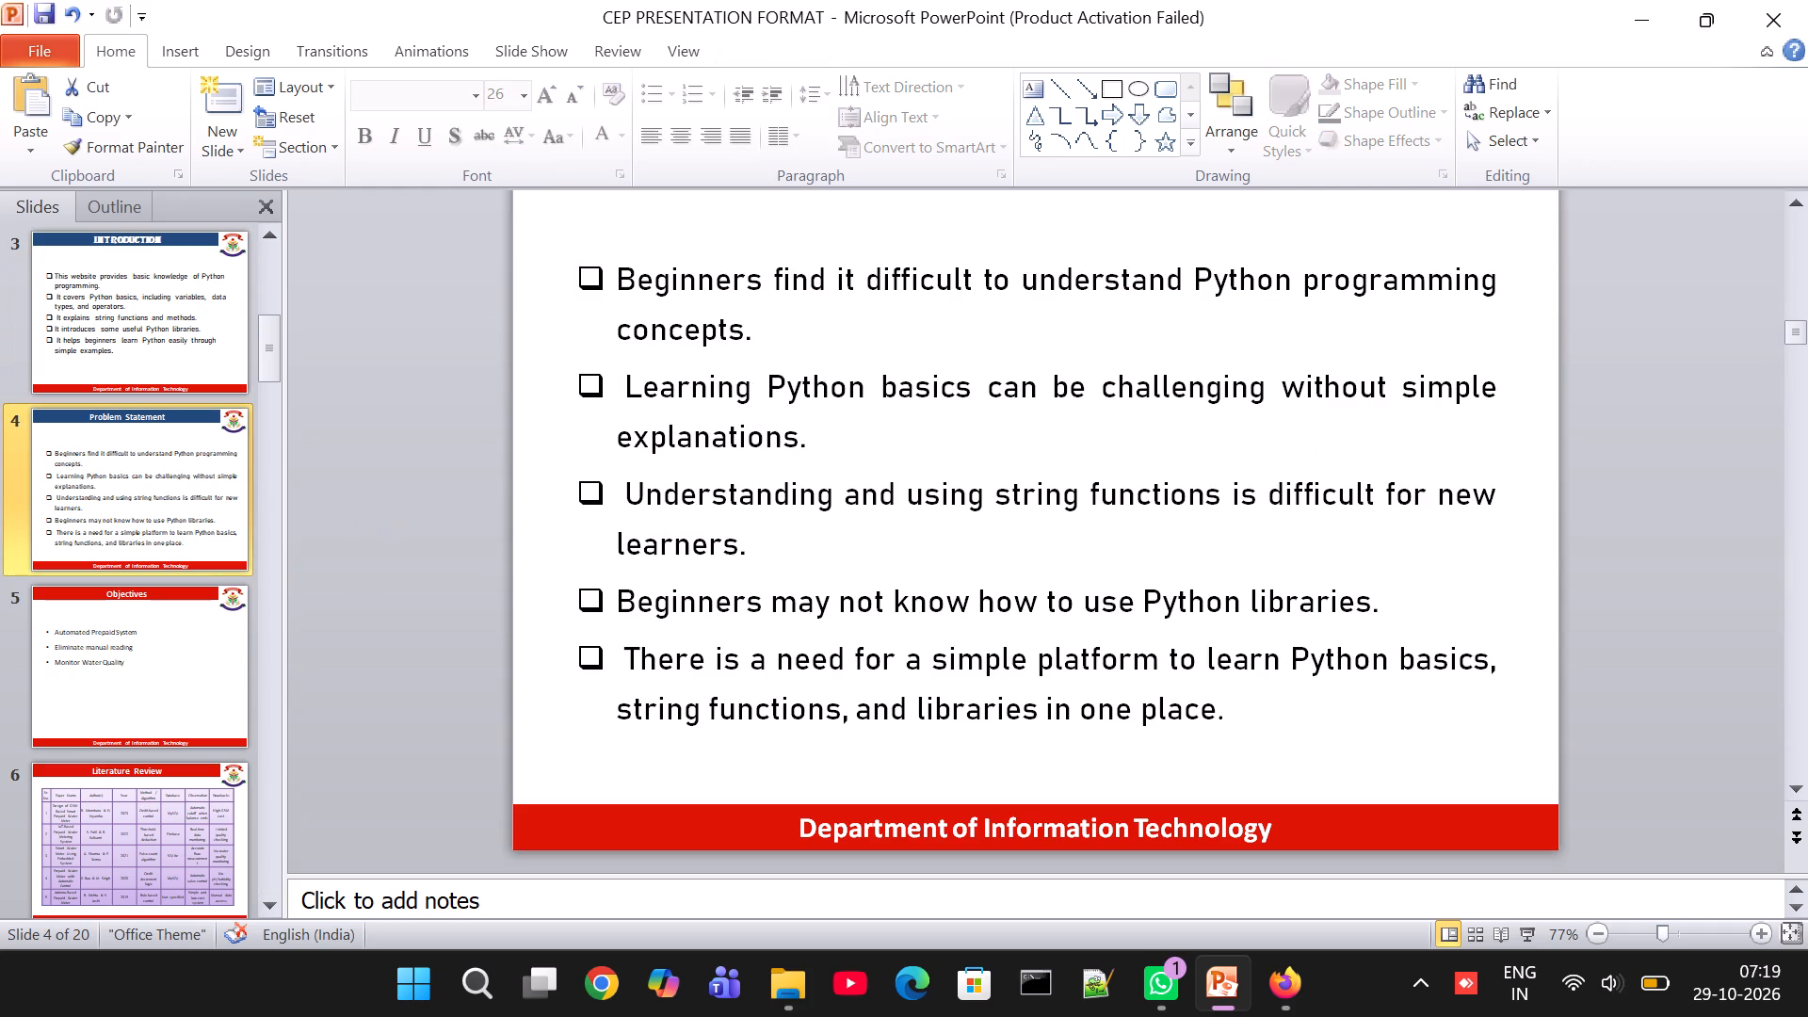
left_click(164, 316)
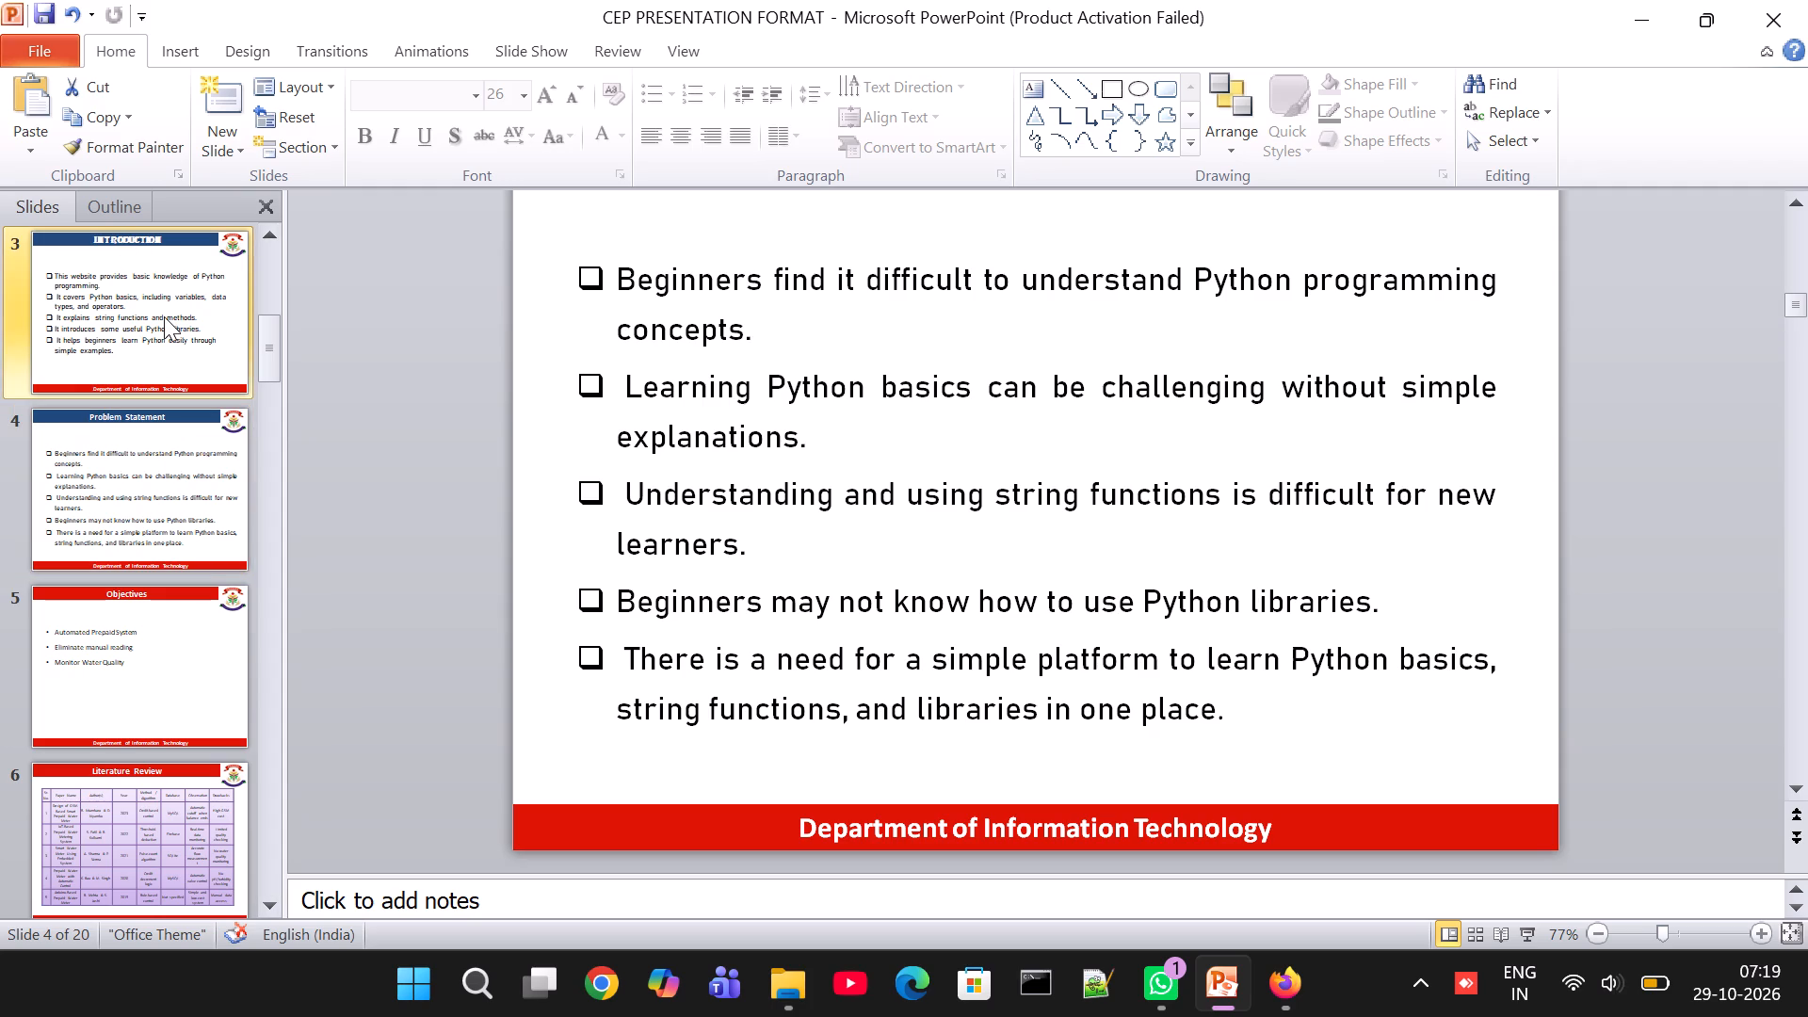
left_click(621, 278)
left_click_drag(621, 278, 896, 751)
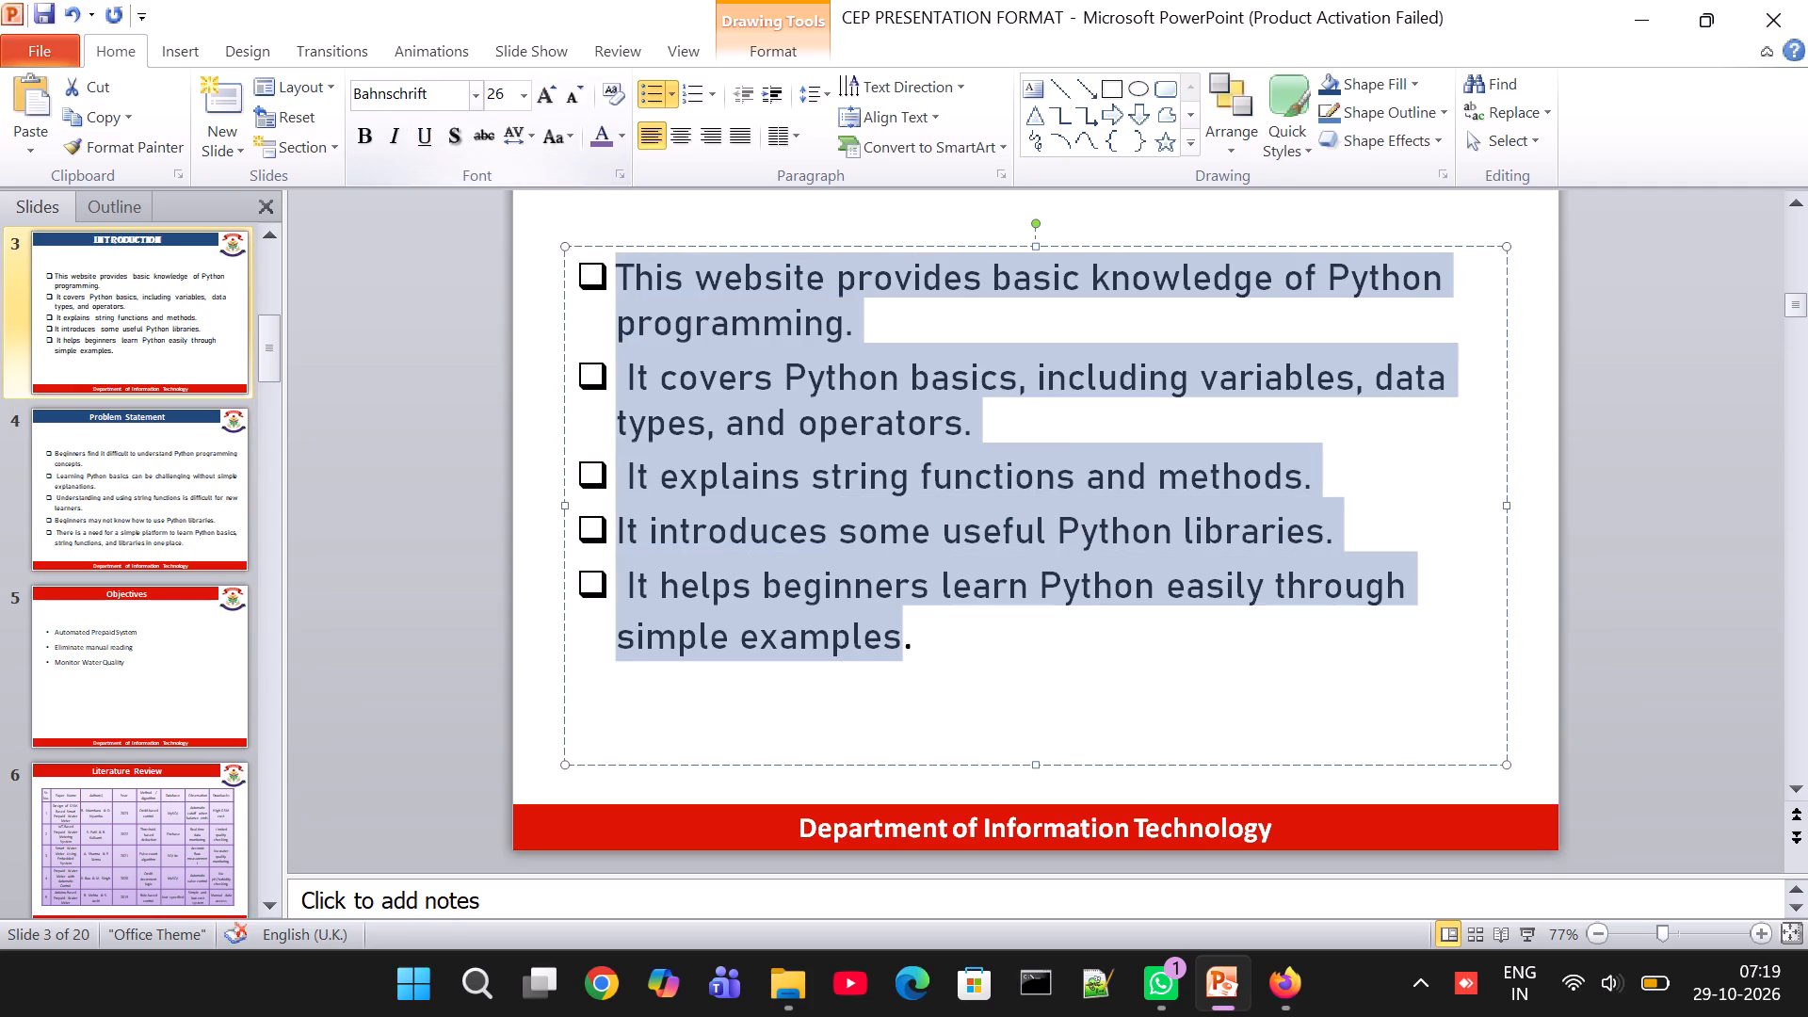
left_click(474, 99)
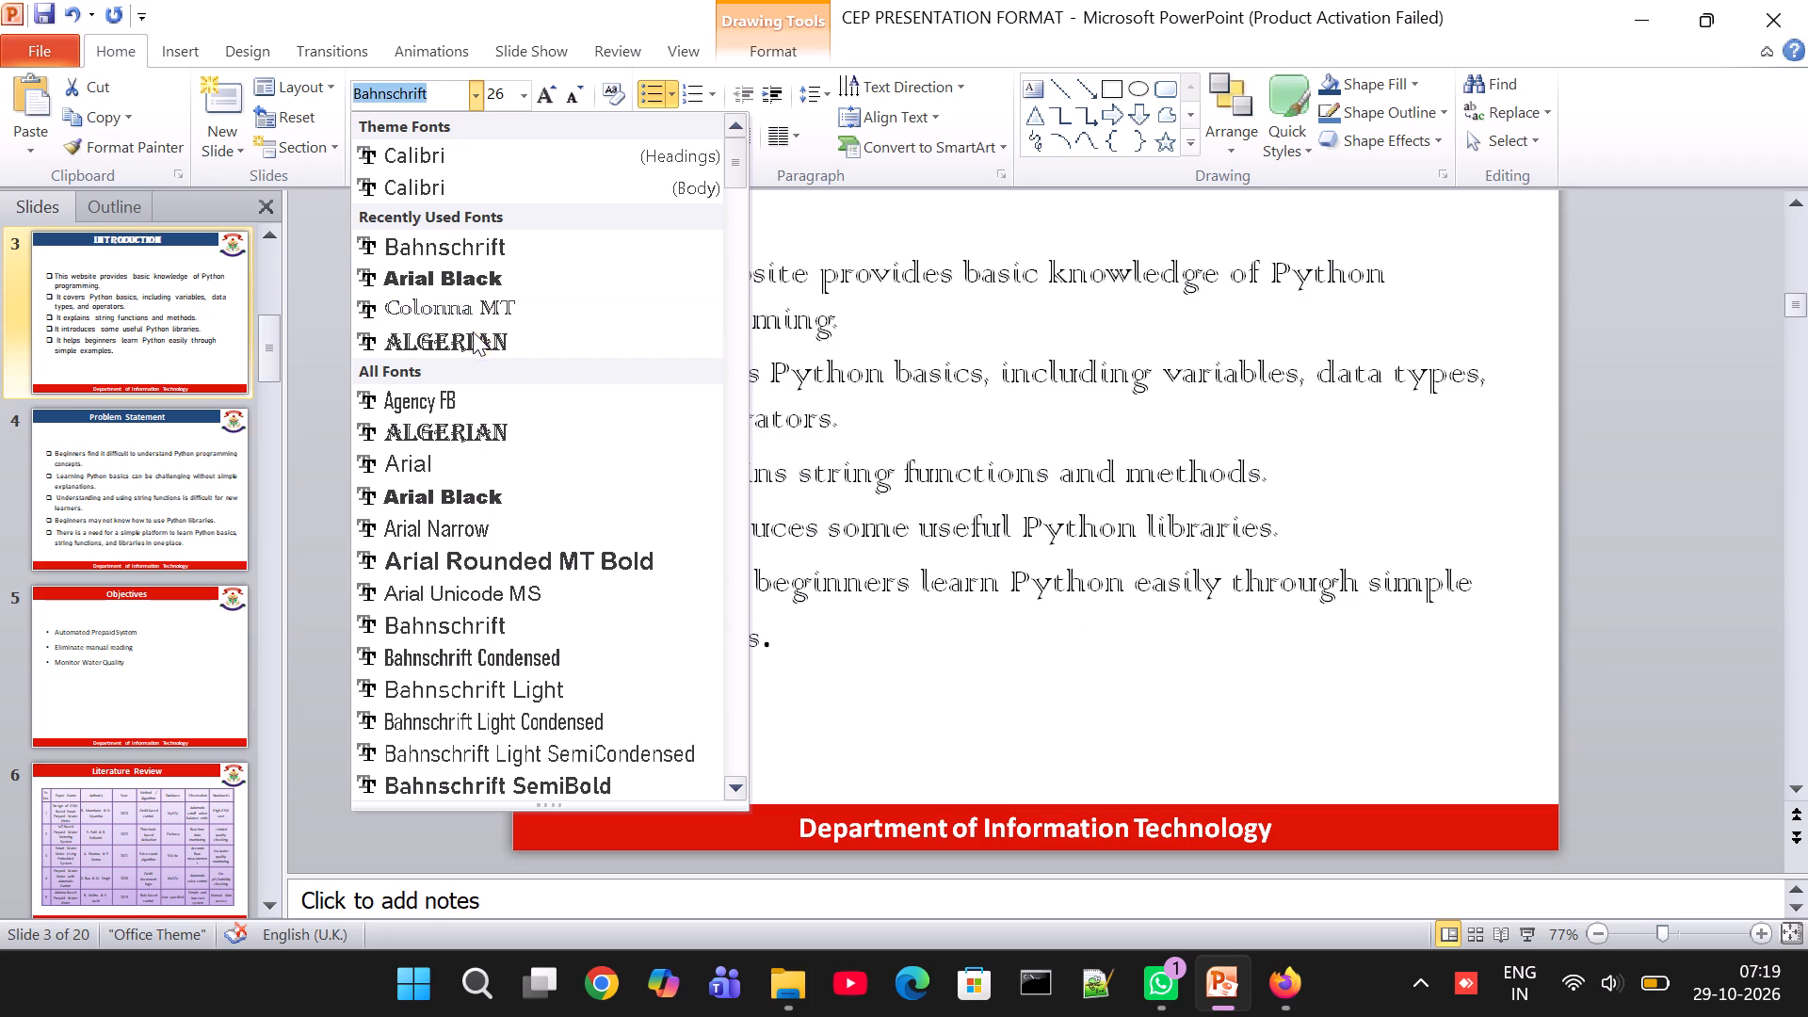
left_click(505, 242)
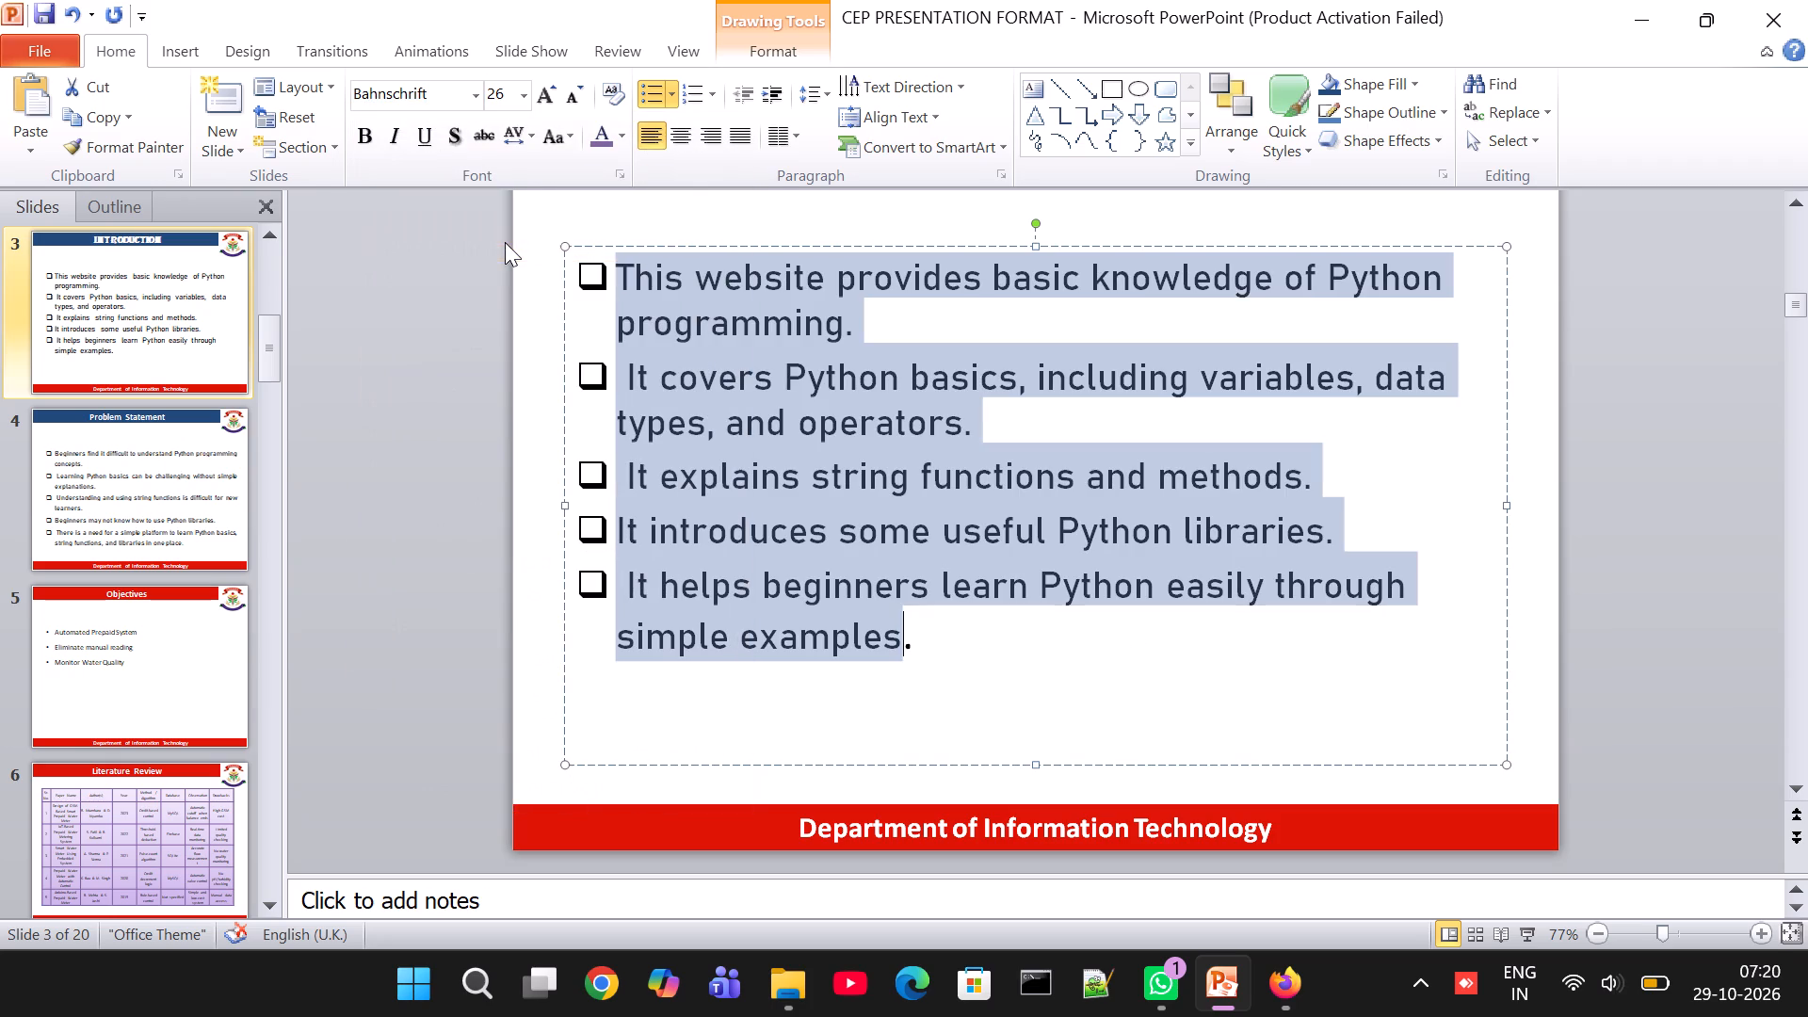
Set the font size of the five Introduction bullet points to 20.
left_click(162, 466)
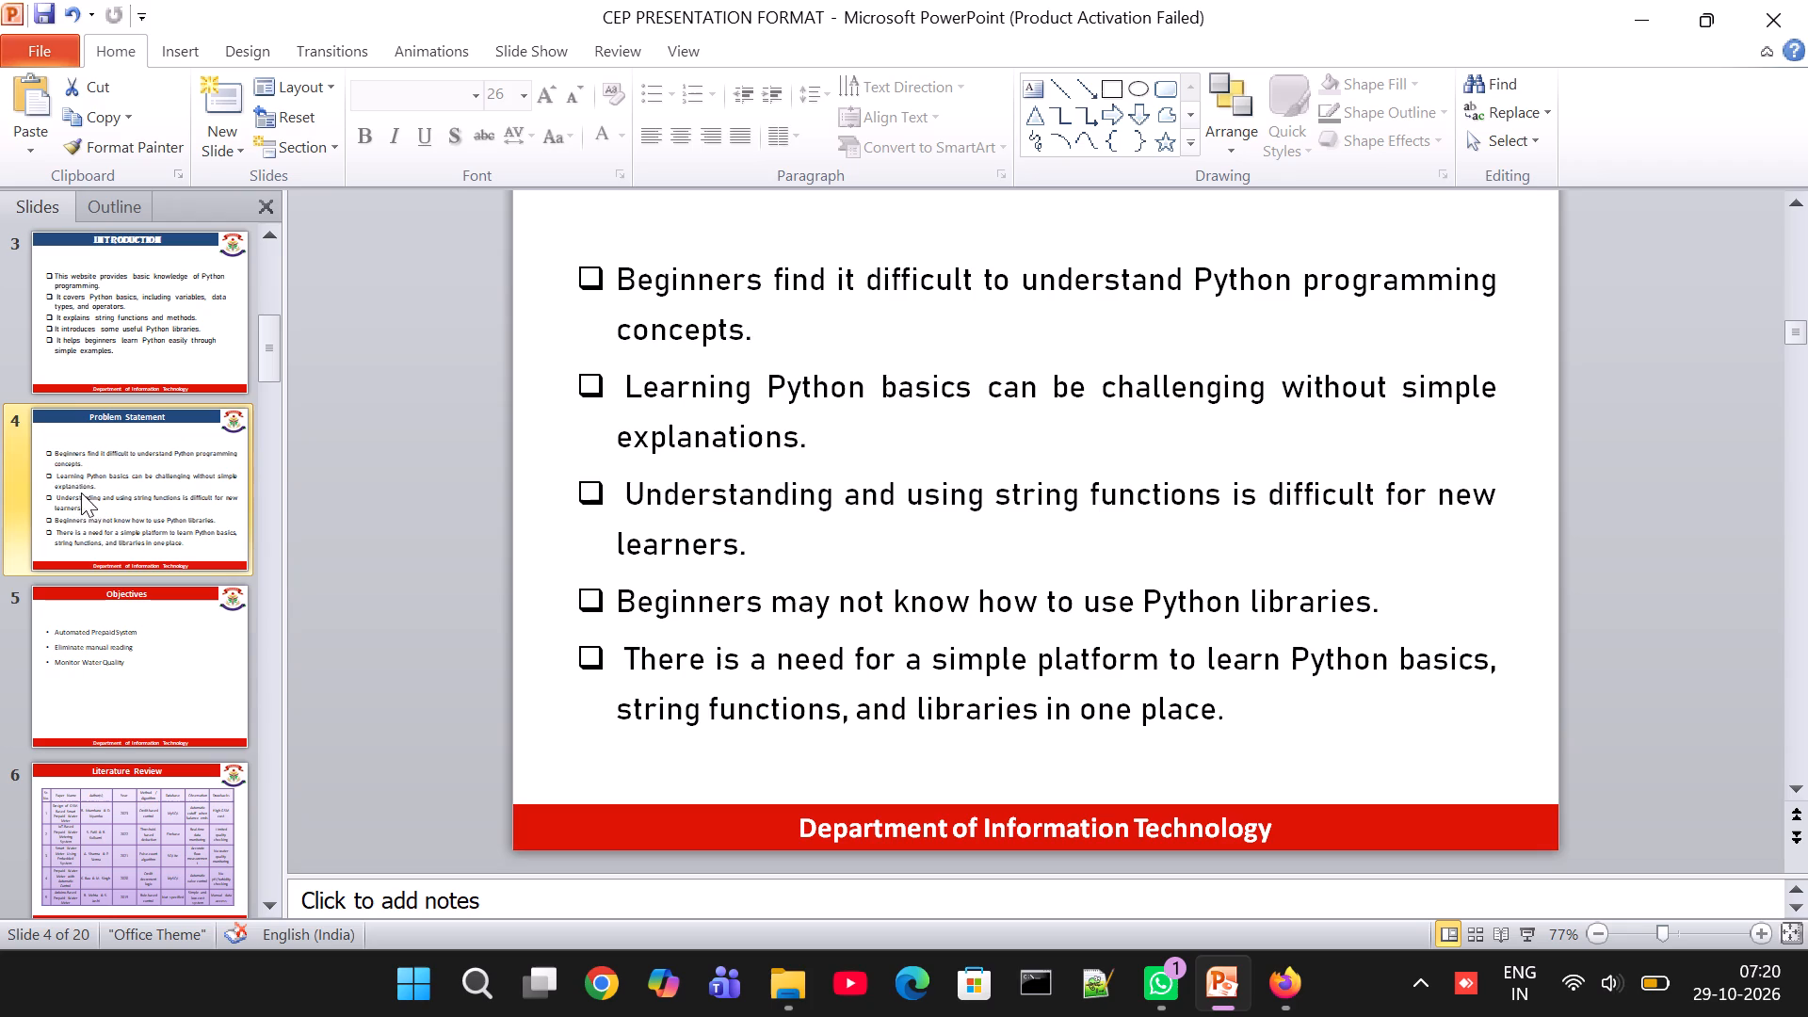
left_click(156, 317)
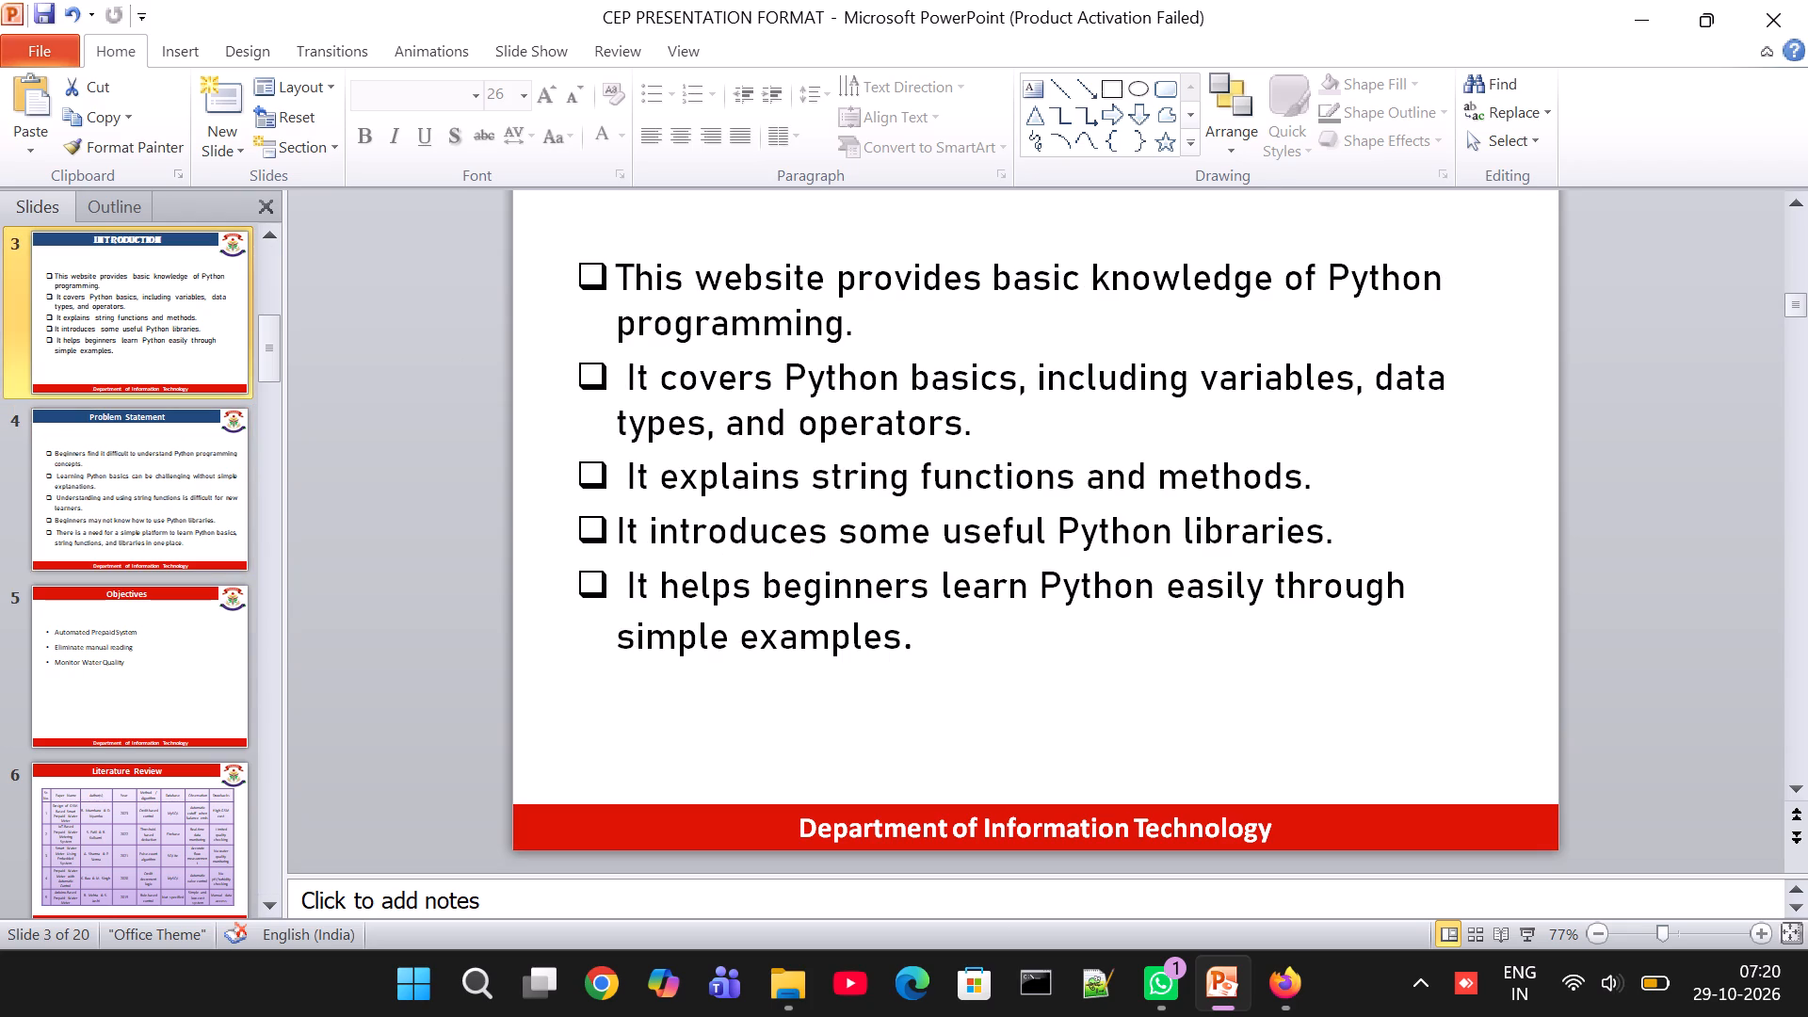
left_click(634, 279)
left_click_drag(634, 279, 887, 701)
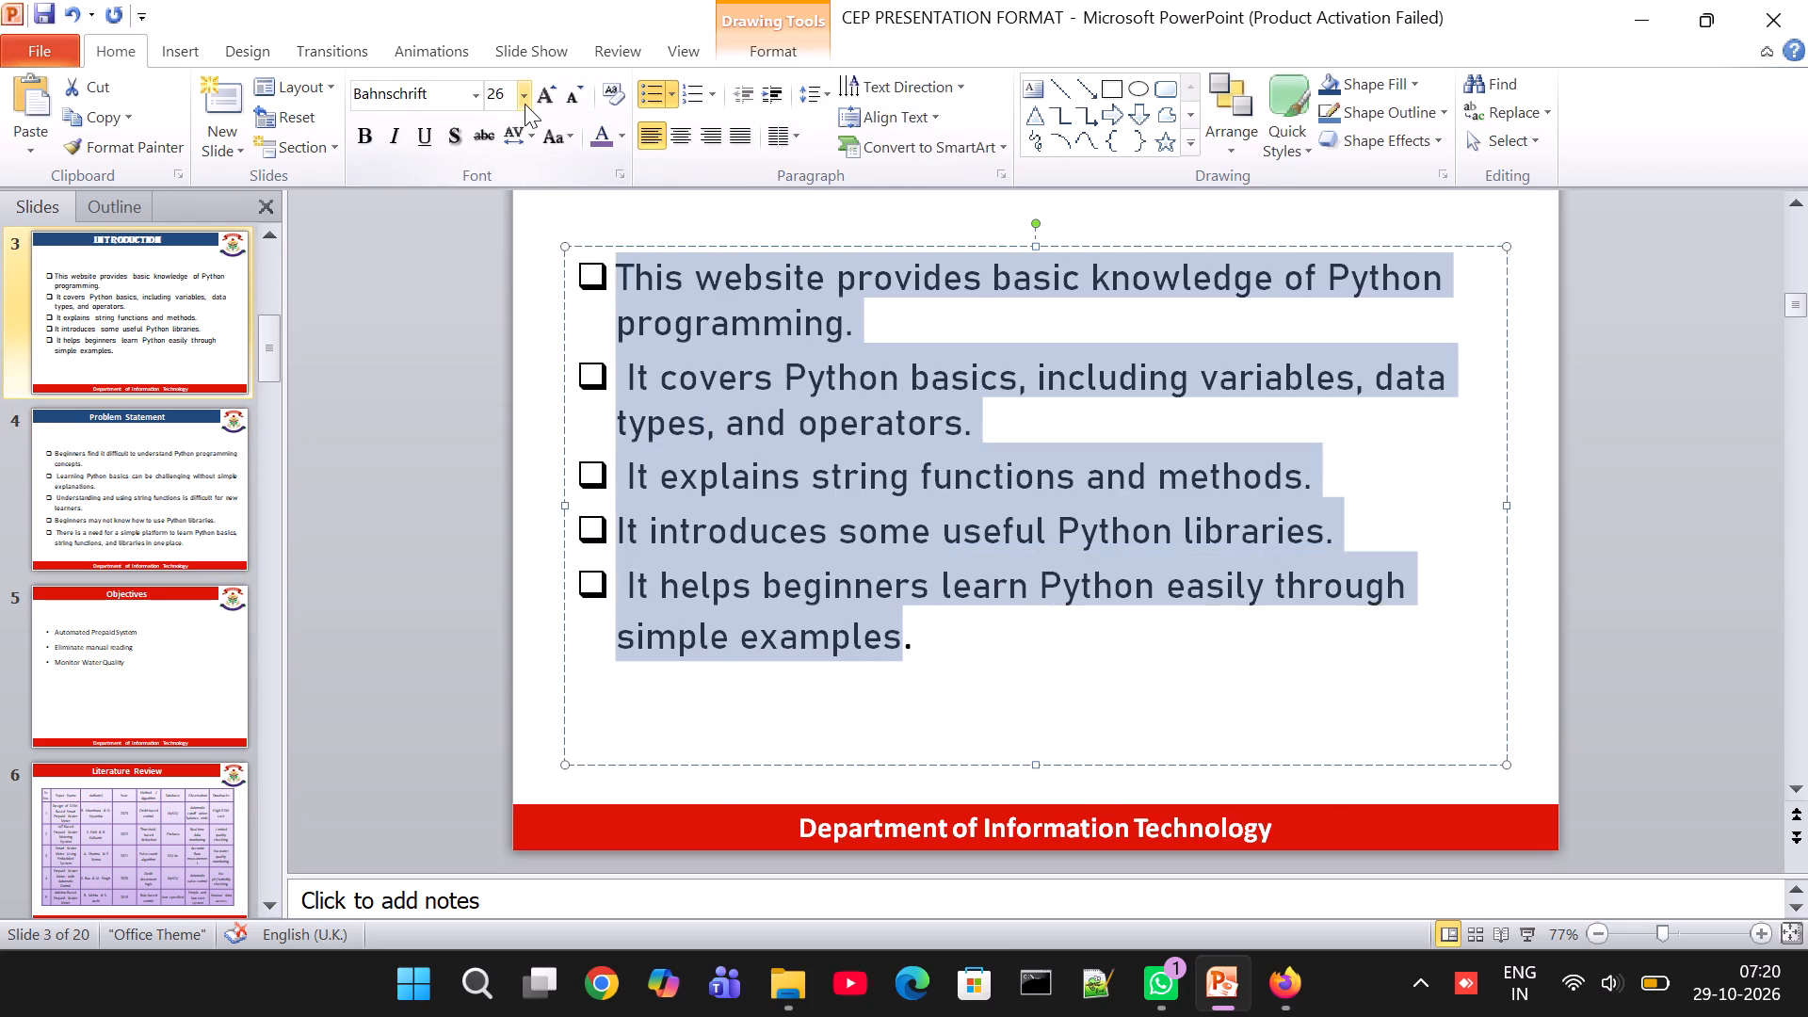
left_click(525, 104)
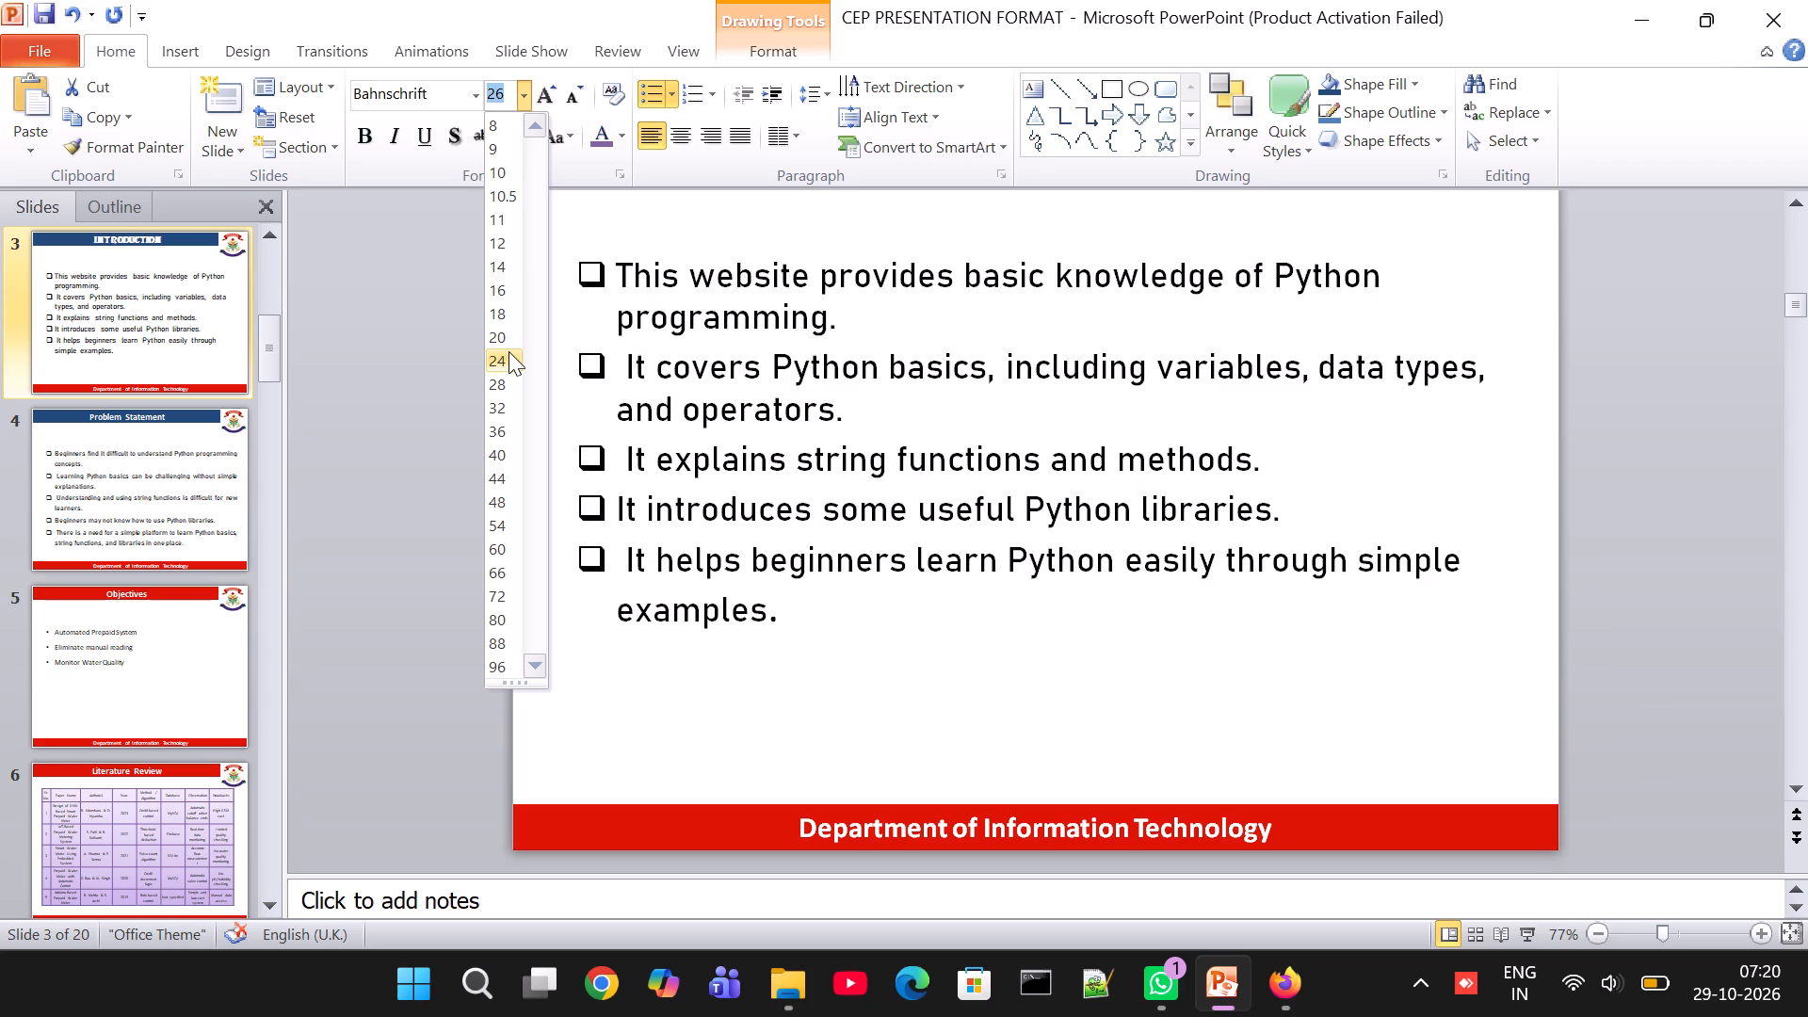
left_click(511, 338)
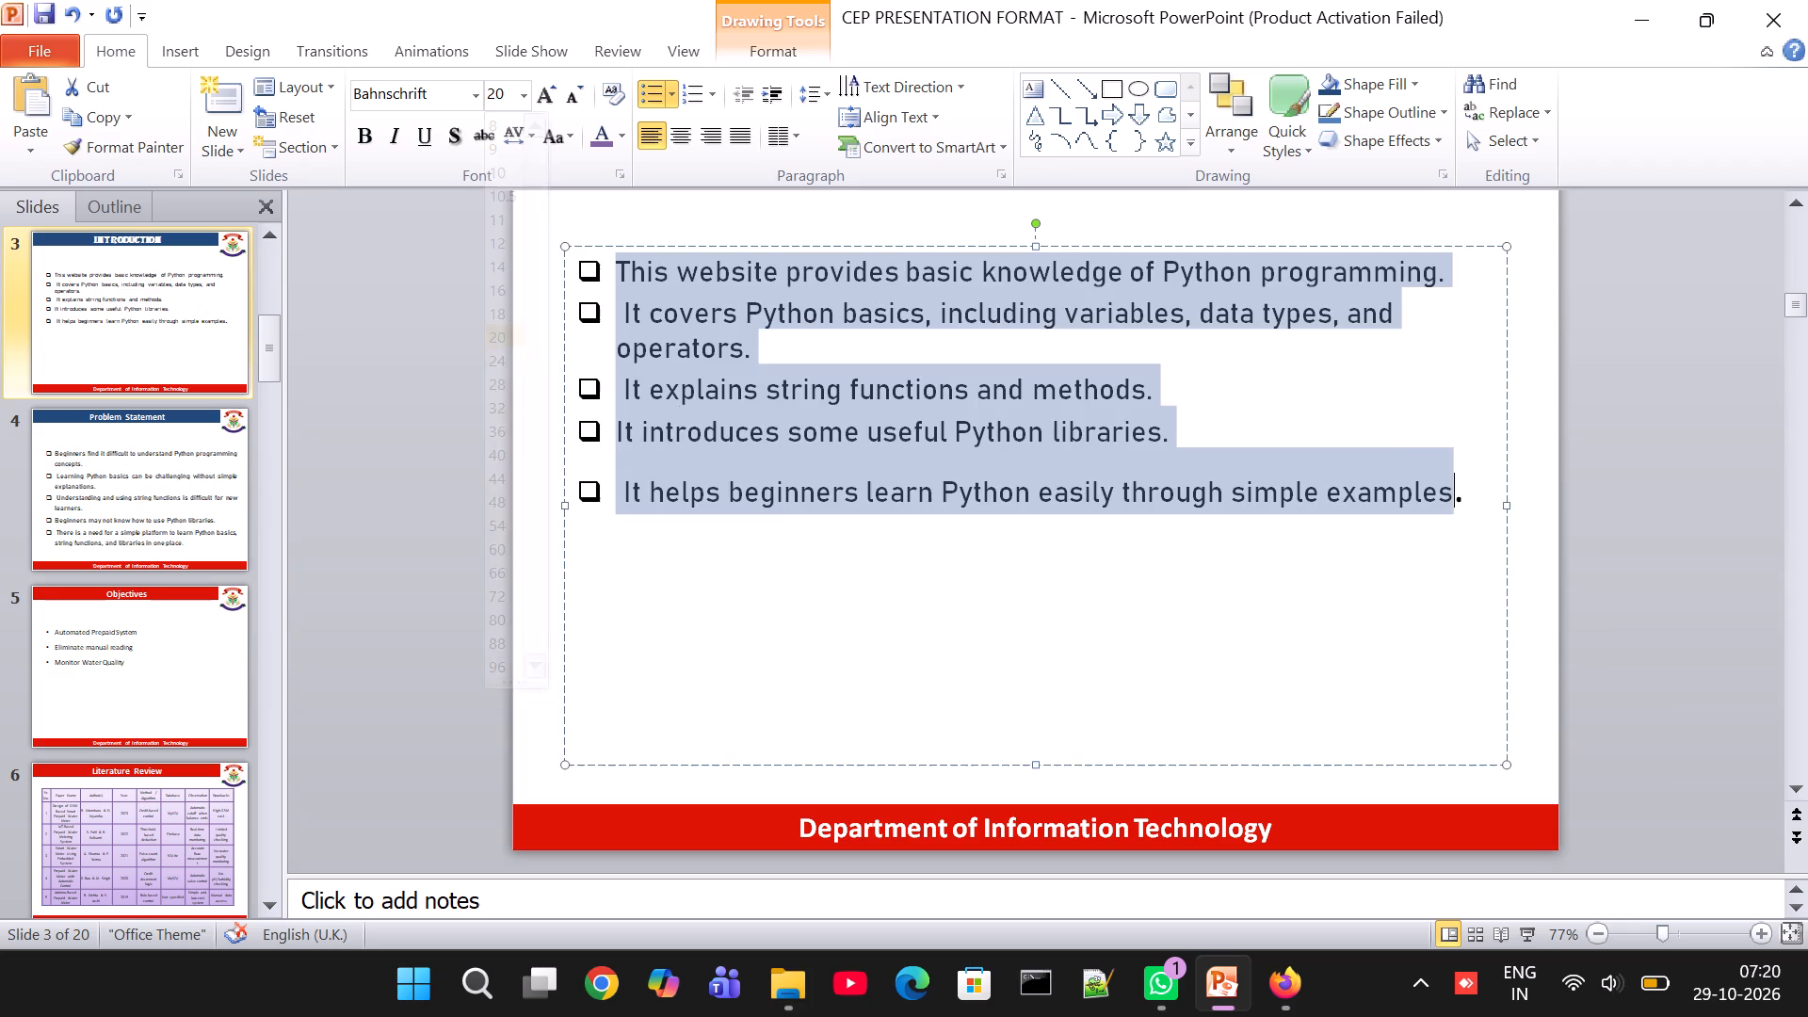
left_click(803, 654)
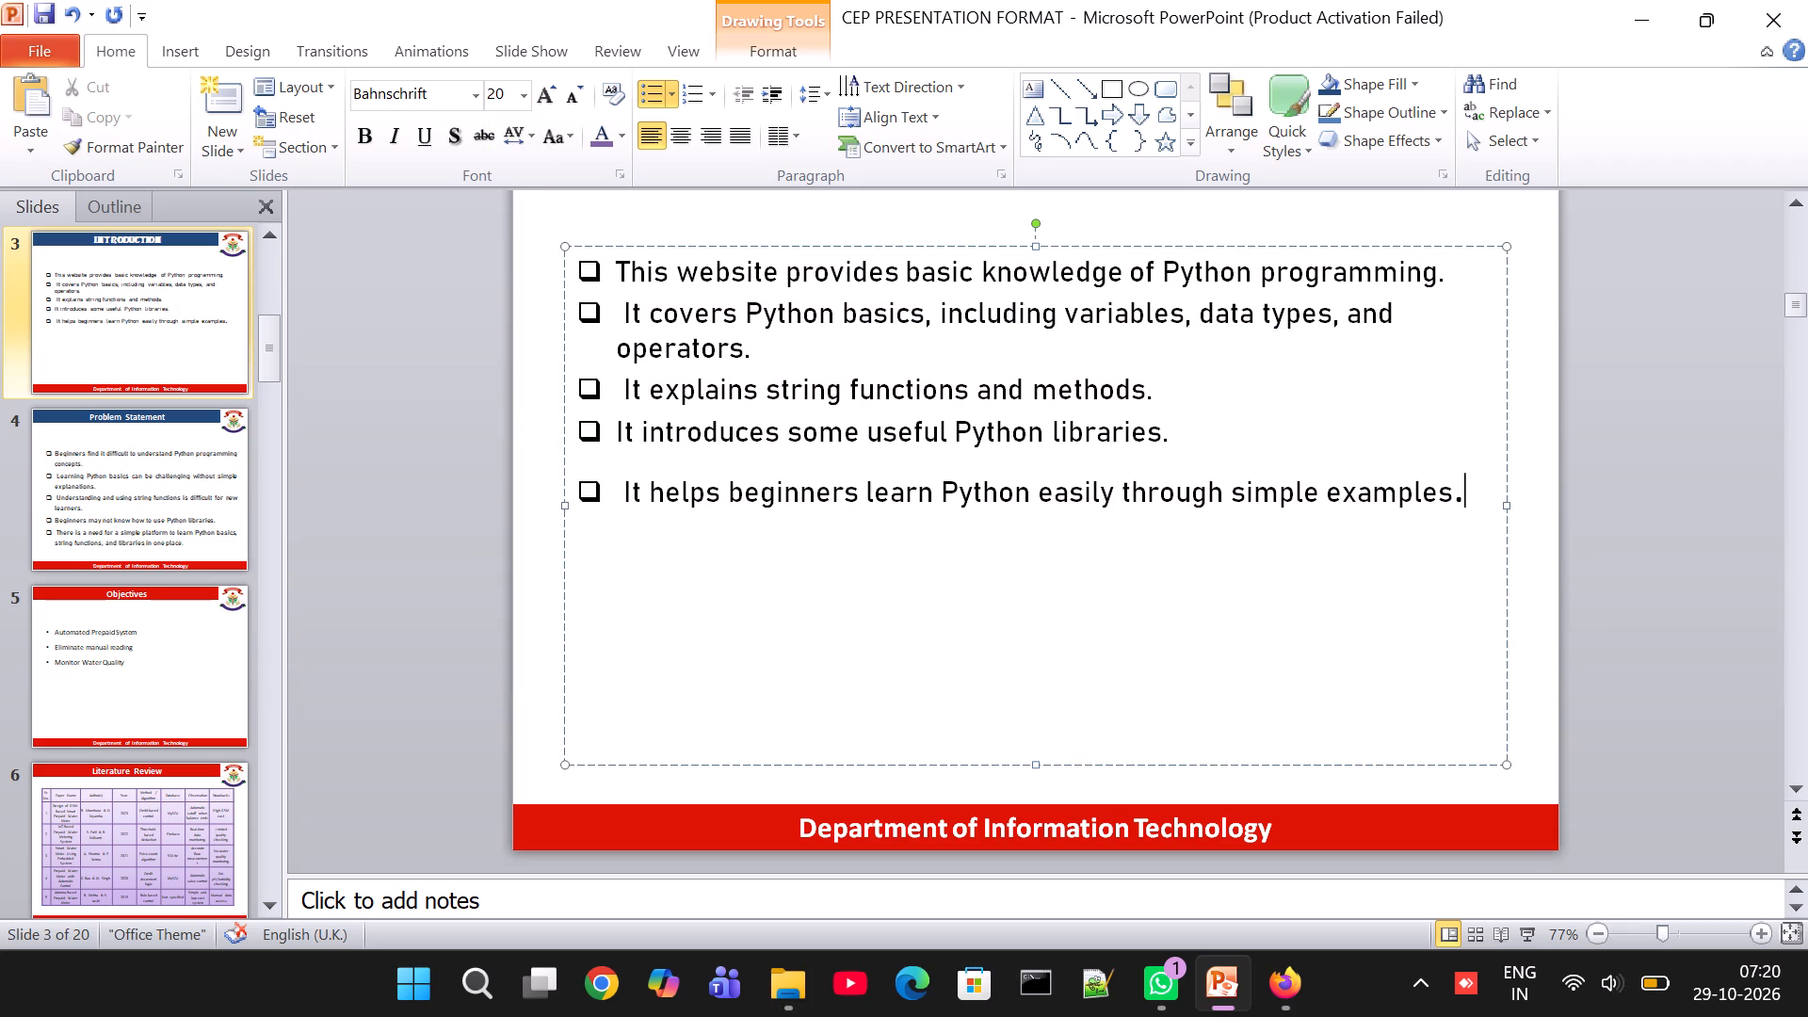
Reposition the Introduction slide's bullet text box so that it starts a short gap below the blue title banner.
left_click_drag(964, 241, 961, 336)
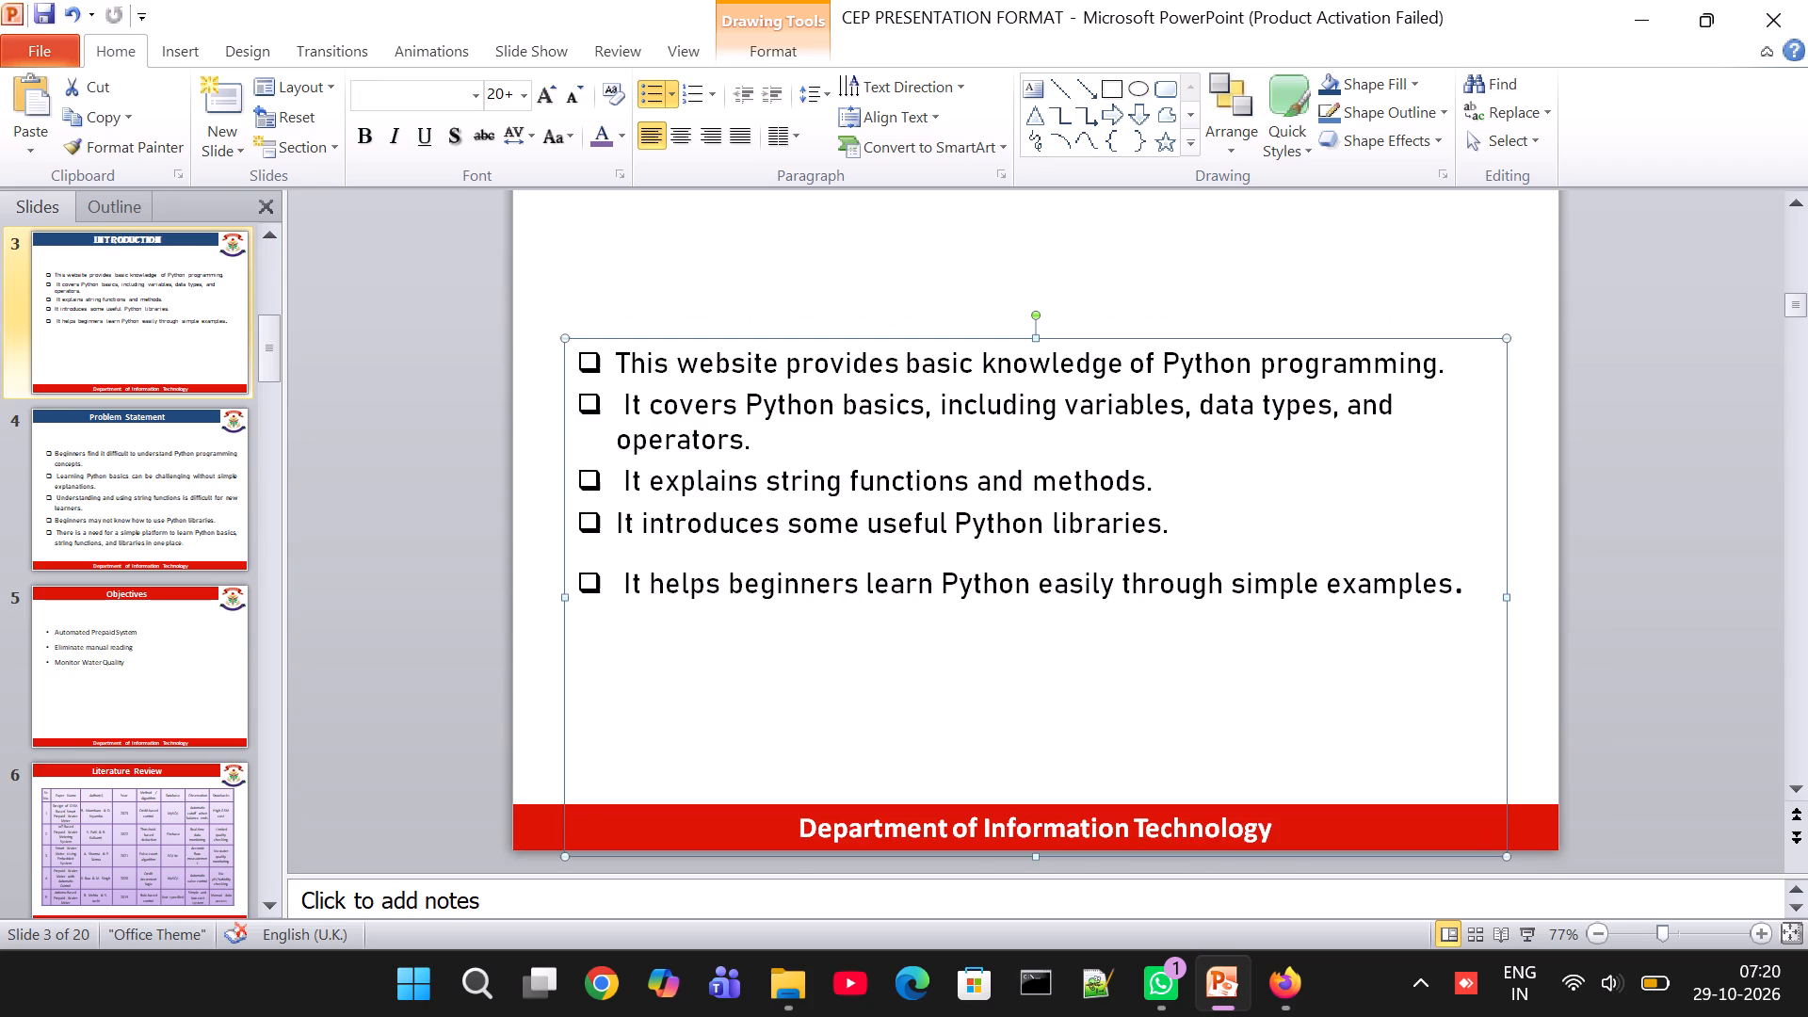
left_click(927, 290)
scroll(927, 290, "up", 2)
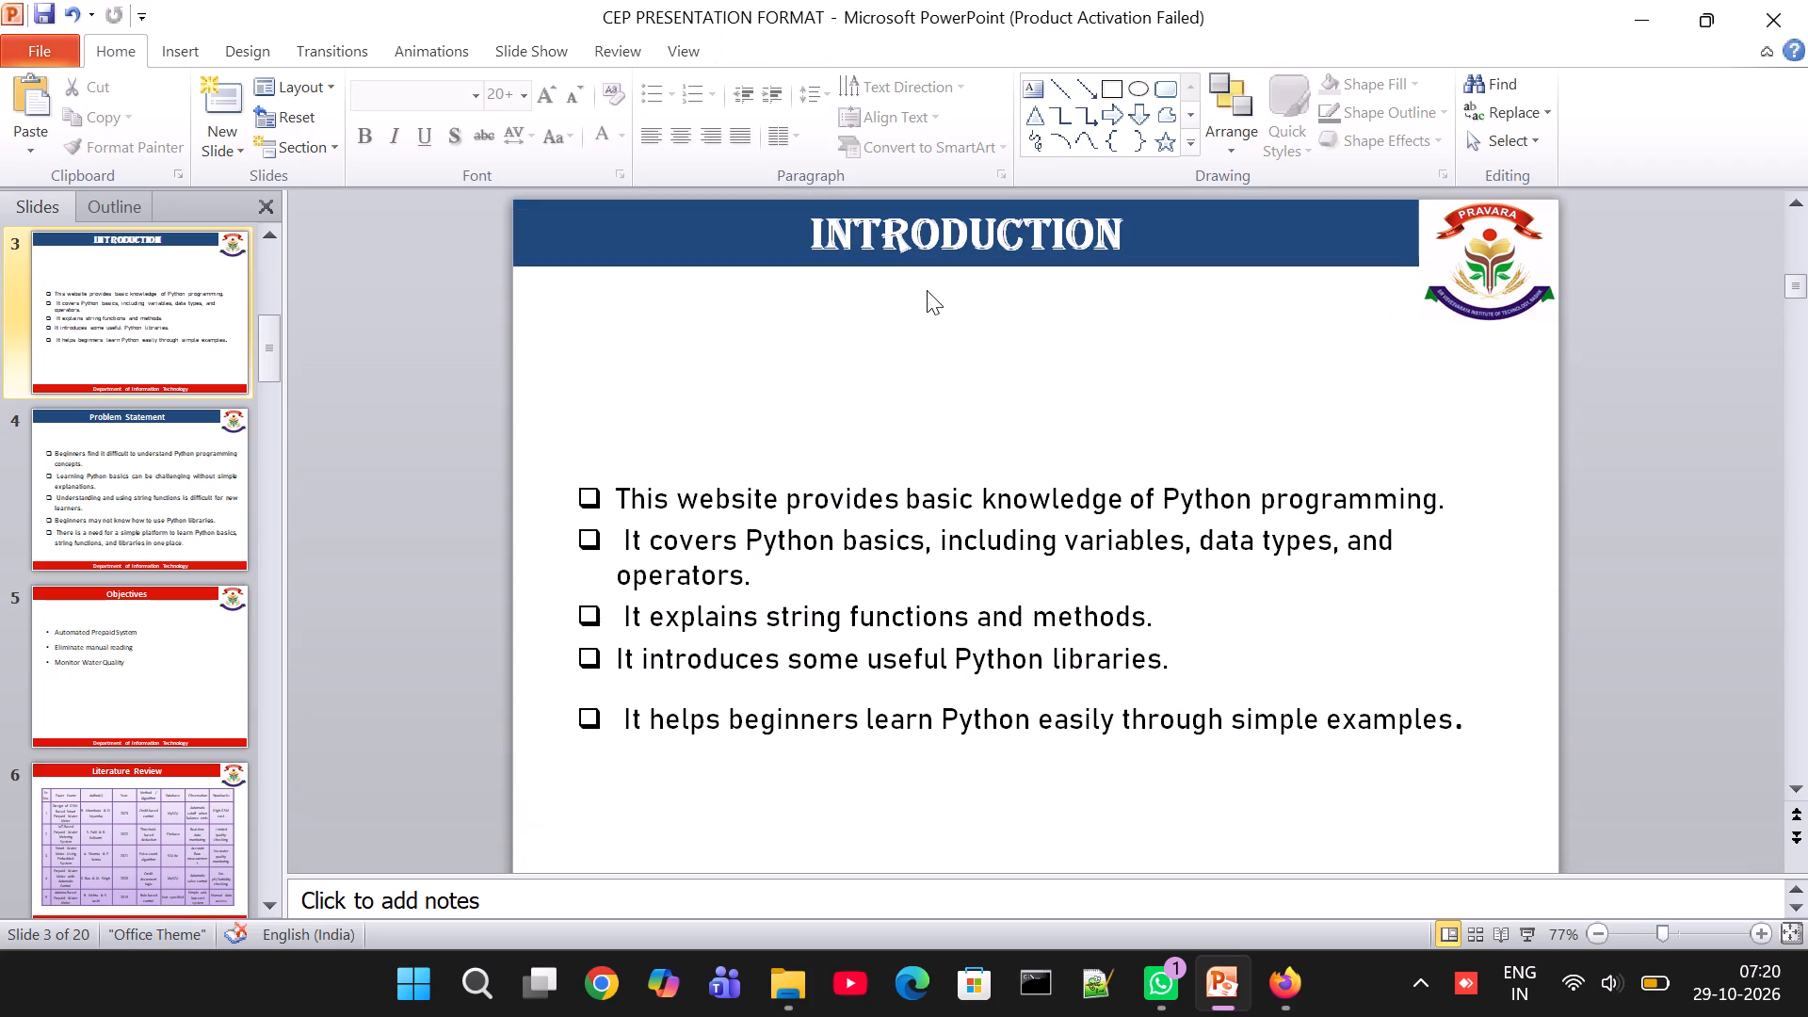
left_click(987, 497)
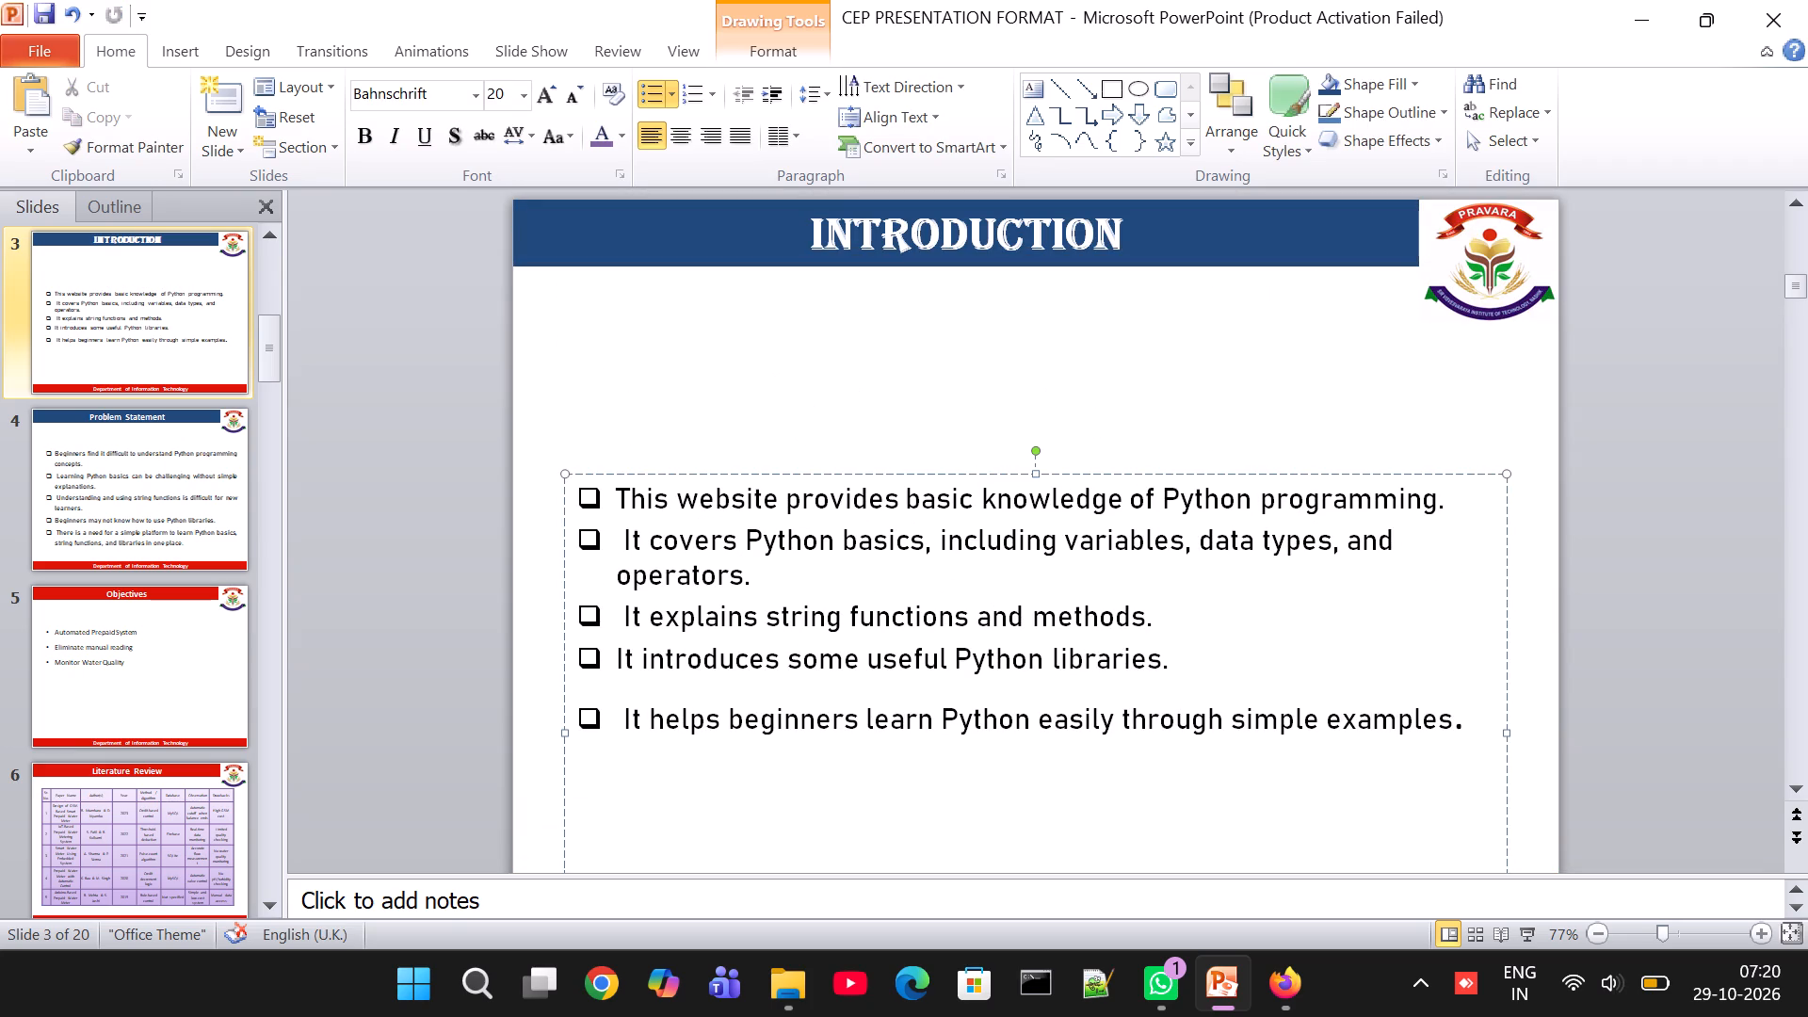
left_click_drag(971, 475, 946, 323)
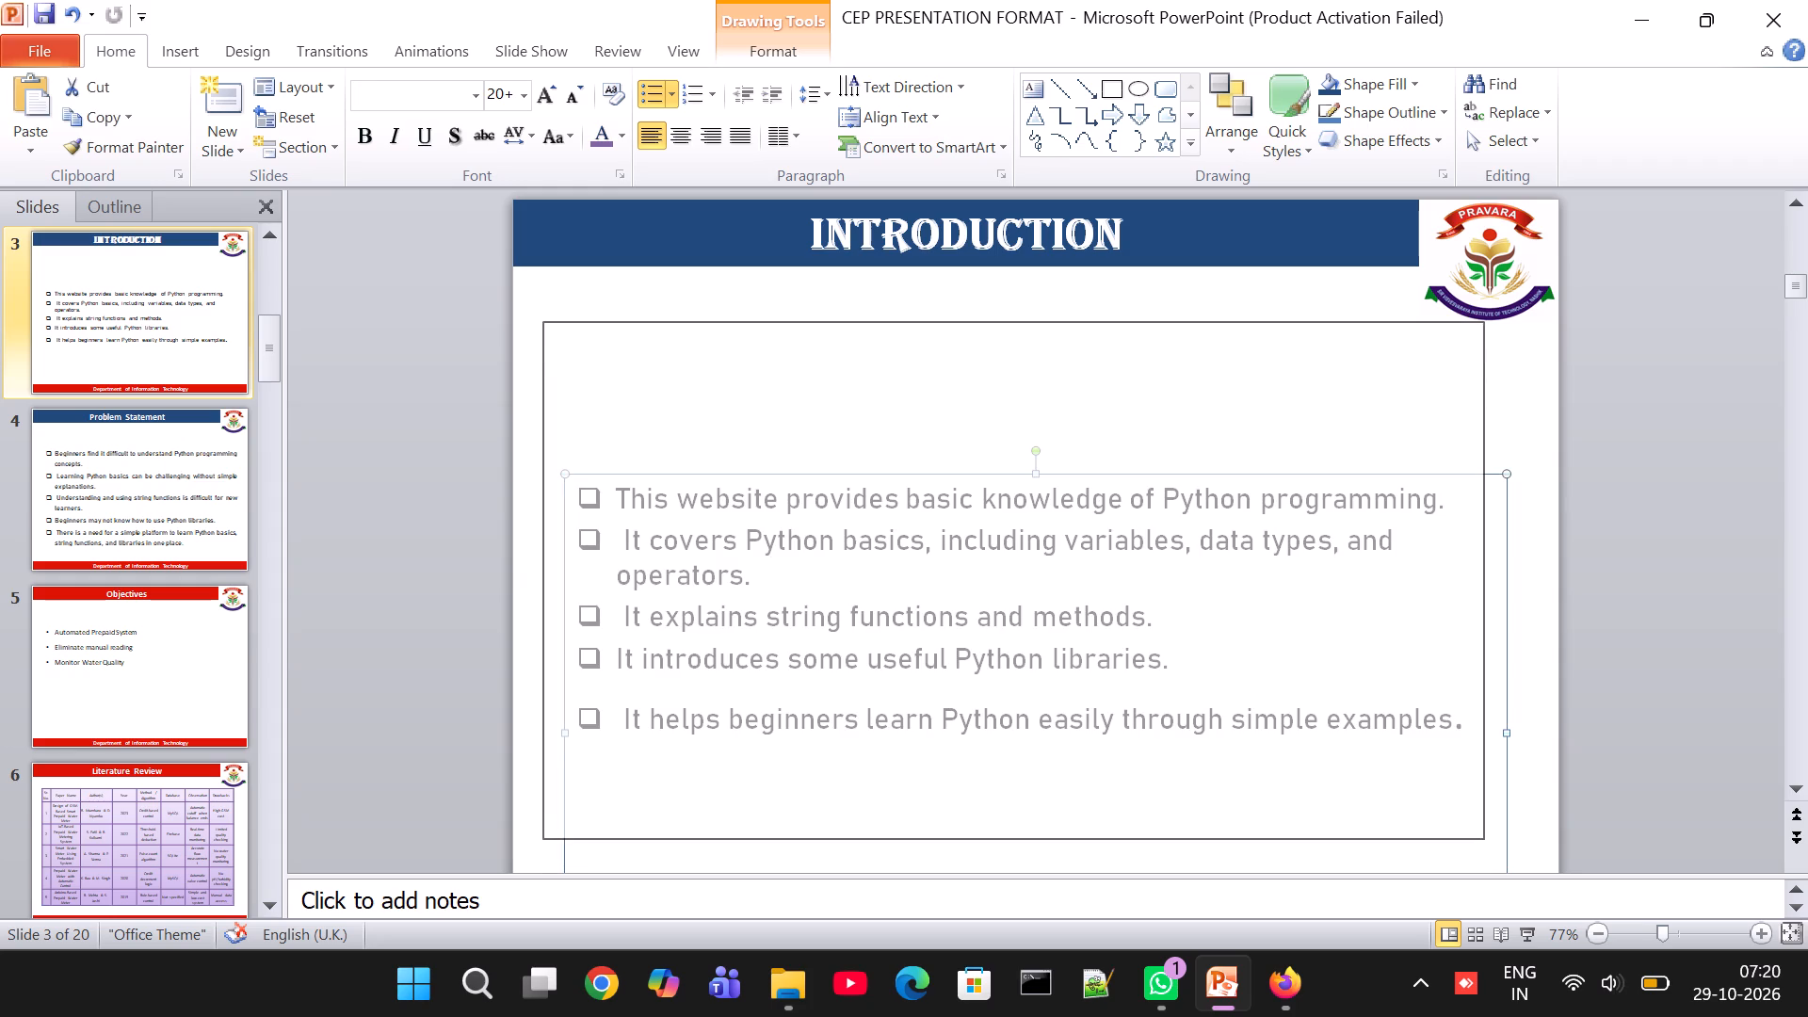
left_click_drag(946, 323, 960, 347)
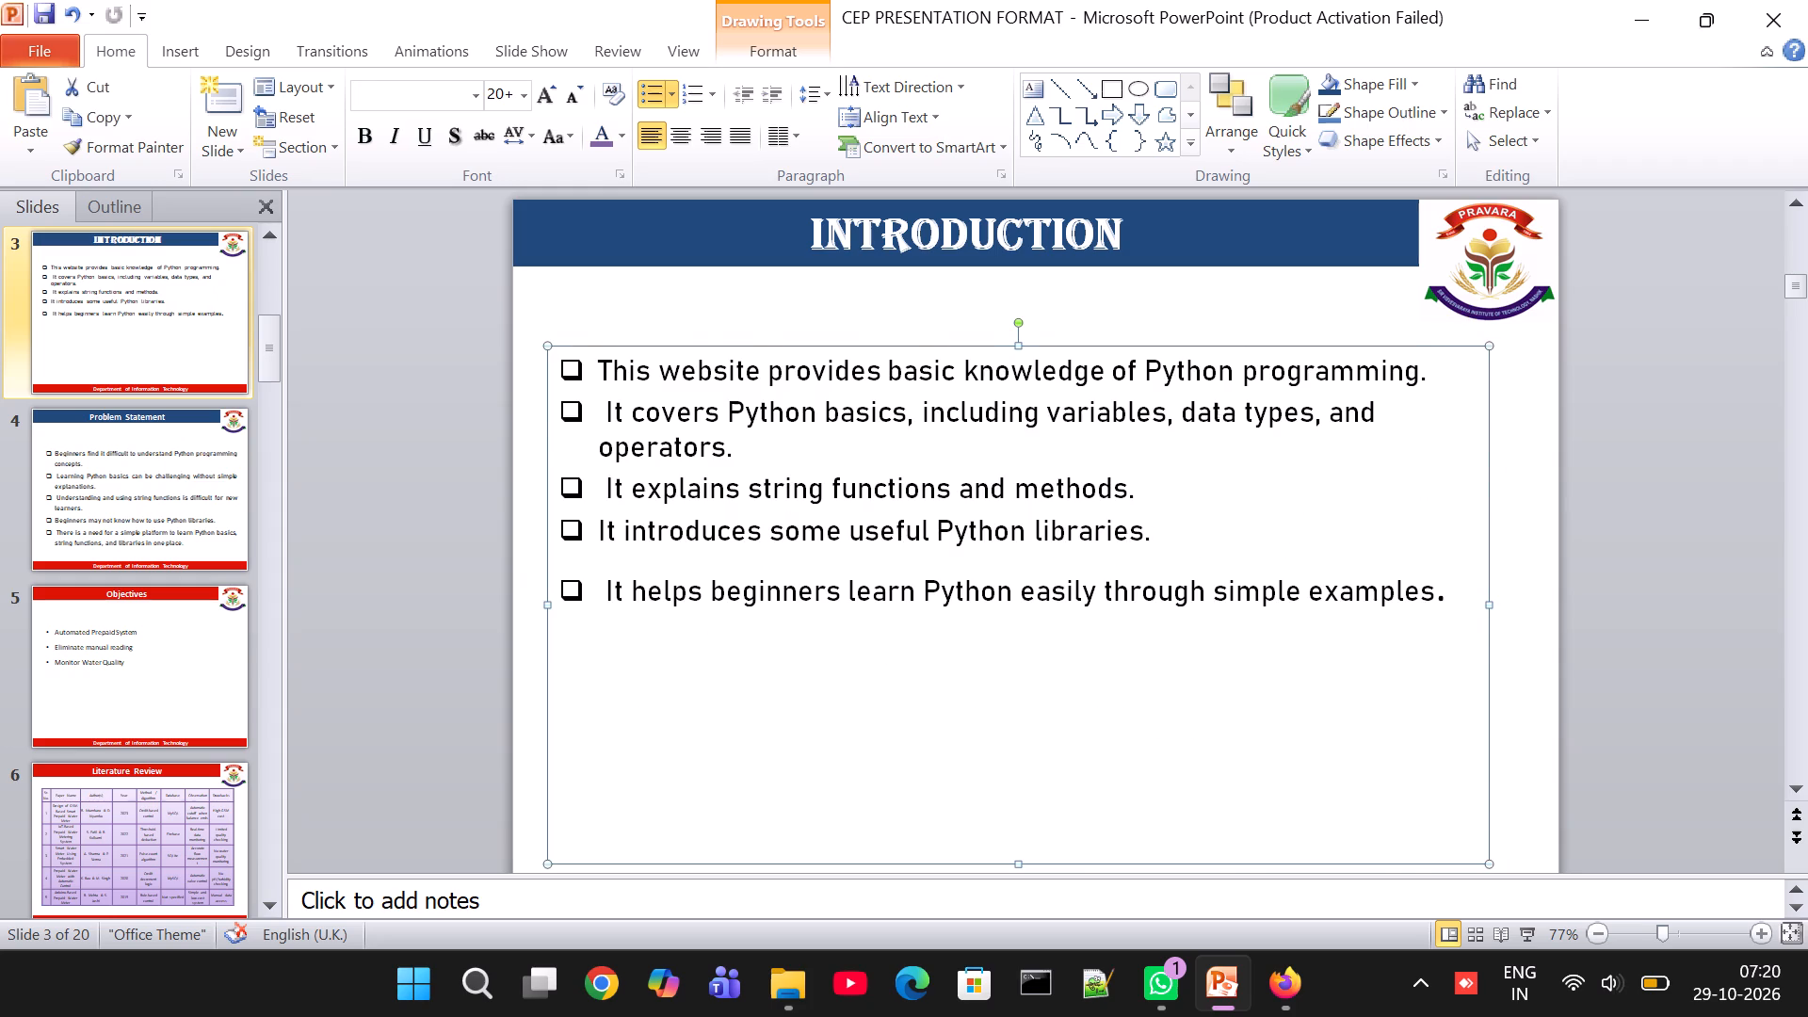
Insert a blank, unbulleted line after each of the first three points on the Introduction slide.
left_click(1440, 363)
key("Return")
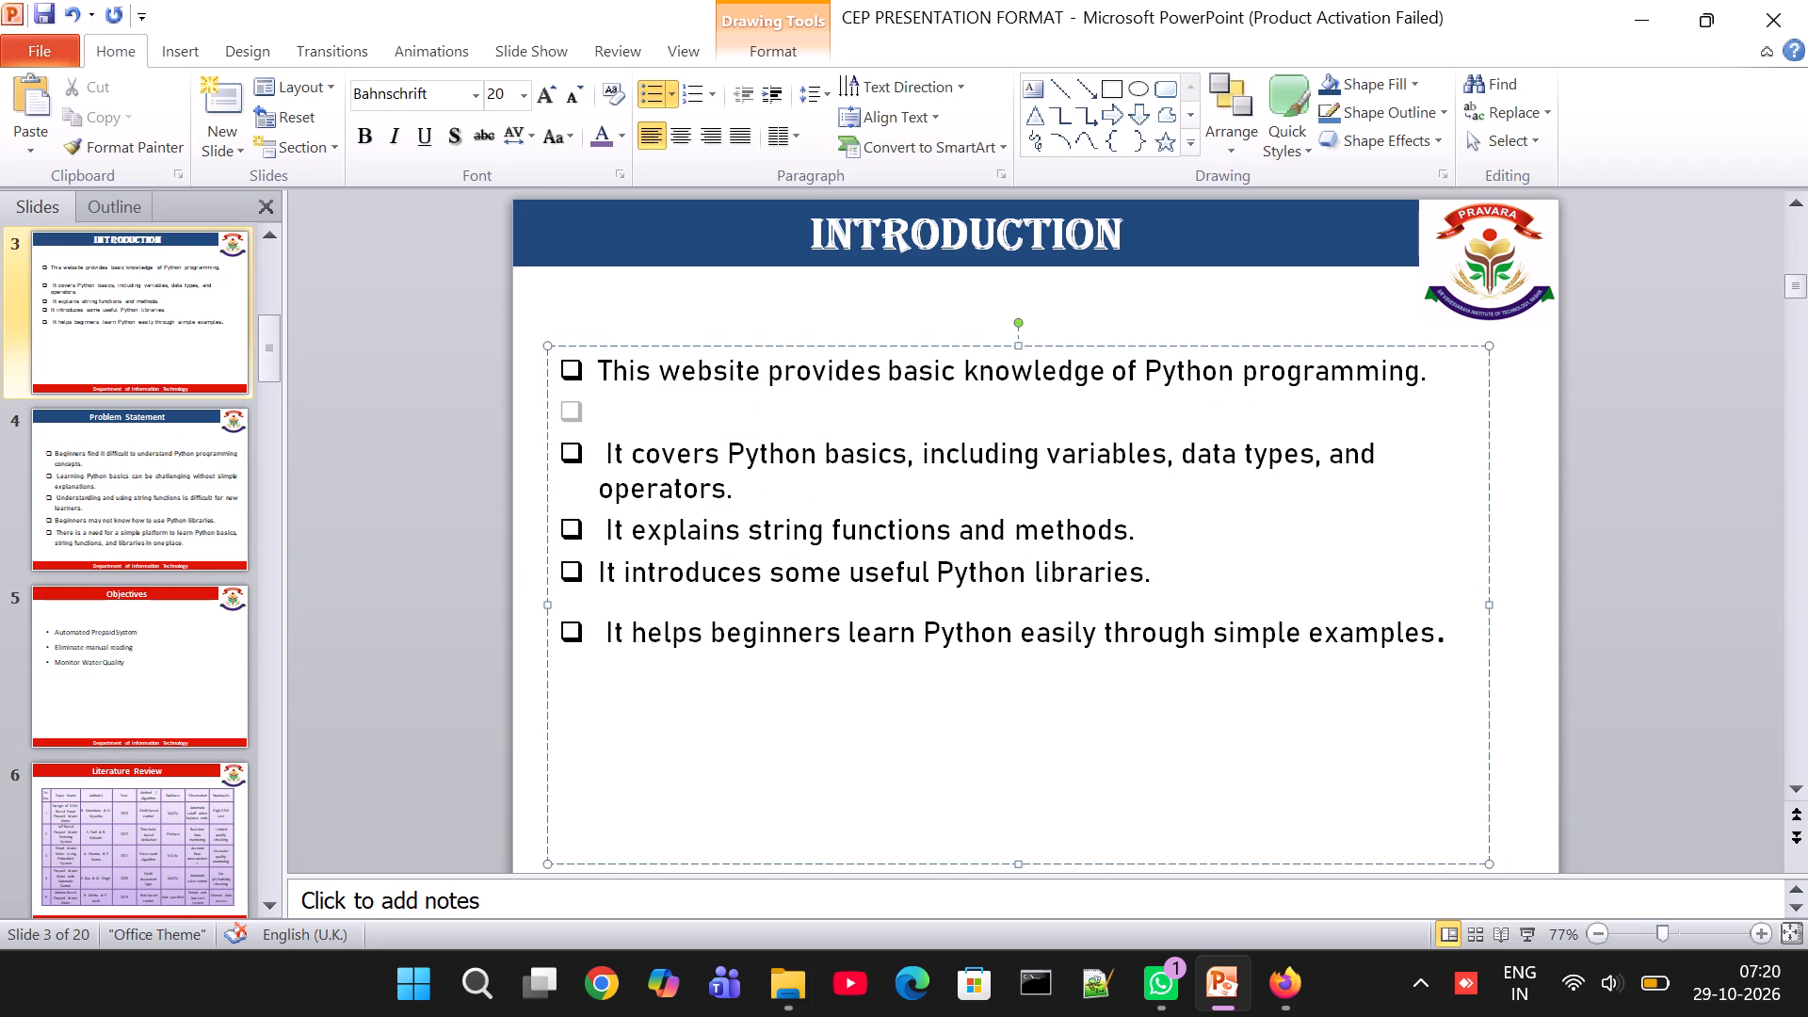
key("BackSpace")
left_click(799, 490)
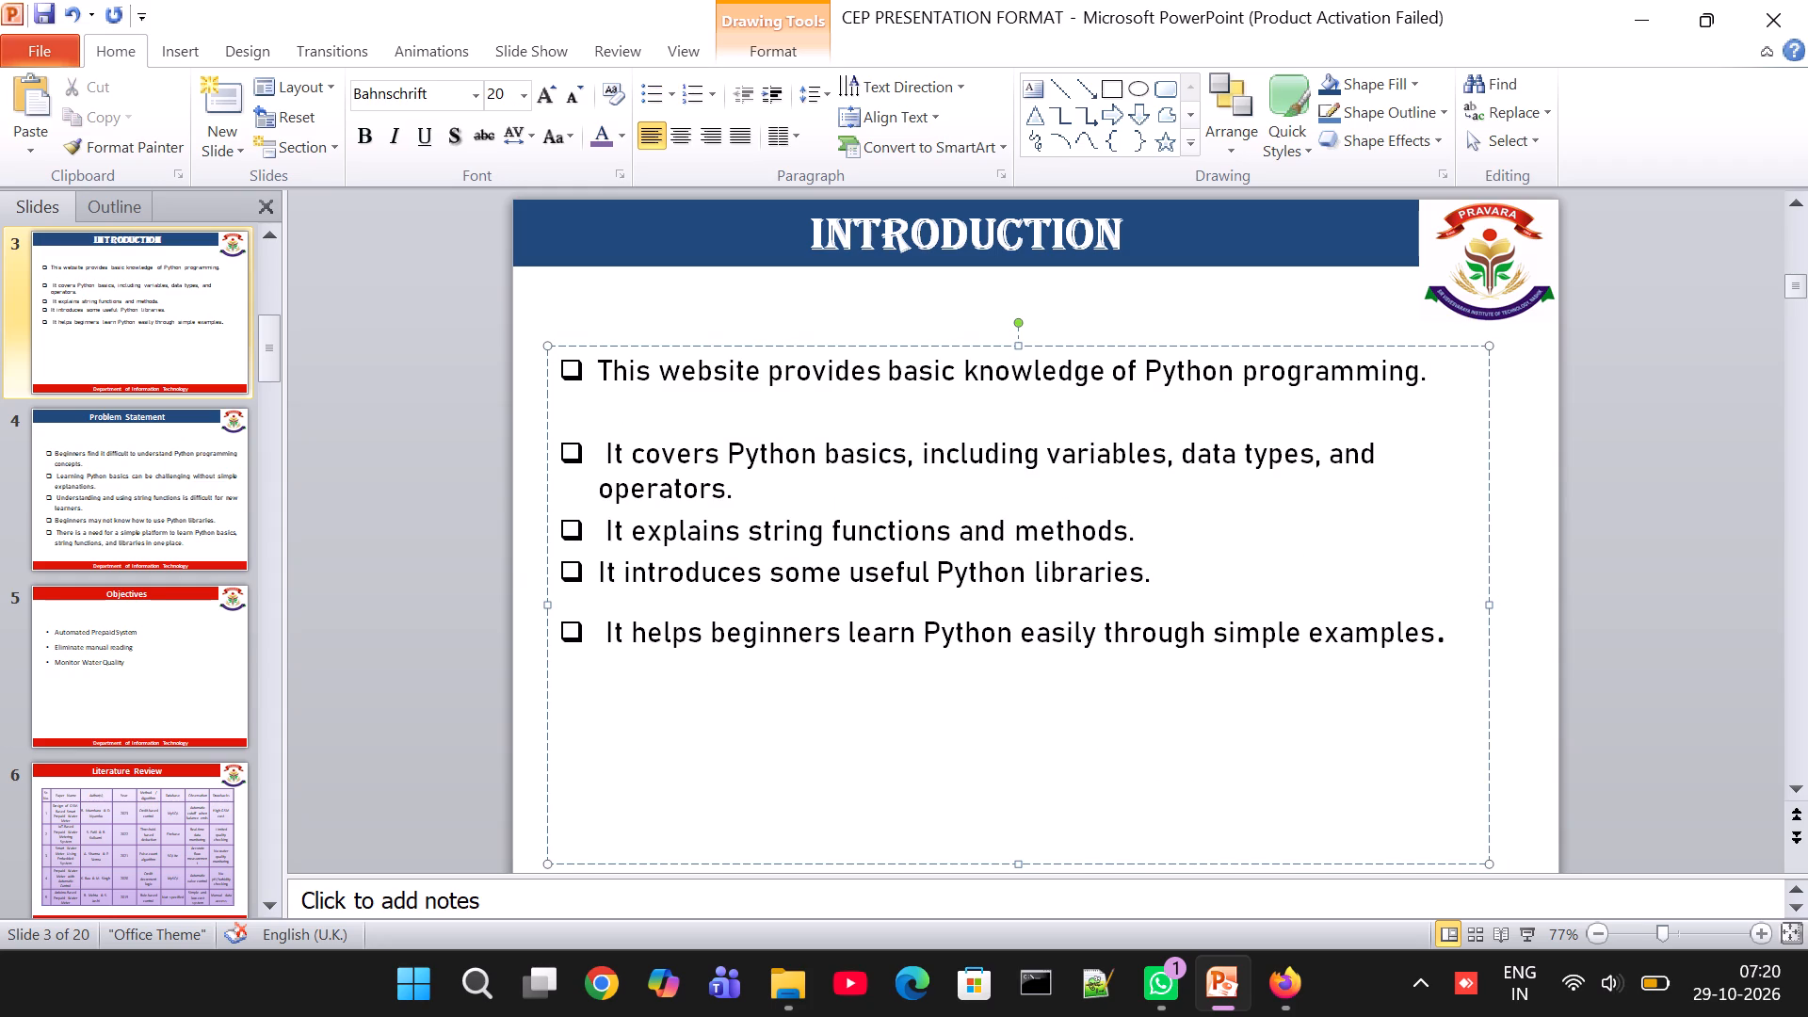
key("Return")
key("BackSpace")
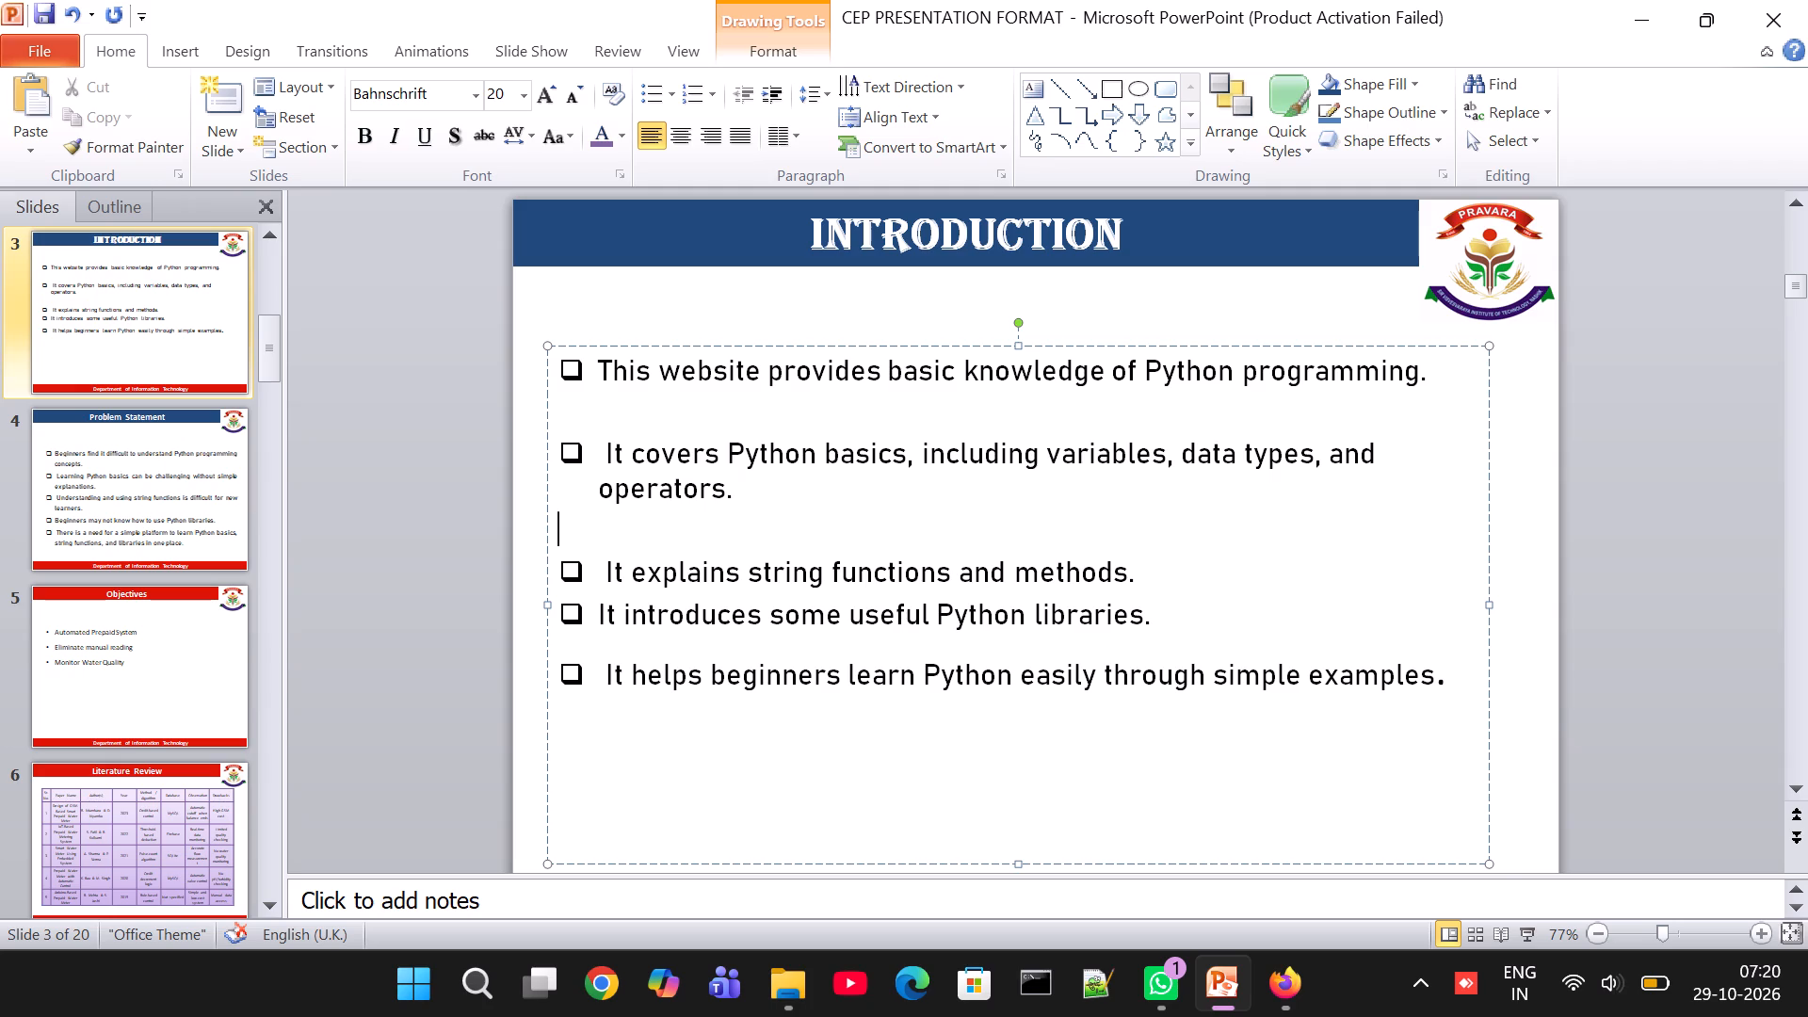
left_click(1172, 583)
key("Return")
key("BackSpace")
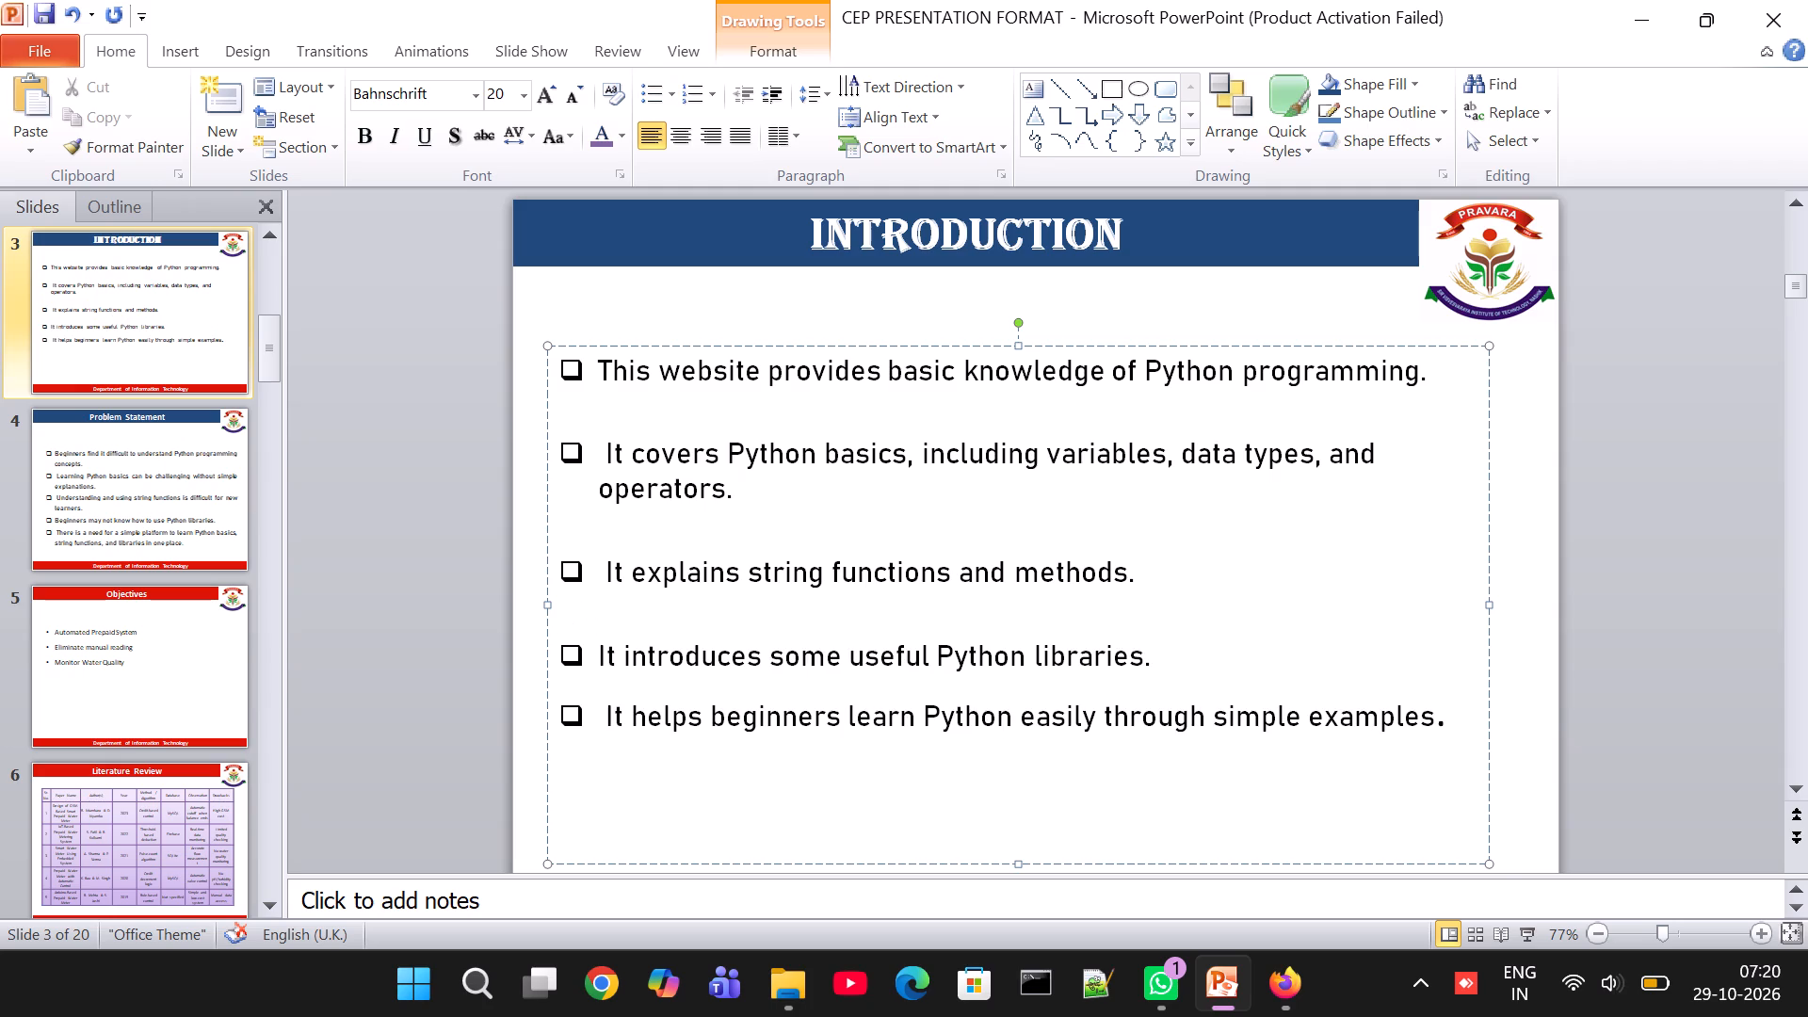
left_click(1228, 677)
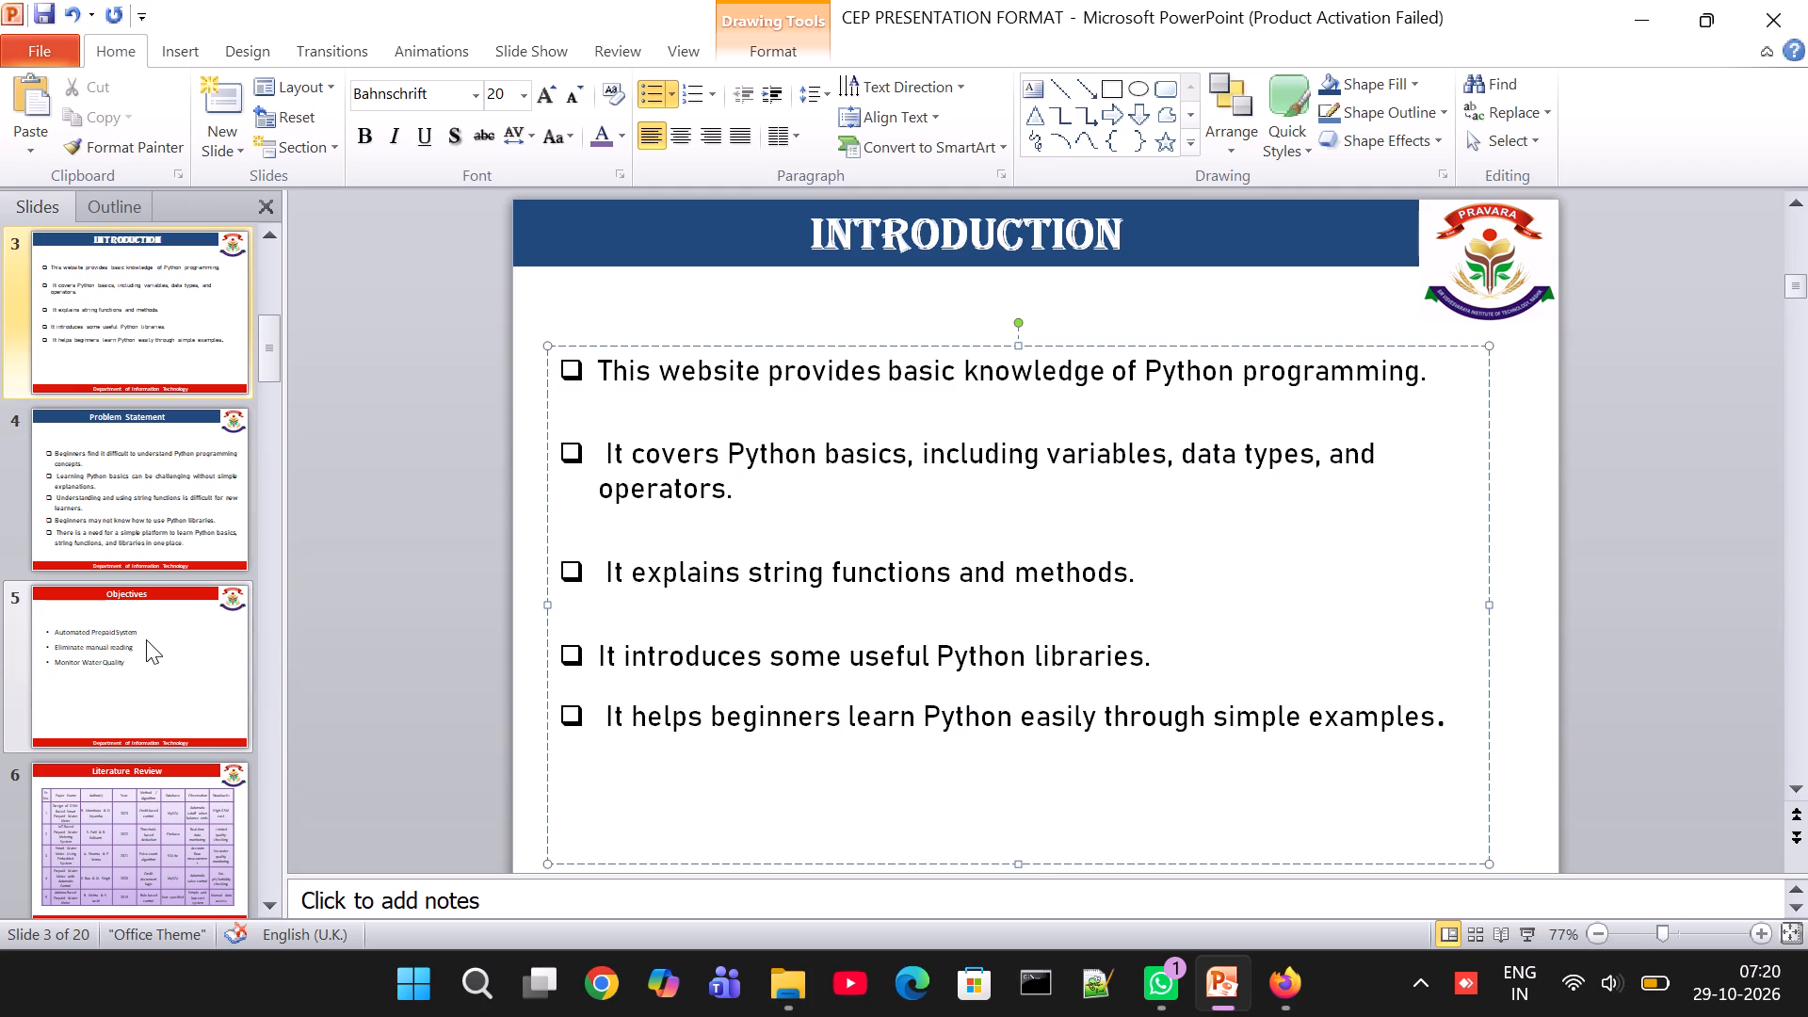
Set the font size of the five bullet points on the Problem Statement slide to 24.
left_click(146, 639)
left_click(121, 473)
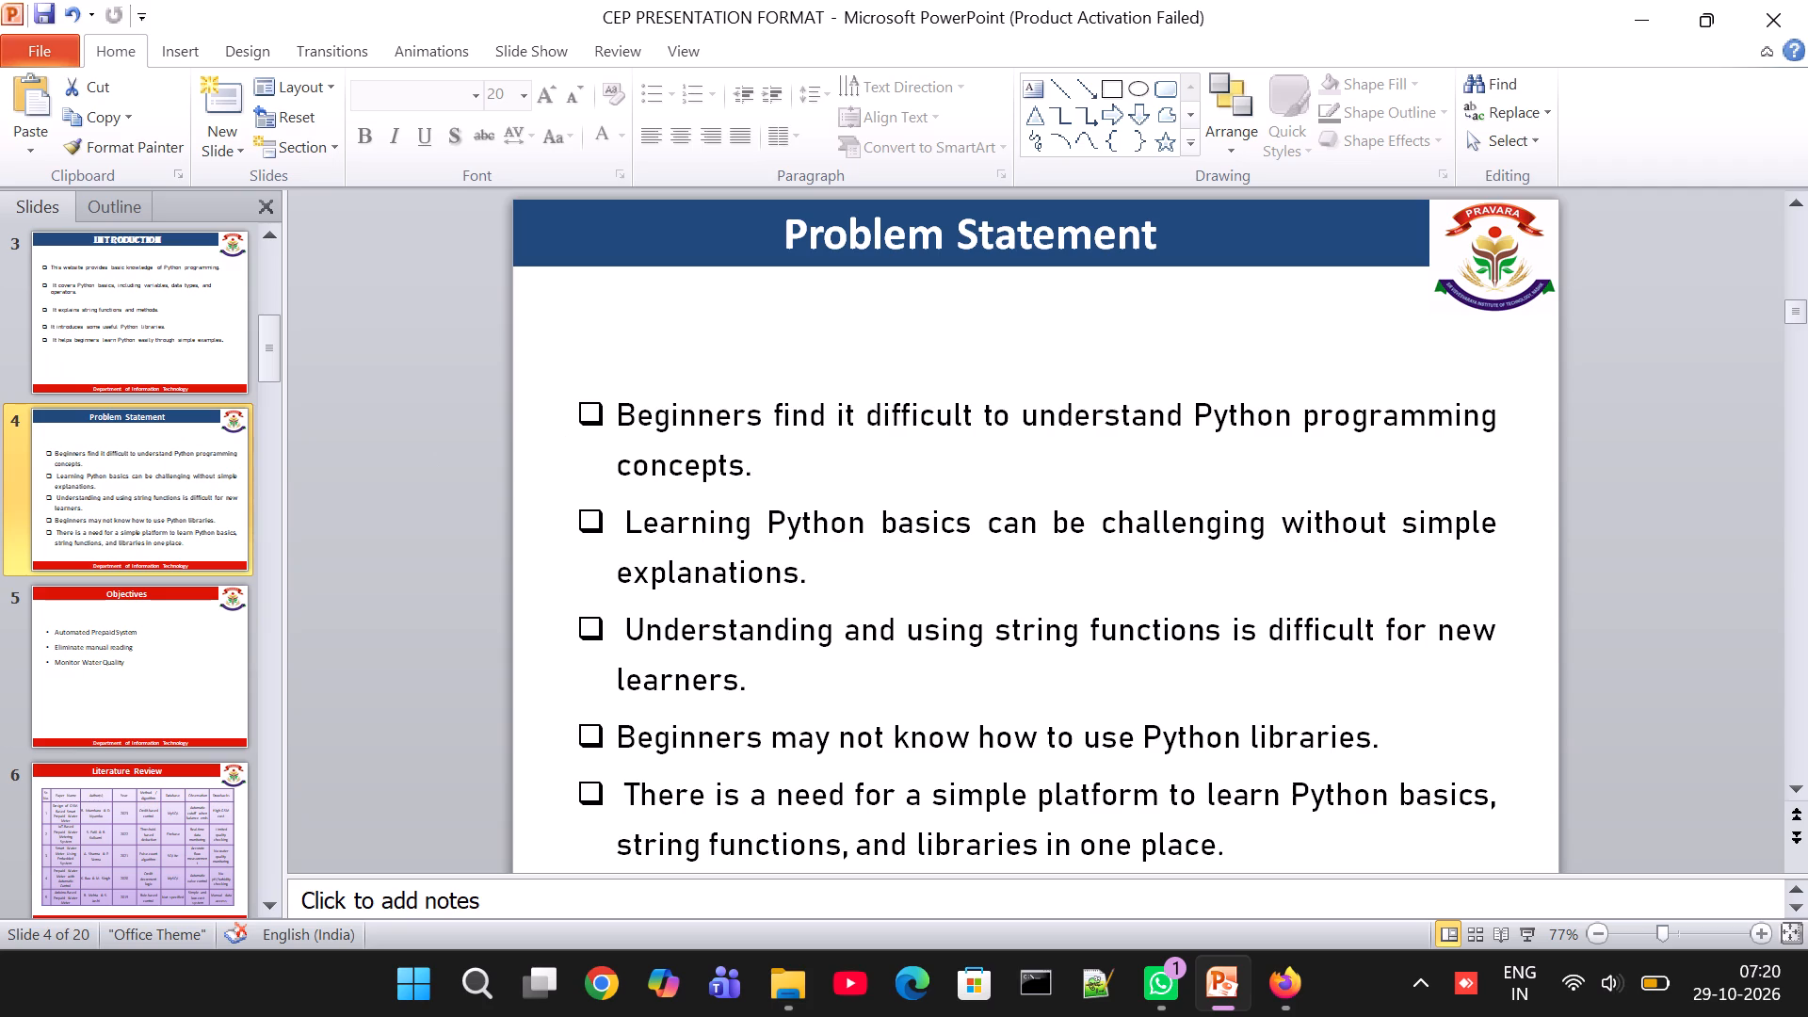
left_click(606, 390)
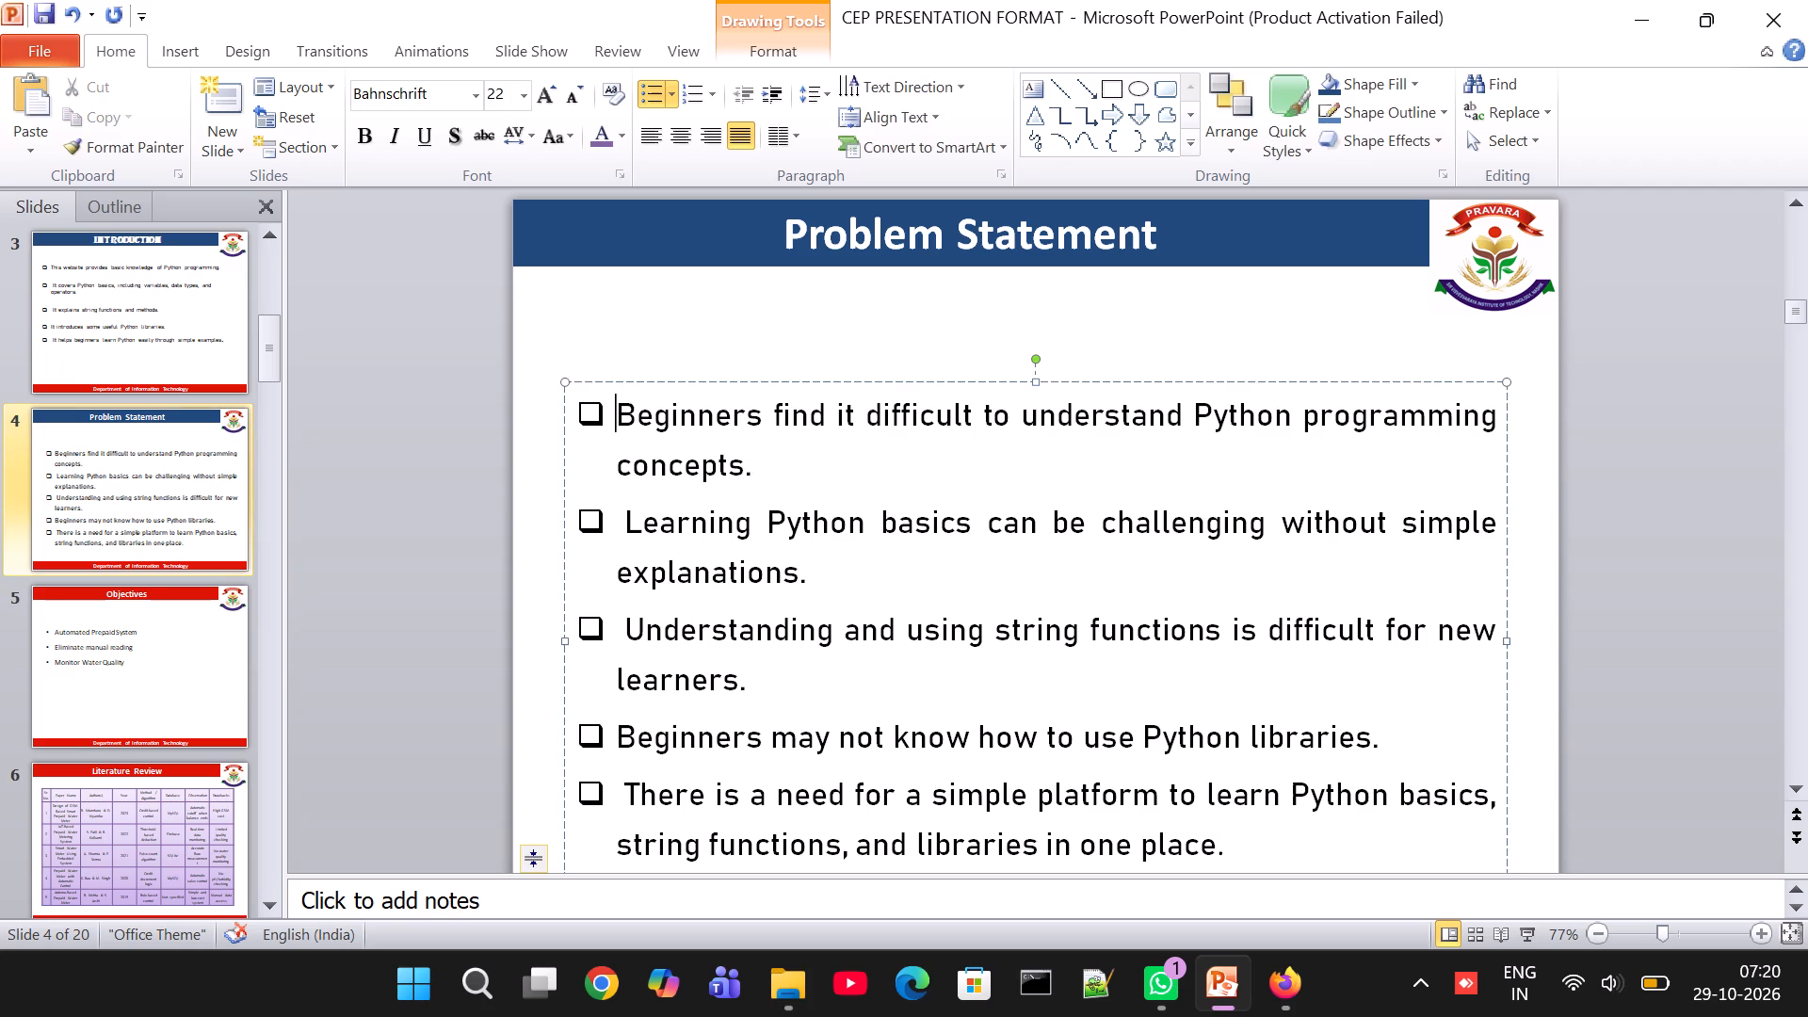
left_click_drag(606, 390, 1252, 896)
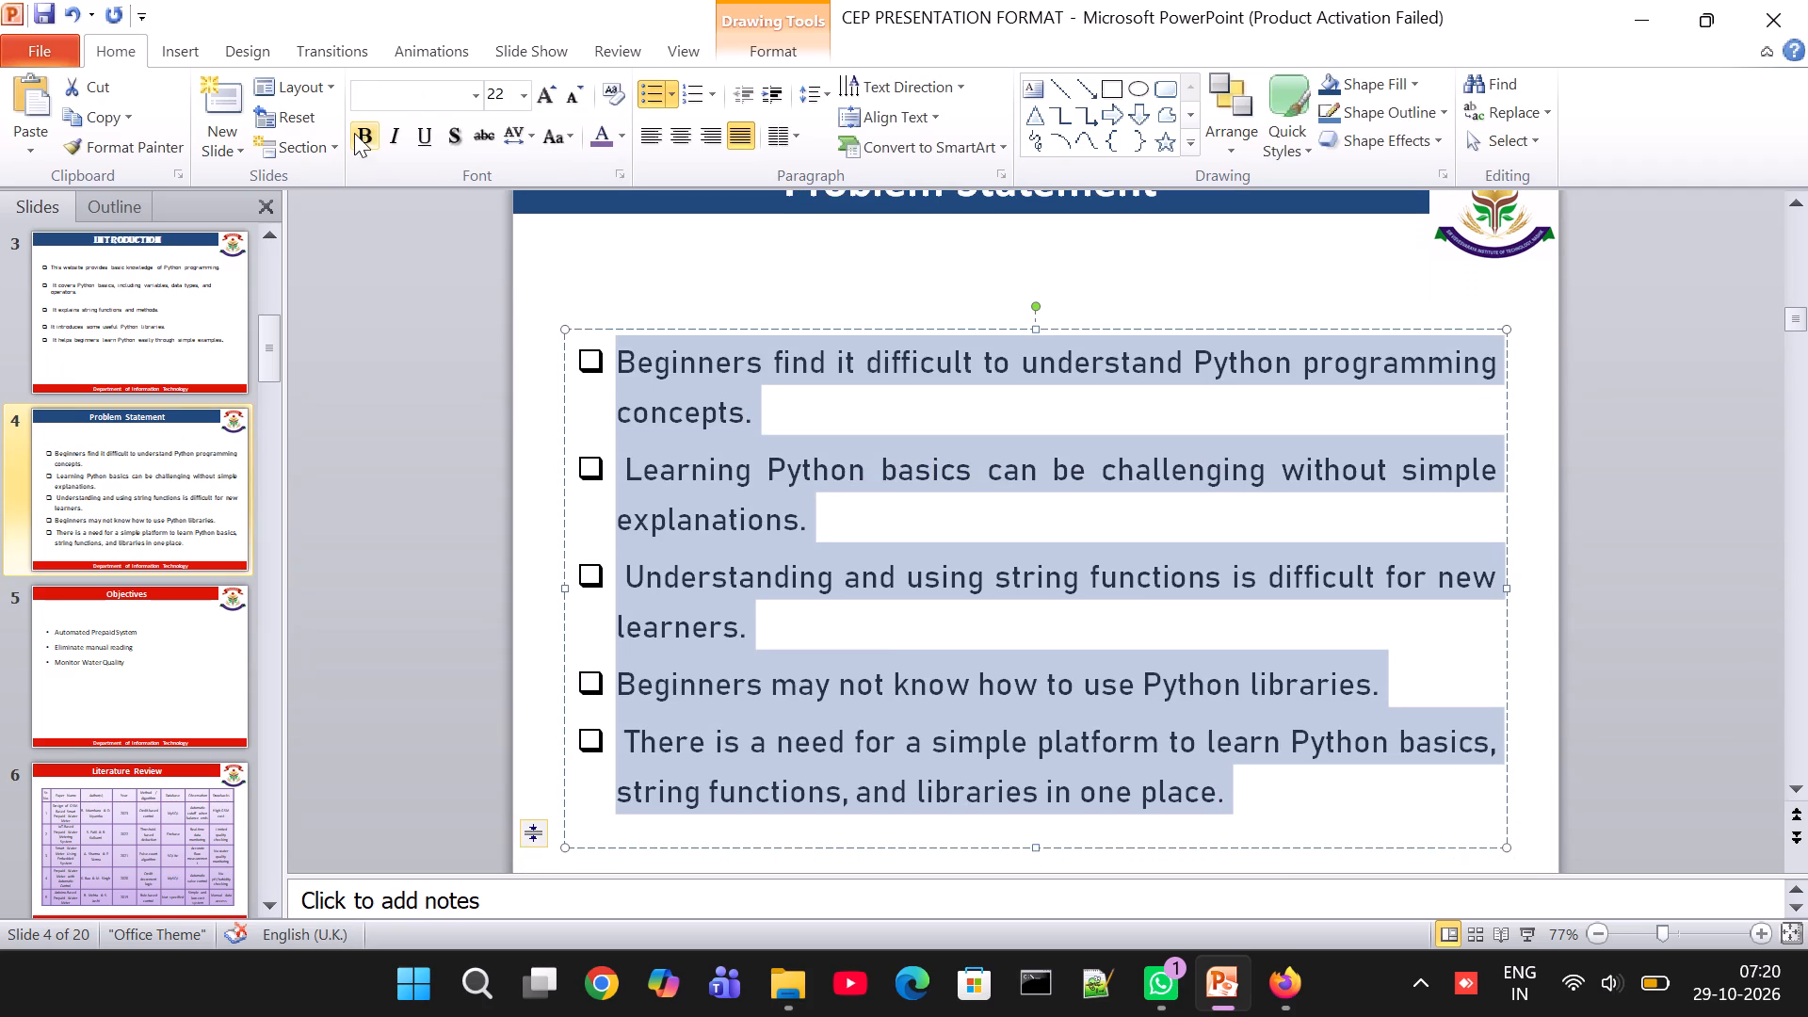
left_click(525, 104)
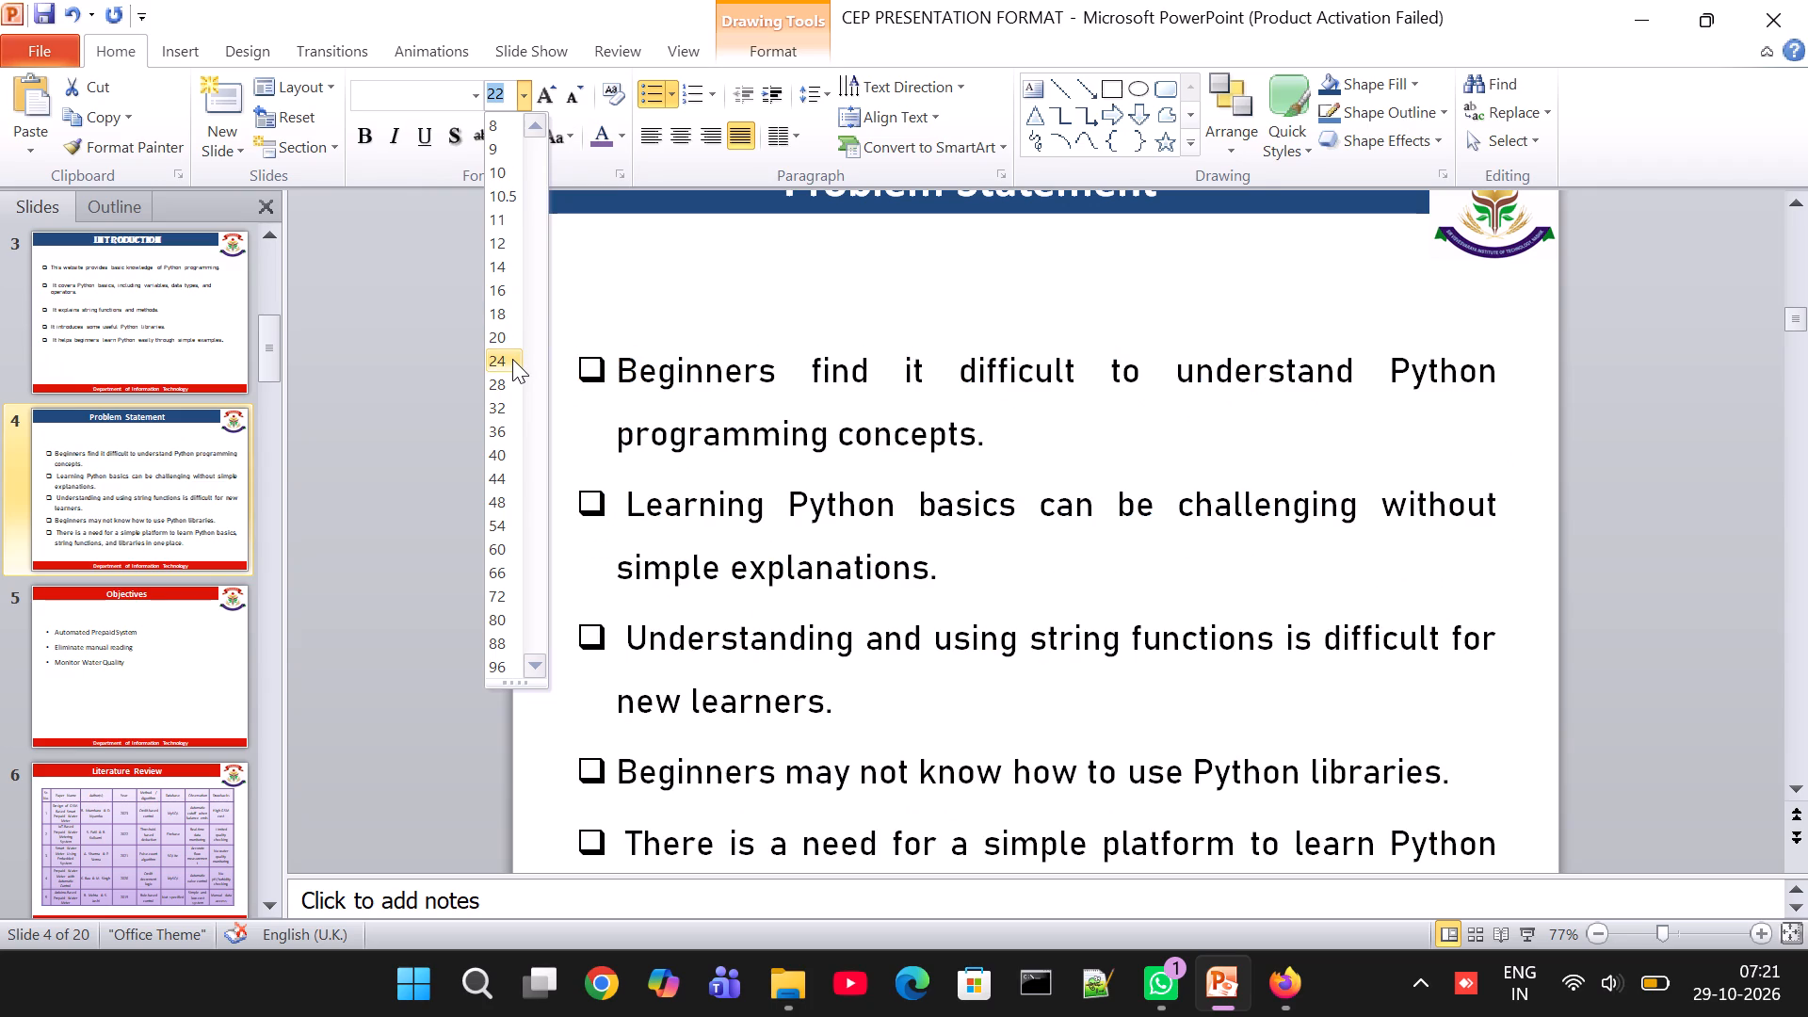
left_click(512, 359)
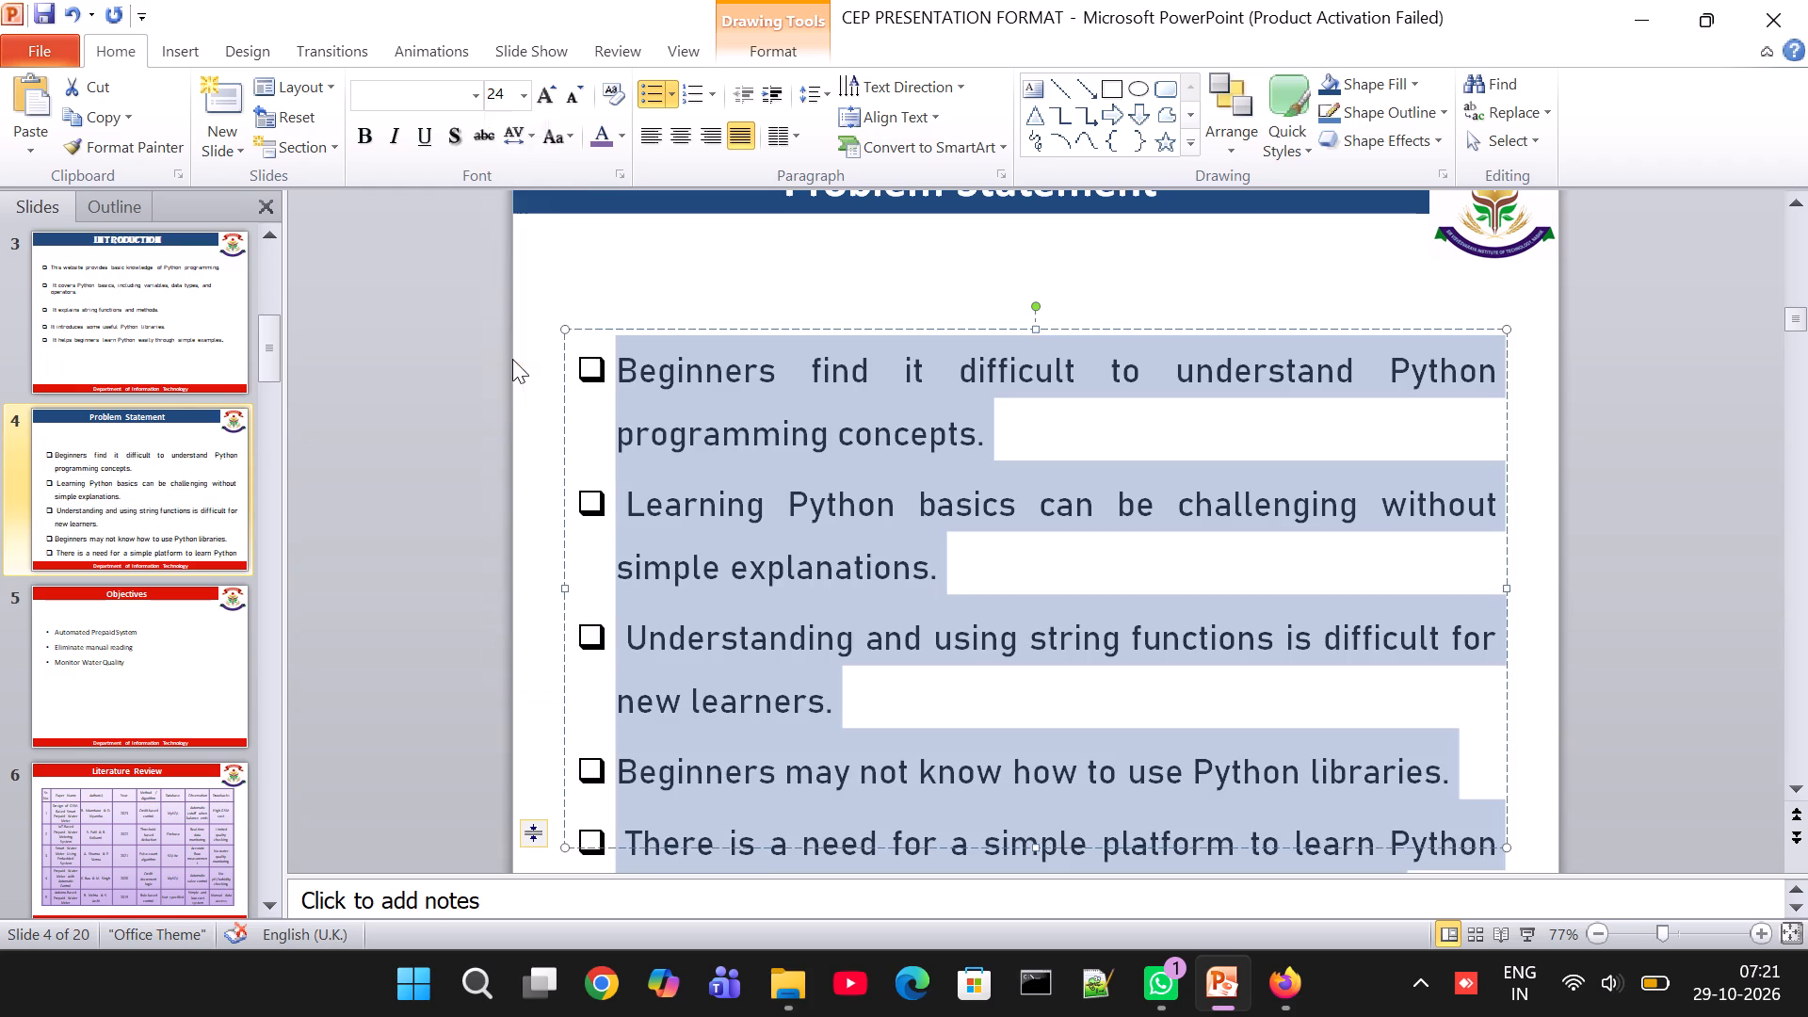
On the Objectives slide, change the font of the "Objectives" title to Algerian.
left_click(579, 255)
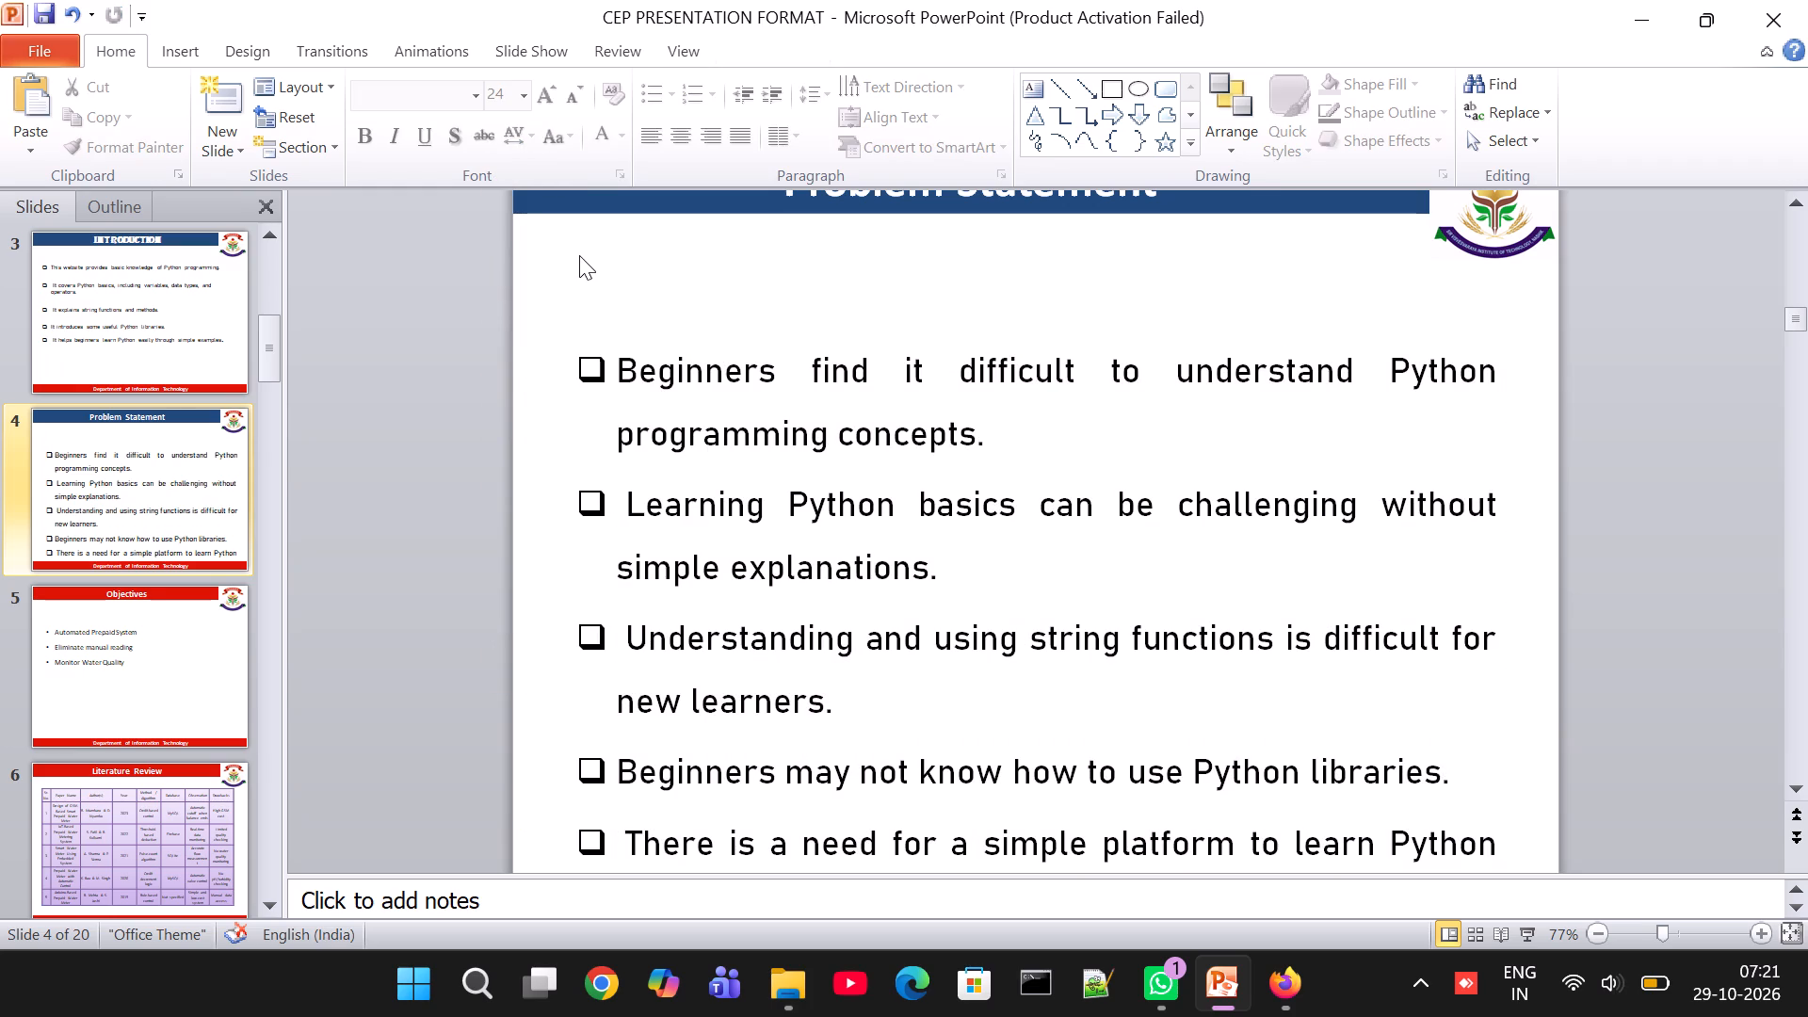
scroll(854, 572, "down", 1)
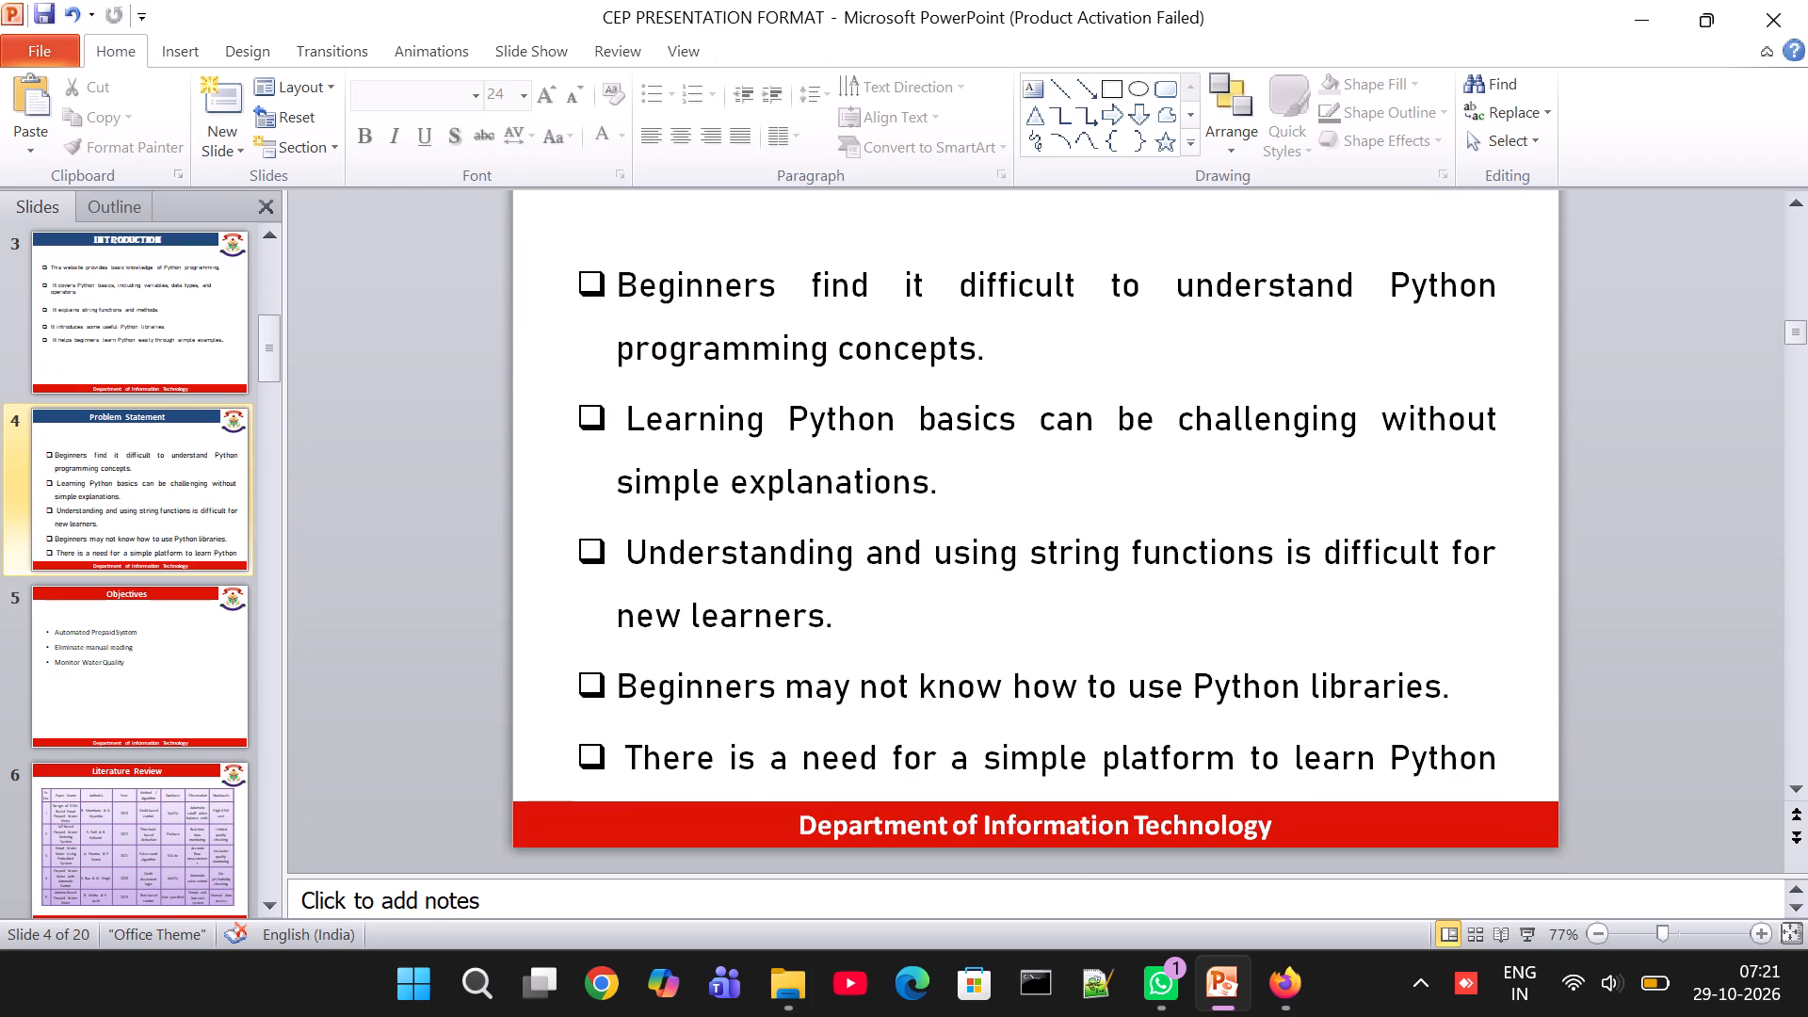
scroll(1113, 592, "down", 2, "ctrl")
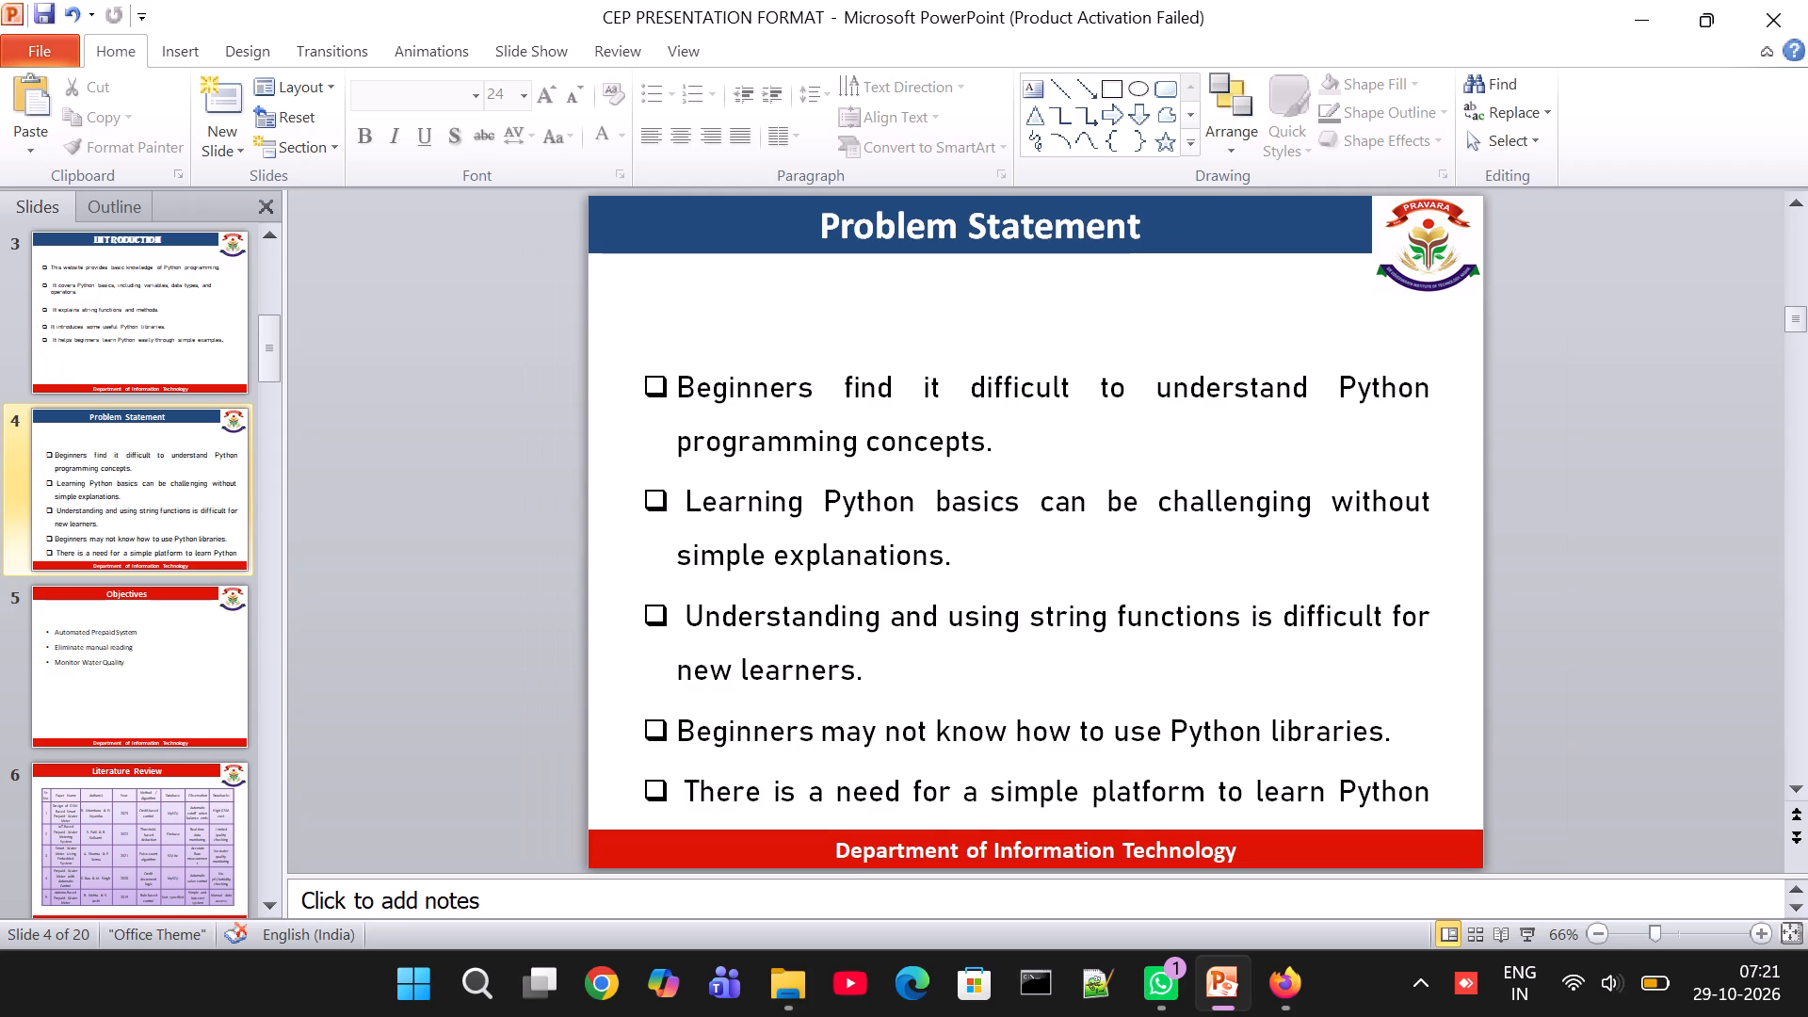
left_click(194, 665)
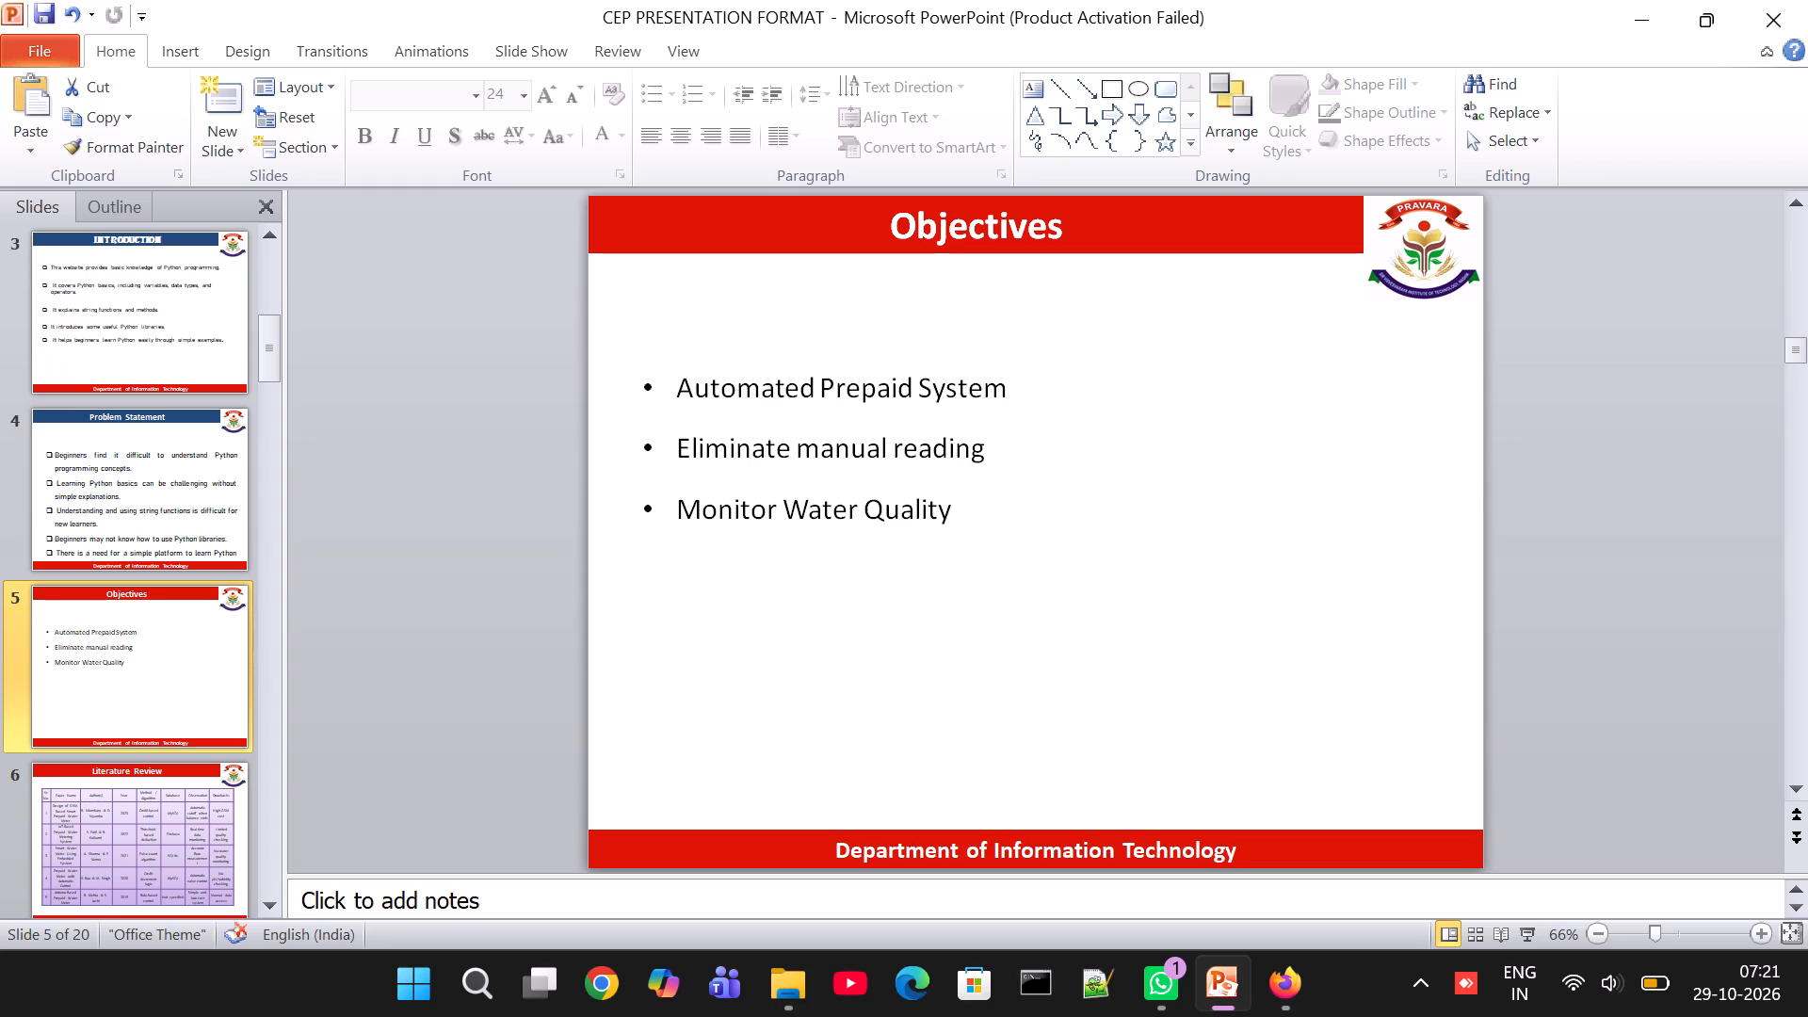
left_click(1056, 216)
left_click_drag(1056, 216, 911, 225)
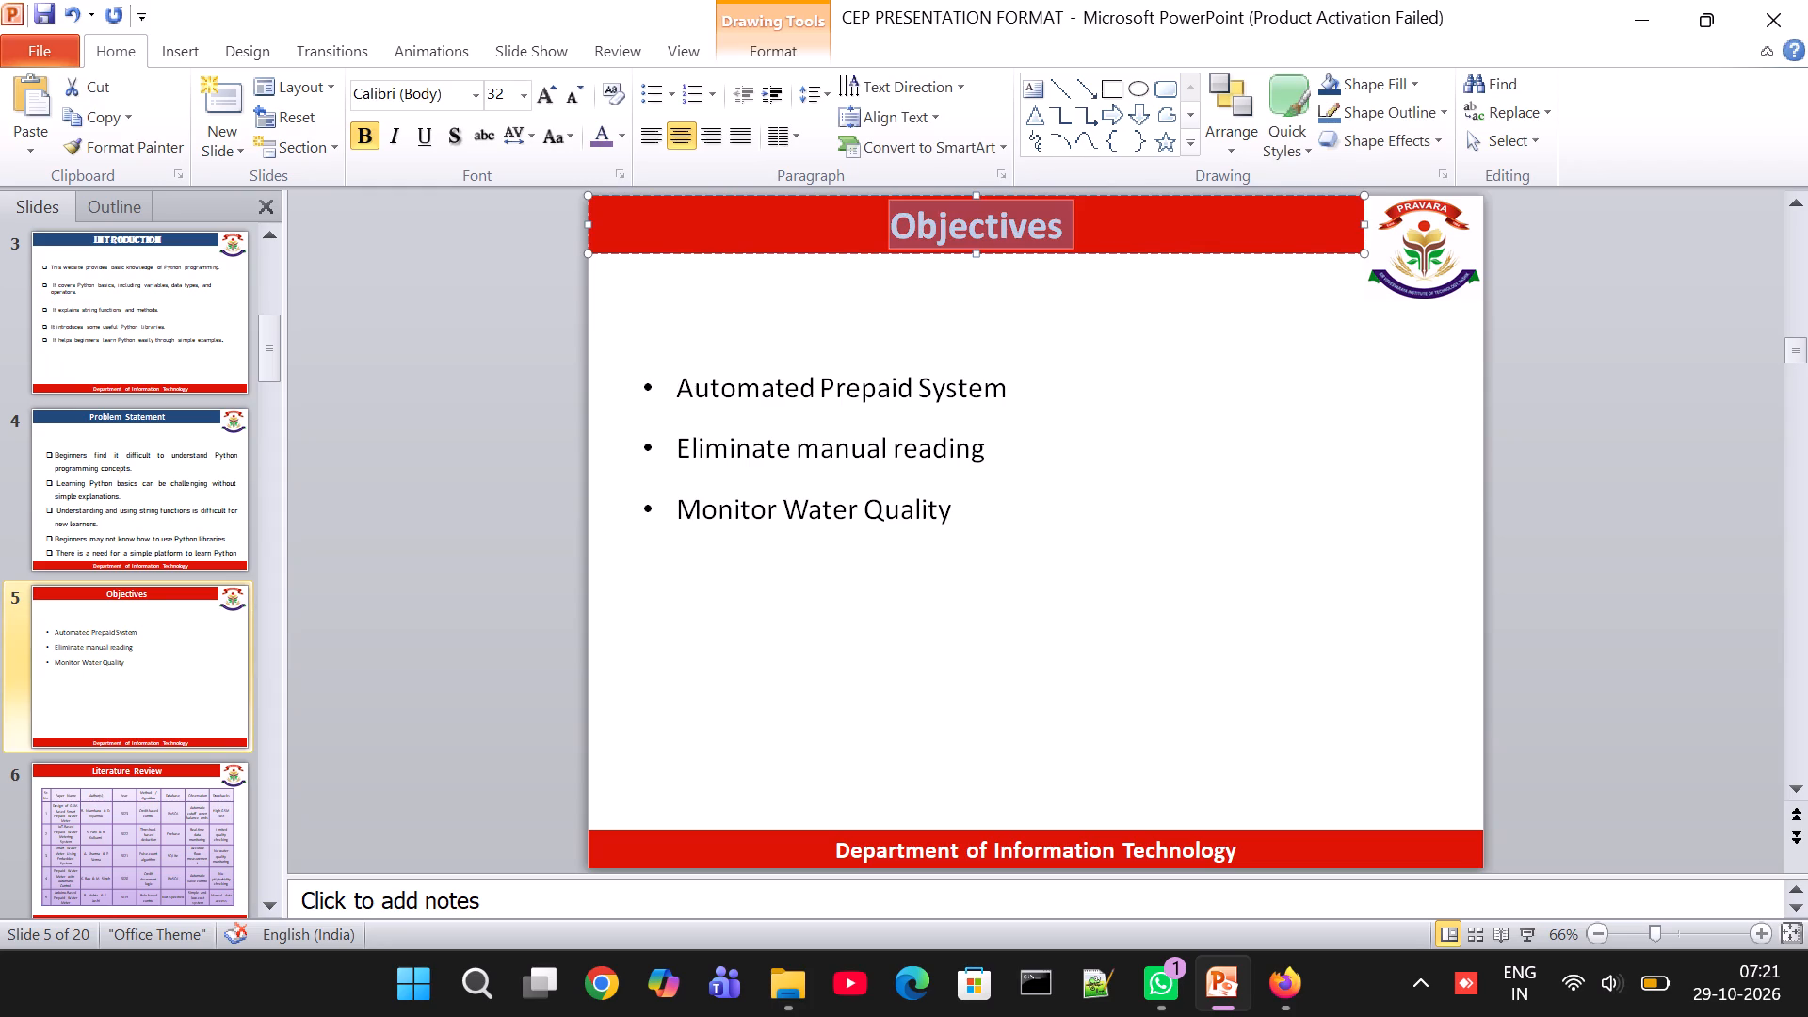
left_click_drag(911, 225, 889, 227)
left_click(480, 97)
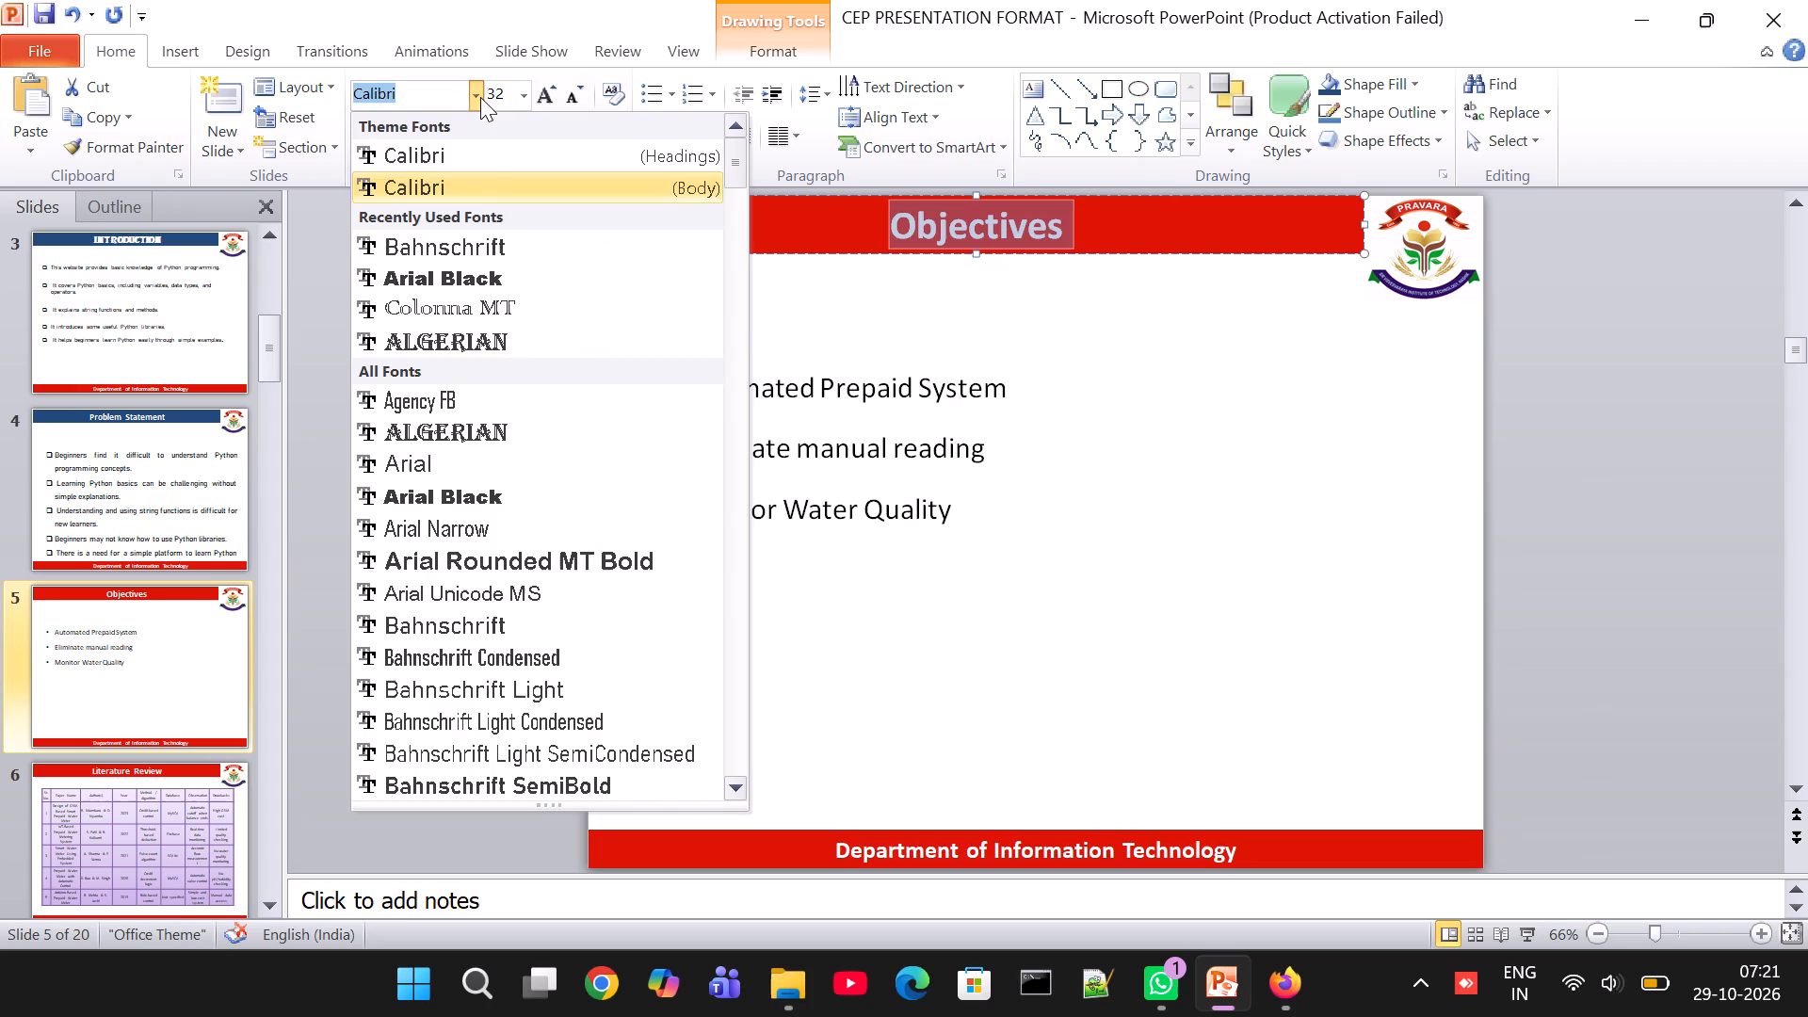
left_click(481, 328)
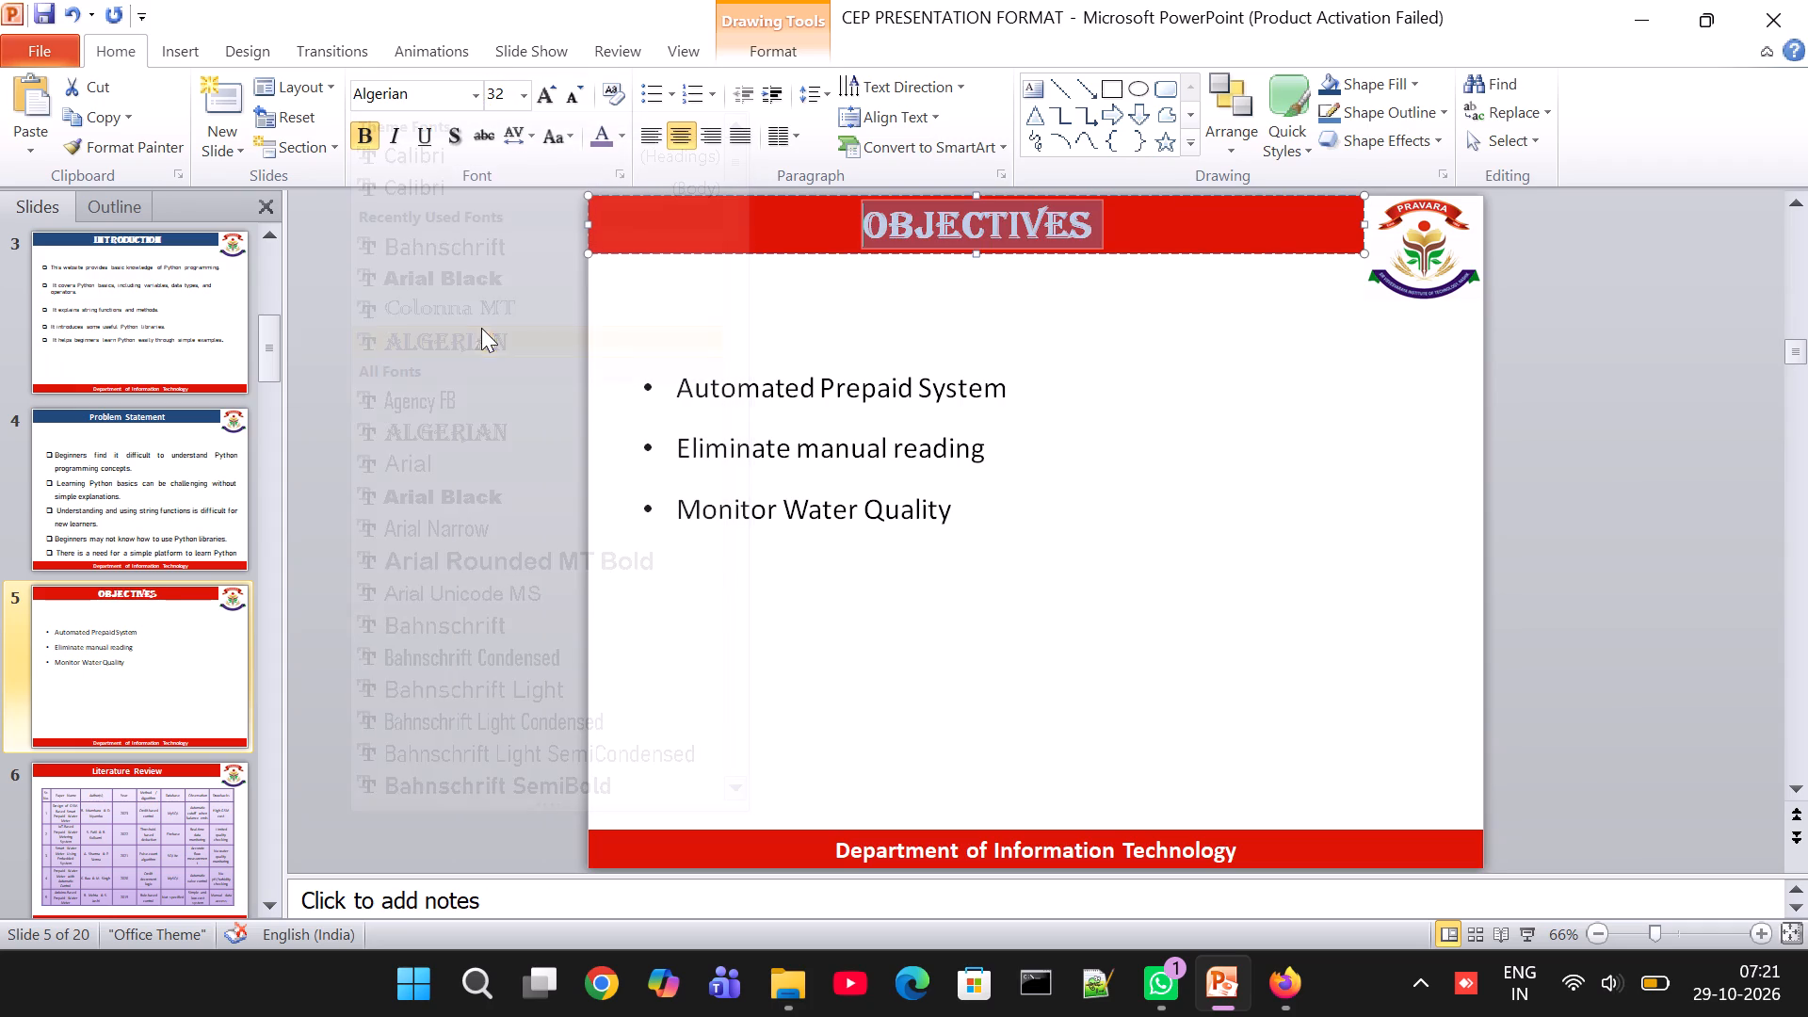
Fill the Objectives slide's title banner with the same dark blue as the Introduction and Problem Statement banners.
left_click(666, 212)
right_click(666, 212)
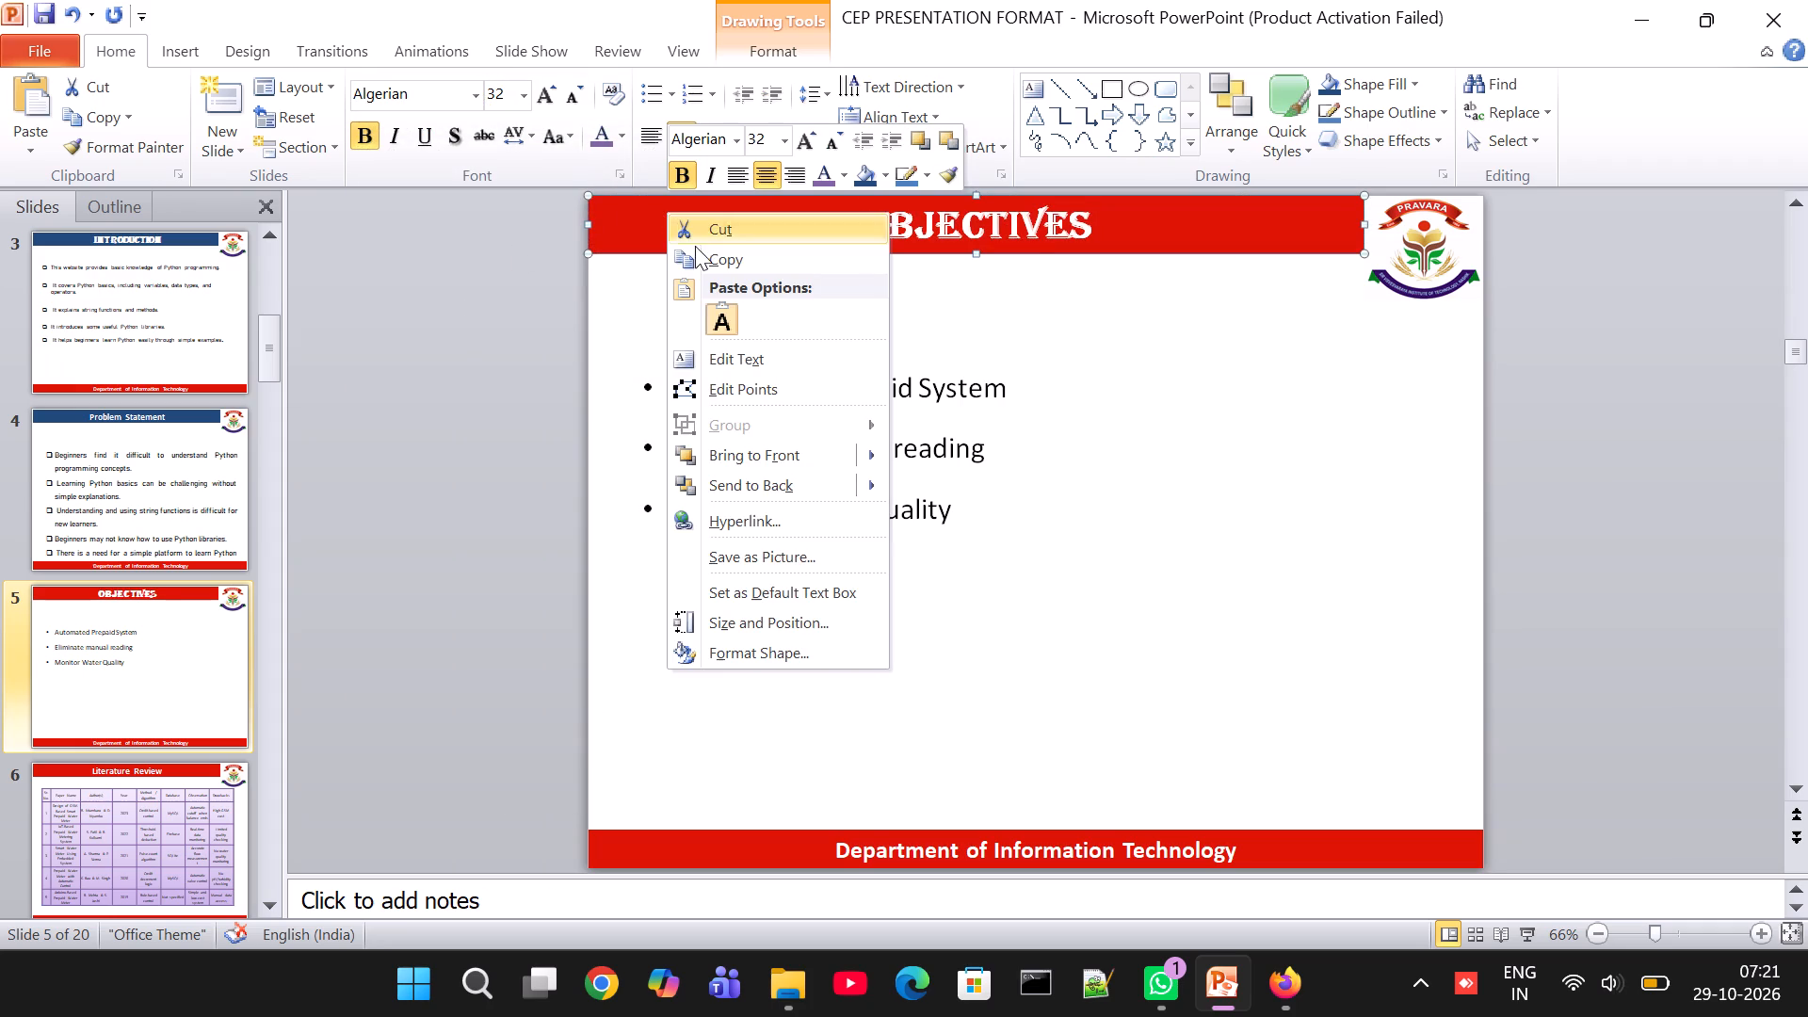
left_click(625, 220)
double_click(625, 220)
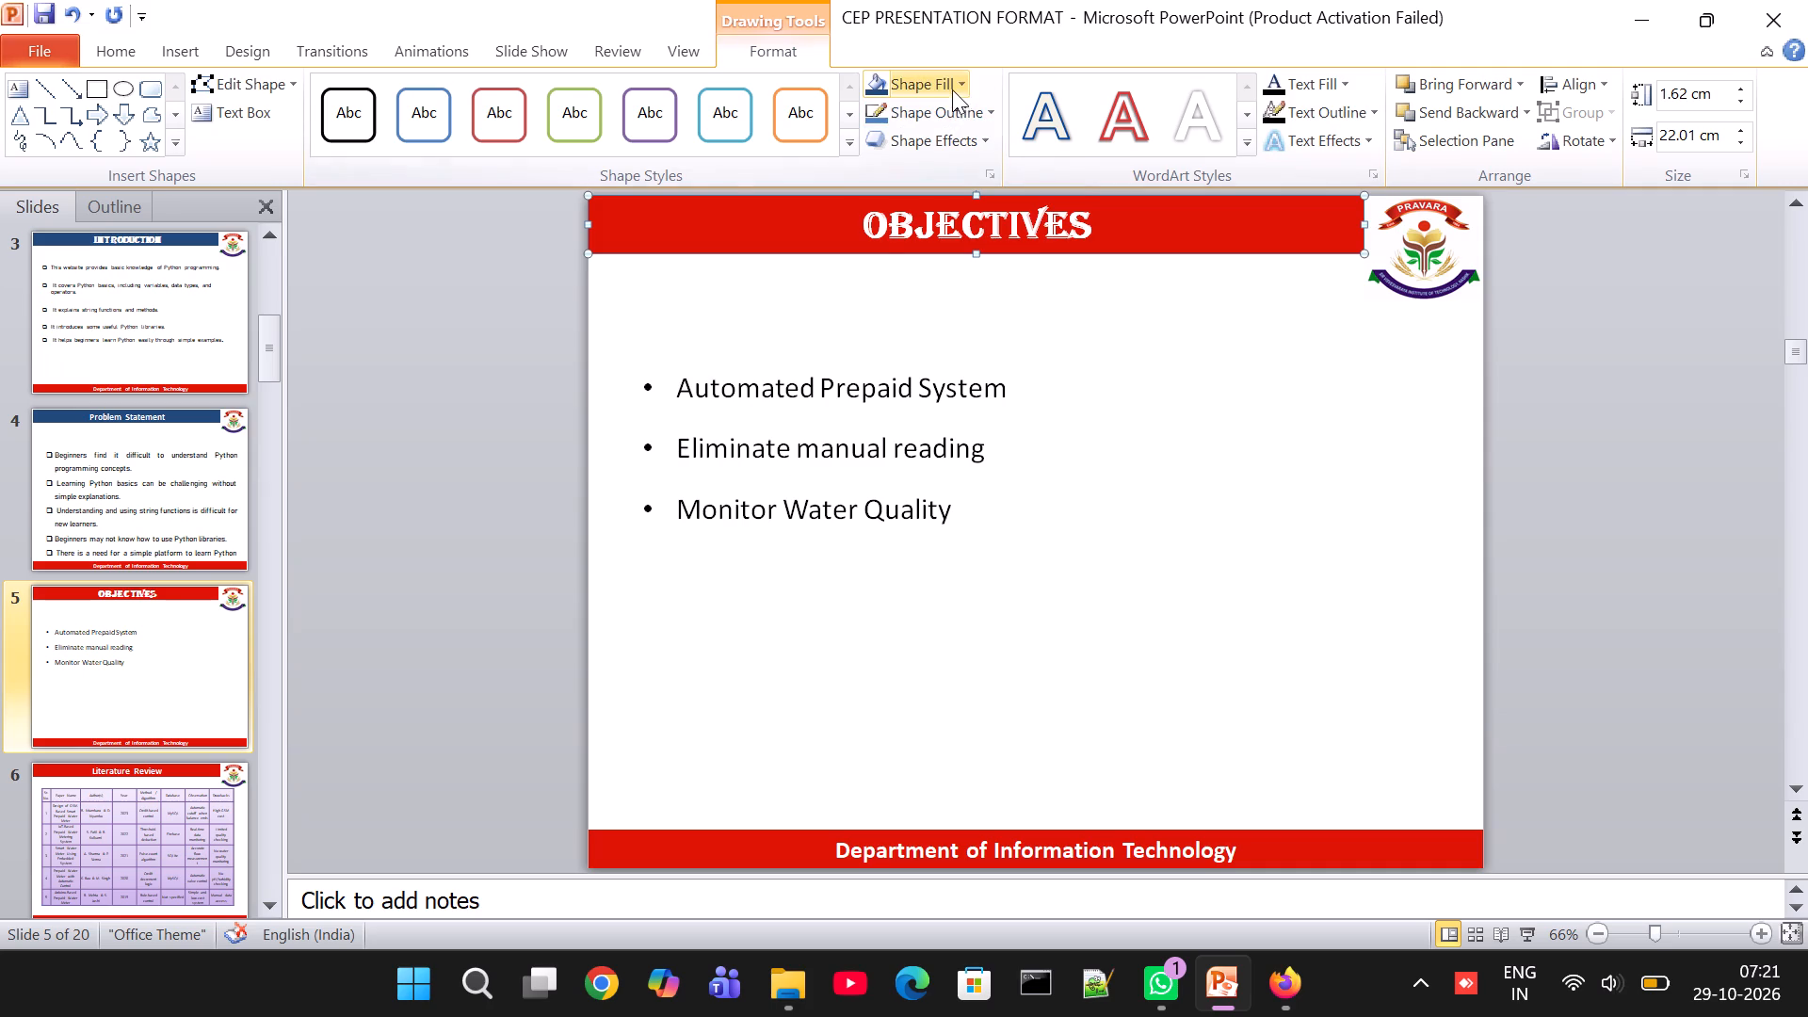
left_click(952, 87)
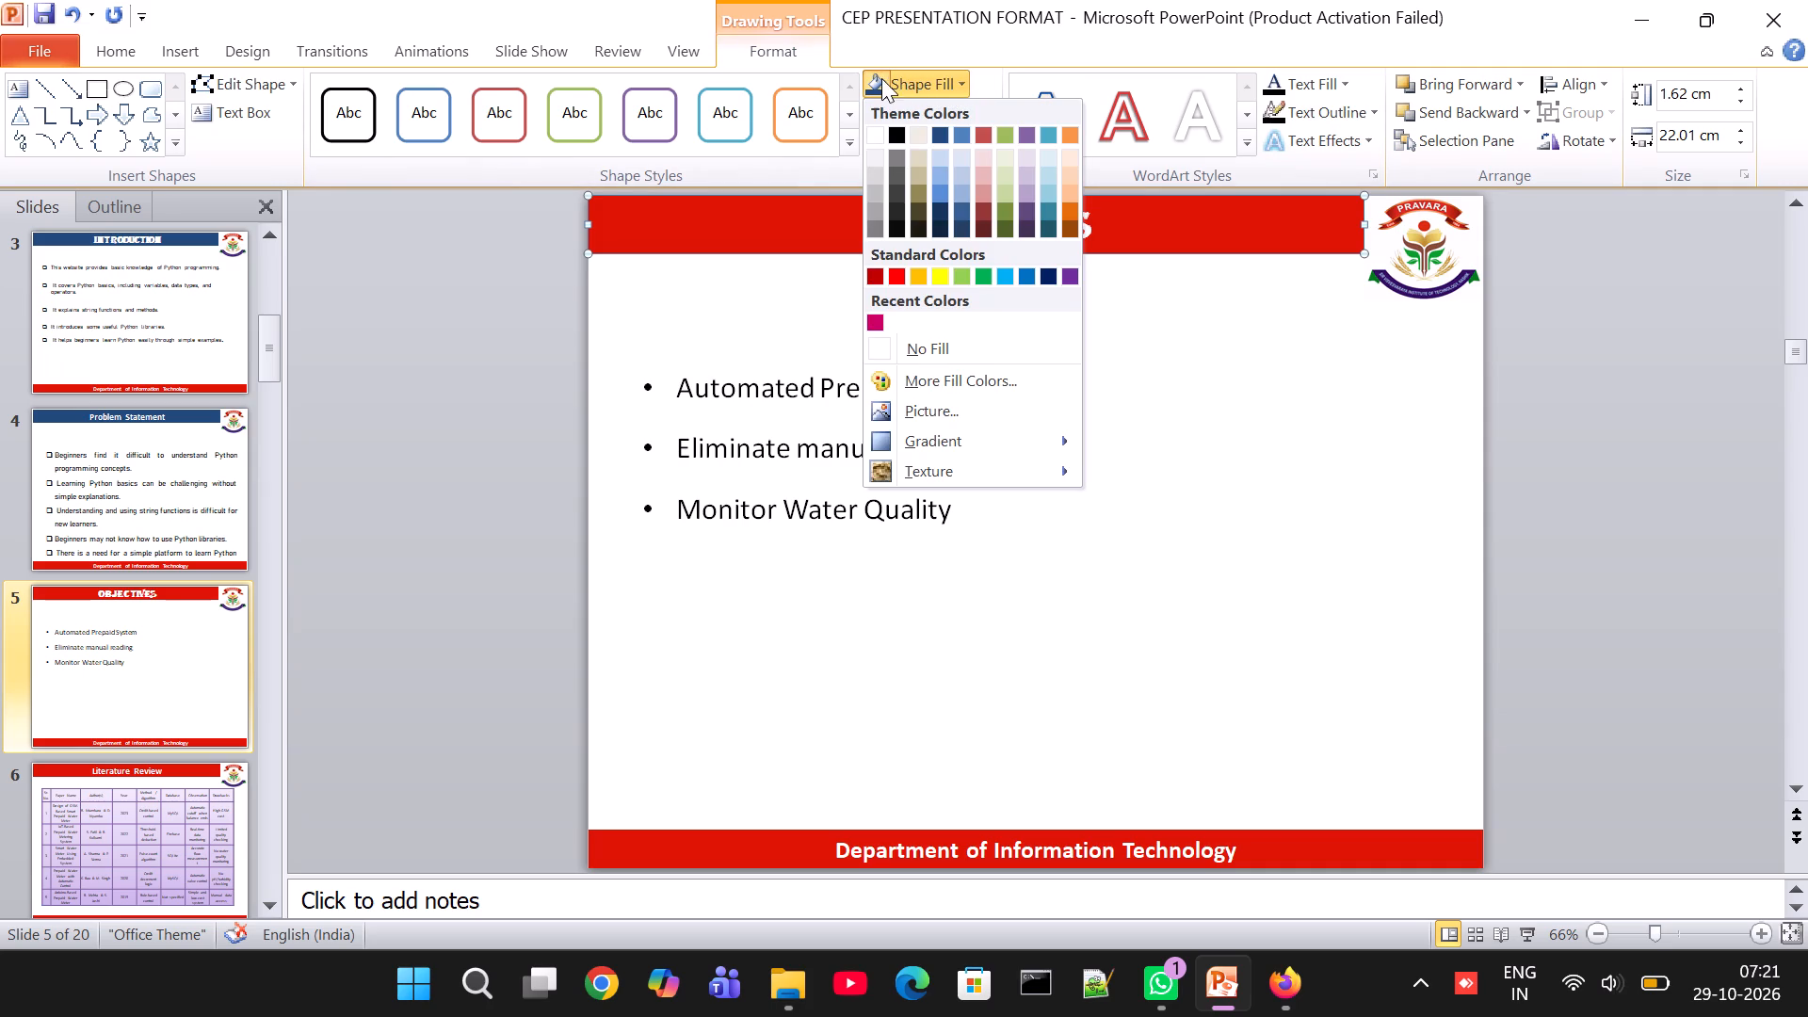
left_click(873, 88)
left_click(689, 323)
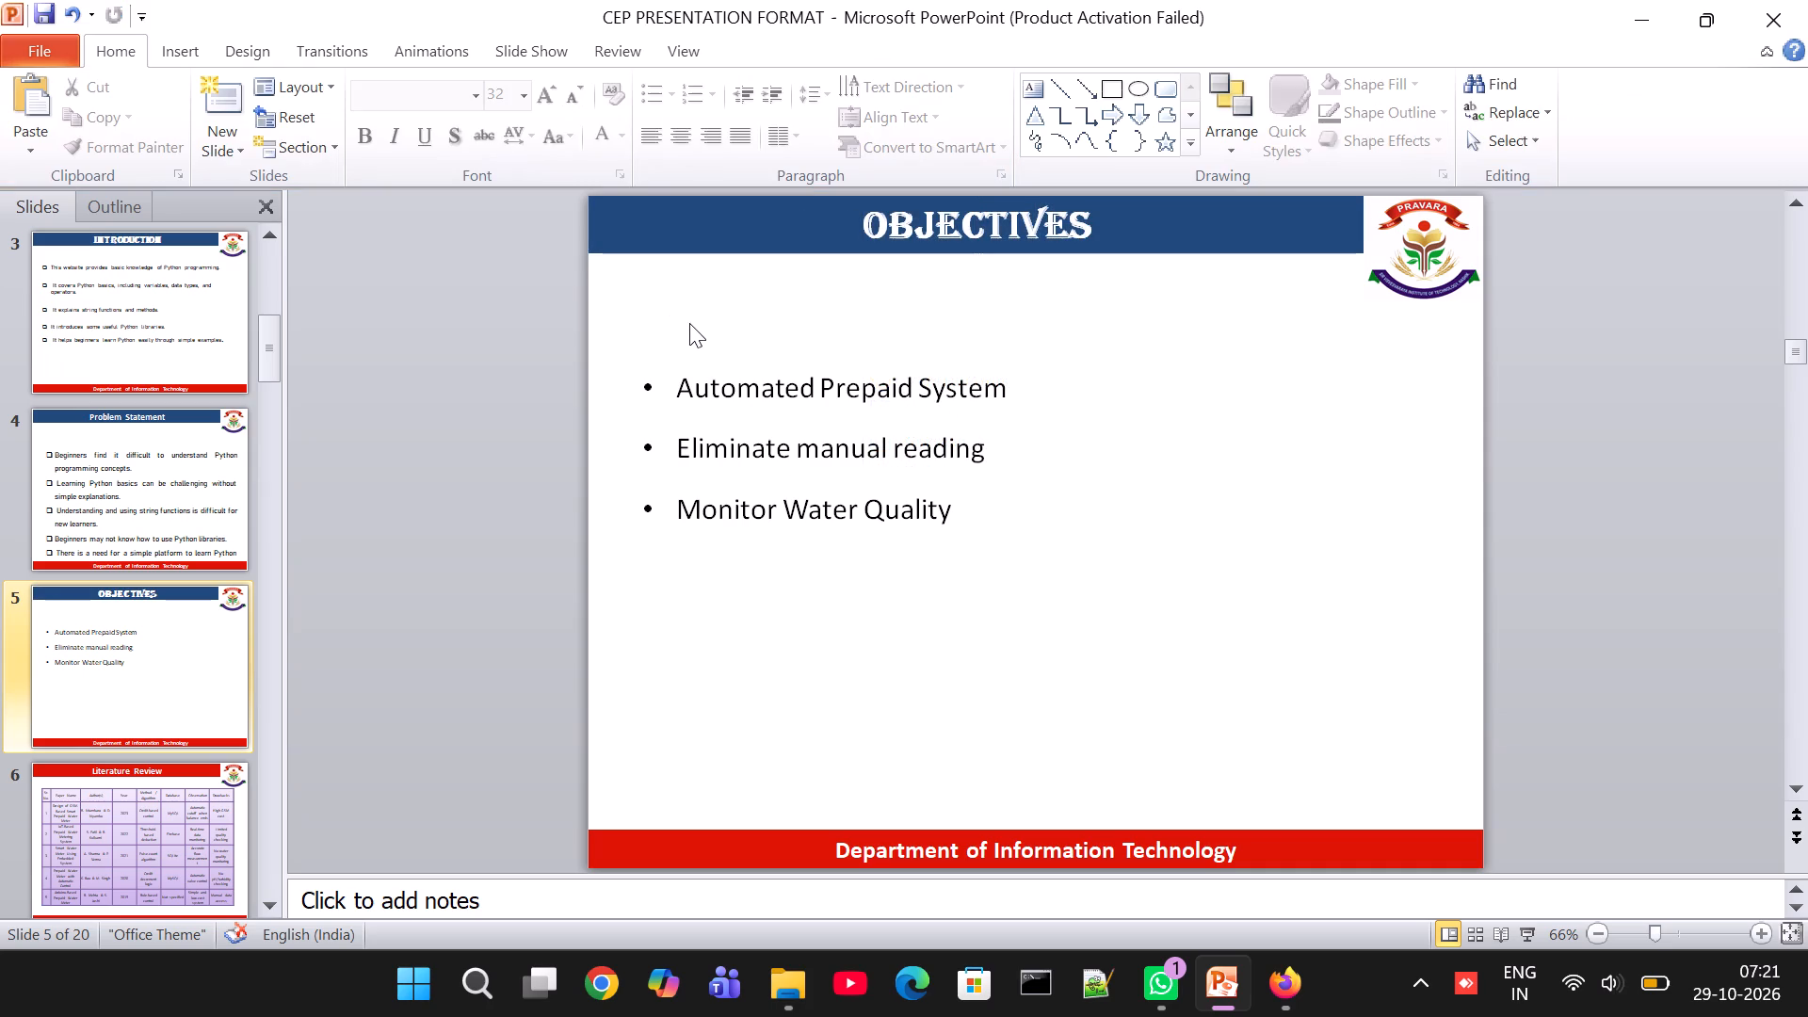
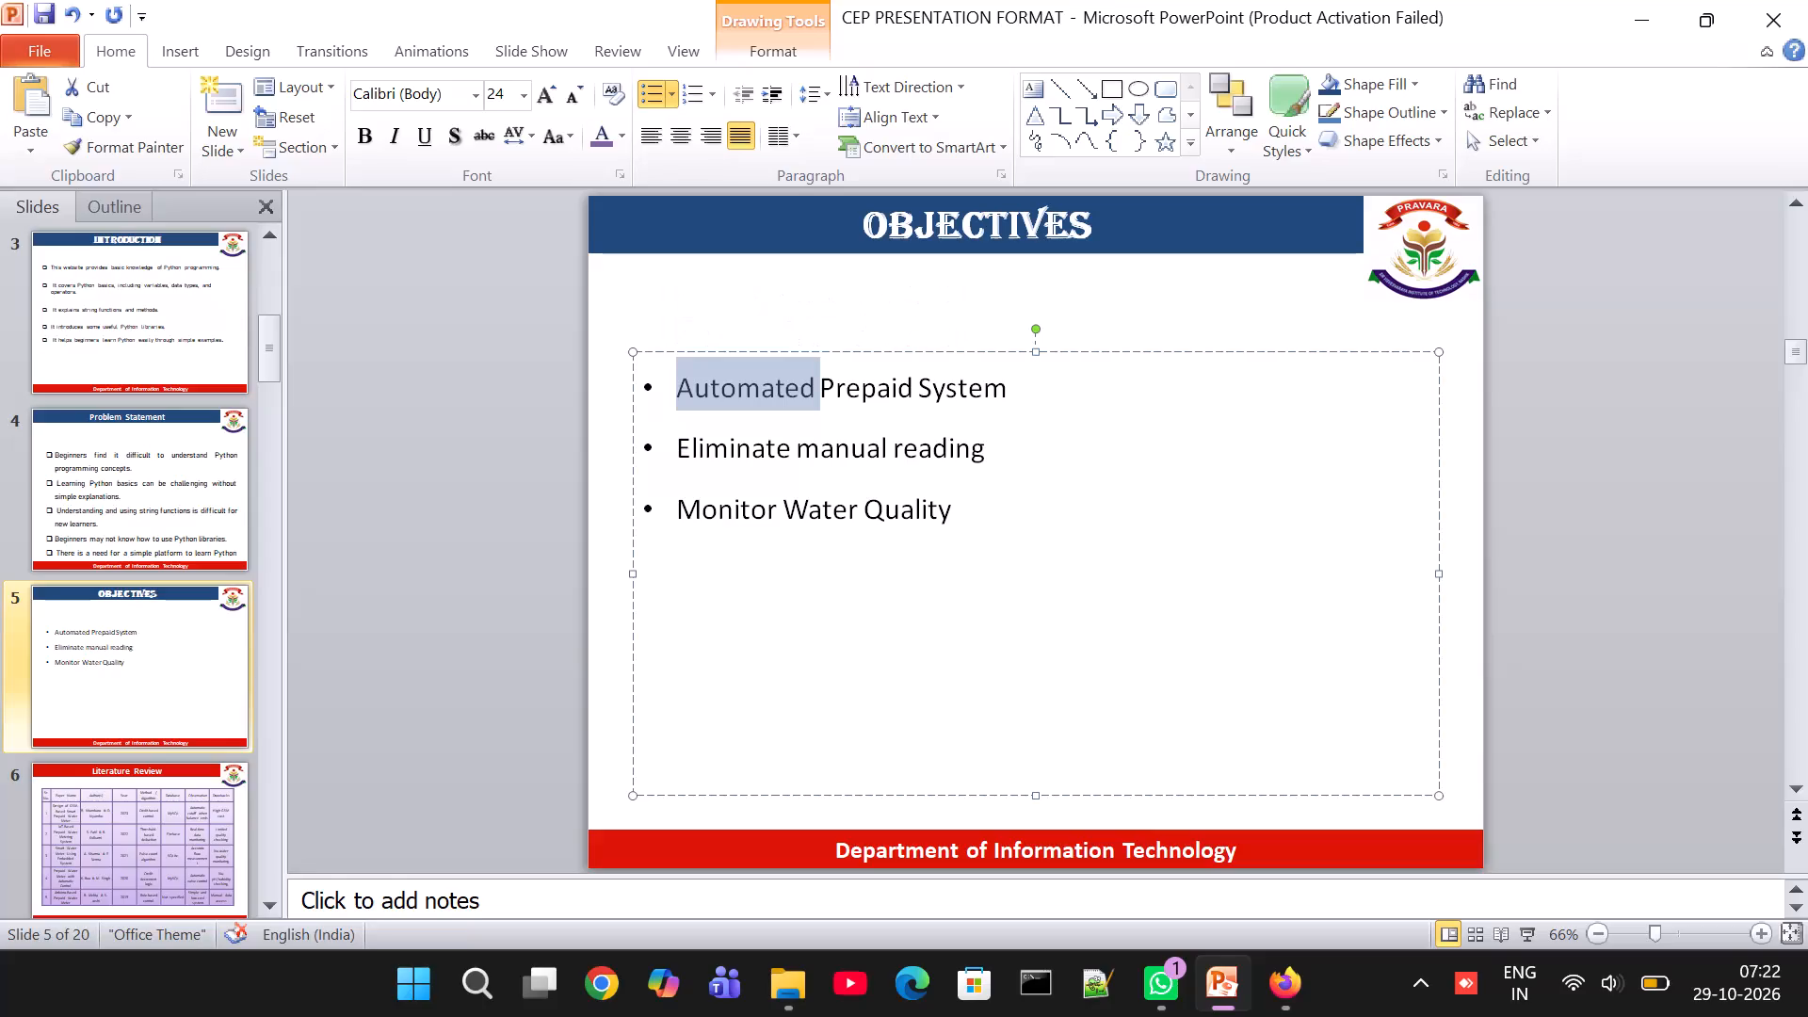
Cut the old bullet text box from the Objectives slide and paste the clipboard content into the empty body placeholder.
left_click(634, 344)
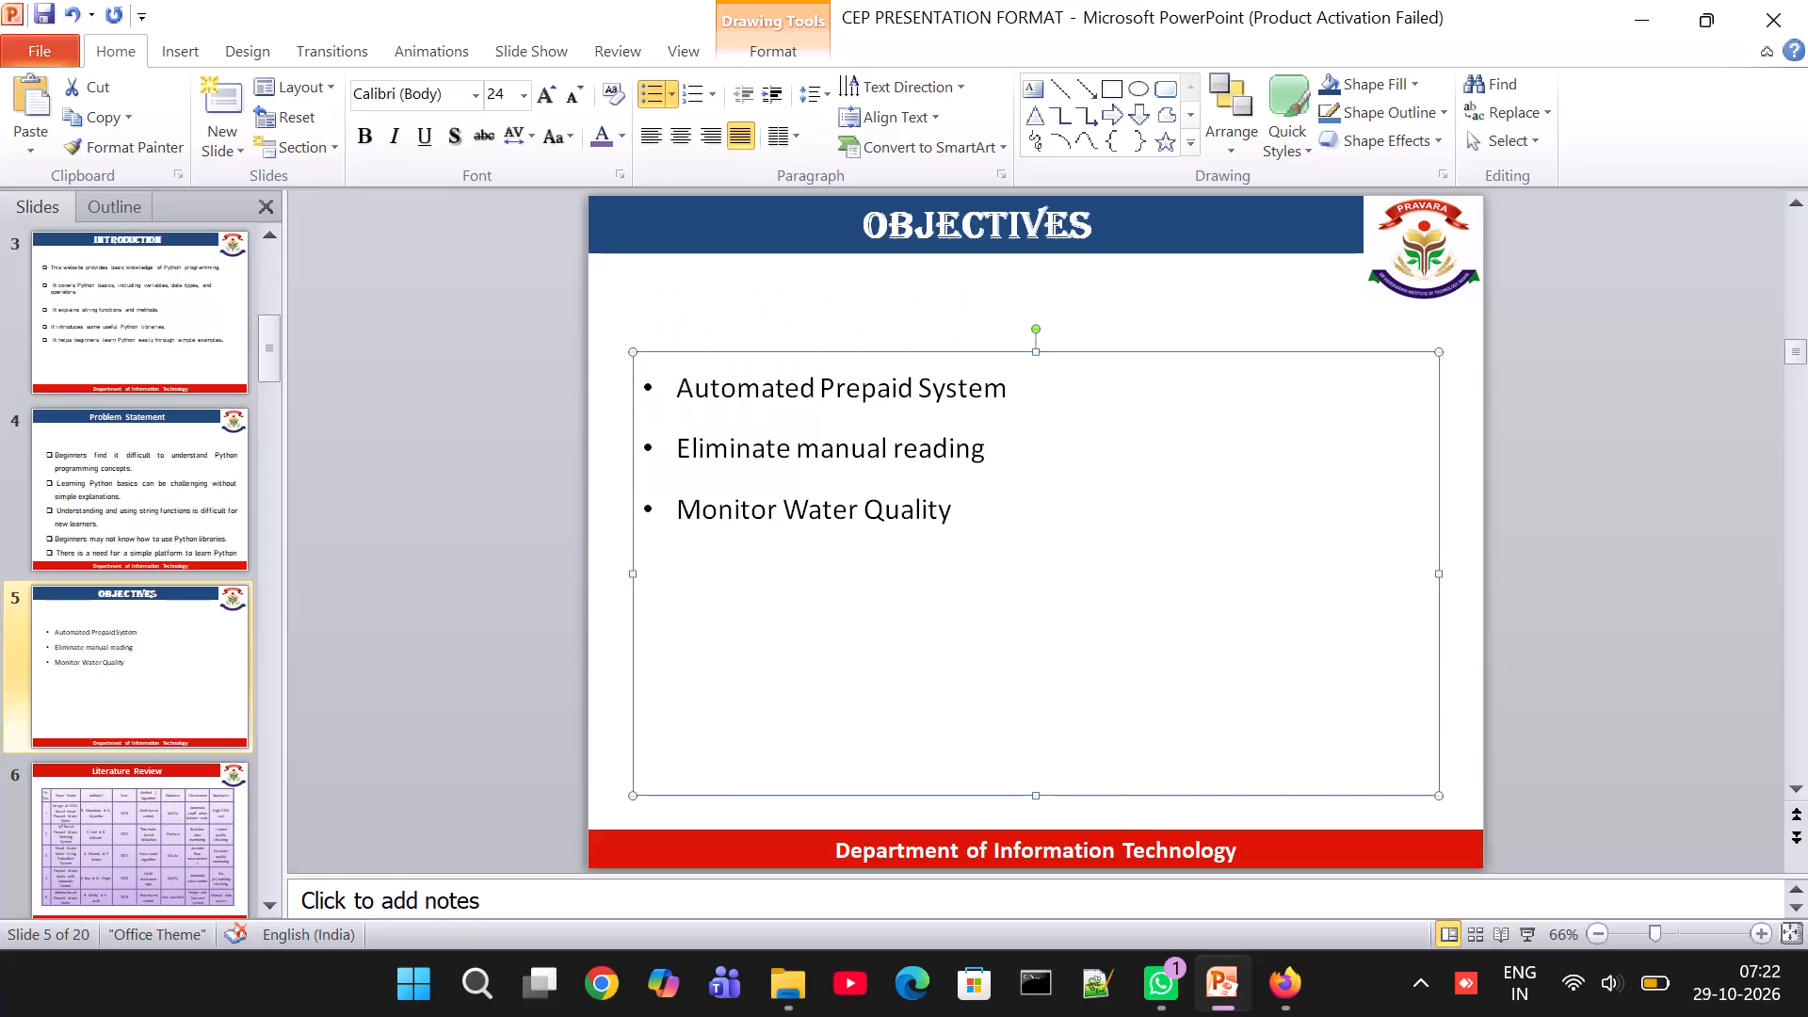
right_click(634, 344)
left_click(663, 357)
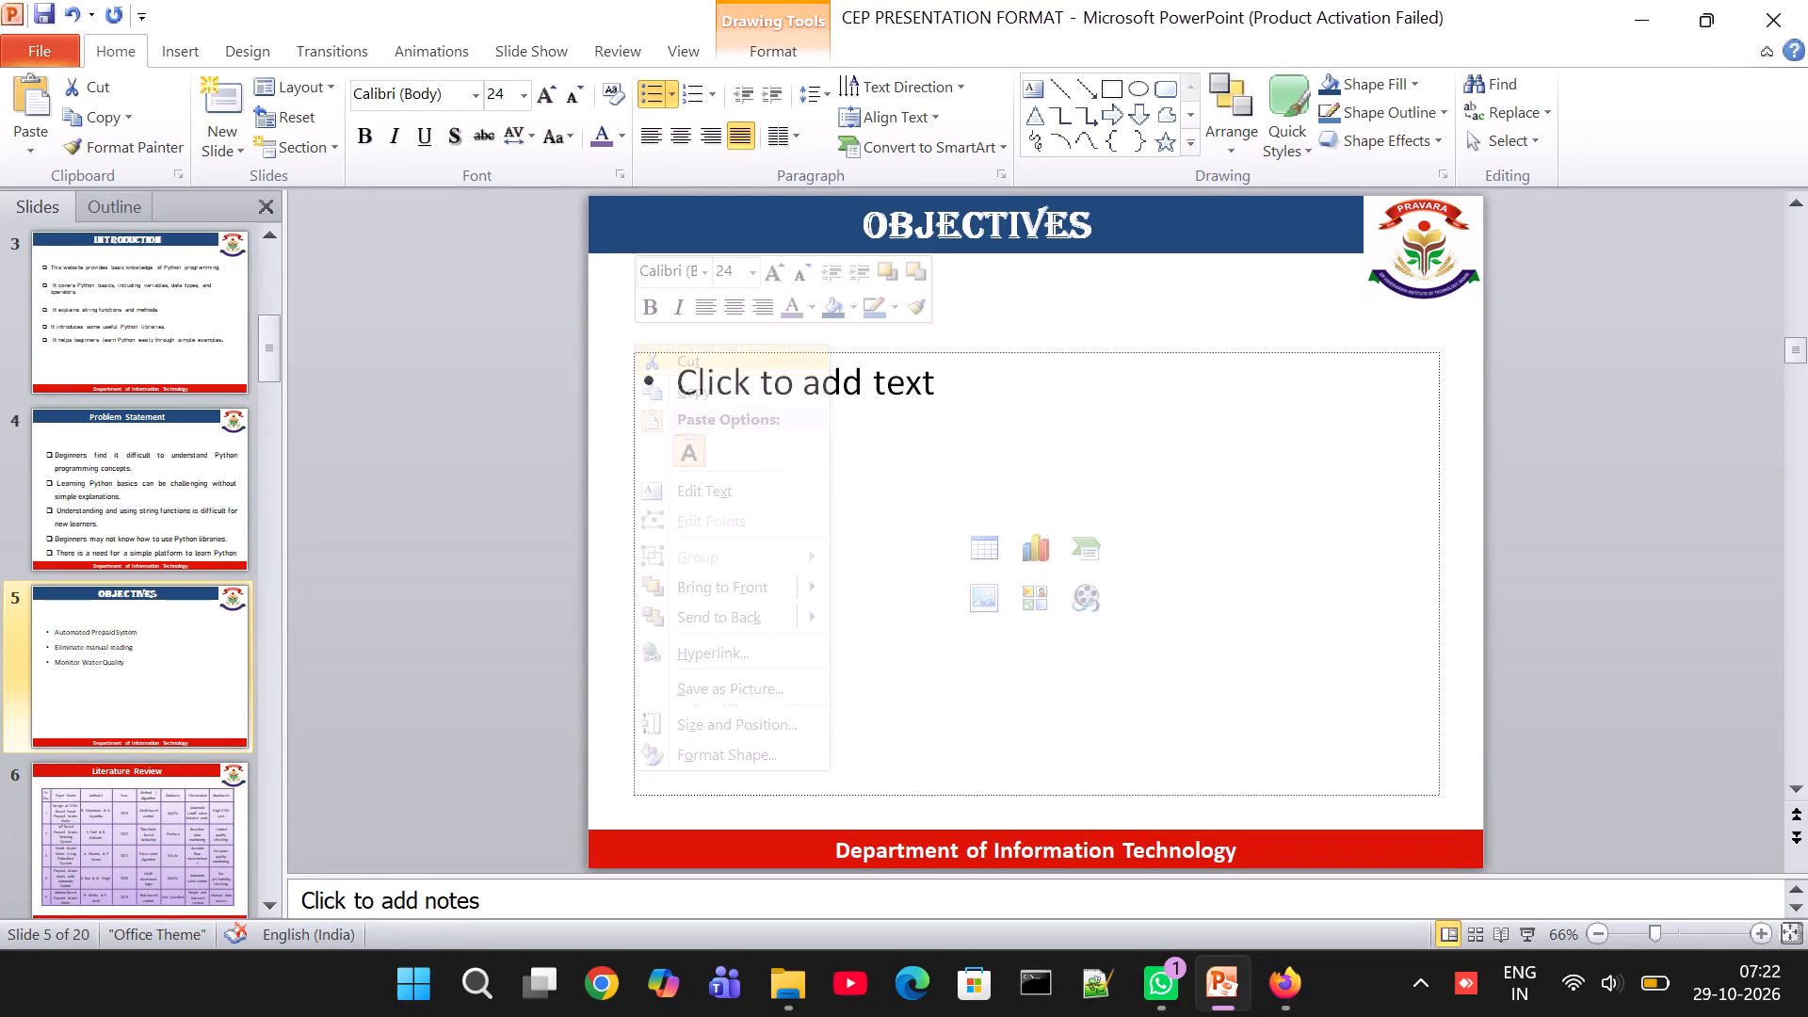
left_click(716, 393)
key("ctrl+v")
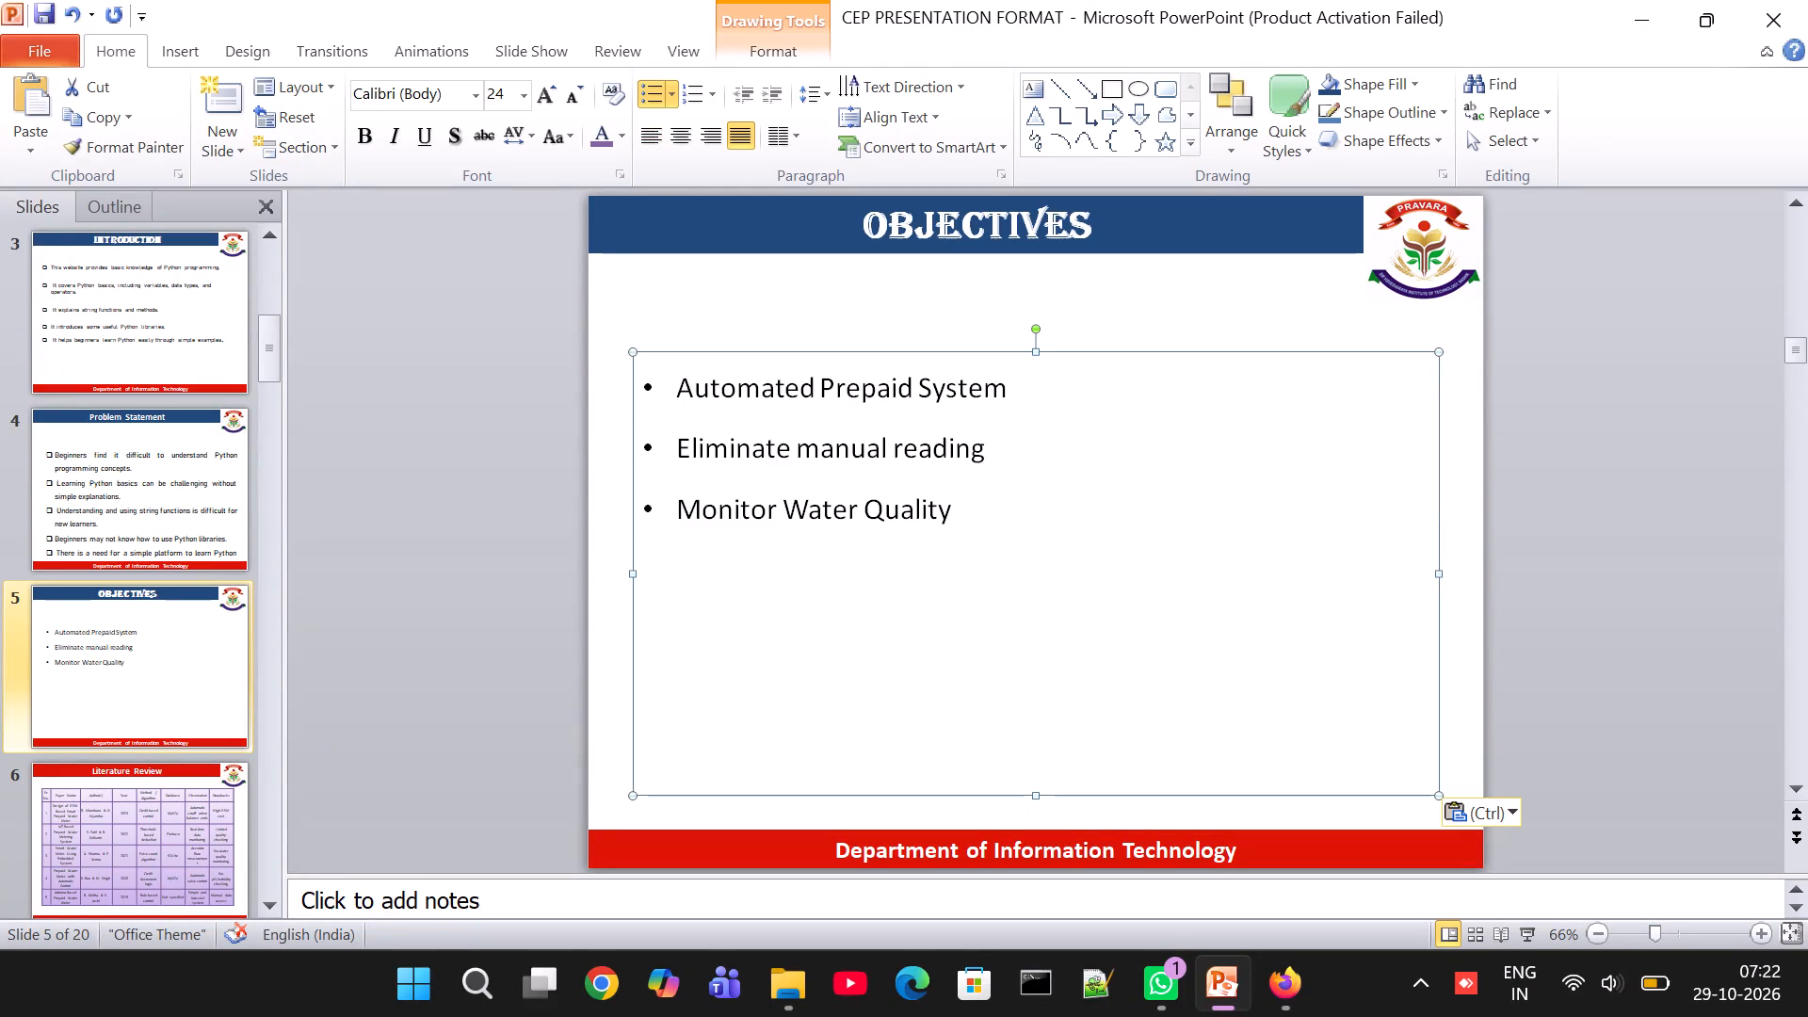
Cut the bullet text box with the old water-metering points from the Objectives slide.
left_click(657, 347)
right_click(657, 347)
left_click(696, 367)
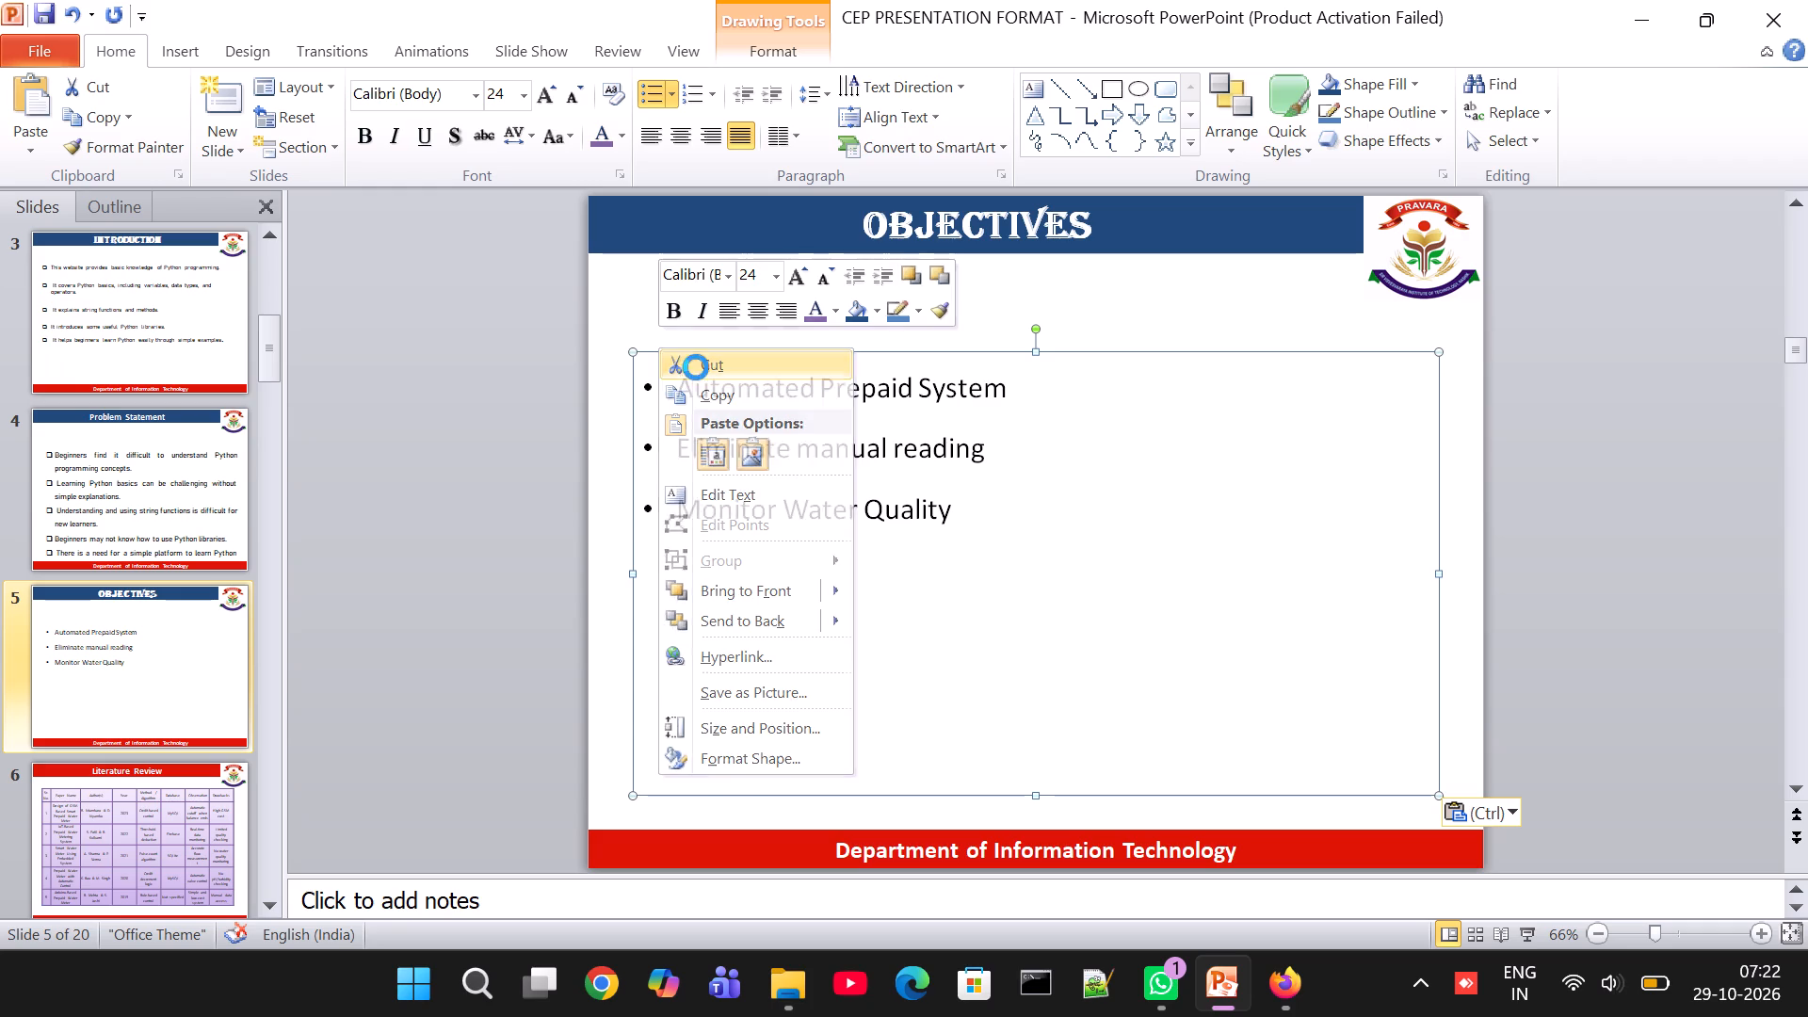
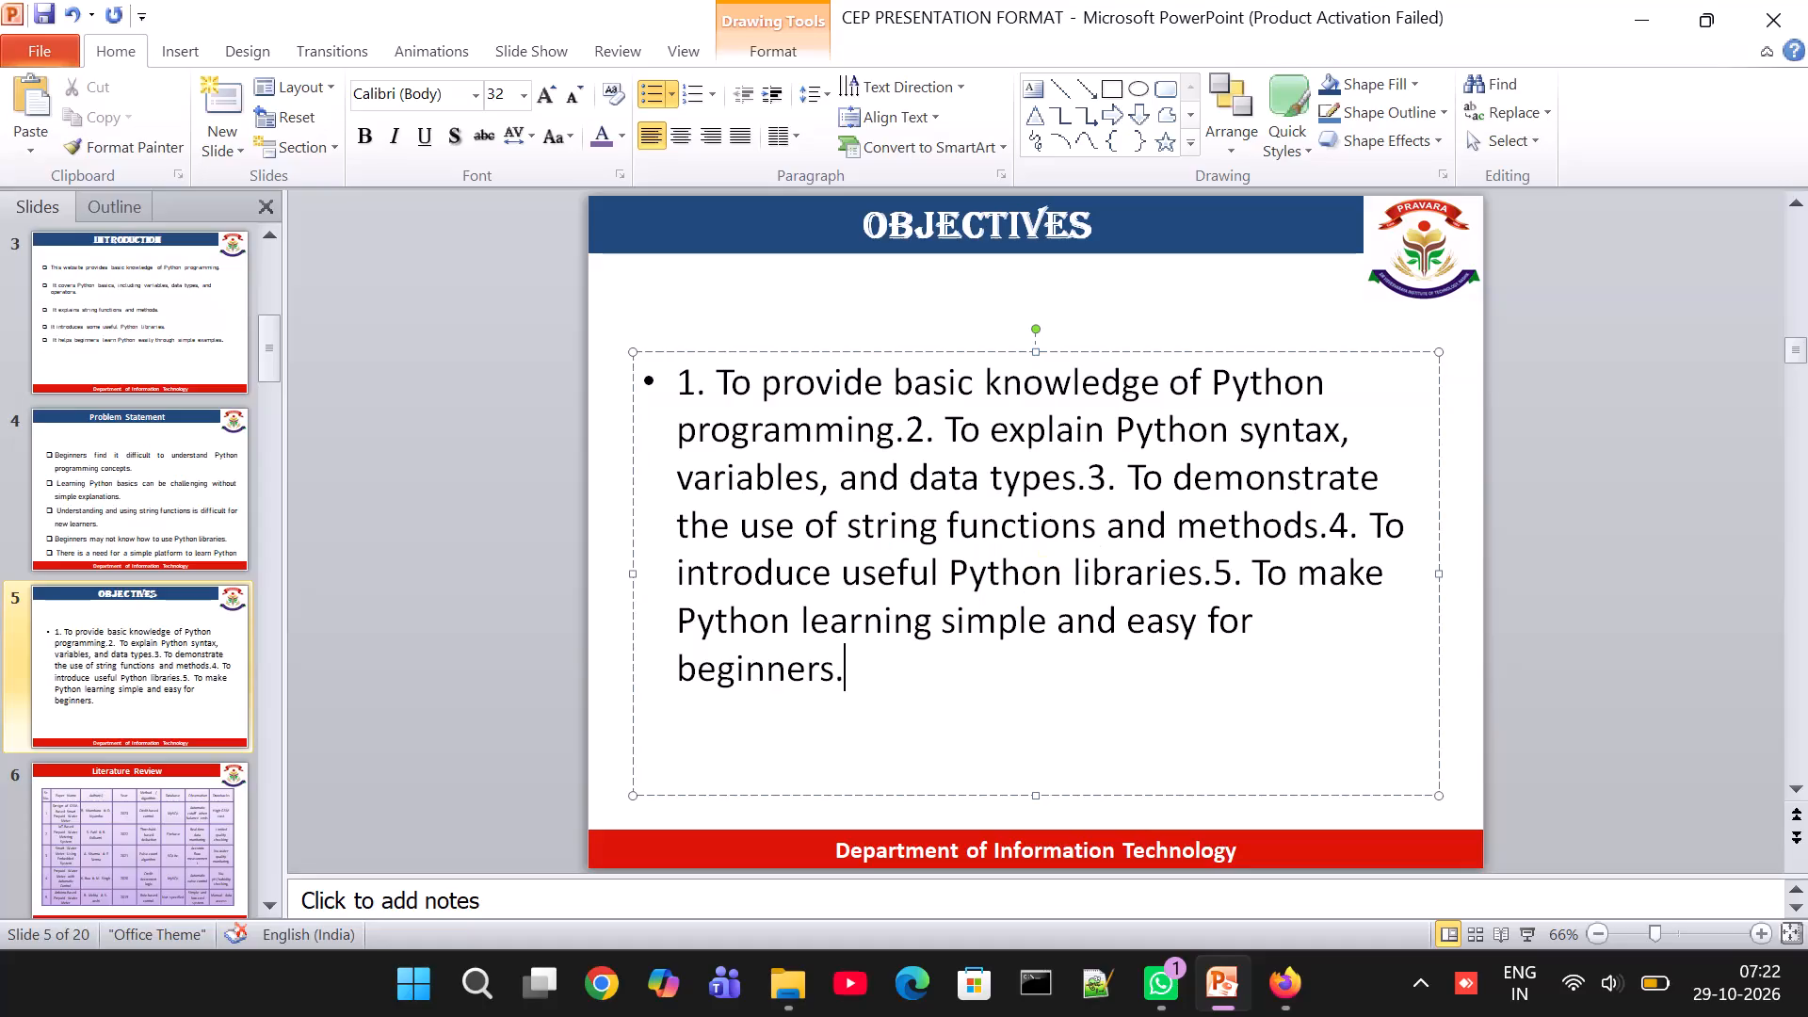
Split the pasted Objectives text into five separate bullet paragraphs, one for each numbered objective.
left_click(904, 429)
key("Return")
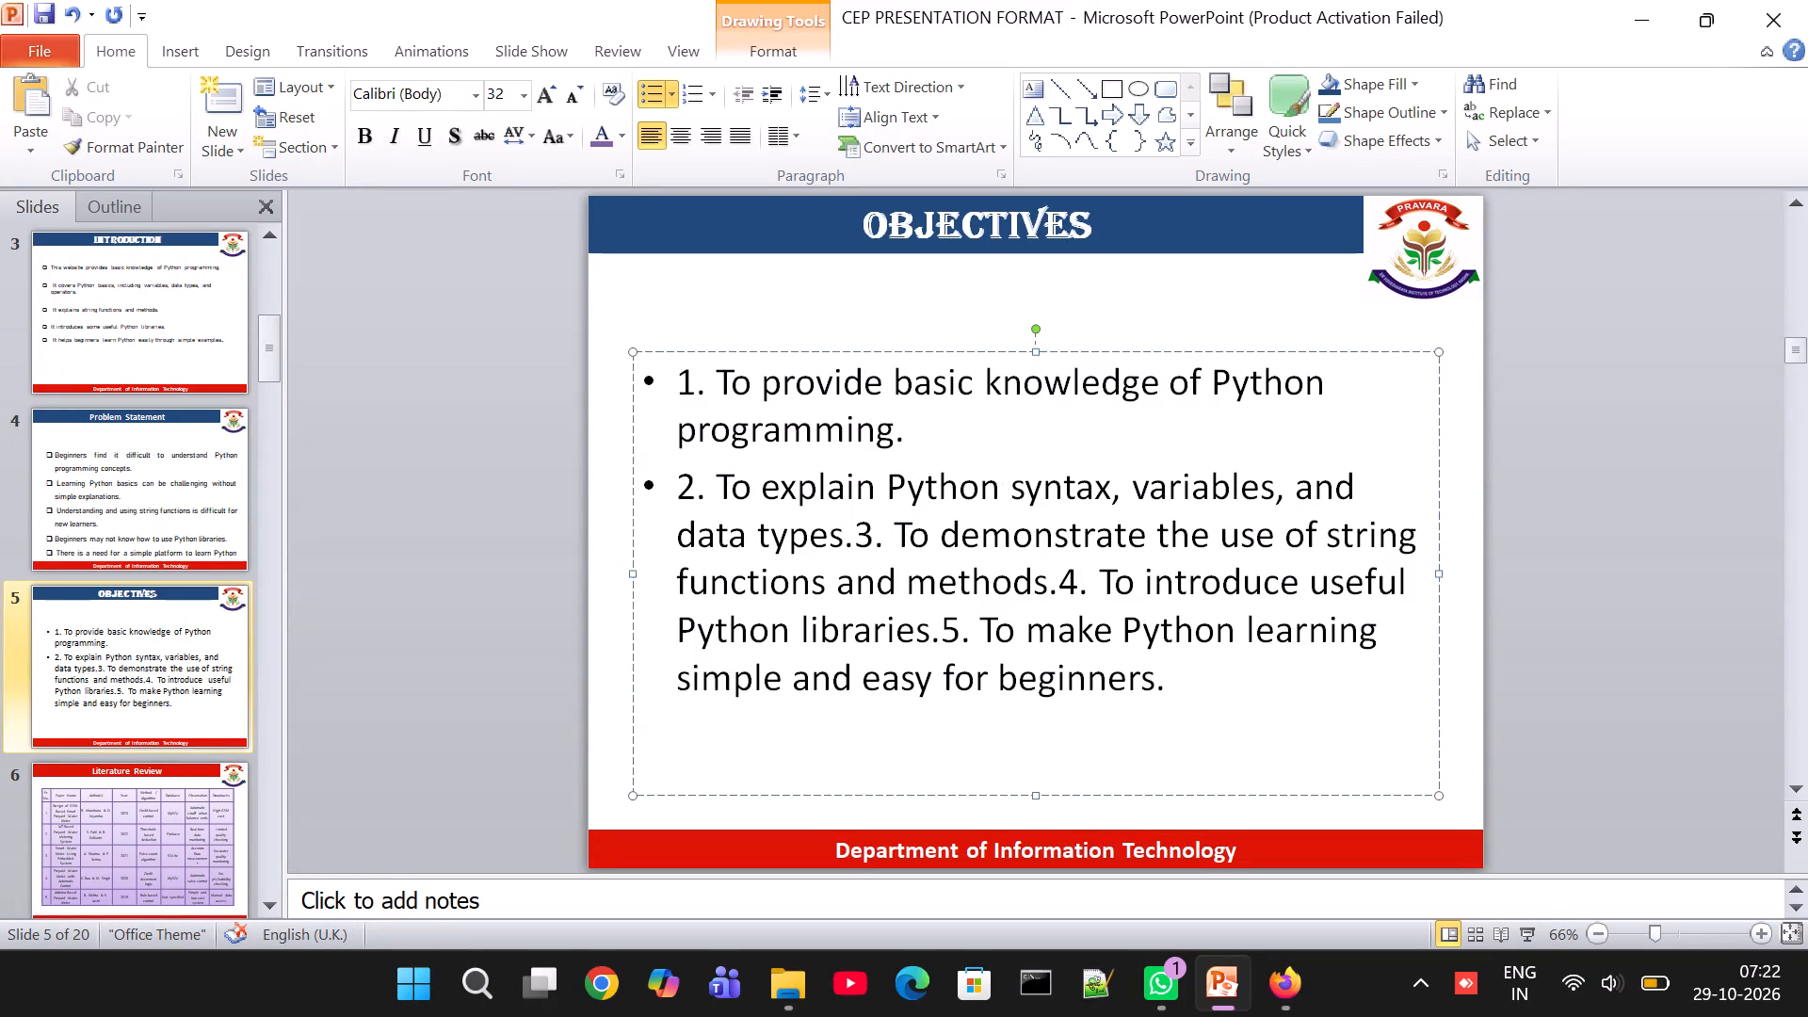
left_click(851, 546)
key("Return")
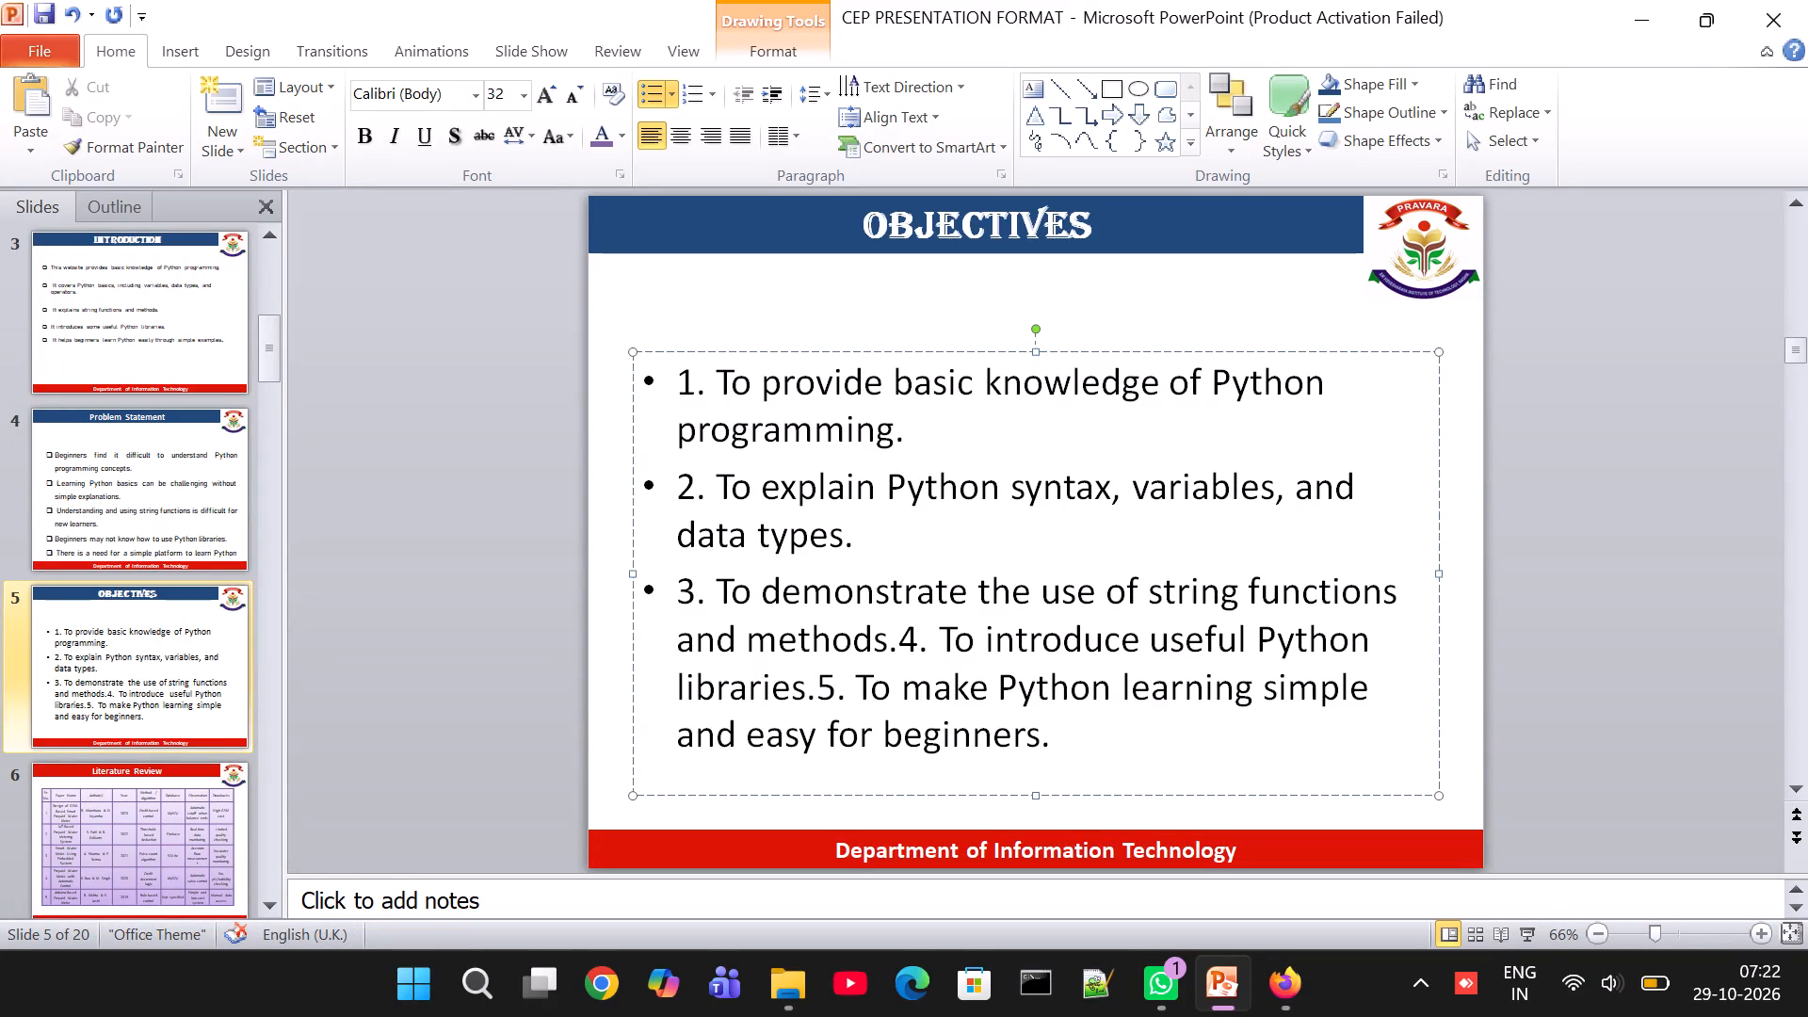
left_click(901, 653)
key("Return")
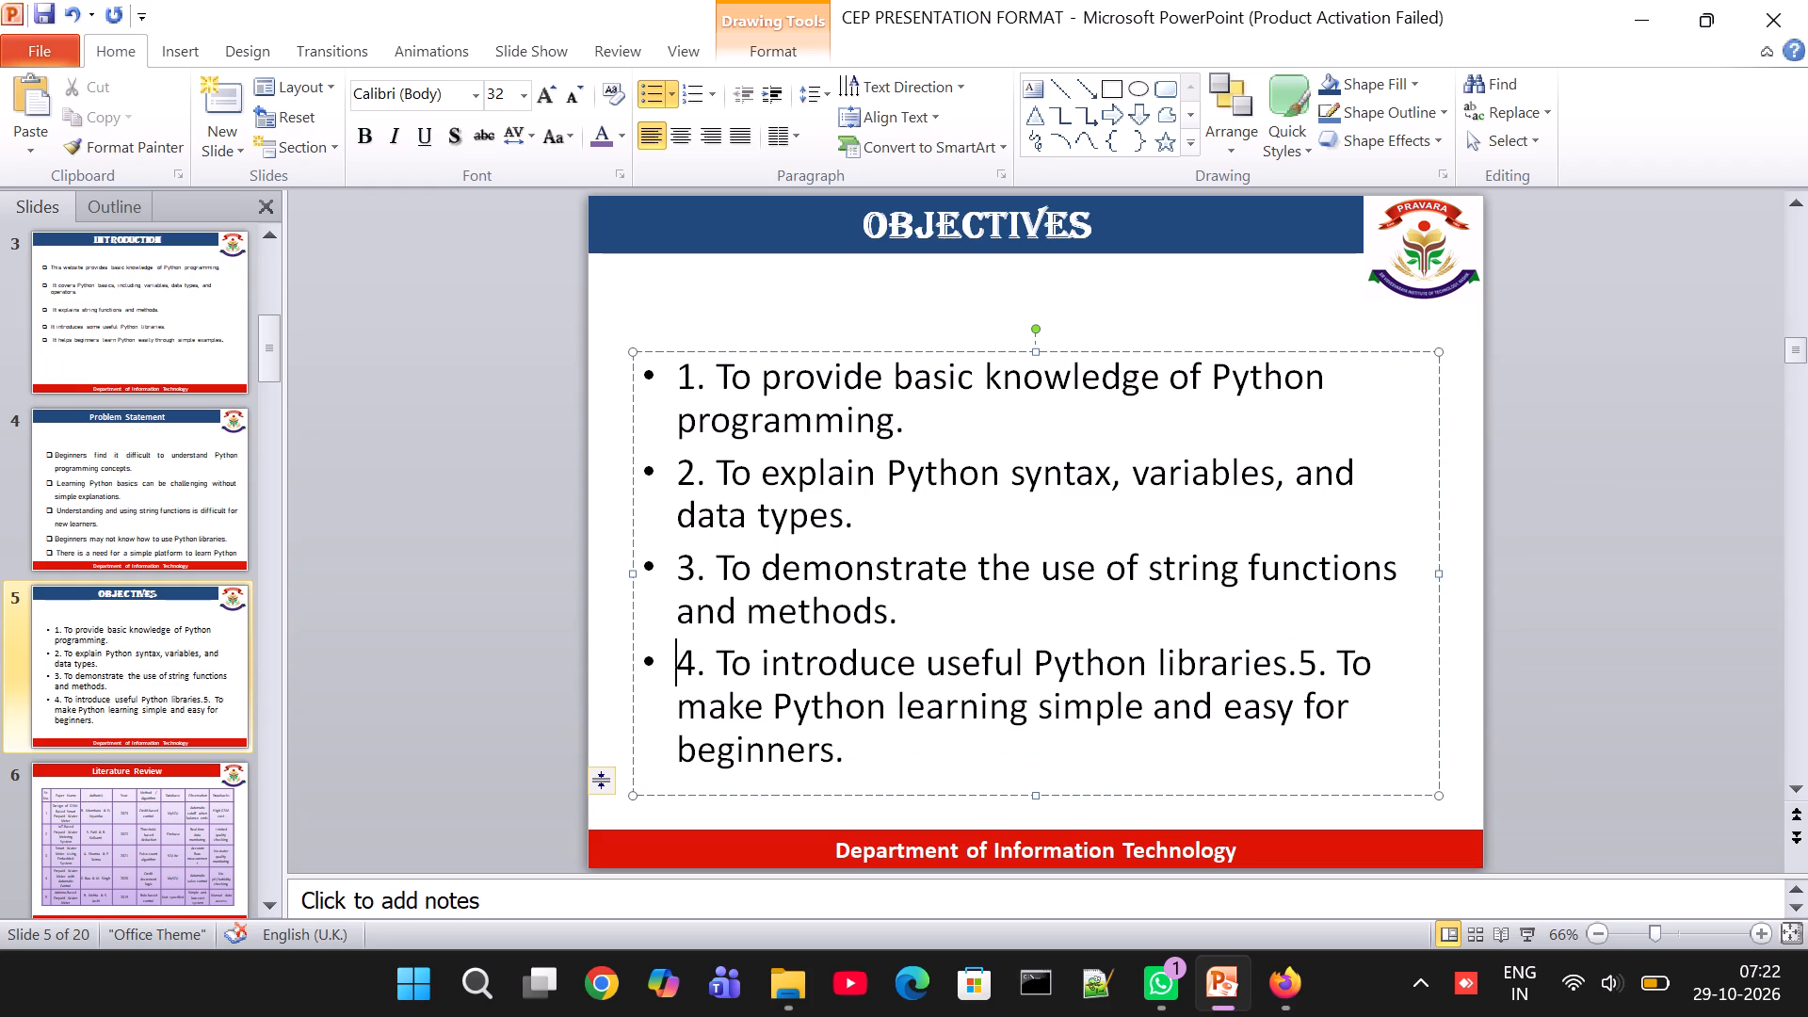
left_click(1293, 673)
key("Return")
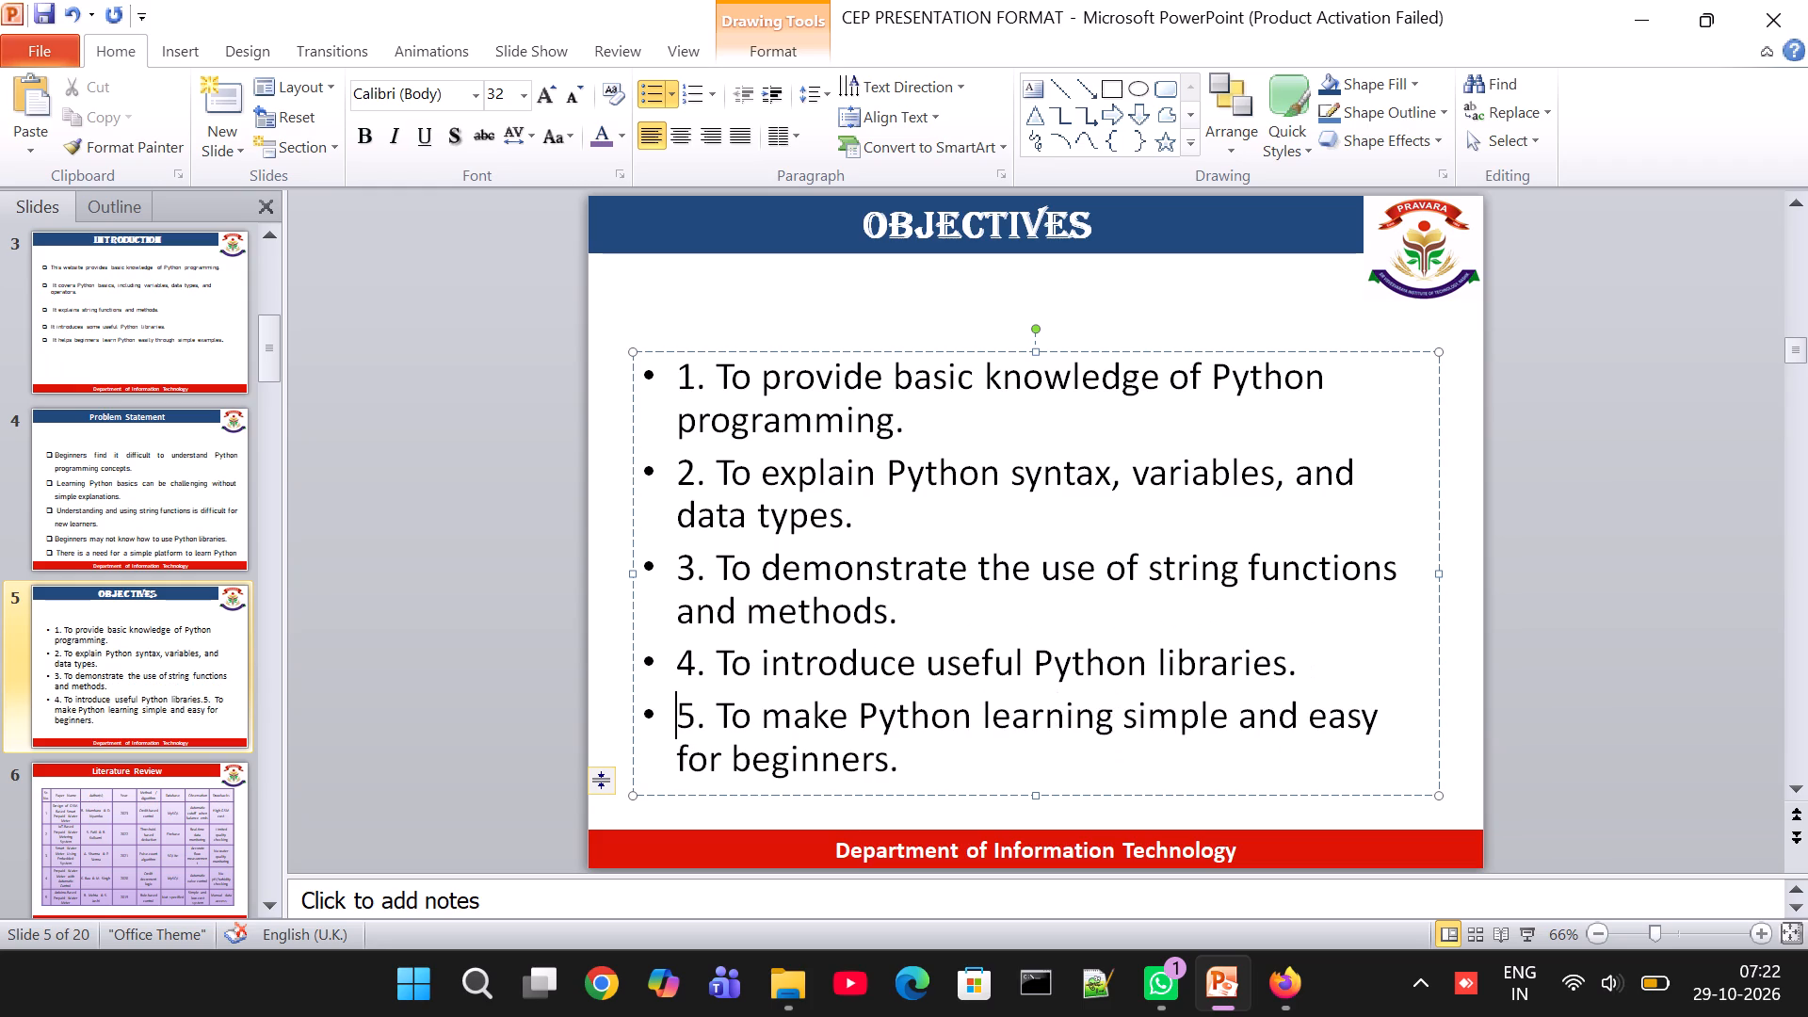
Remove the typed numbers 1. to 5. from the start of the five objectives.
left_click(713, 720)
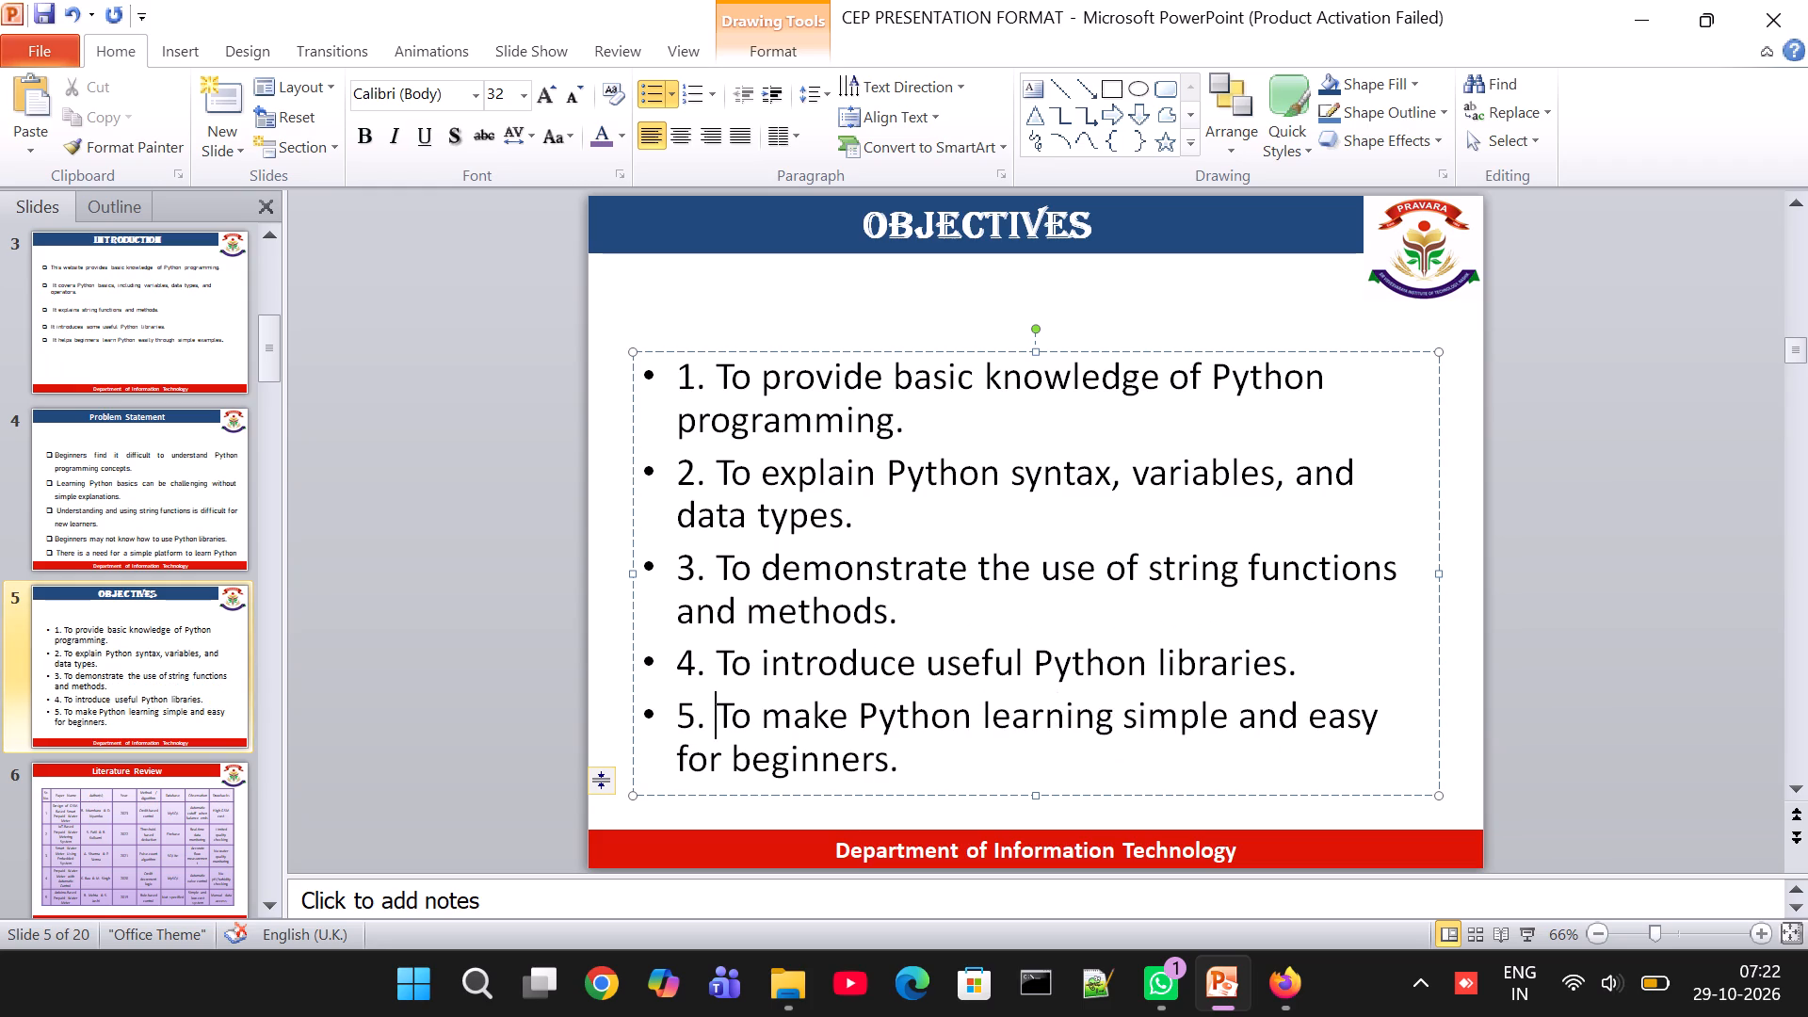
key("BackSpace")
key("BackSpace")
key("BackSpace")
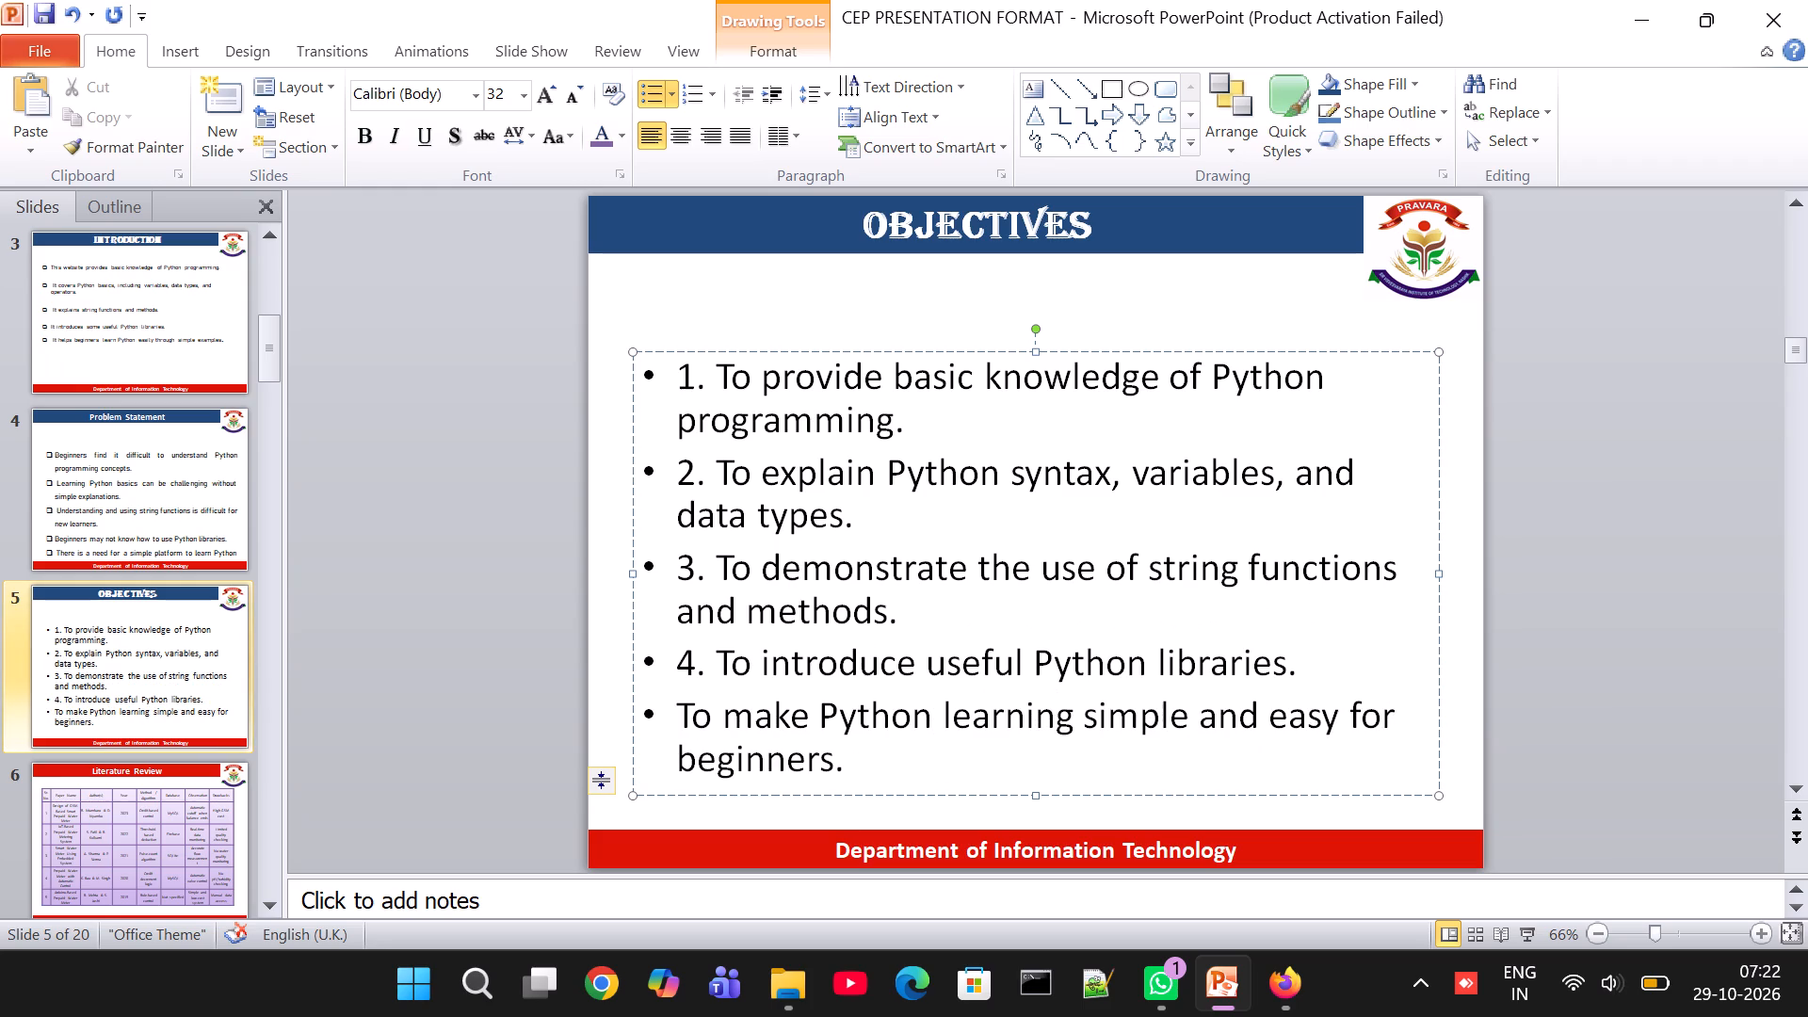
left_click(708, 670)
key("BackSpace")
key("BackSpace")
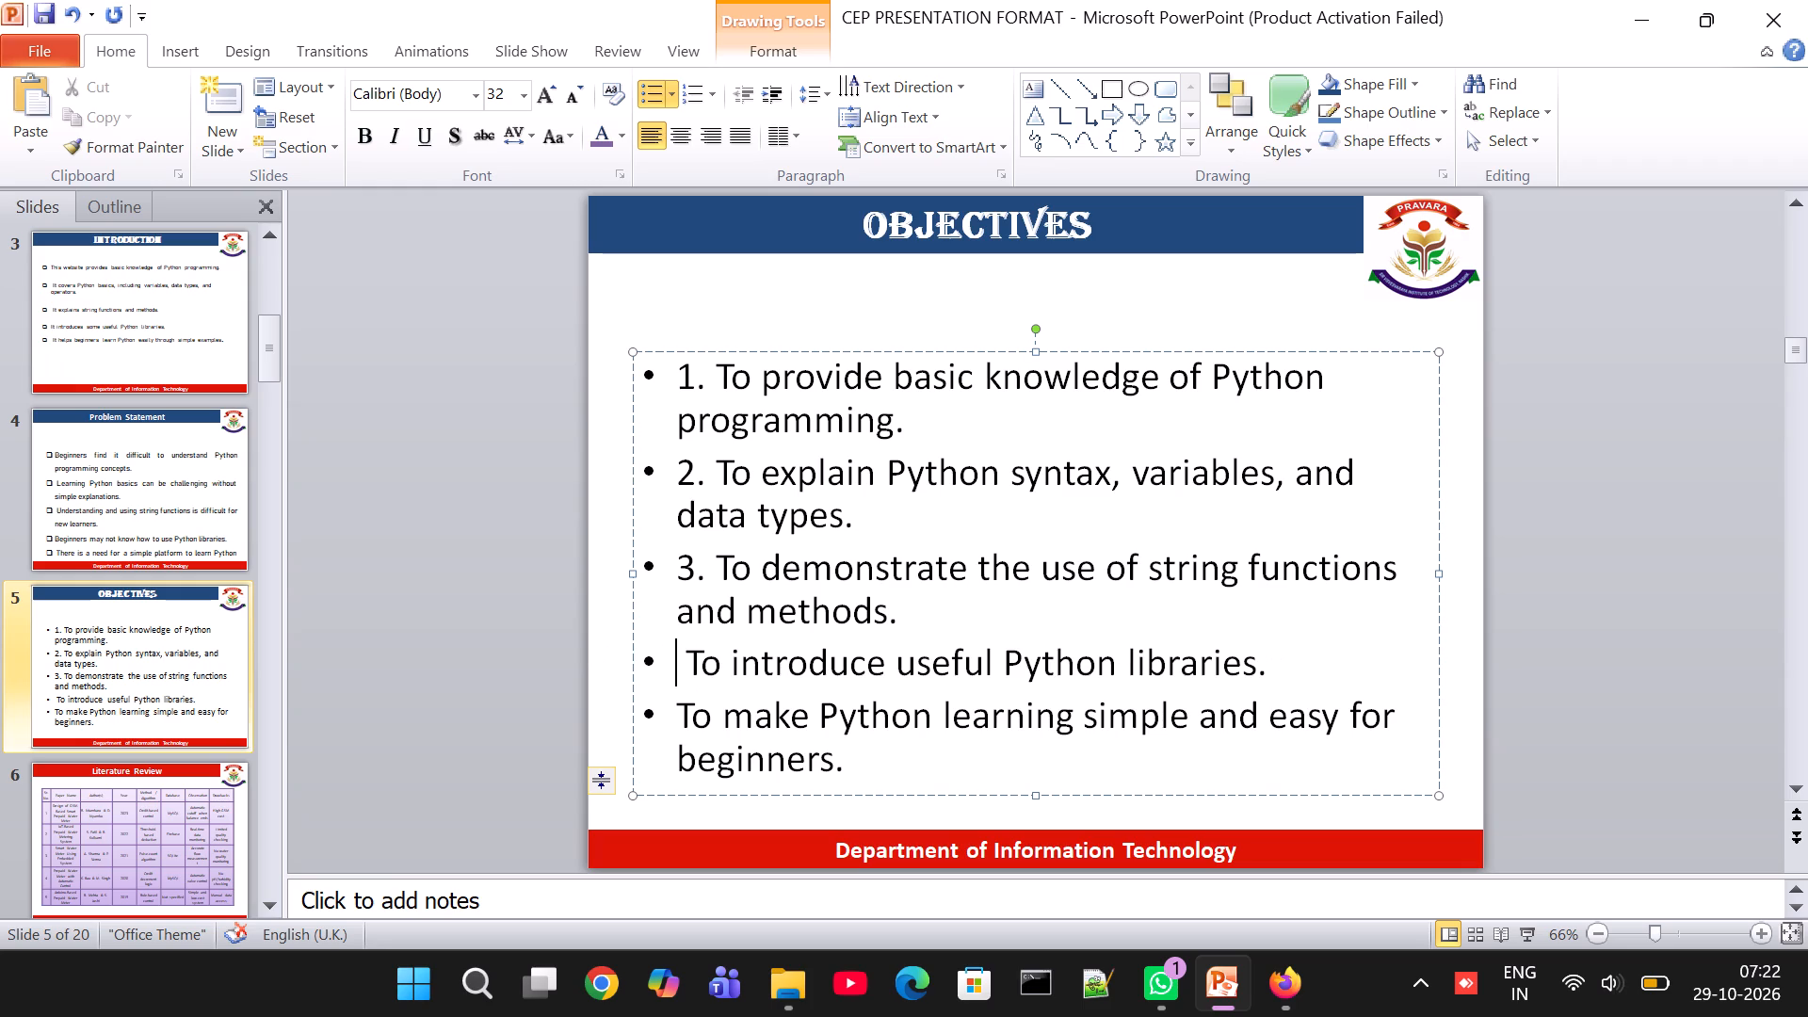
key("BackSpace")
key("space")
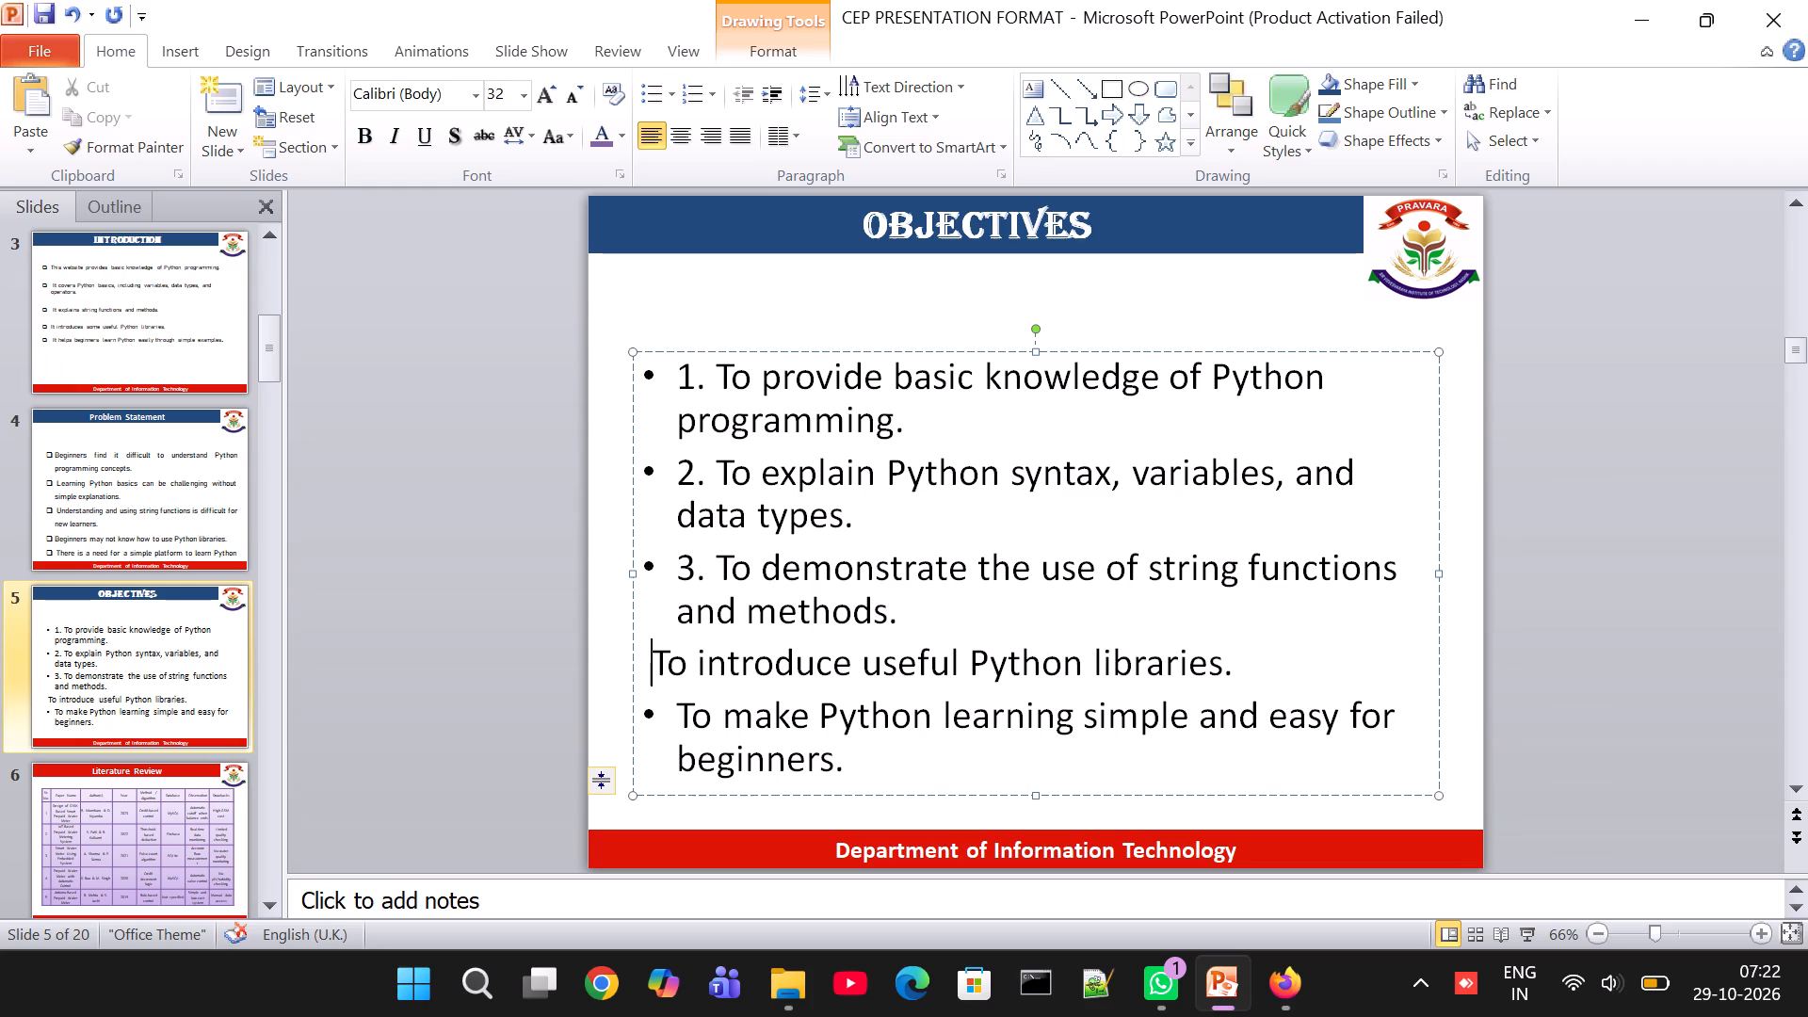
left_click(710, 566)
key("BackSpace")
key("BackSpace")
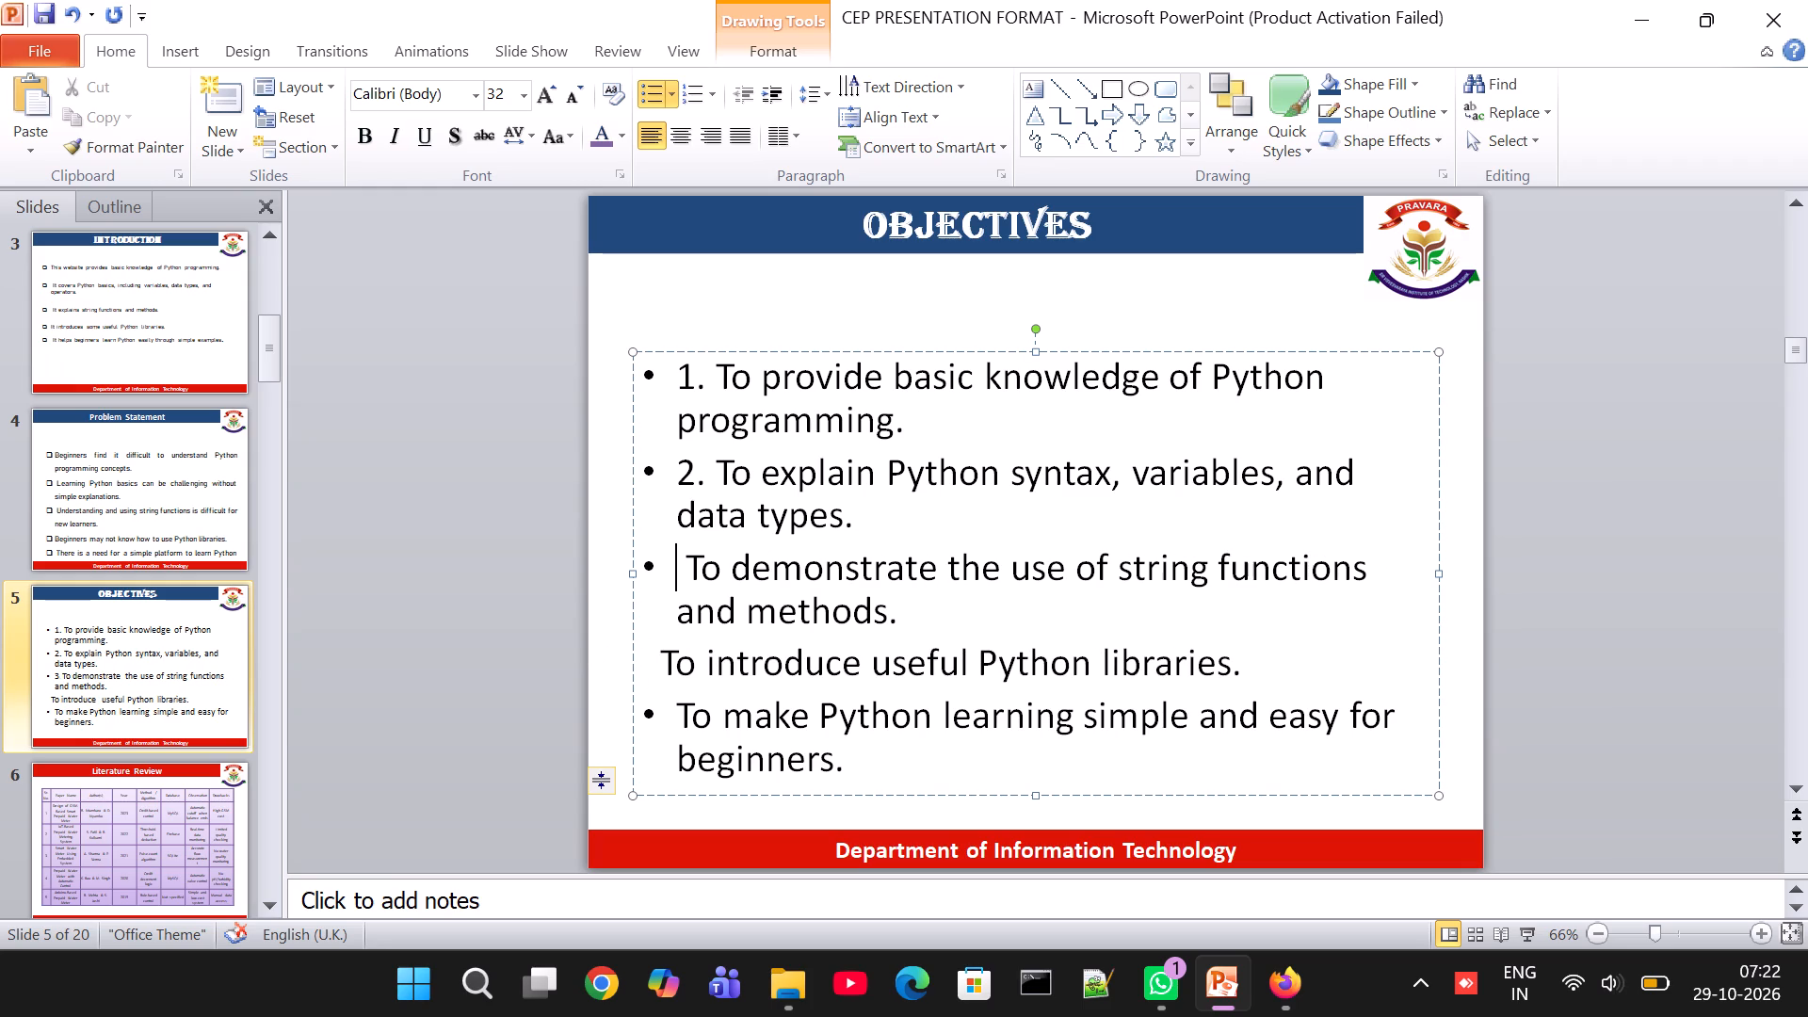
left_click(708, 471)
key("BackSpace")
key("BackSpace")
left_click(710, 382)
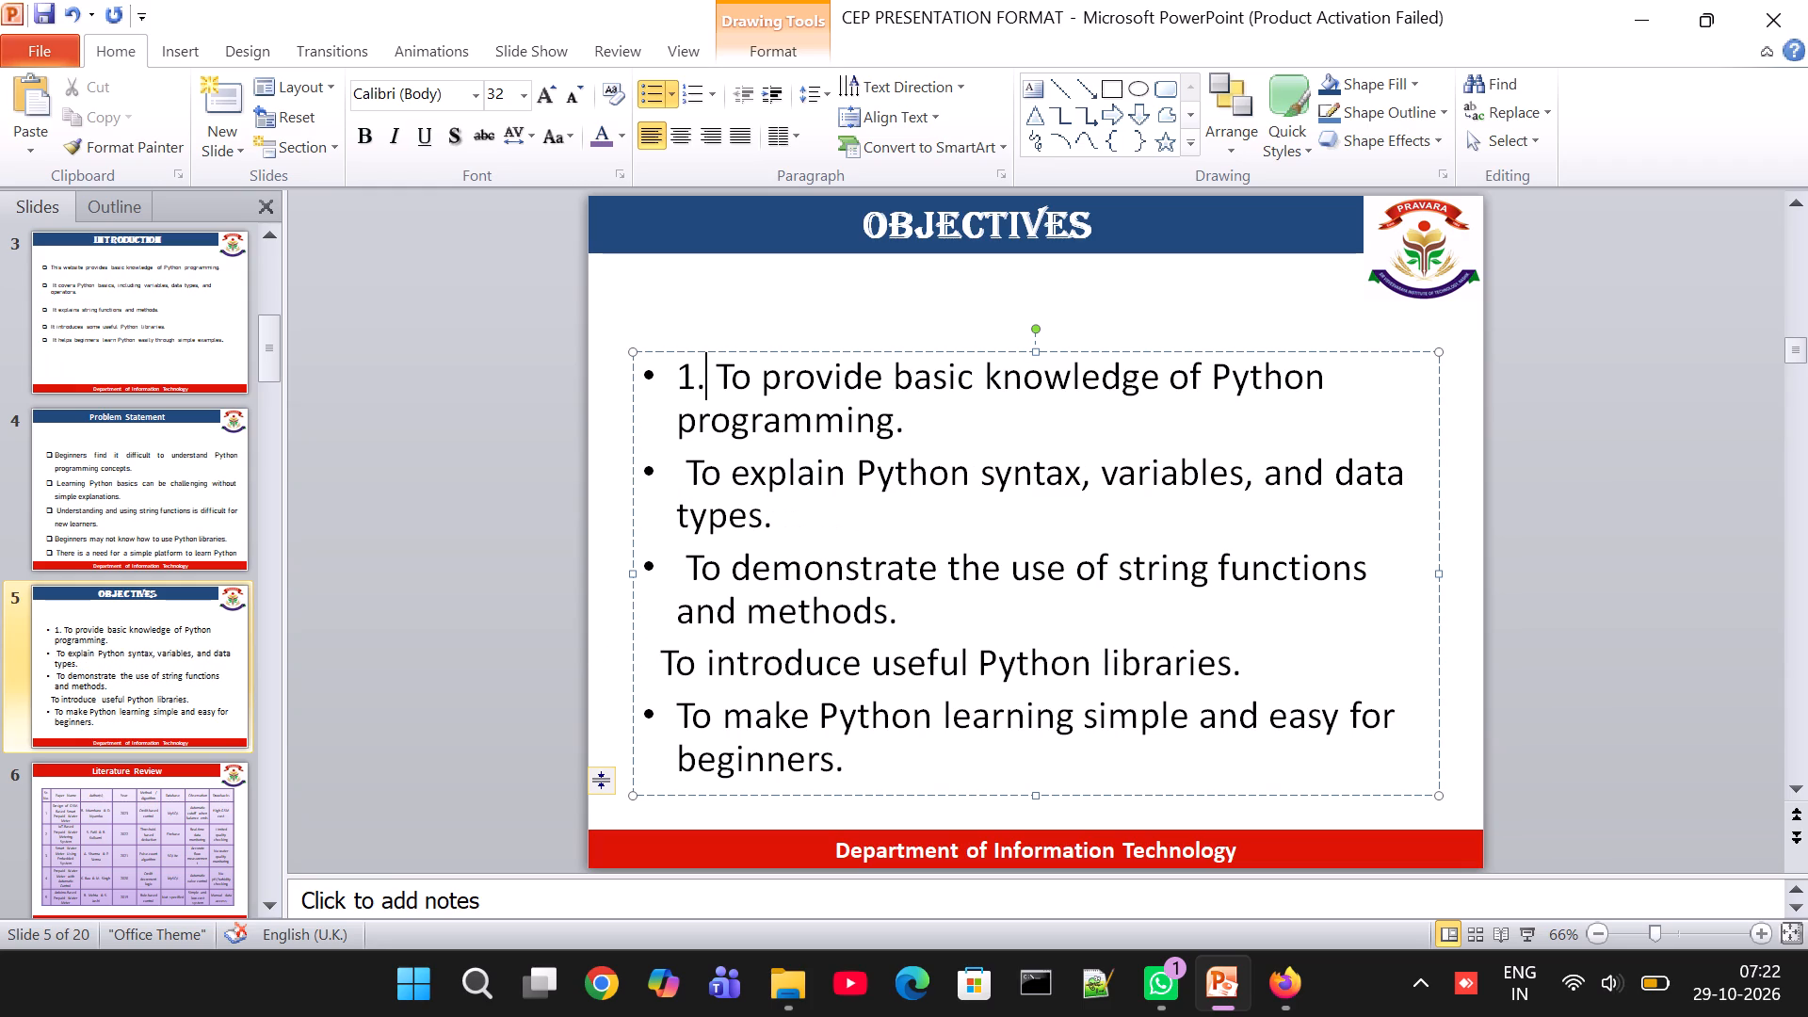
key("BackSpace")
key("BackSpace")
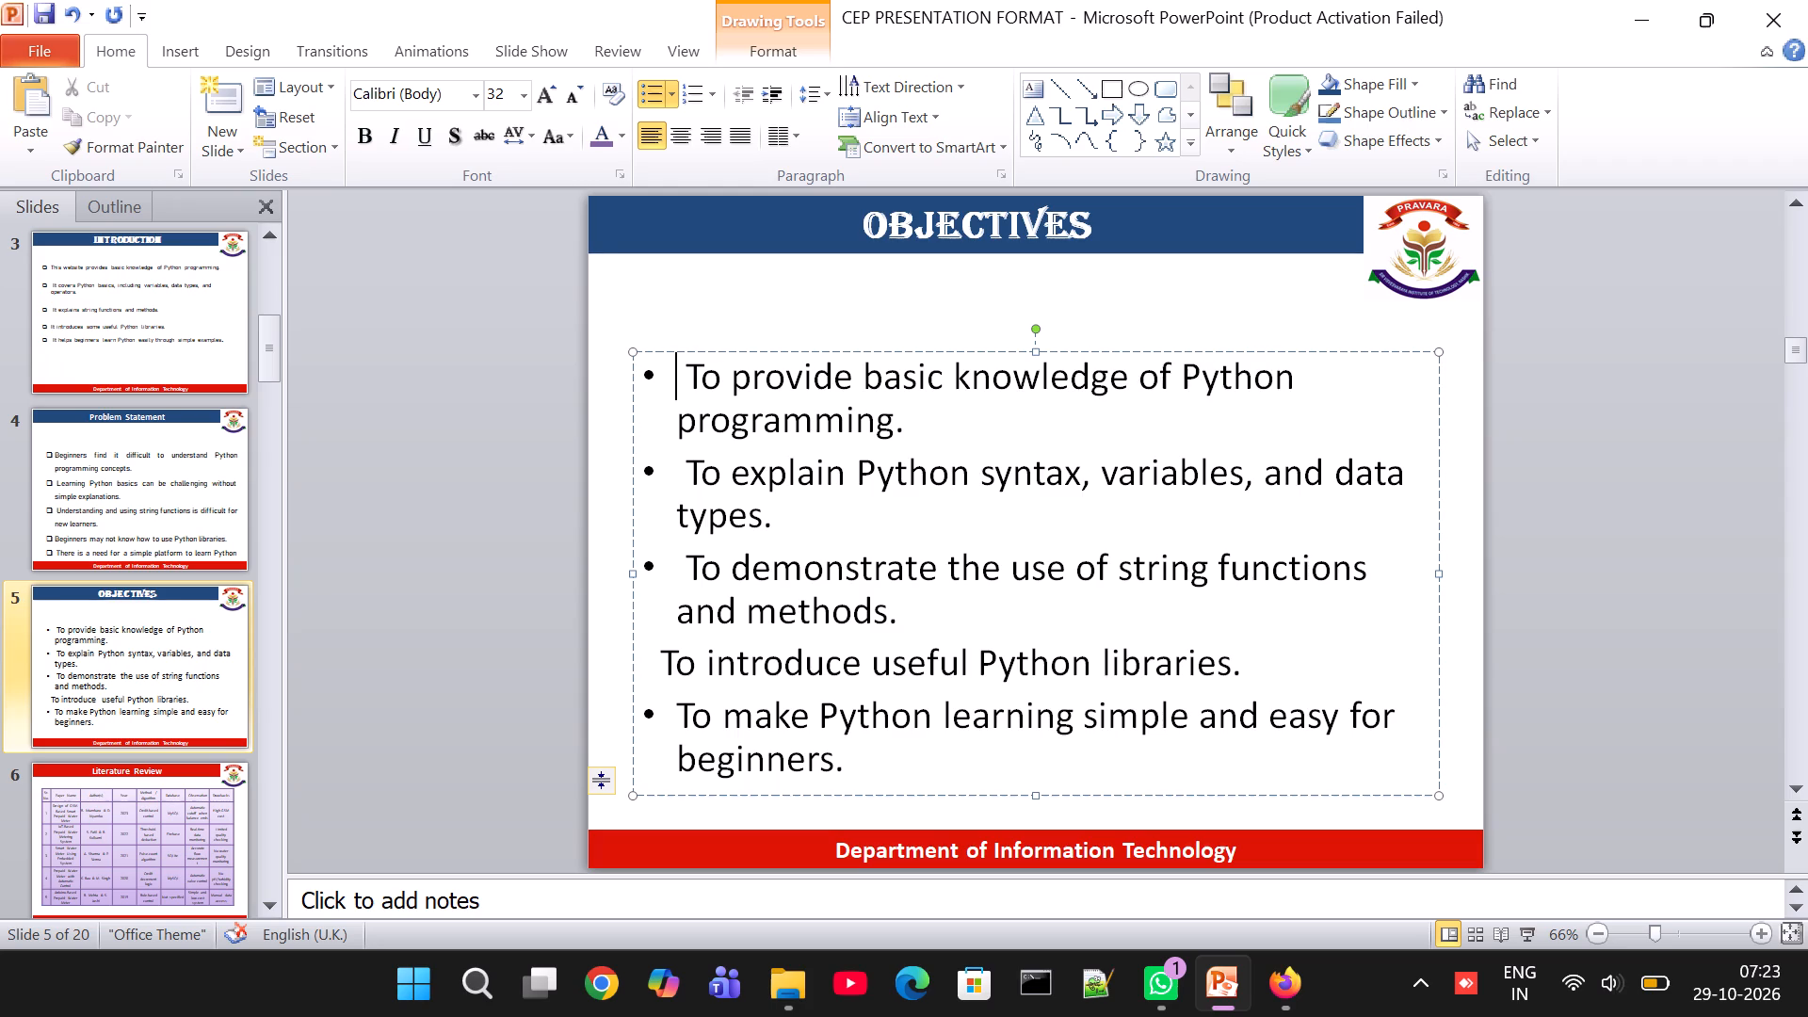
Remove the extra leading space and restore the bullet on "To introduce useful Python libraries.", and save the presentation.
left_click(662, 668)
key("backslash")
key("BackSpace")
key("BackSpace")
key("BackSpace")
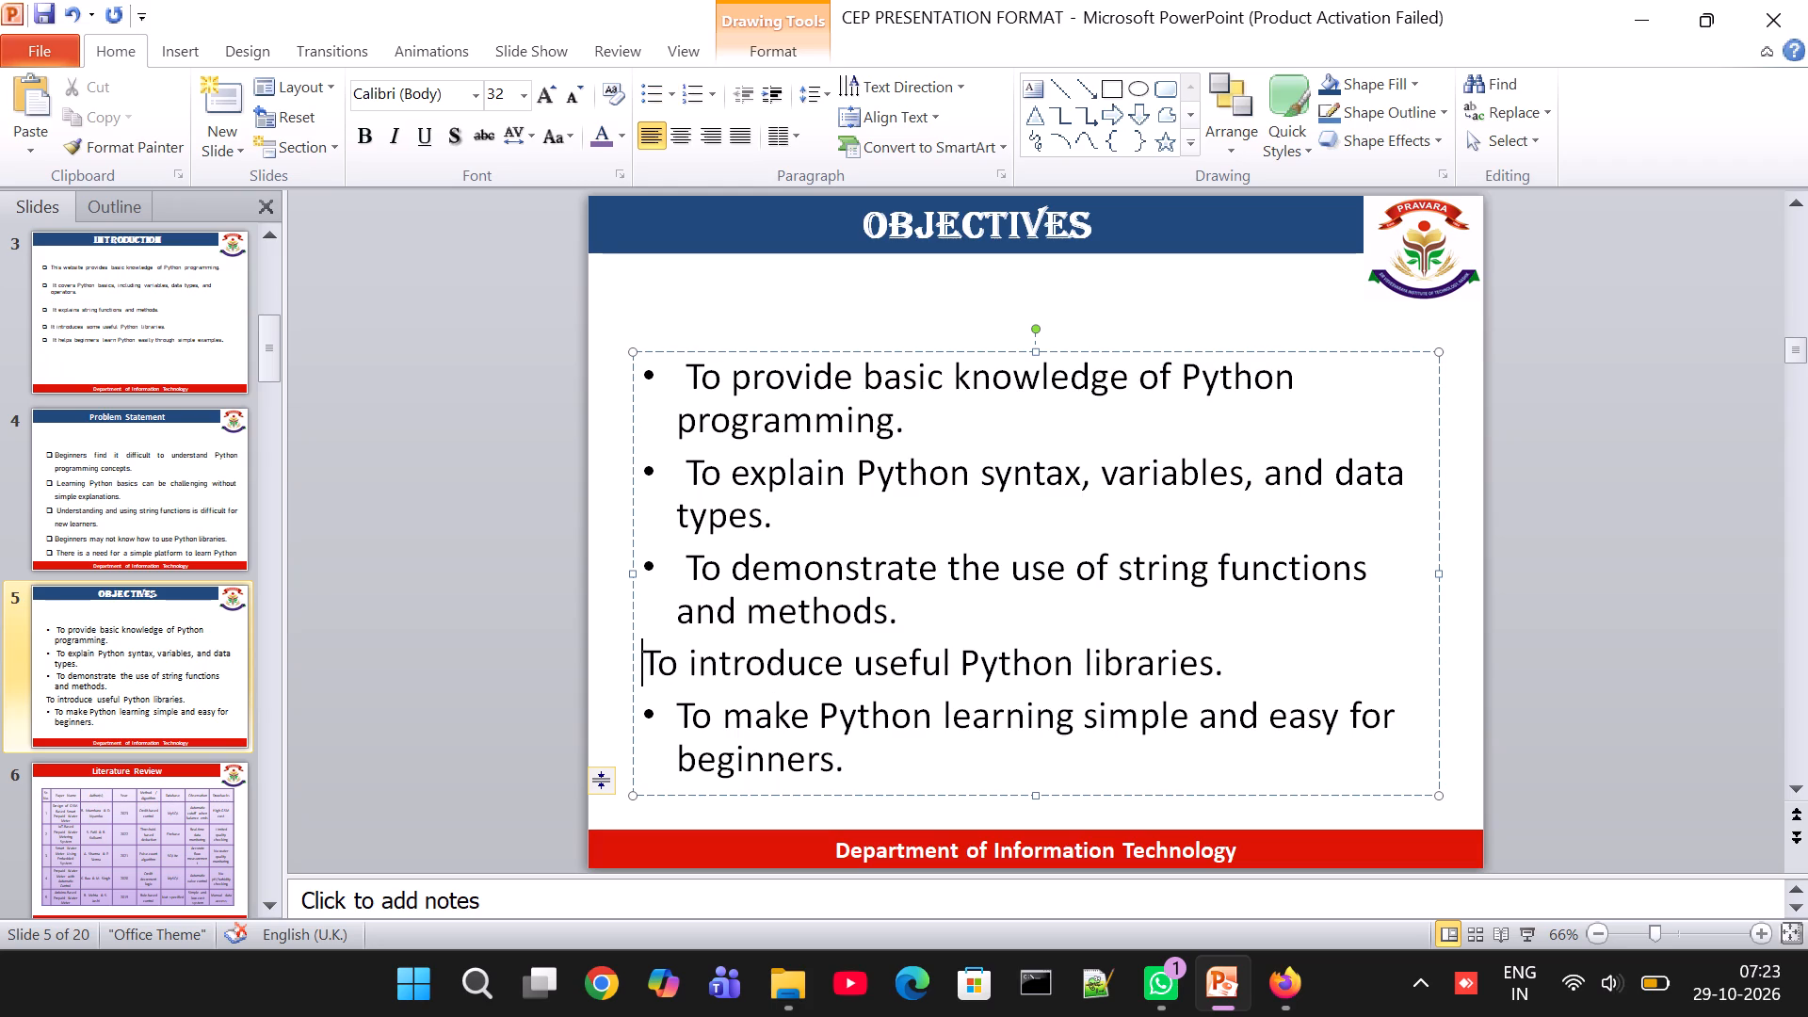
key("BackSpace")
key("Return")
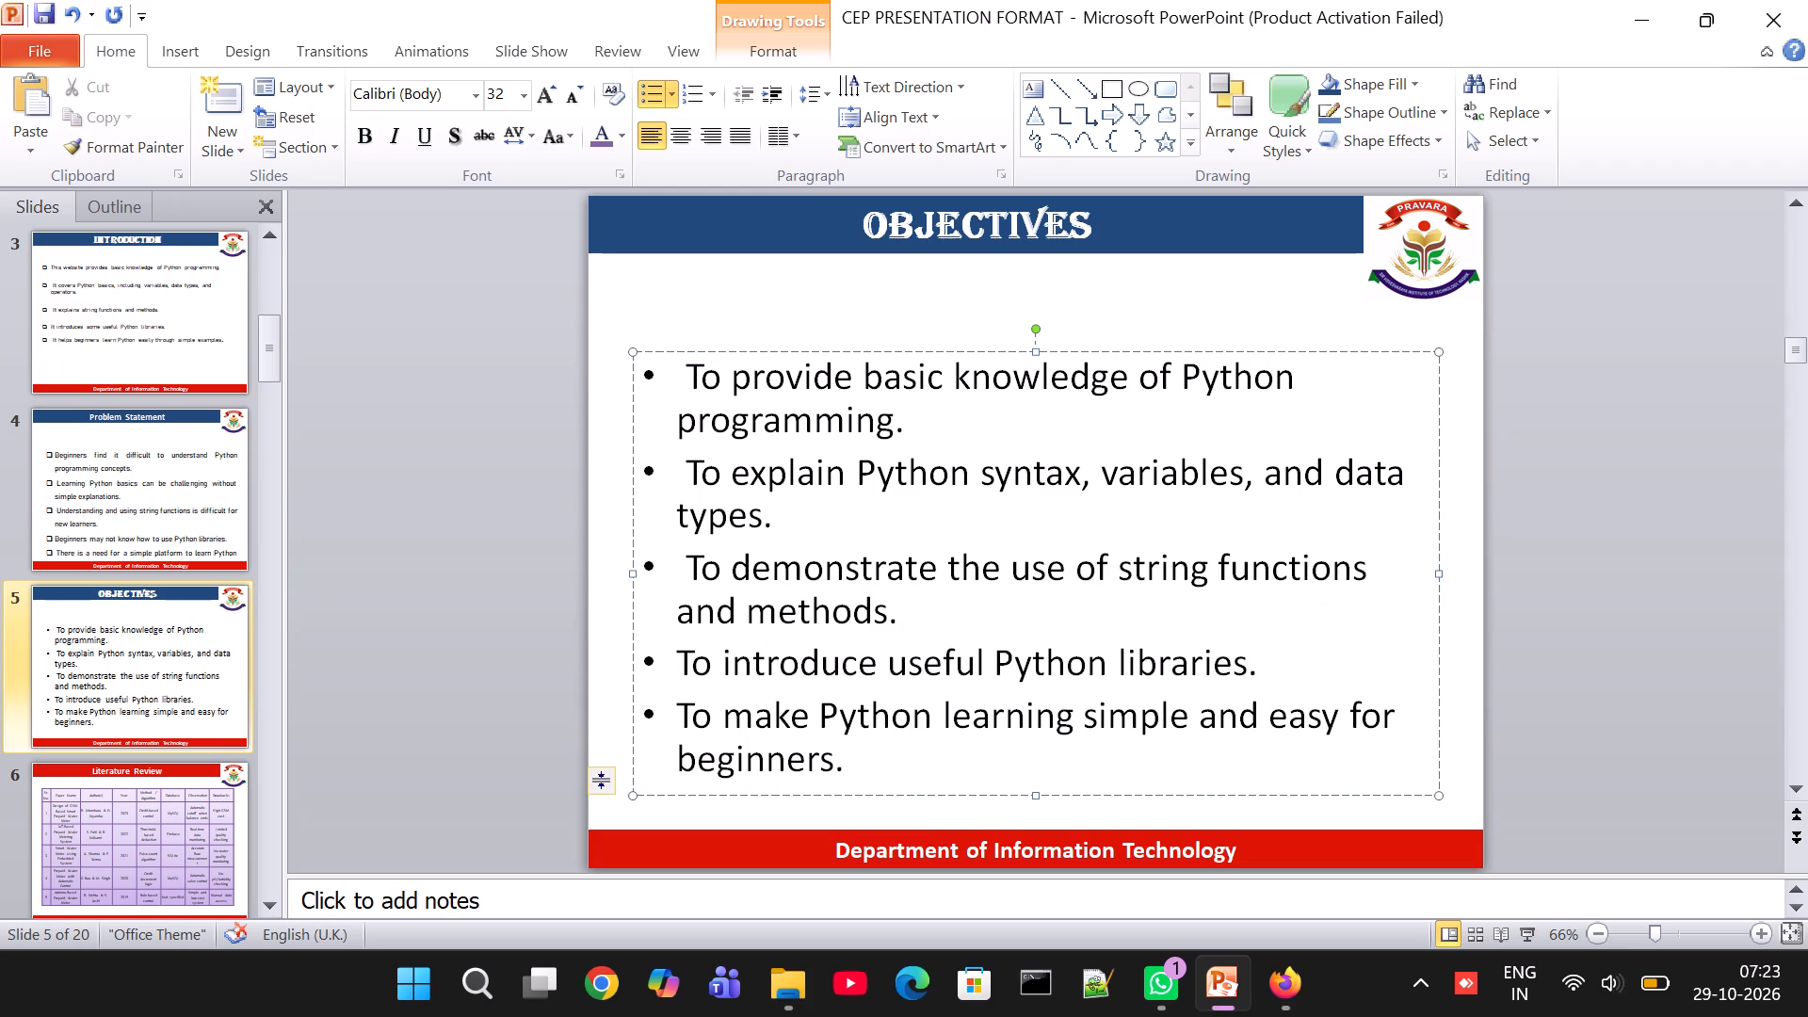
key("ctrl+s")
Apply the hollow square bullet style to all five objectives.
left_click(671, 95)
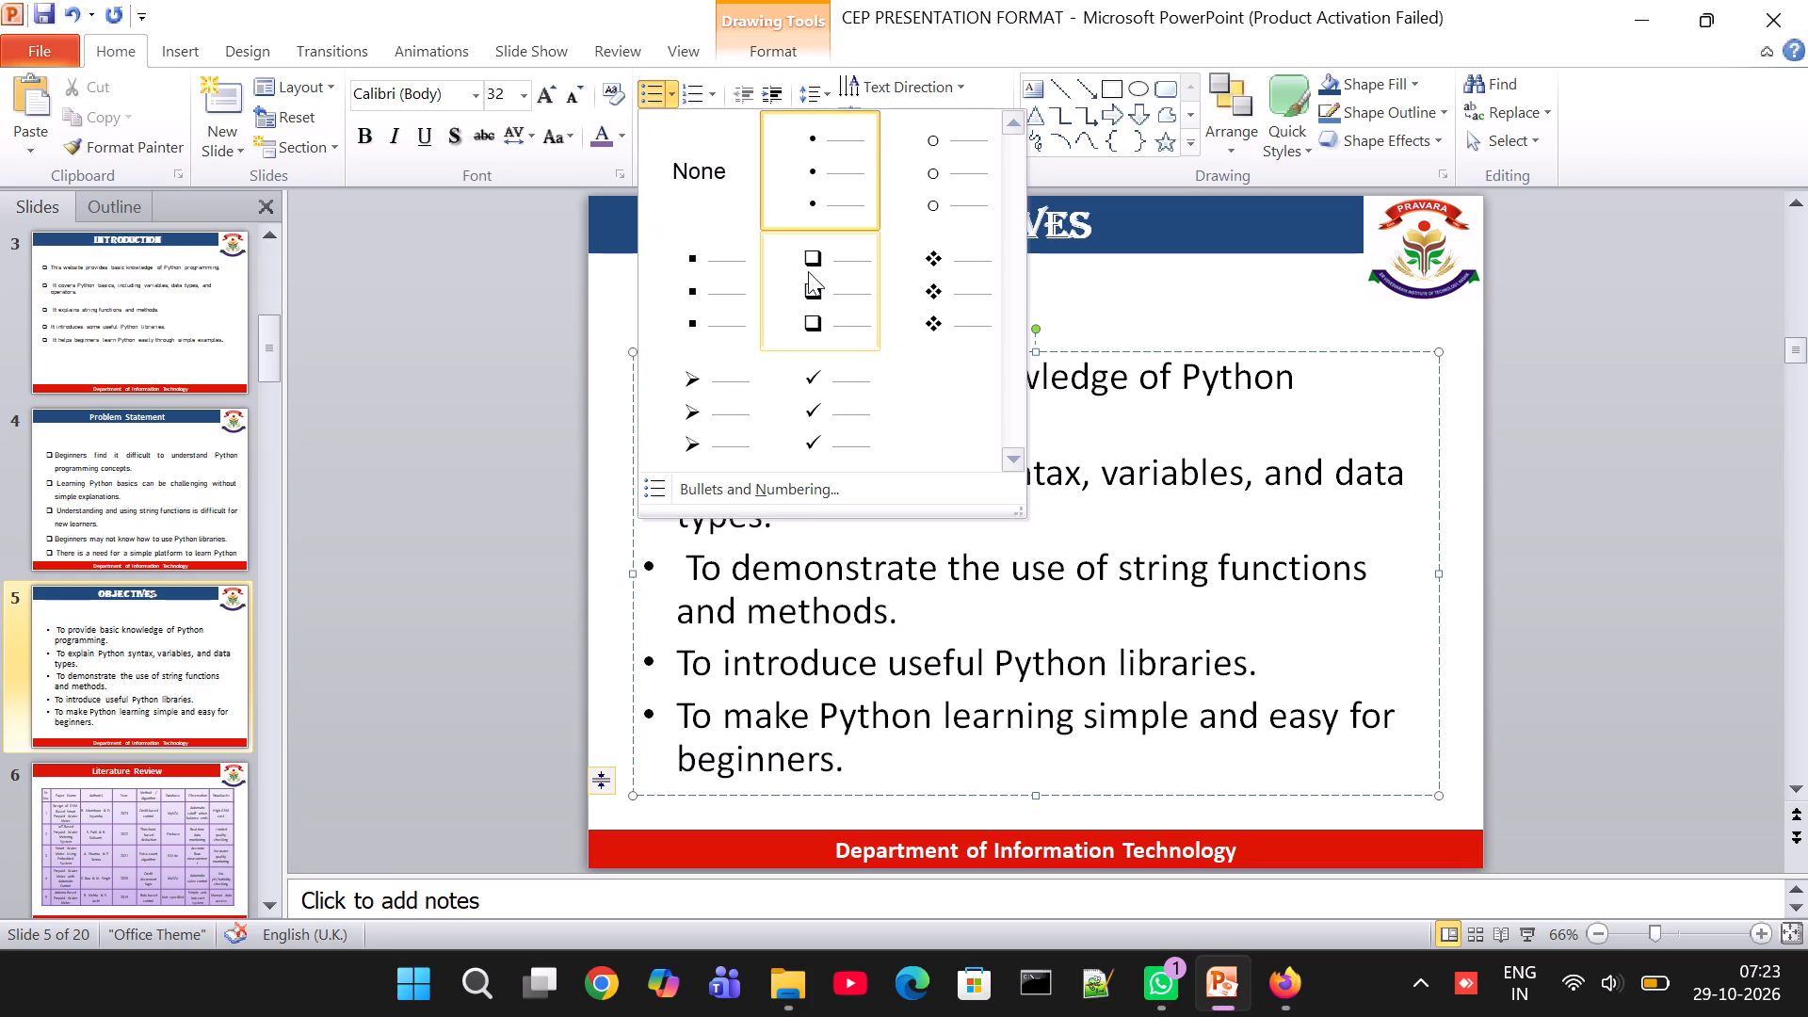
left_click(621, 315)
left_click(641, 377)
left_click_drag(641, 377, 949, 828)
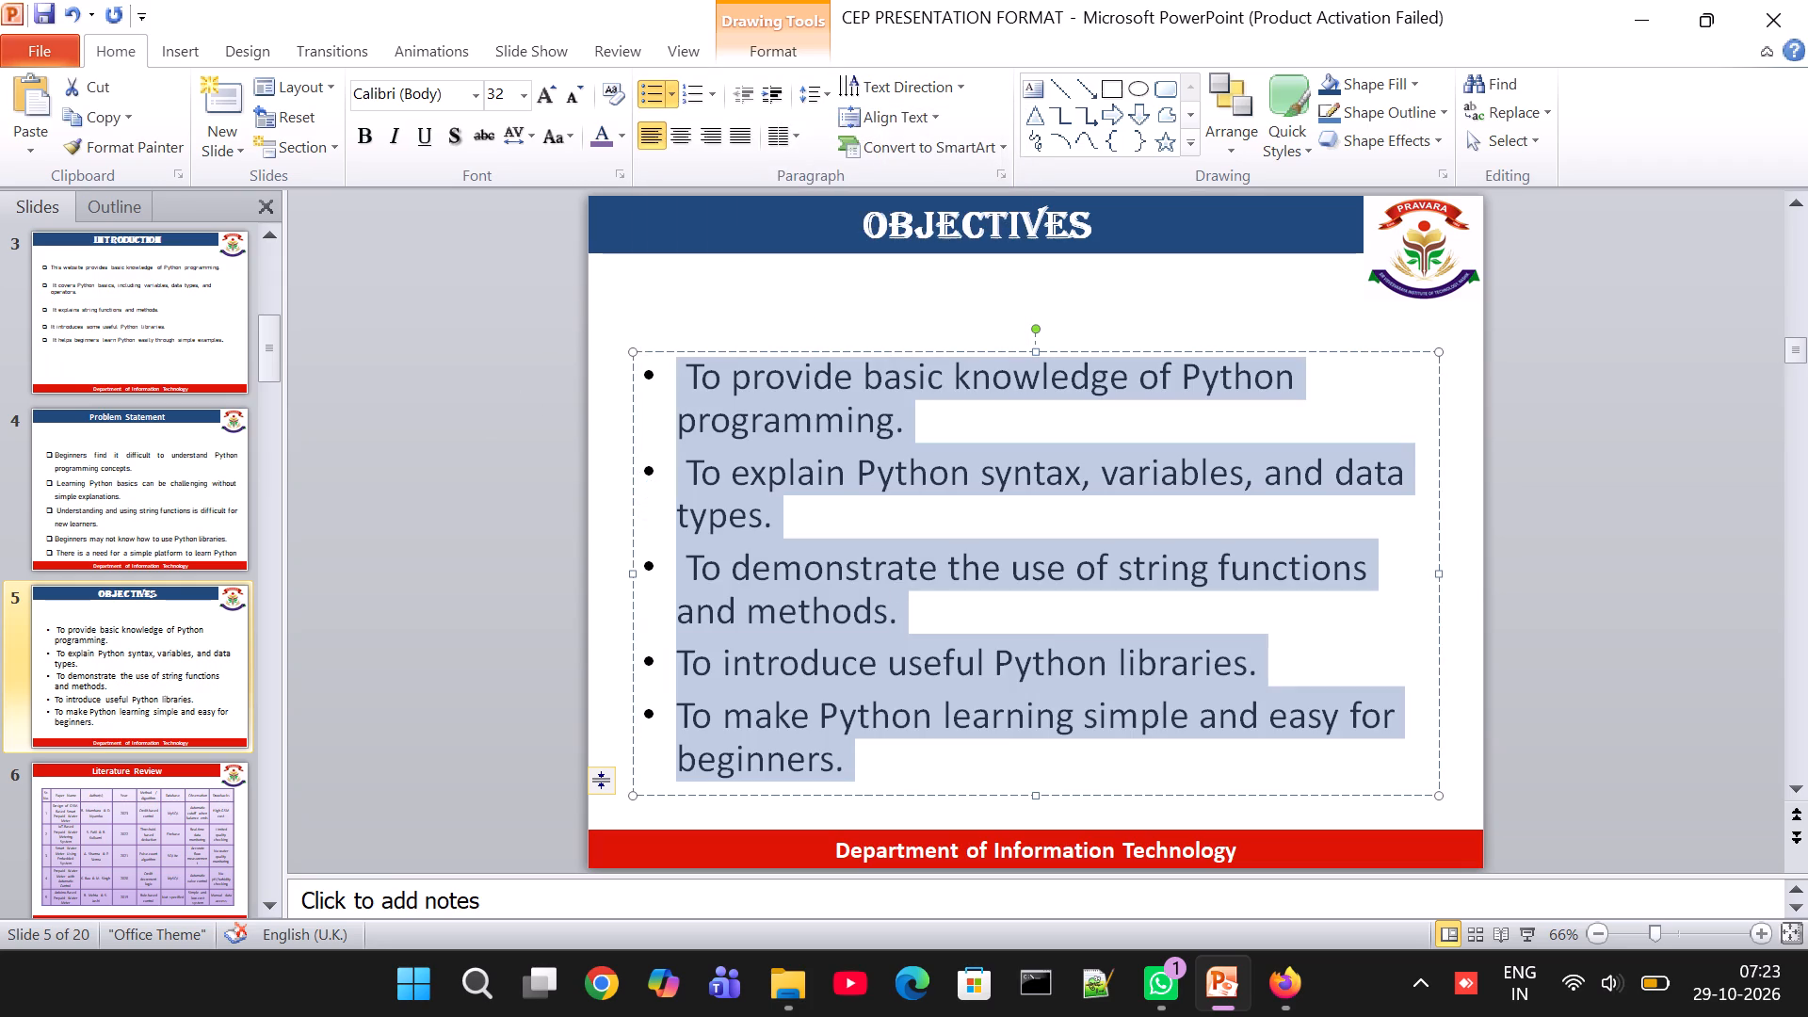
left_click_drag(949, 828, 949, 830)
left_click(705, 94)
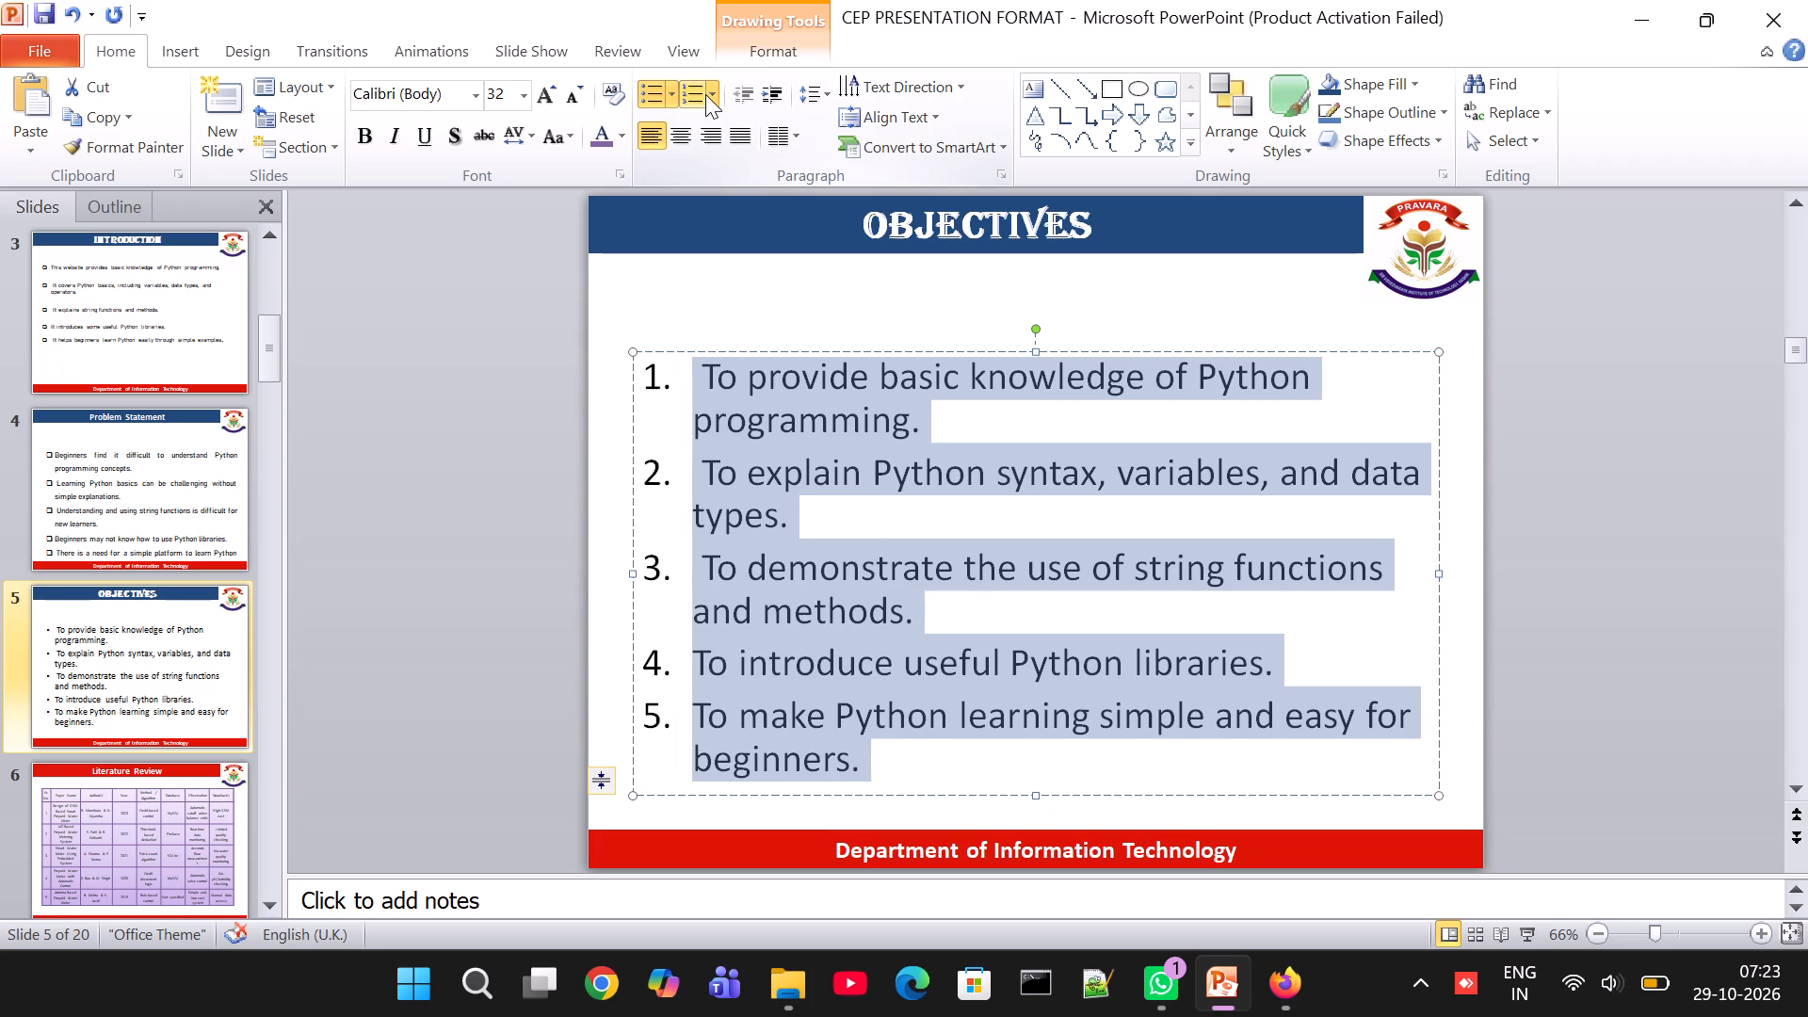
left_click(672, 94)
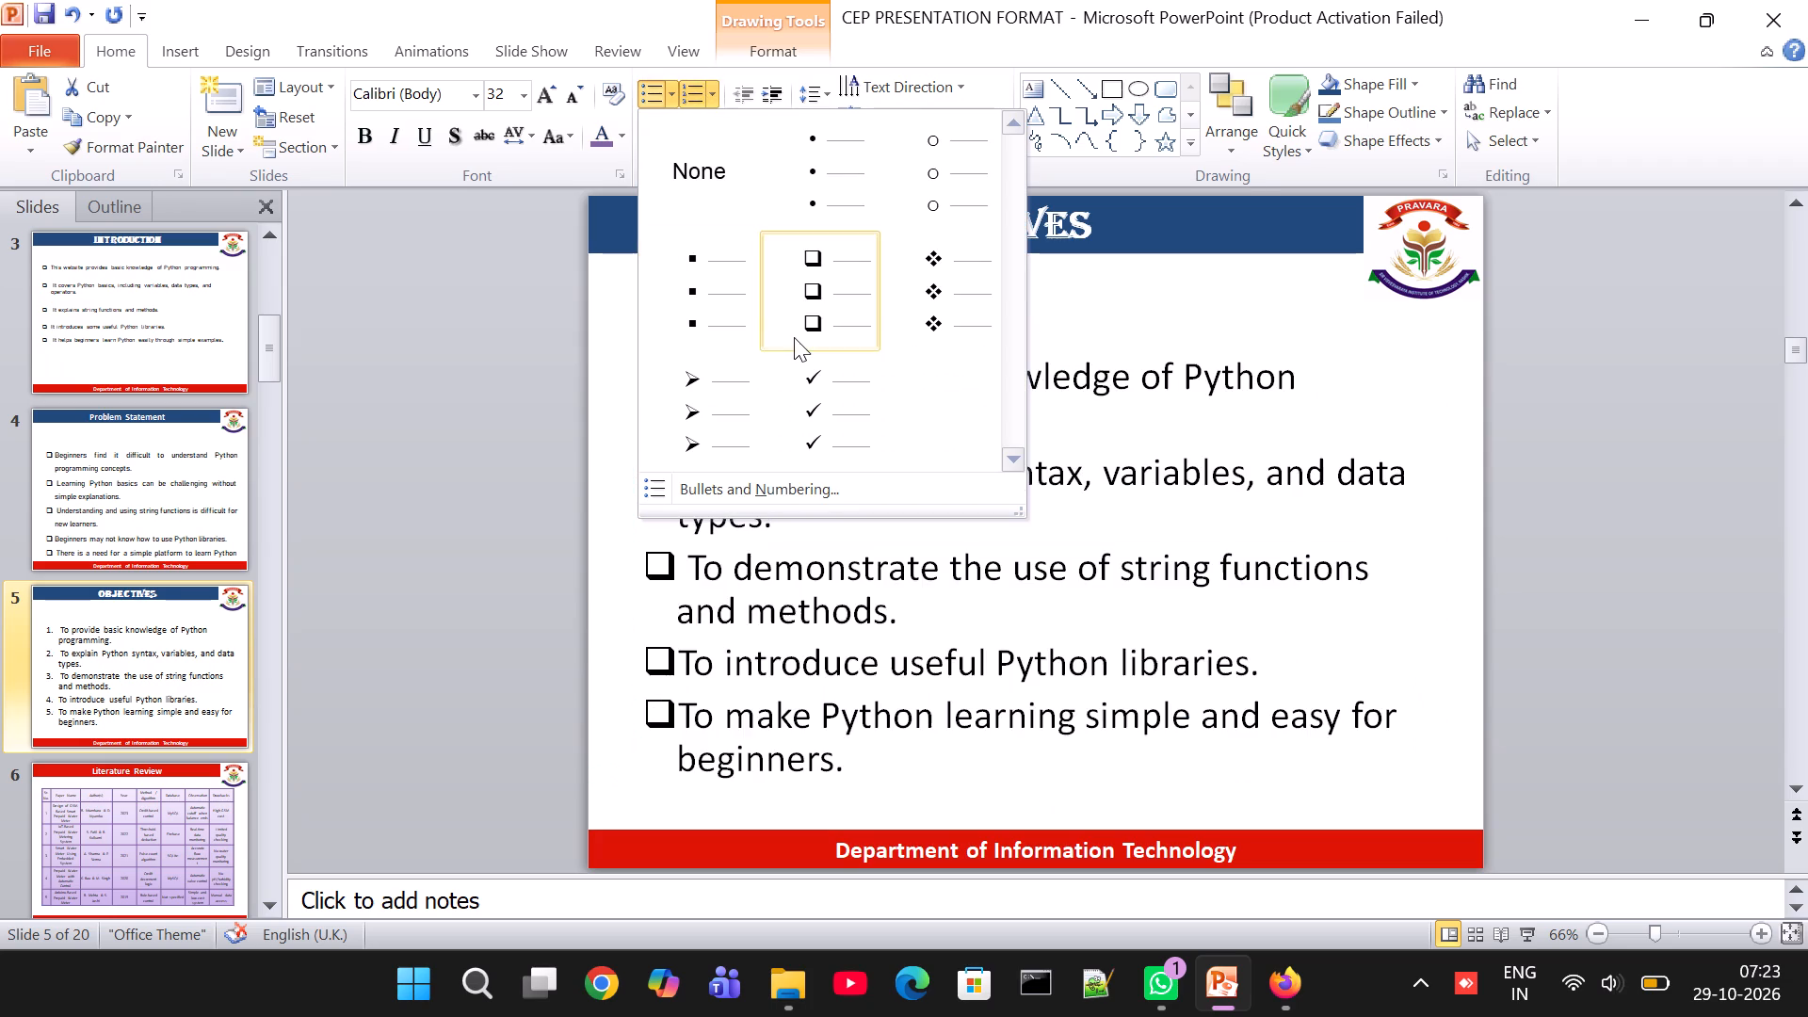
left_click(794, 337)
left_click(765, 262)
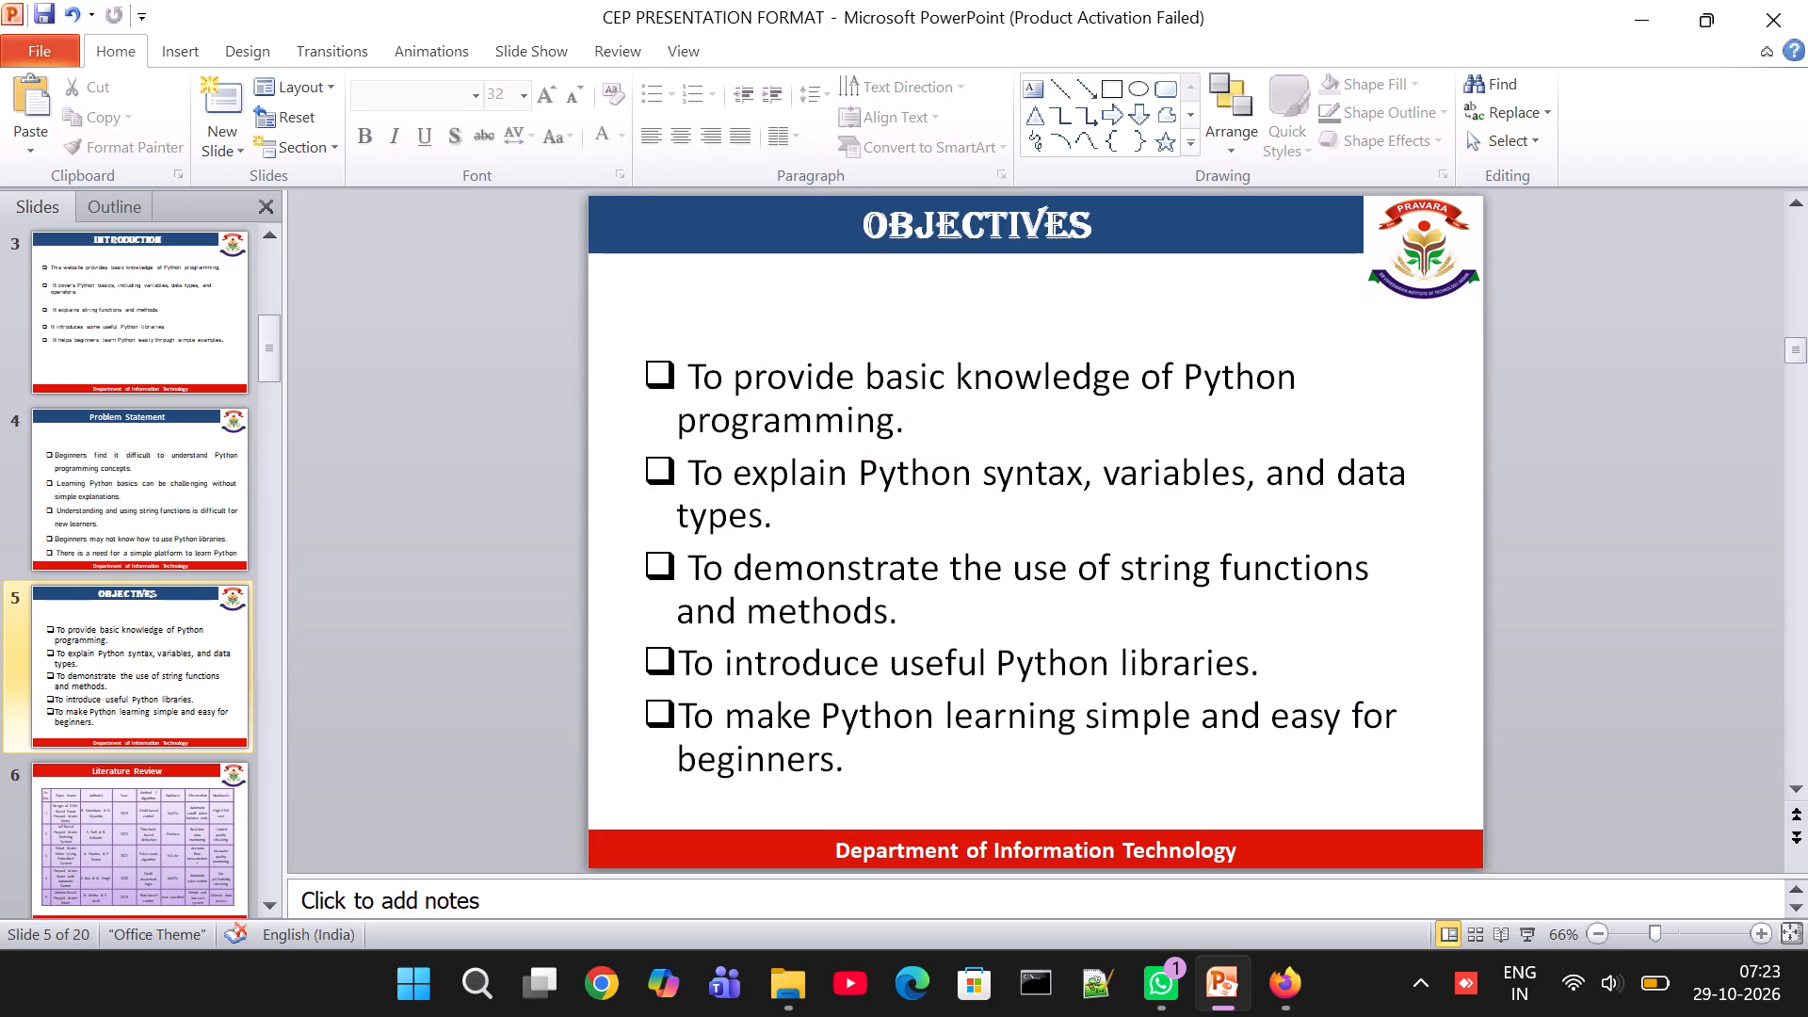
Set the text of all five objectives to Bahnschrift at size 24.
left_click(899, 431)
left_click(697, 369)
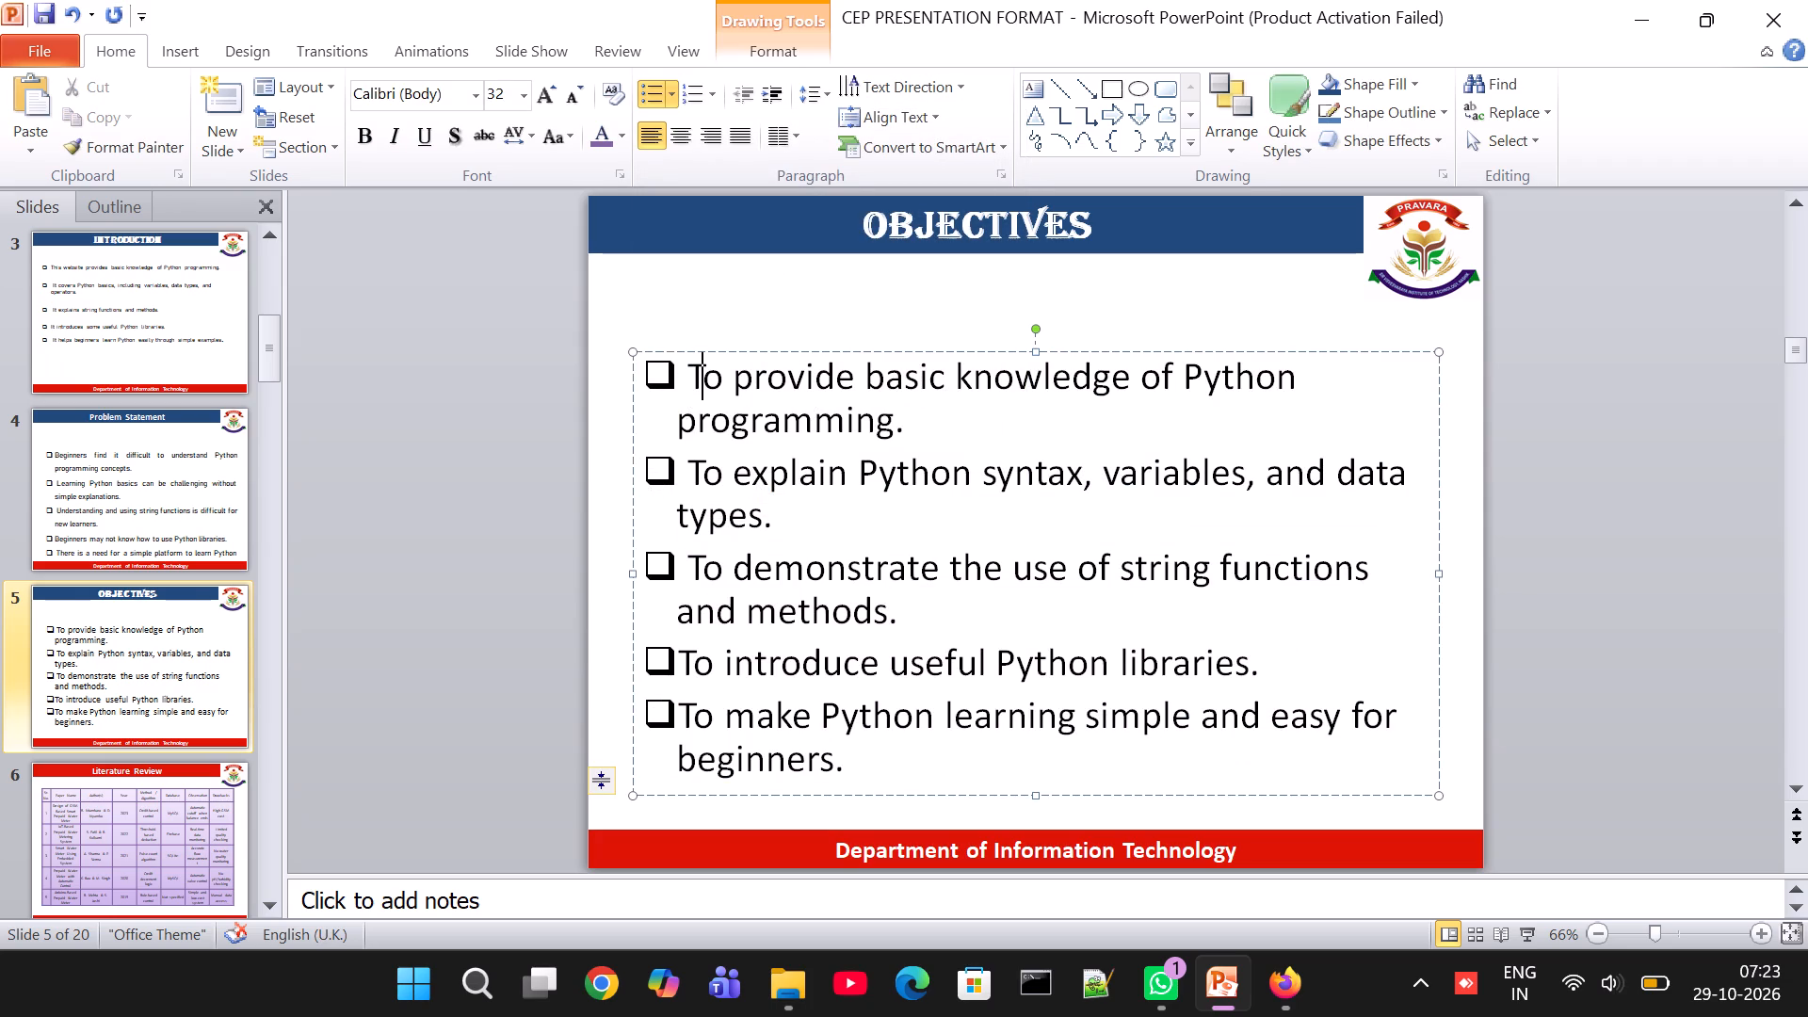
left_click_drag(697, 369, 1016, 813)
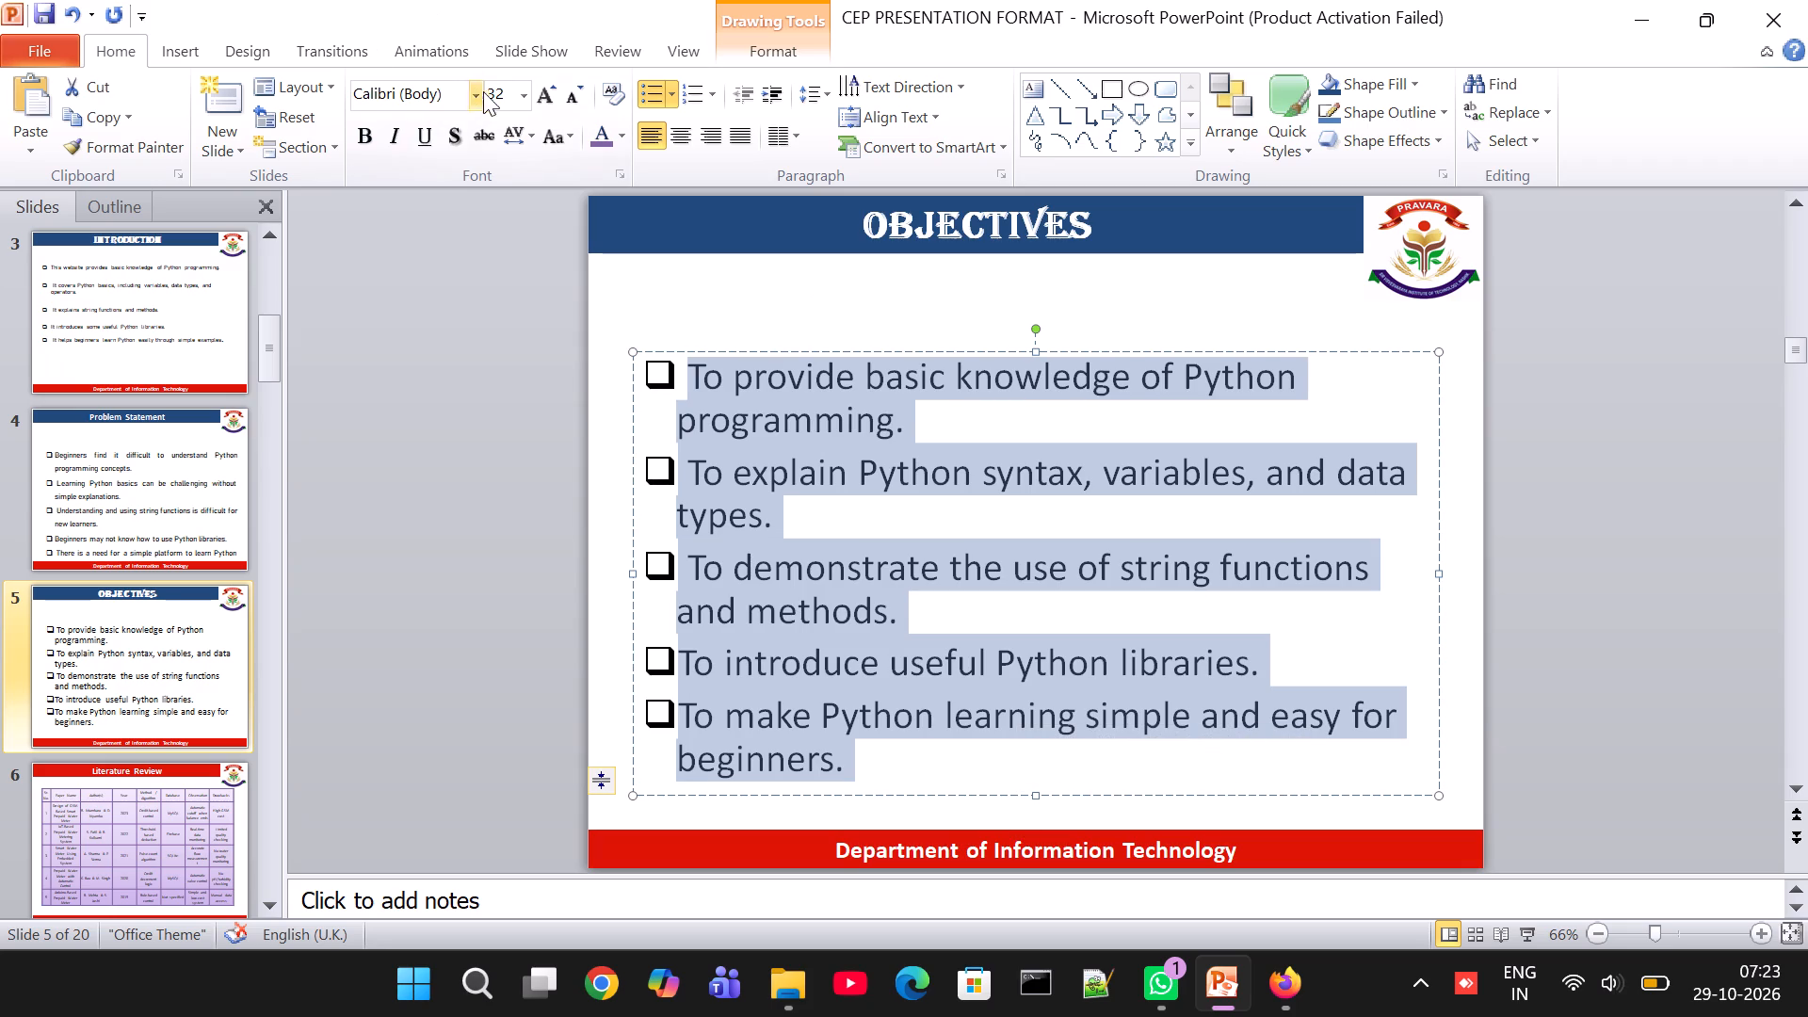
left_click(525, 94)
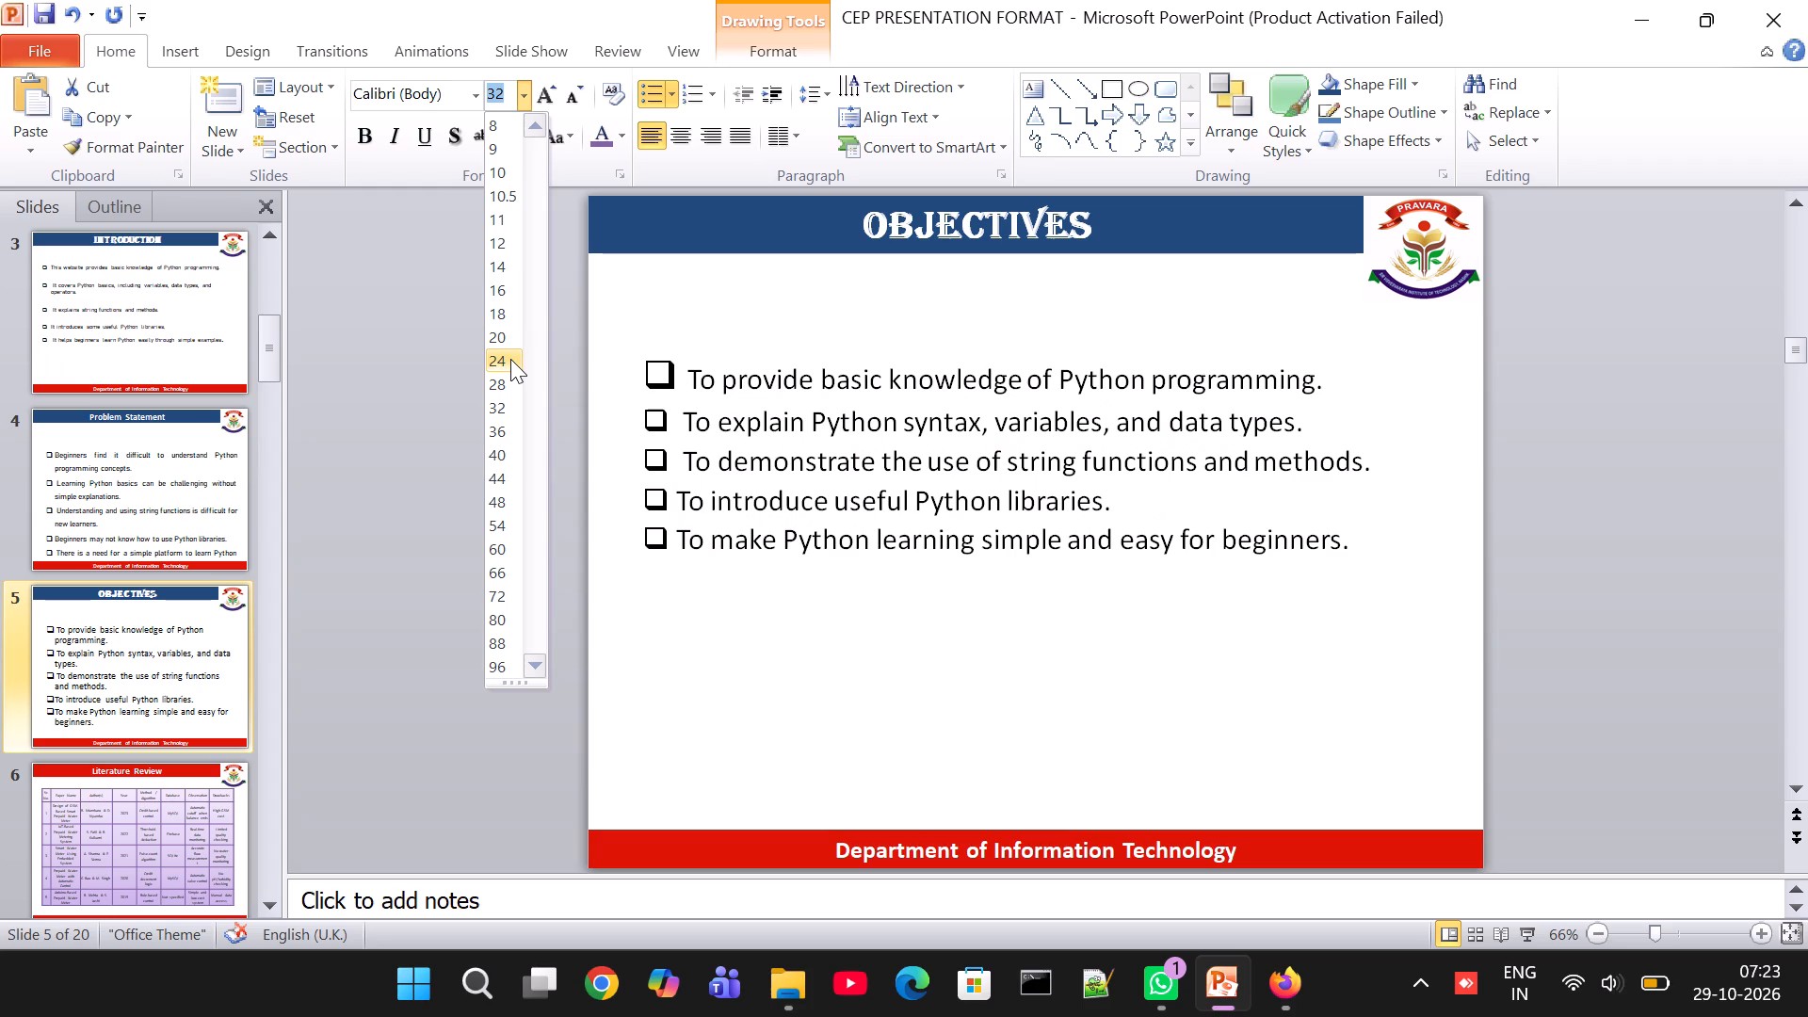
left_click(510, 359)
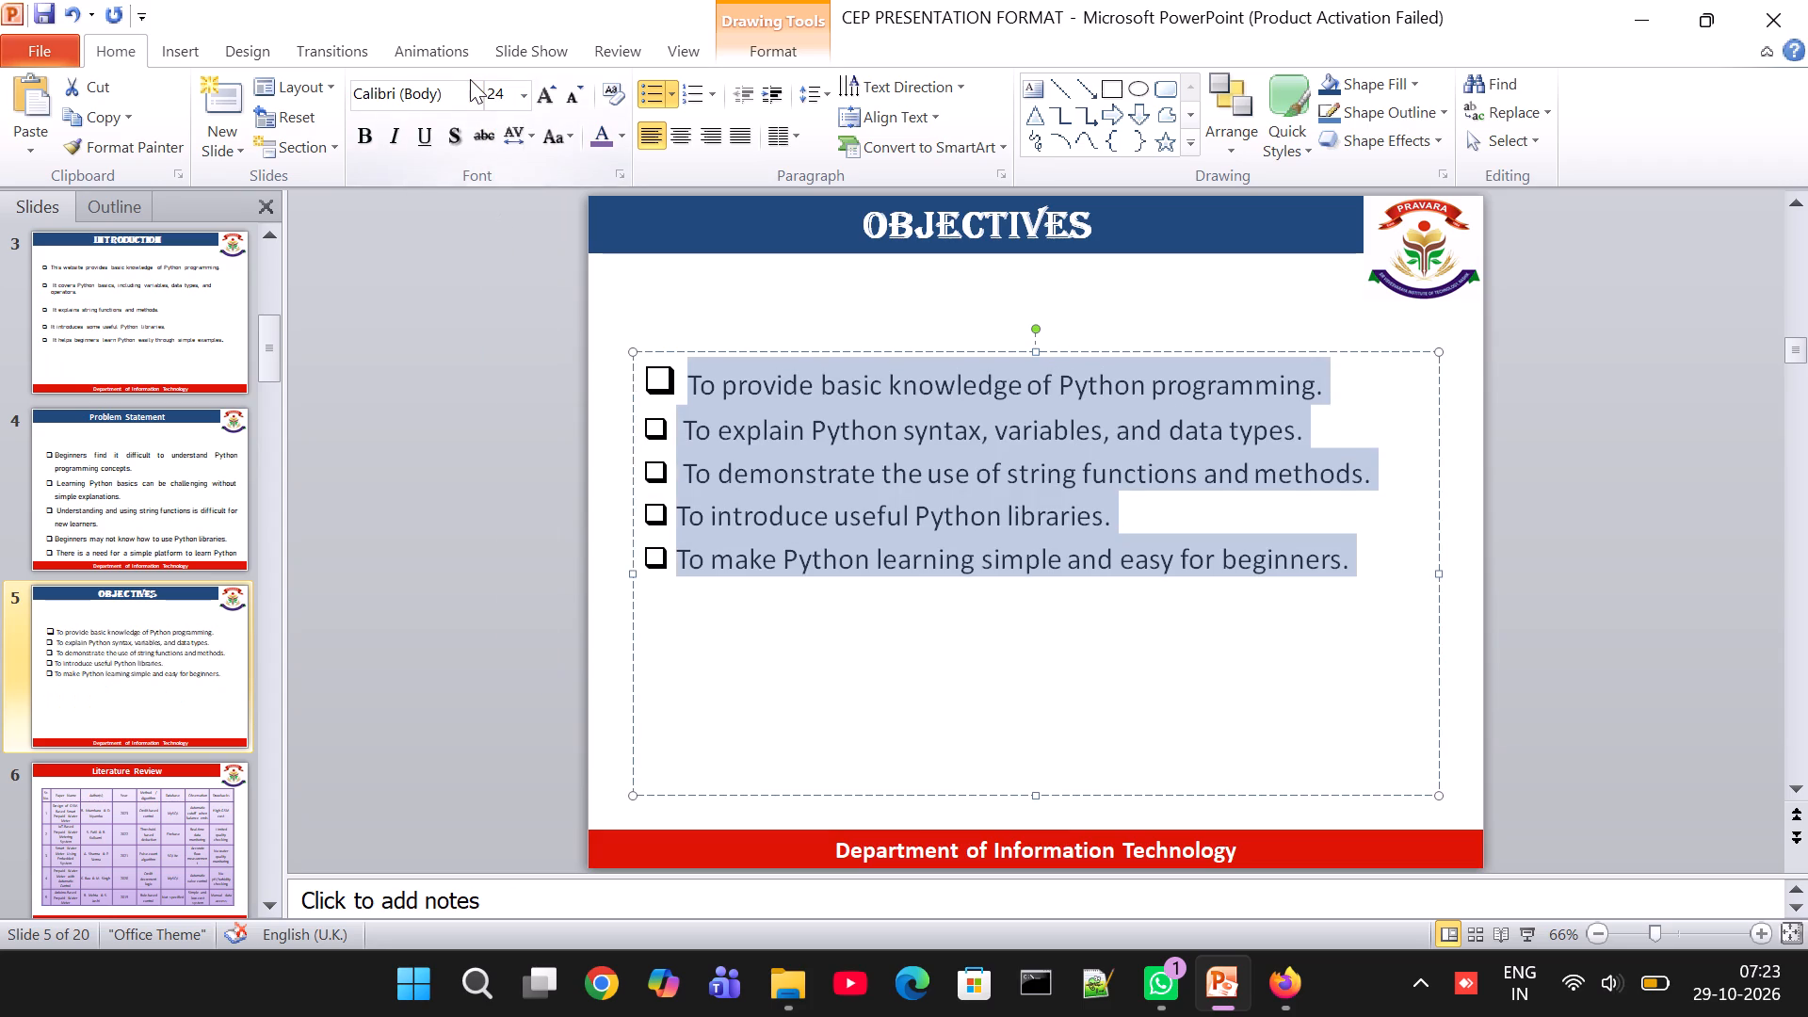
left_click(470, 79)
left_click(470, 89)
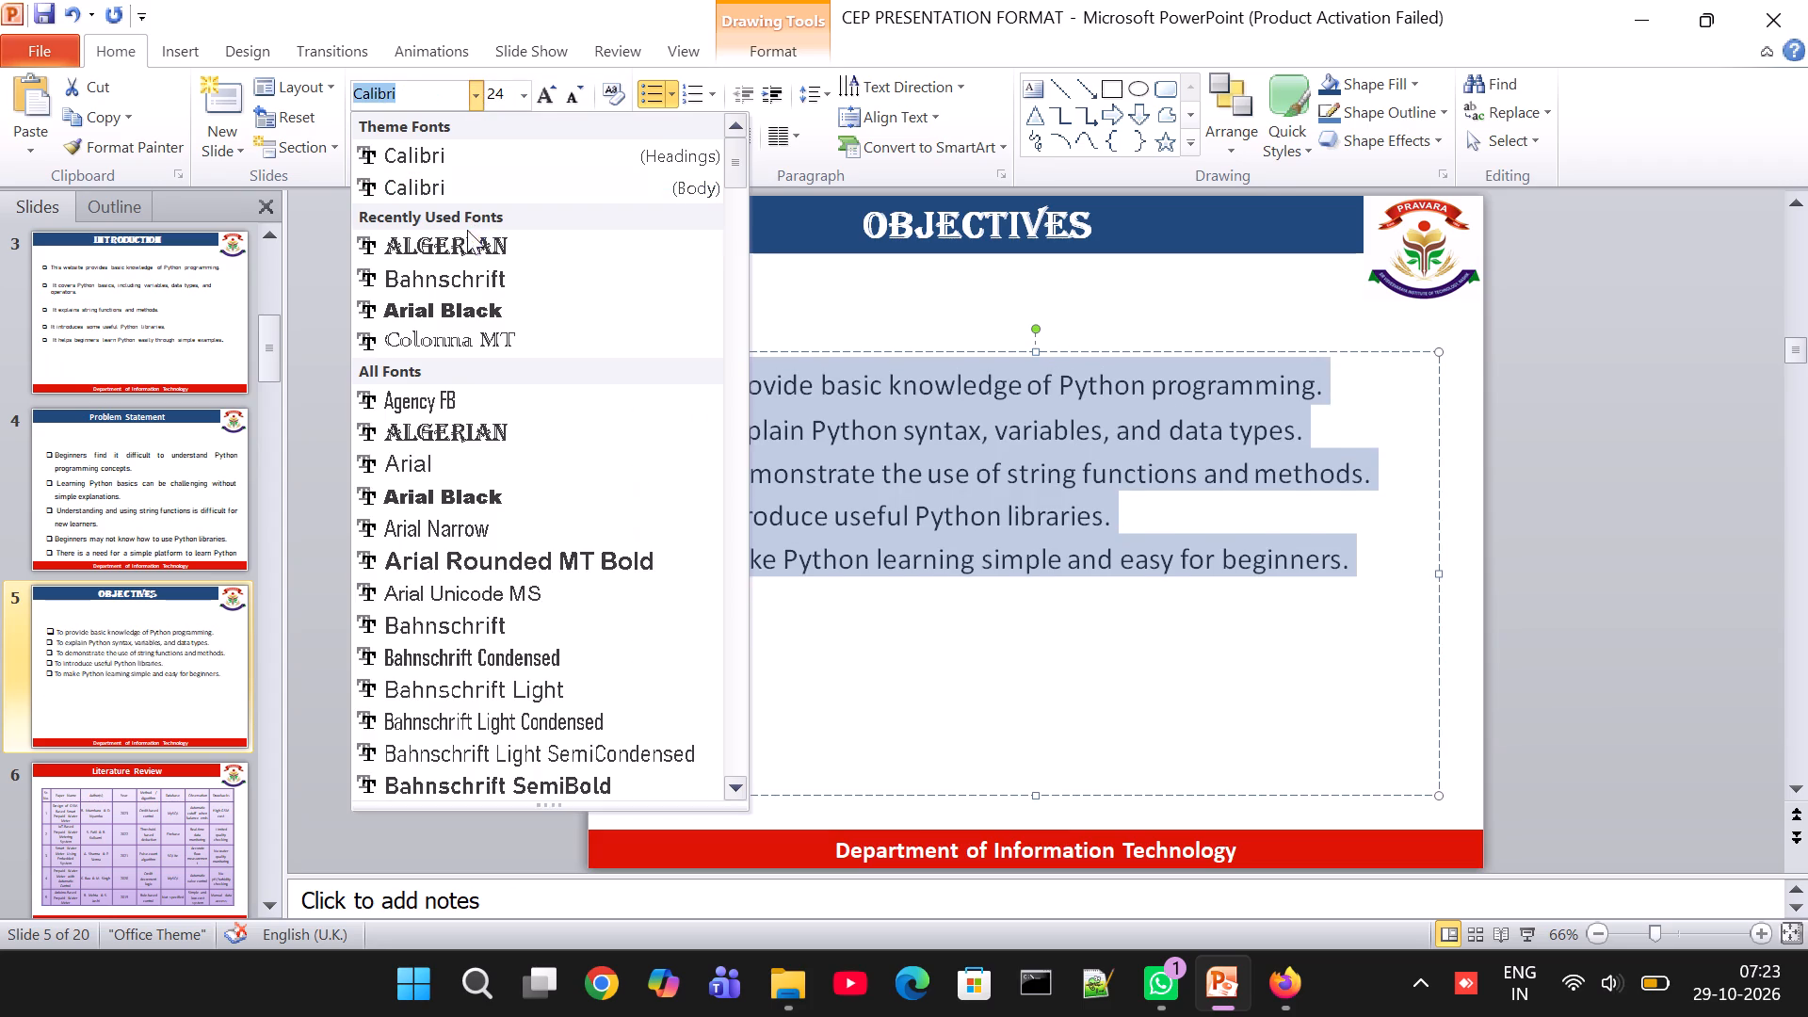
left_click(487, 277)
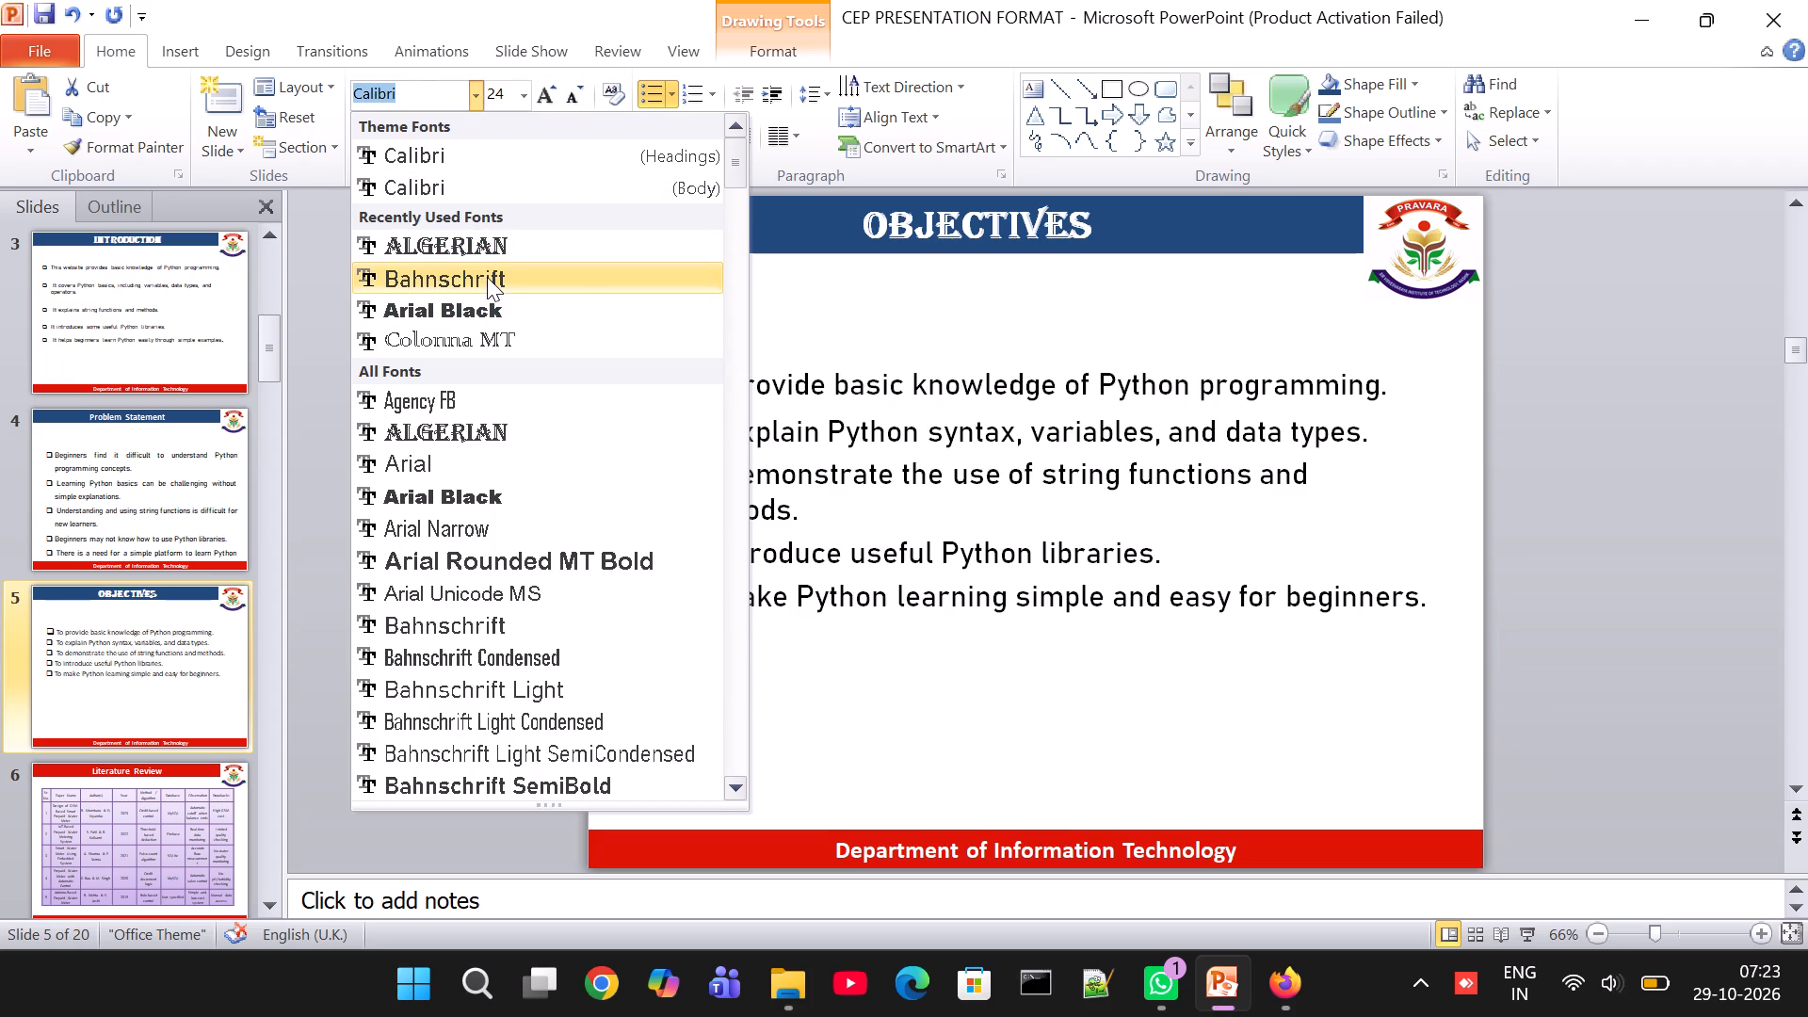
Insert an unbulleted blank line after each of the first two objectives.
left_click(1409, 395)
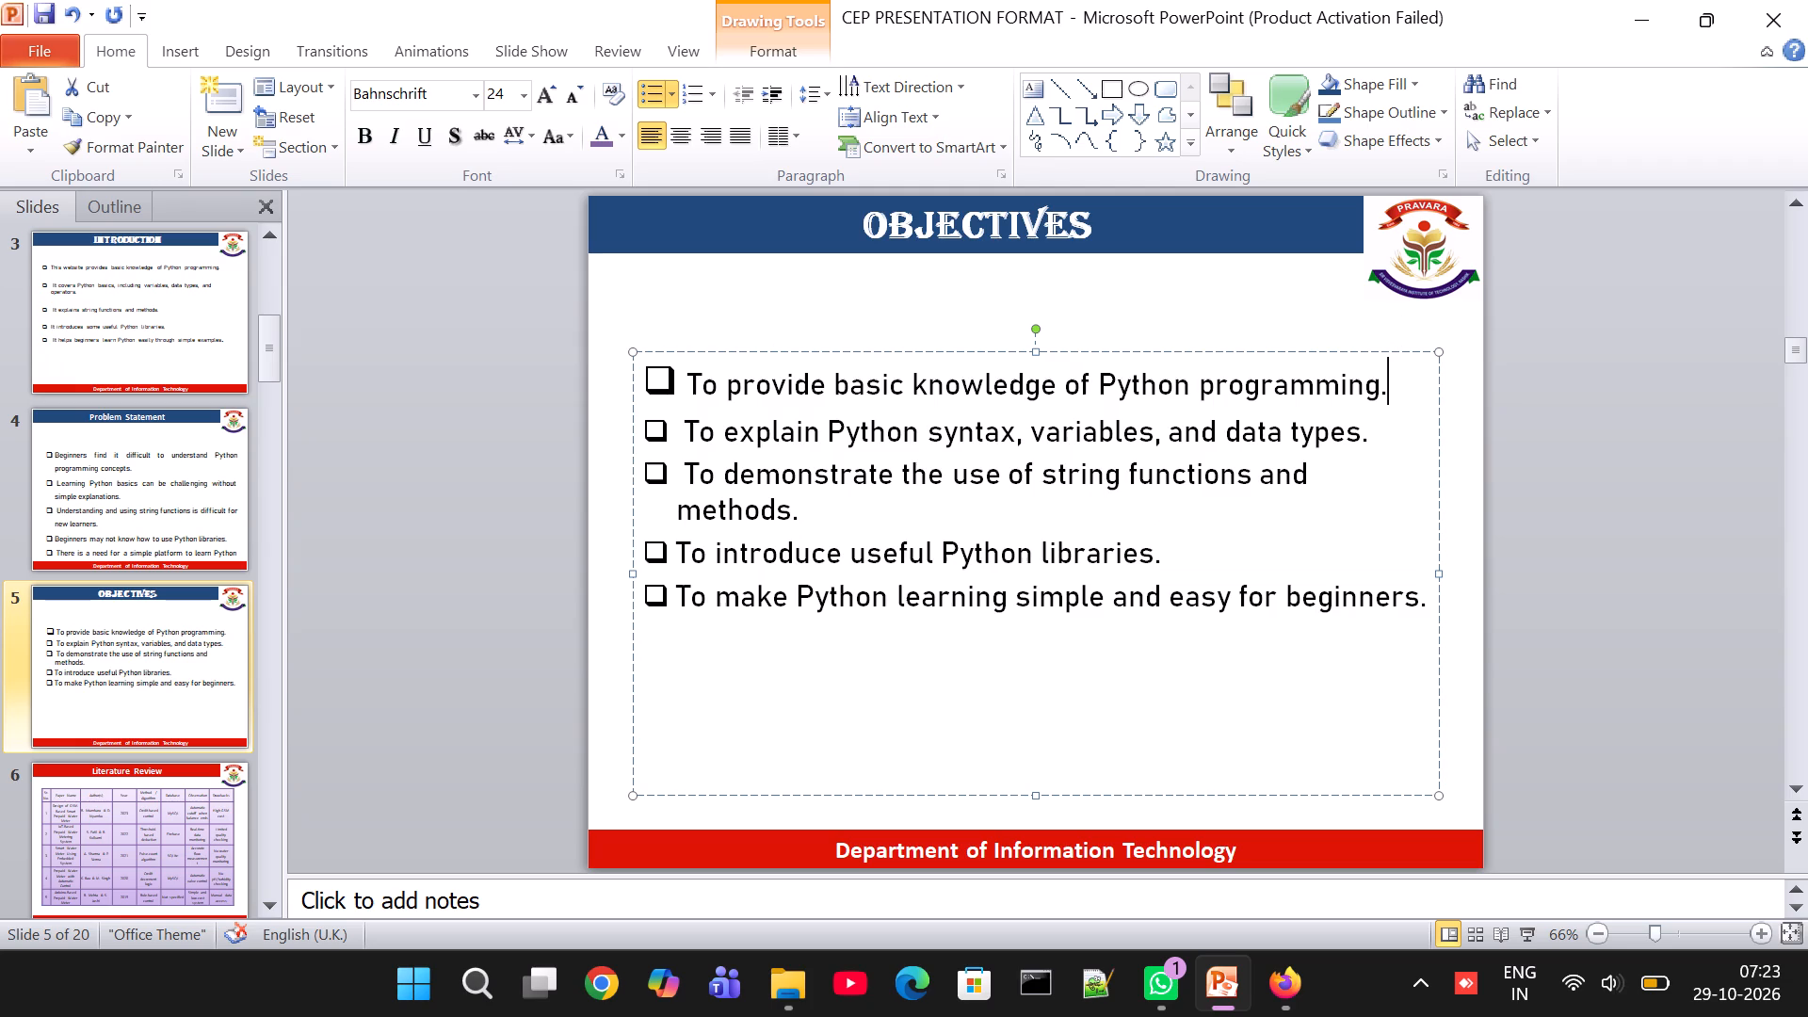
key("Return")
key("BackSpace")
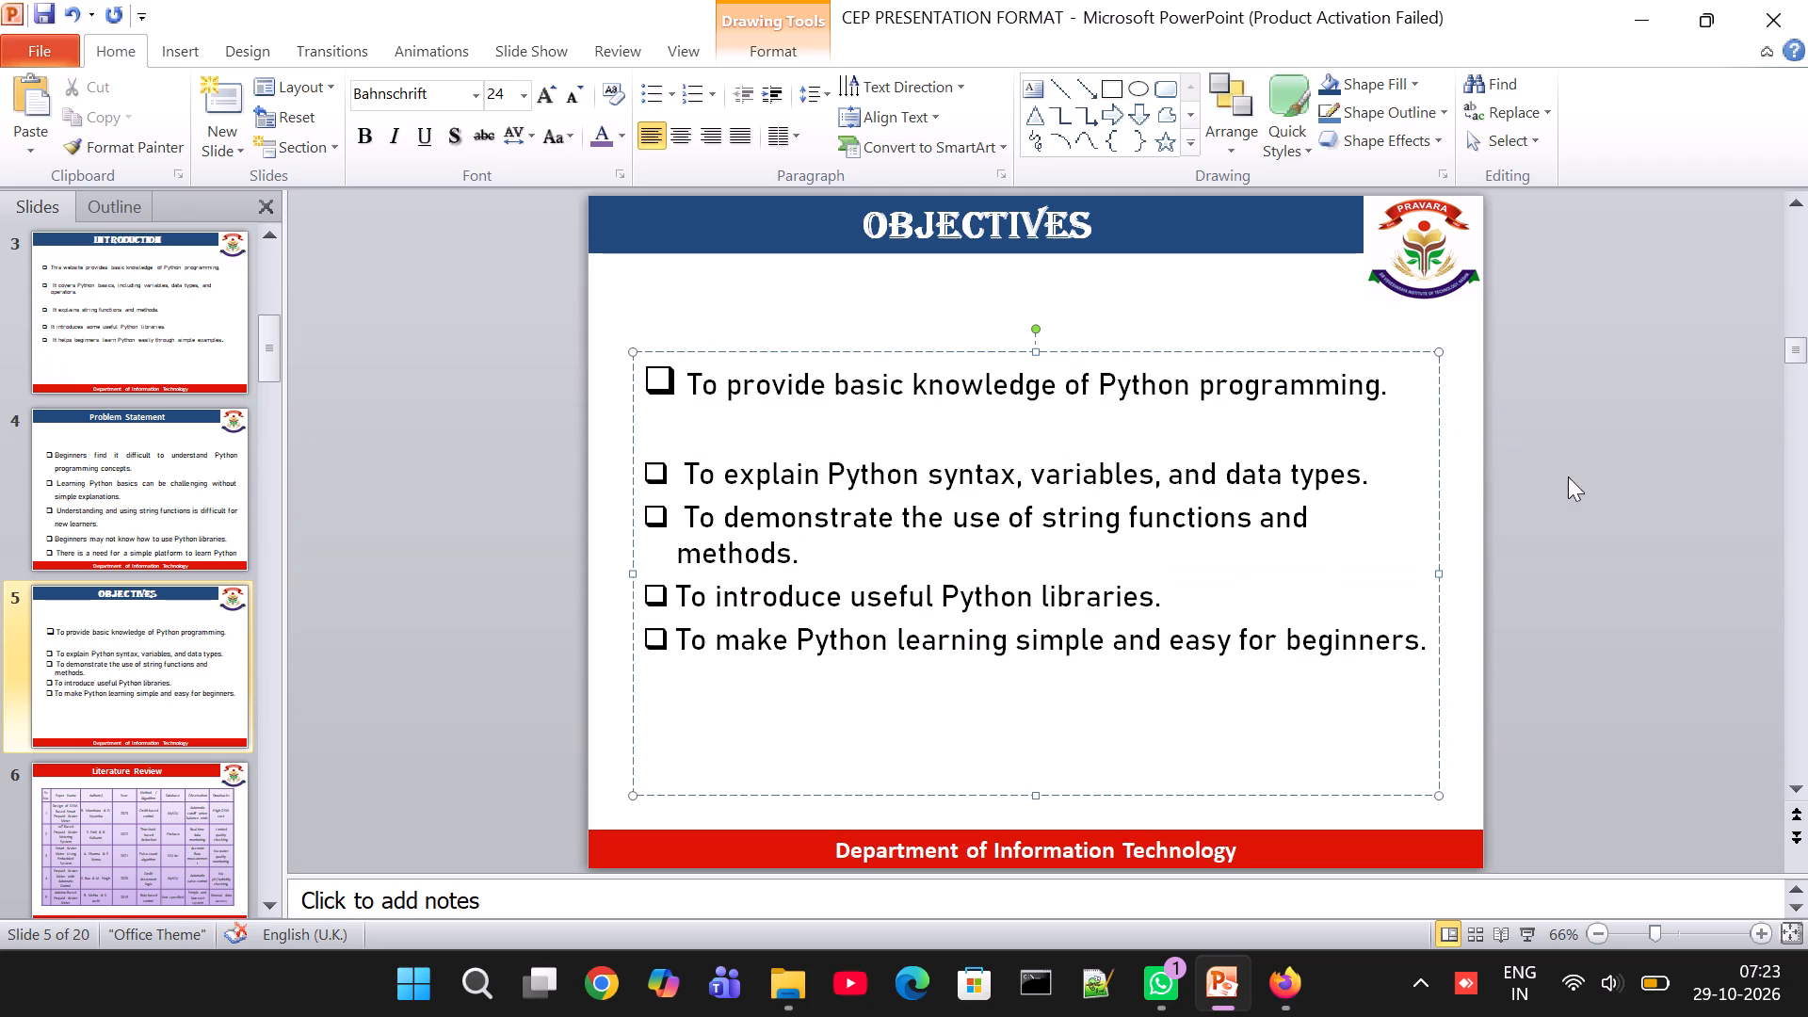
left_click(1380, 478)
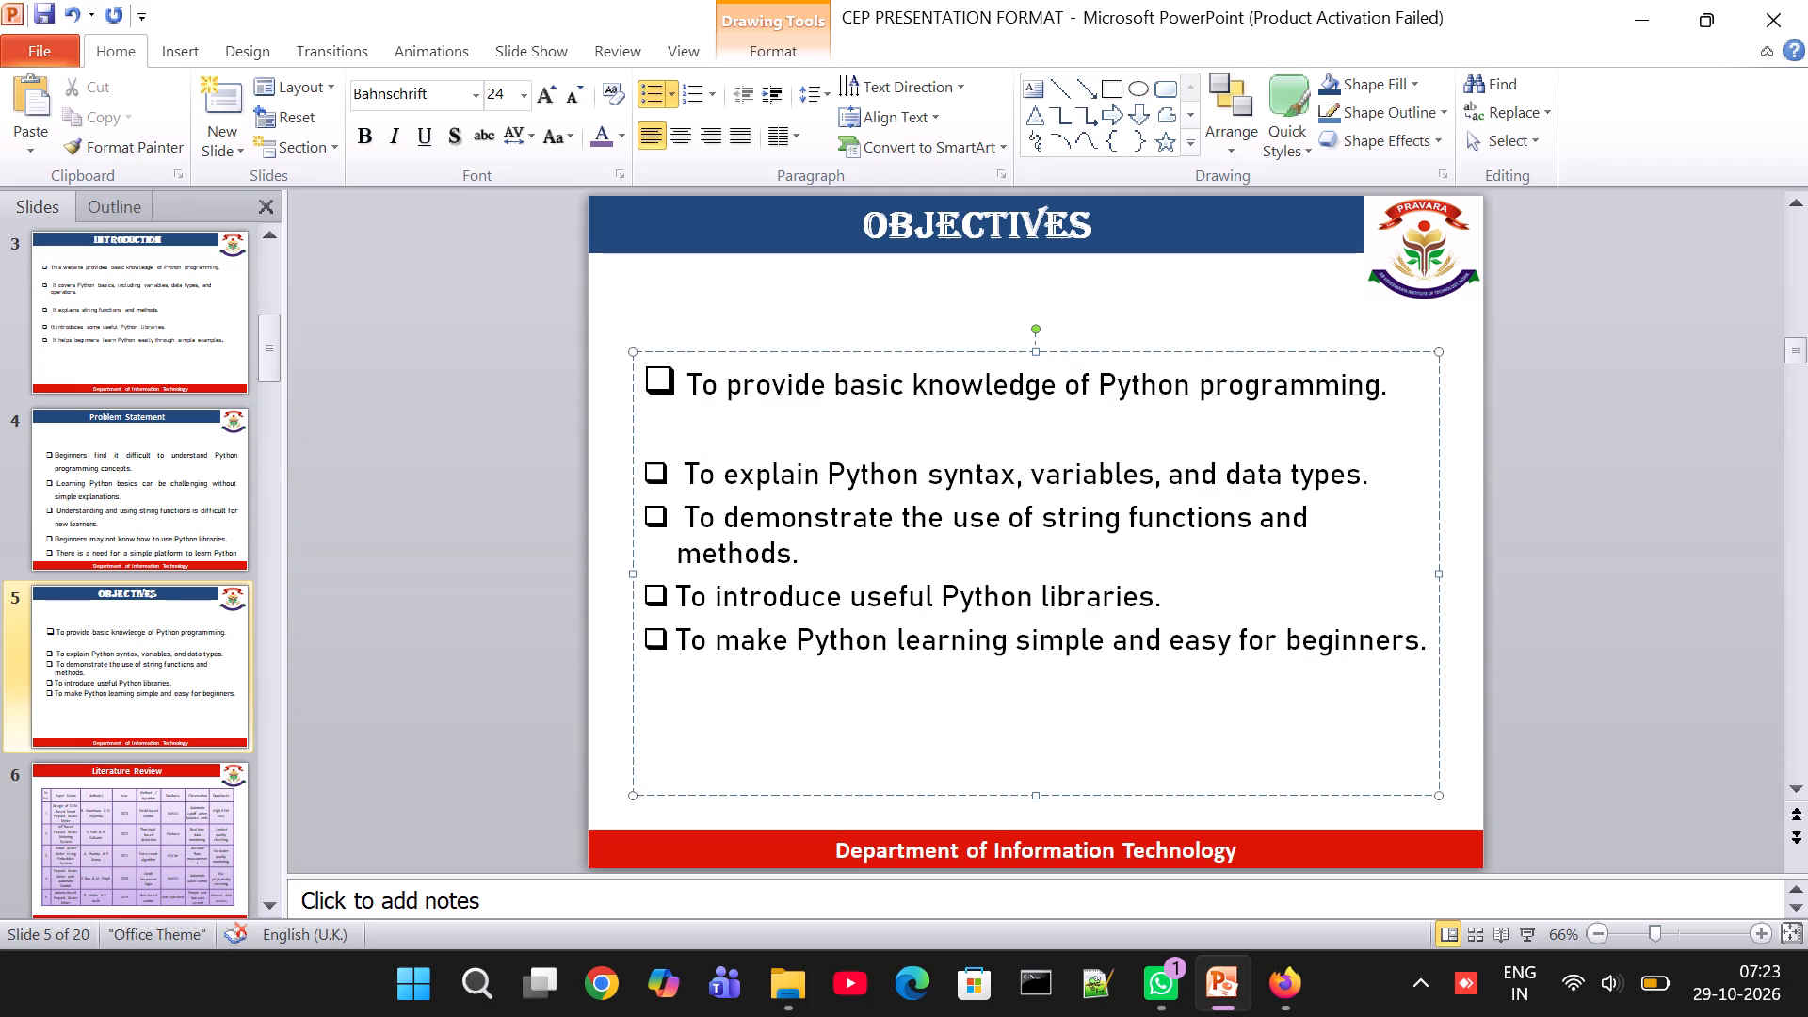
key("Return")
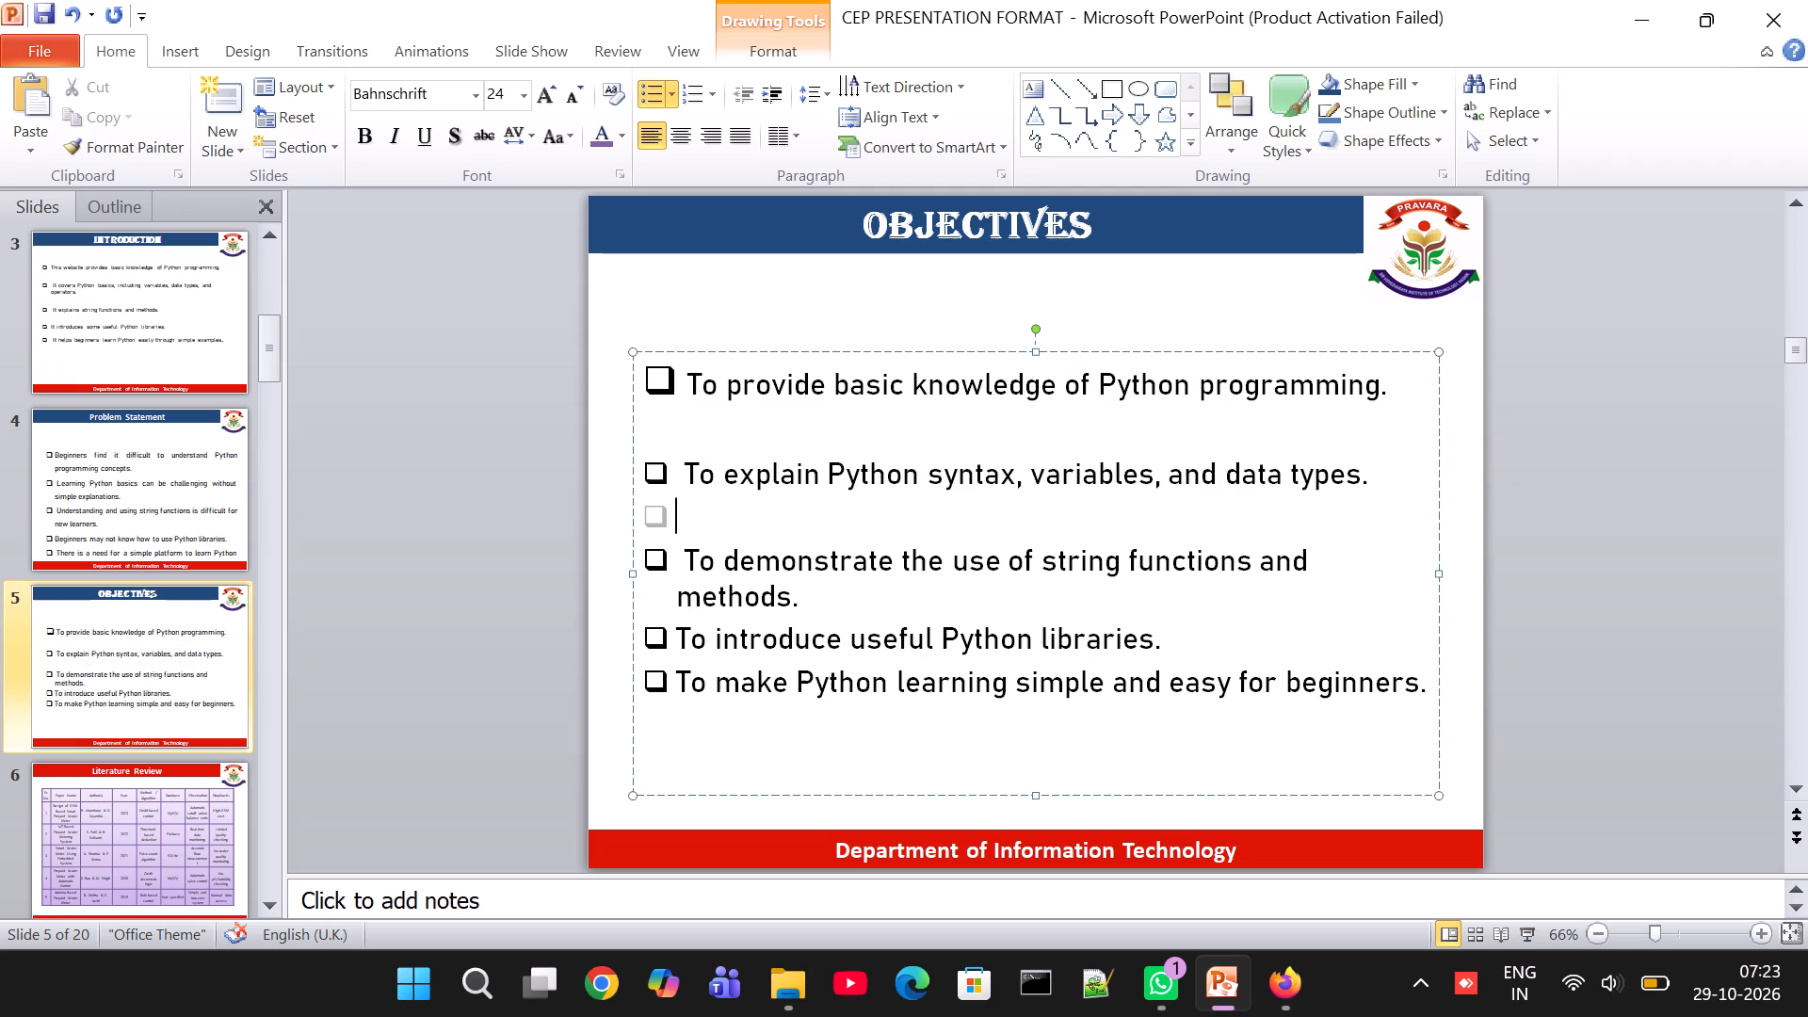
key("BackSpace")
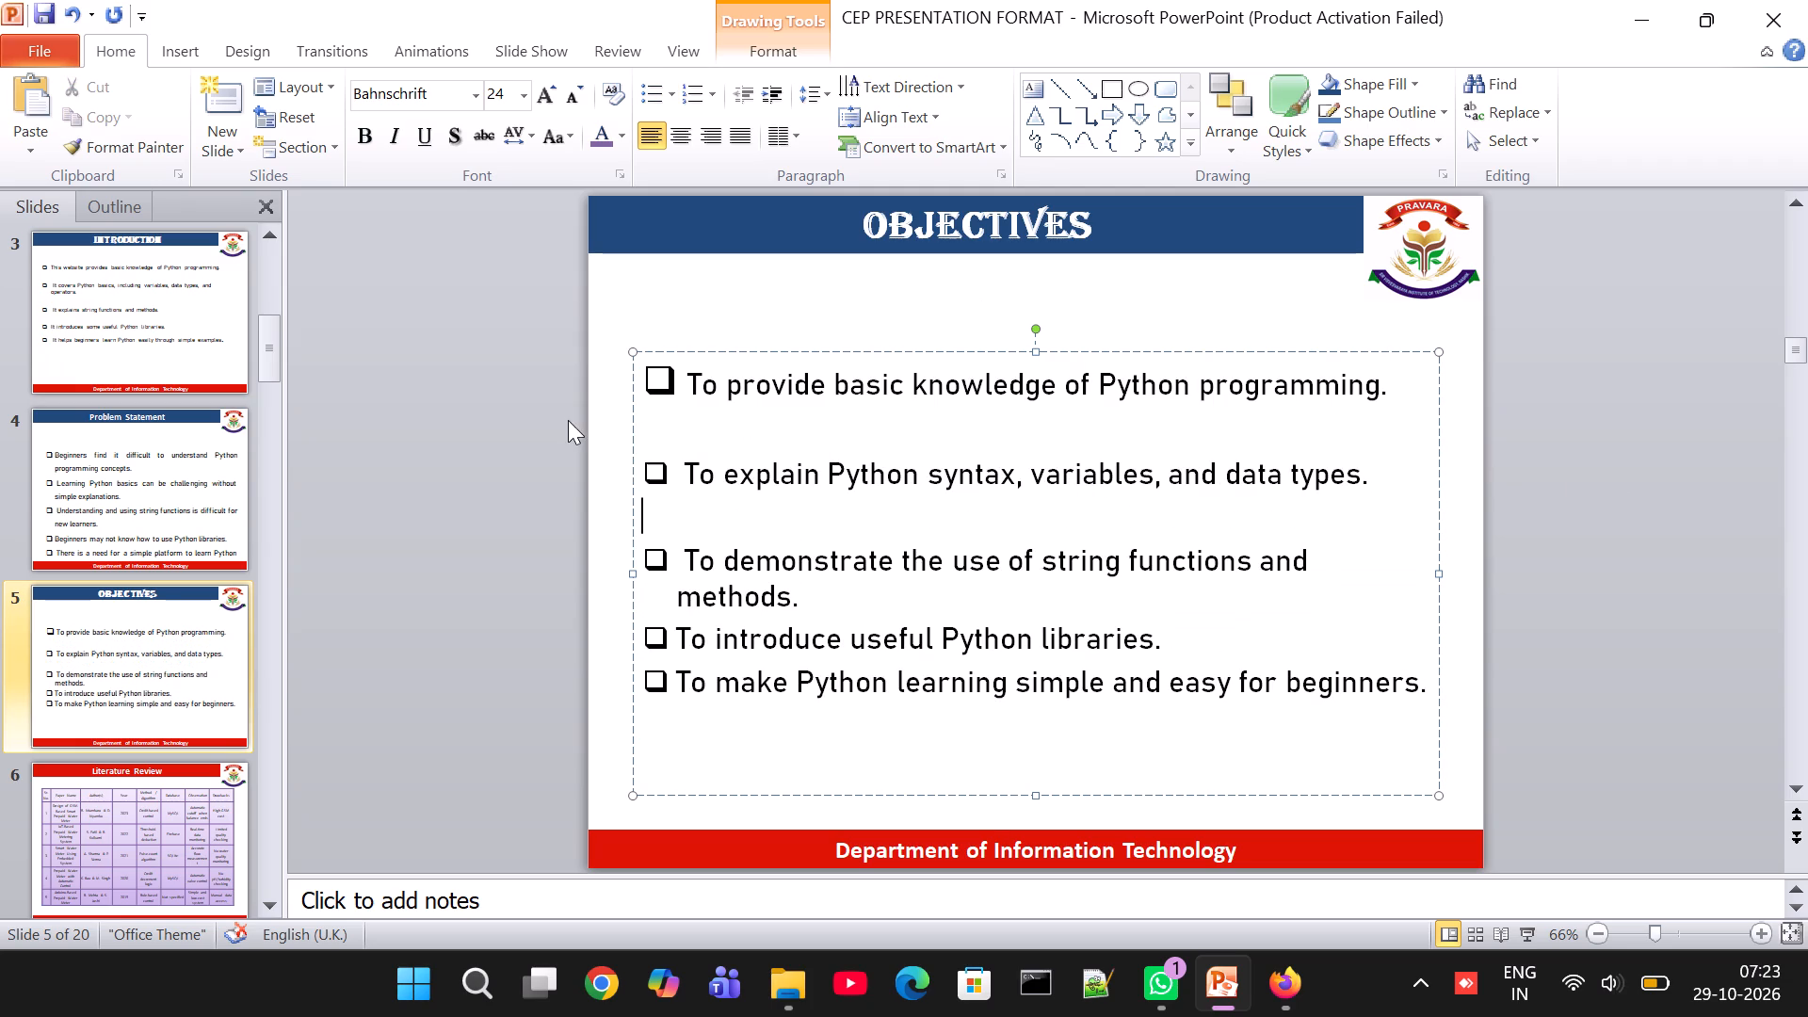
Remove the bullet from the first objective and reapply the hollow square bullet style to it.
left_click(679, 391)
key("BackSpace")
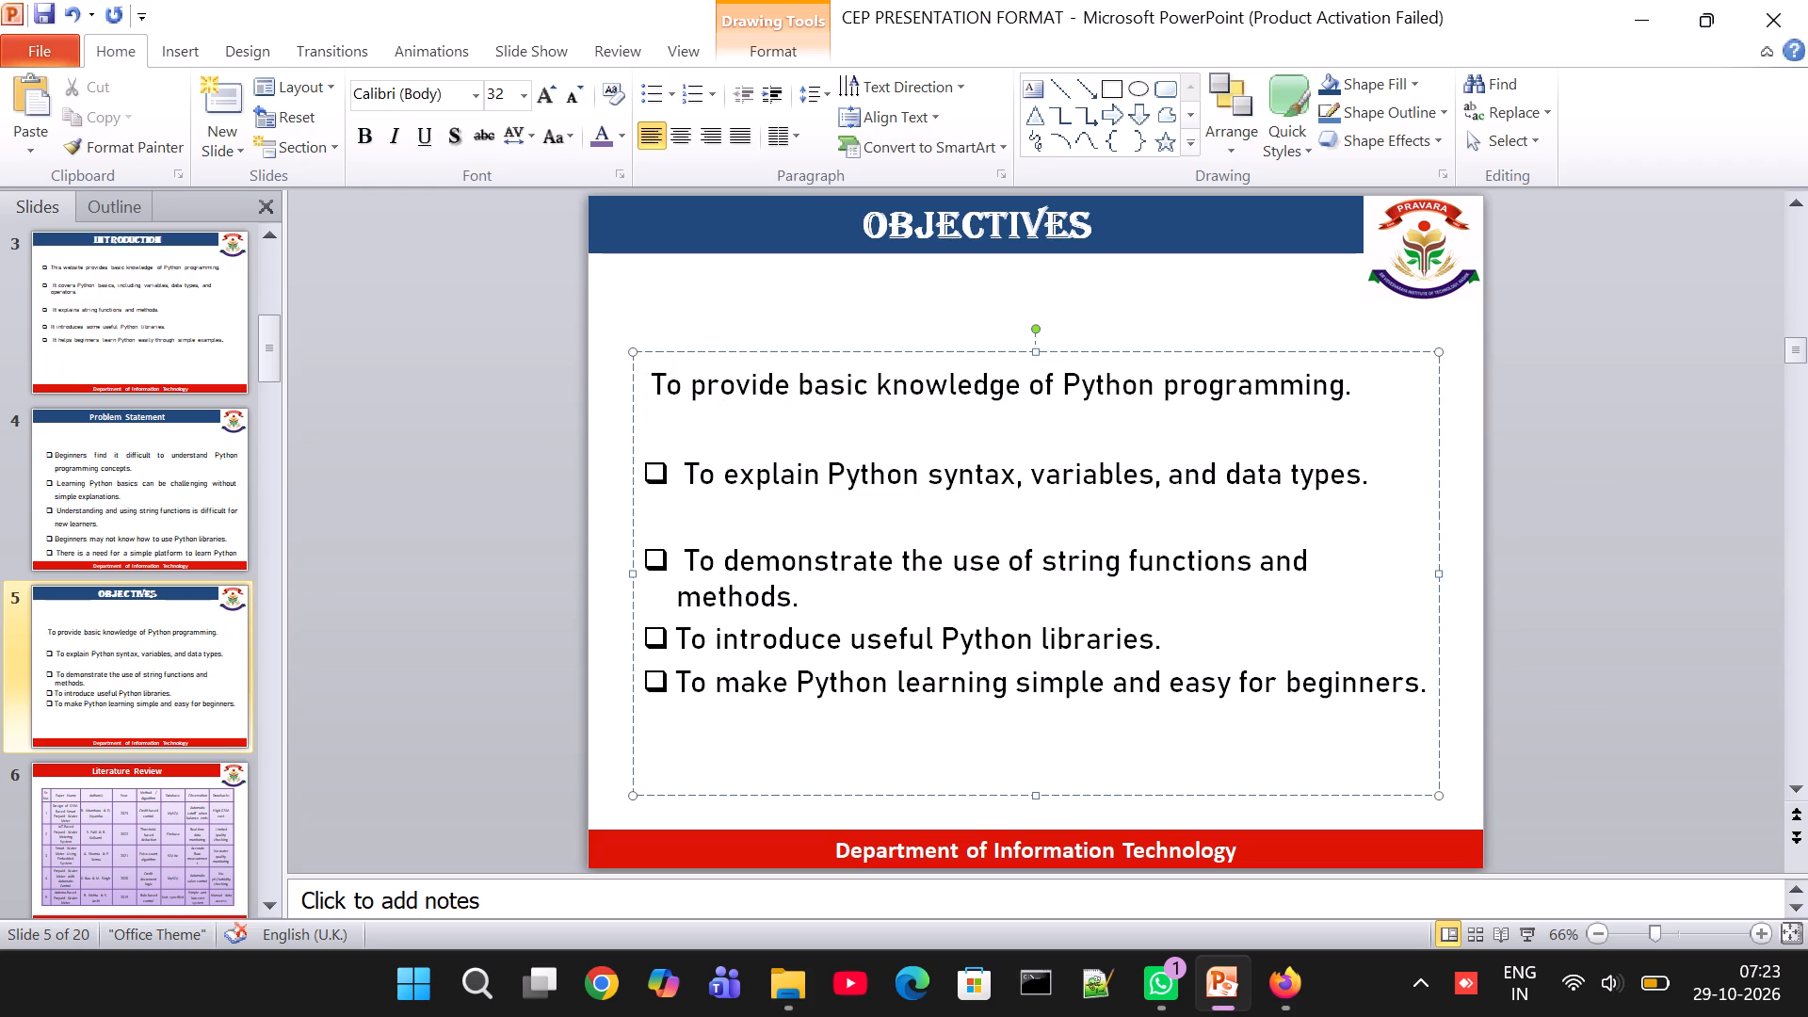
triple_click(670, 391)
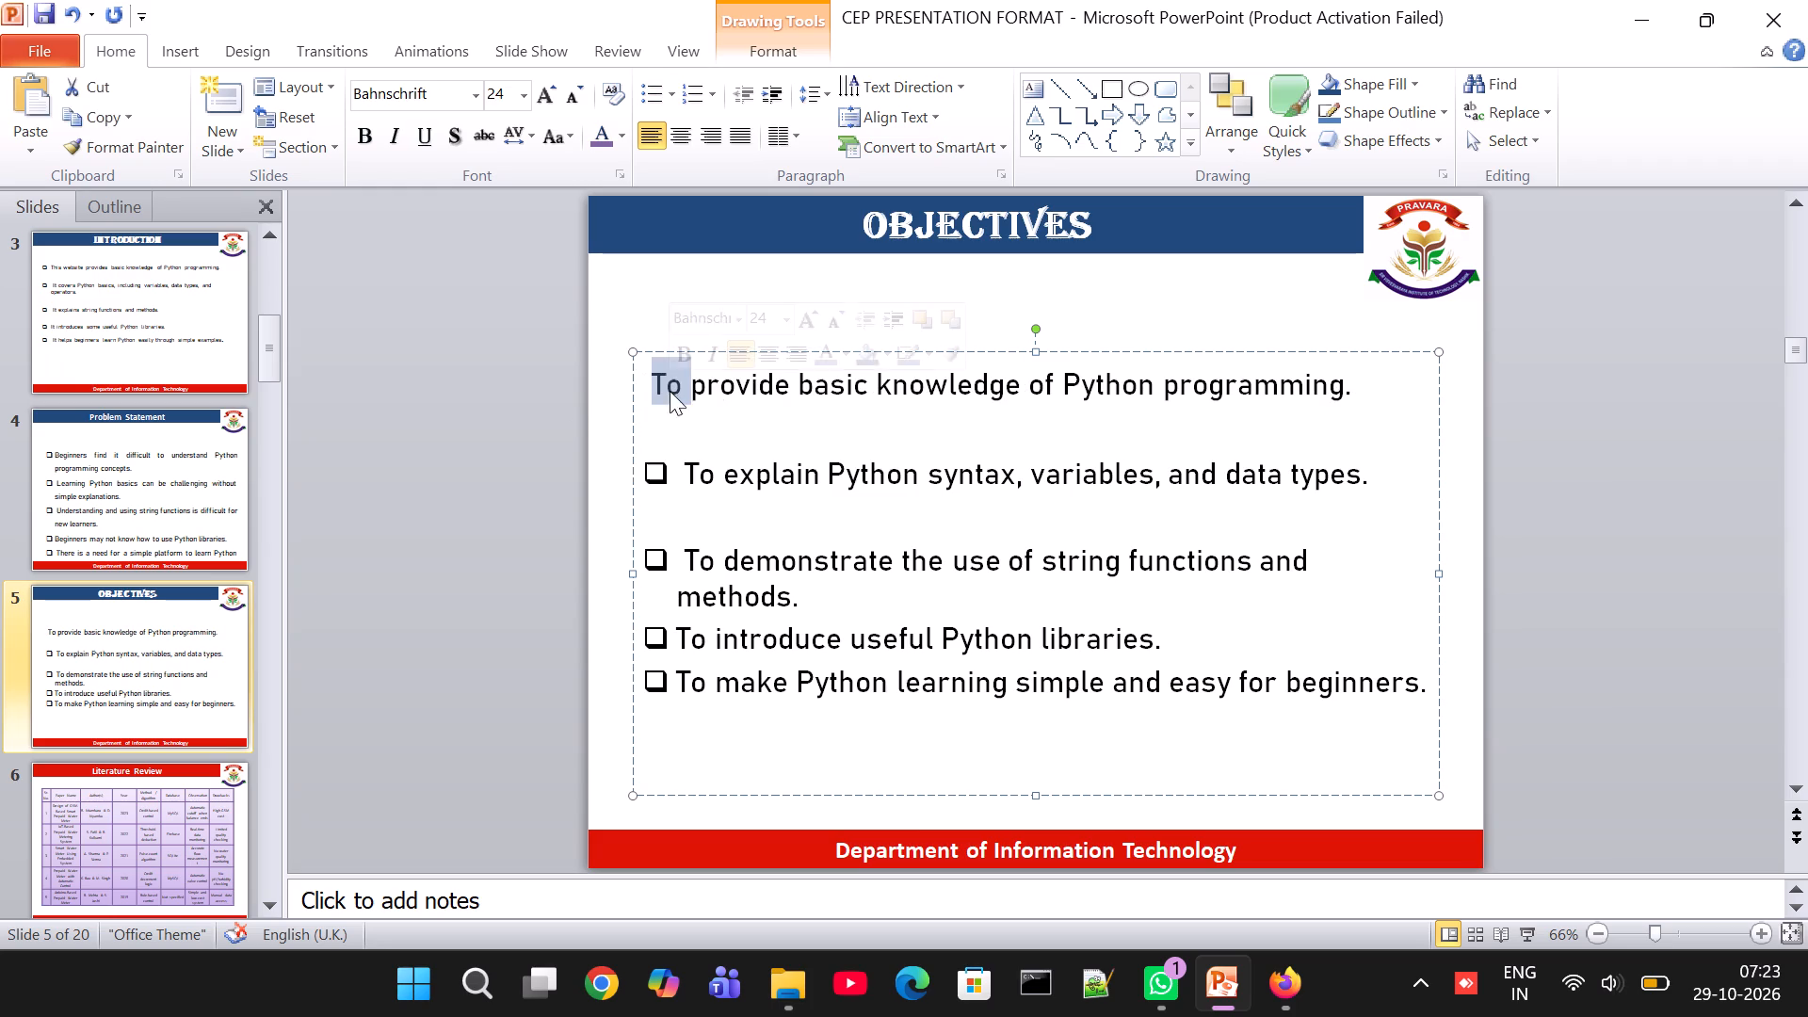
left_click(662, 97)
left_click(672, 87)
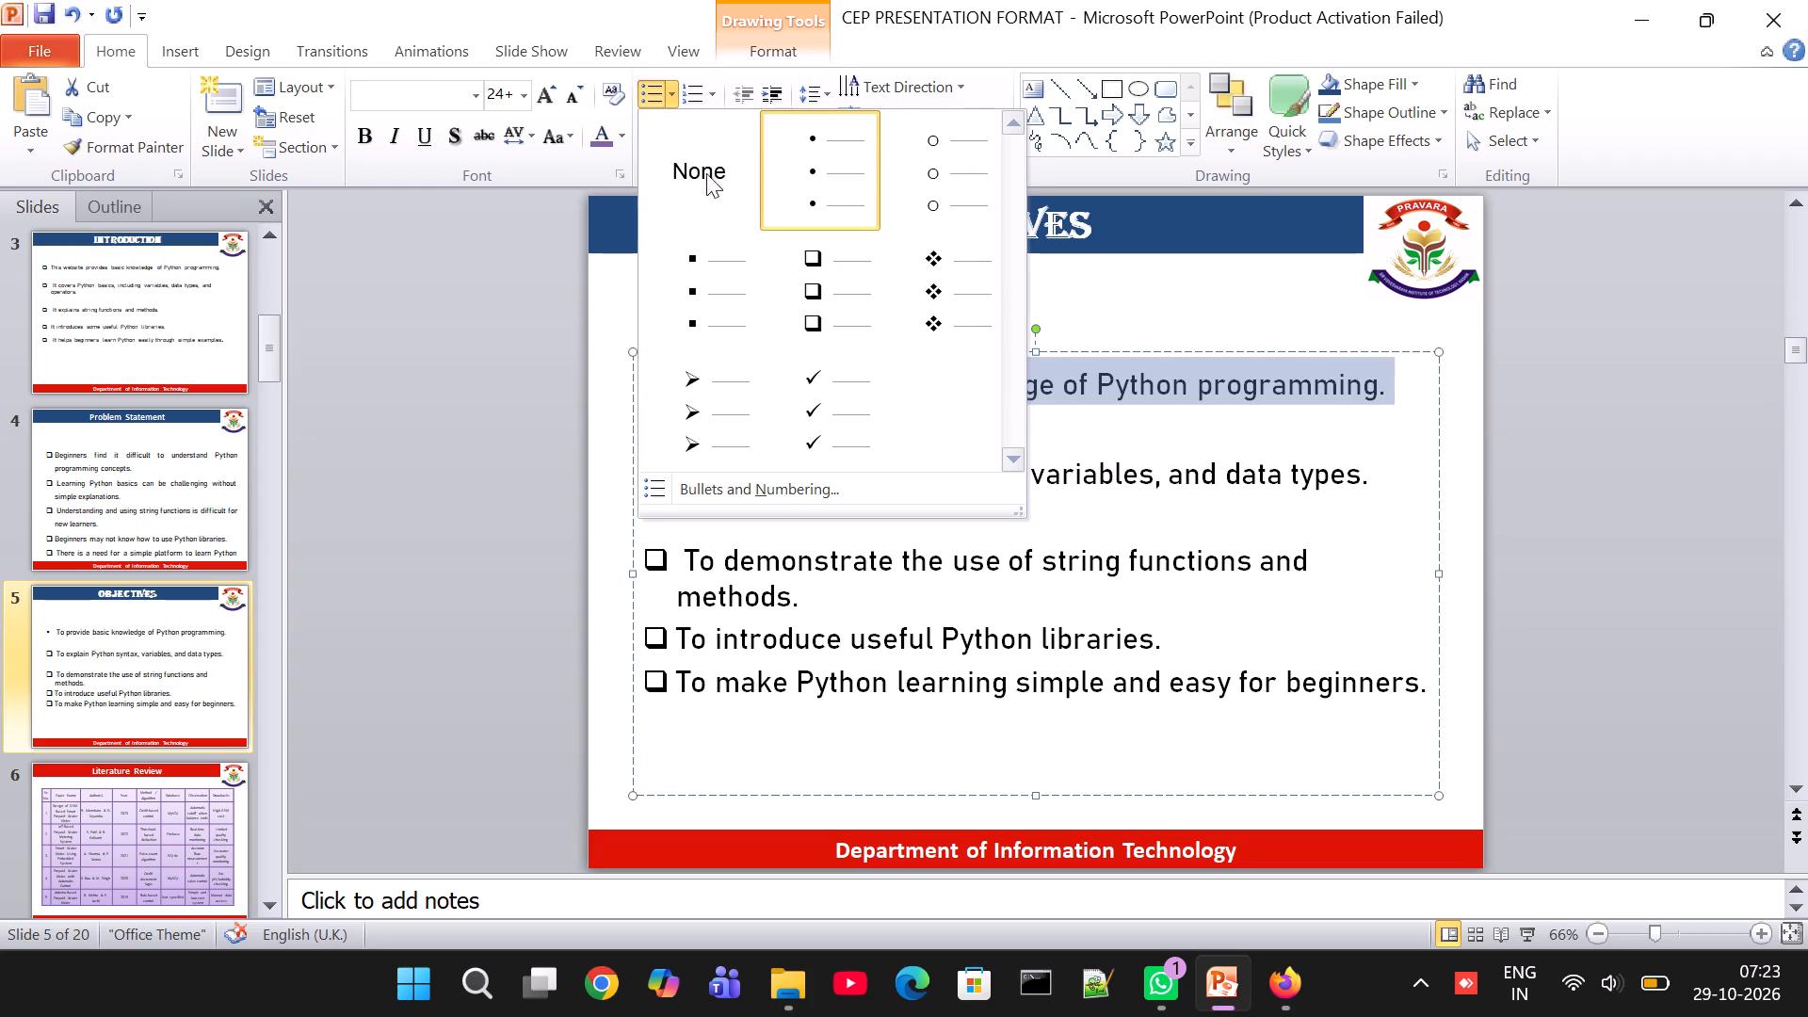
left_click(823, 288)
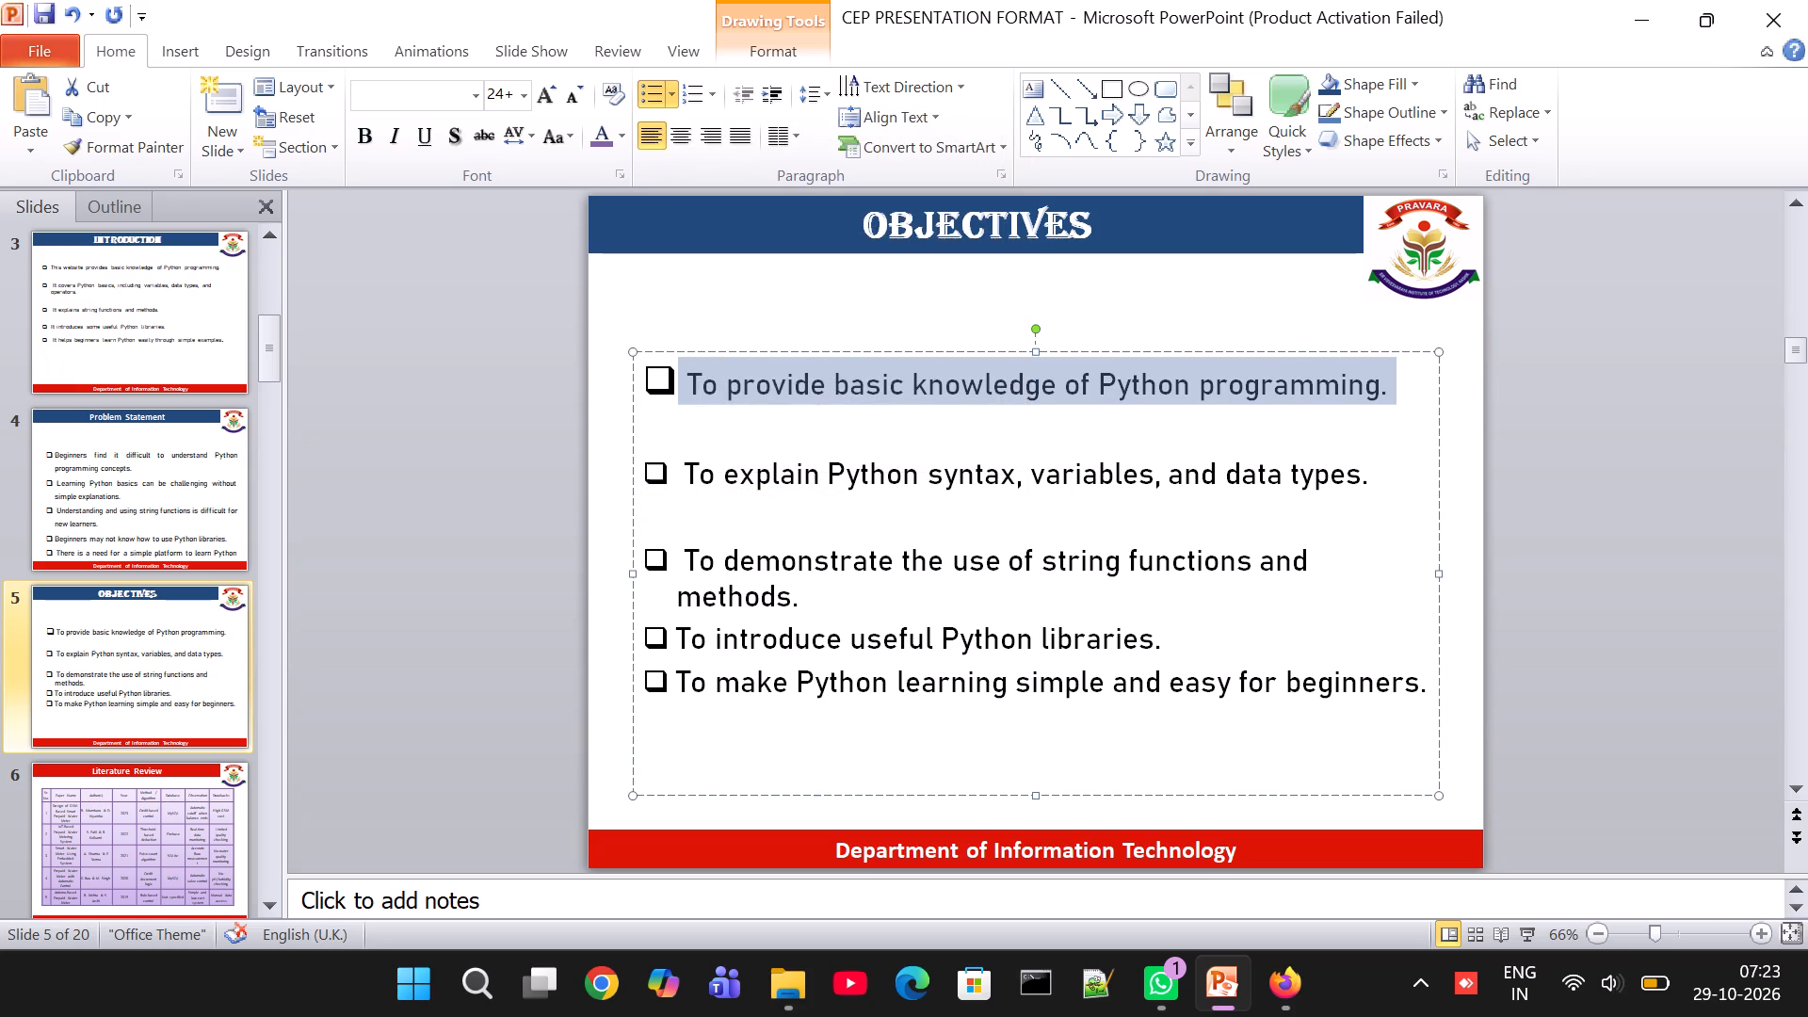
Insert an unbulleted blank line after each of the third and fourth objectives.
left_click(749, 289)
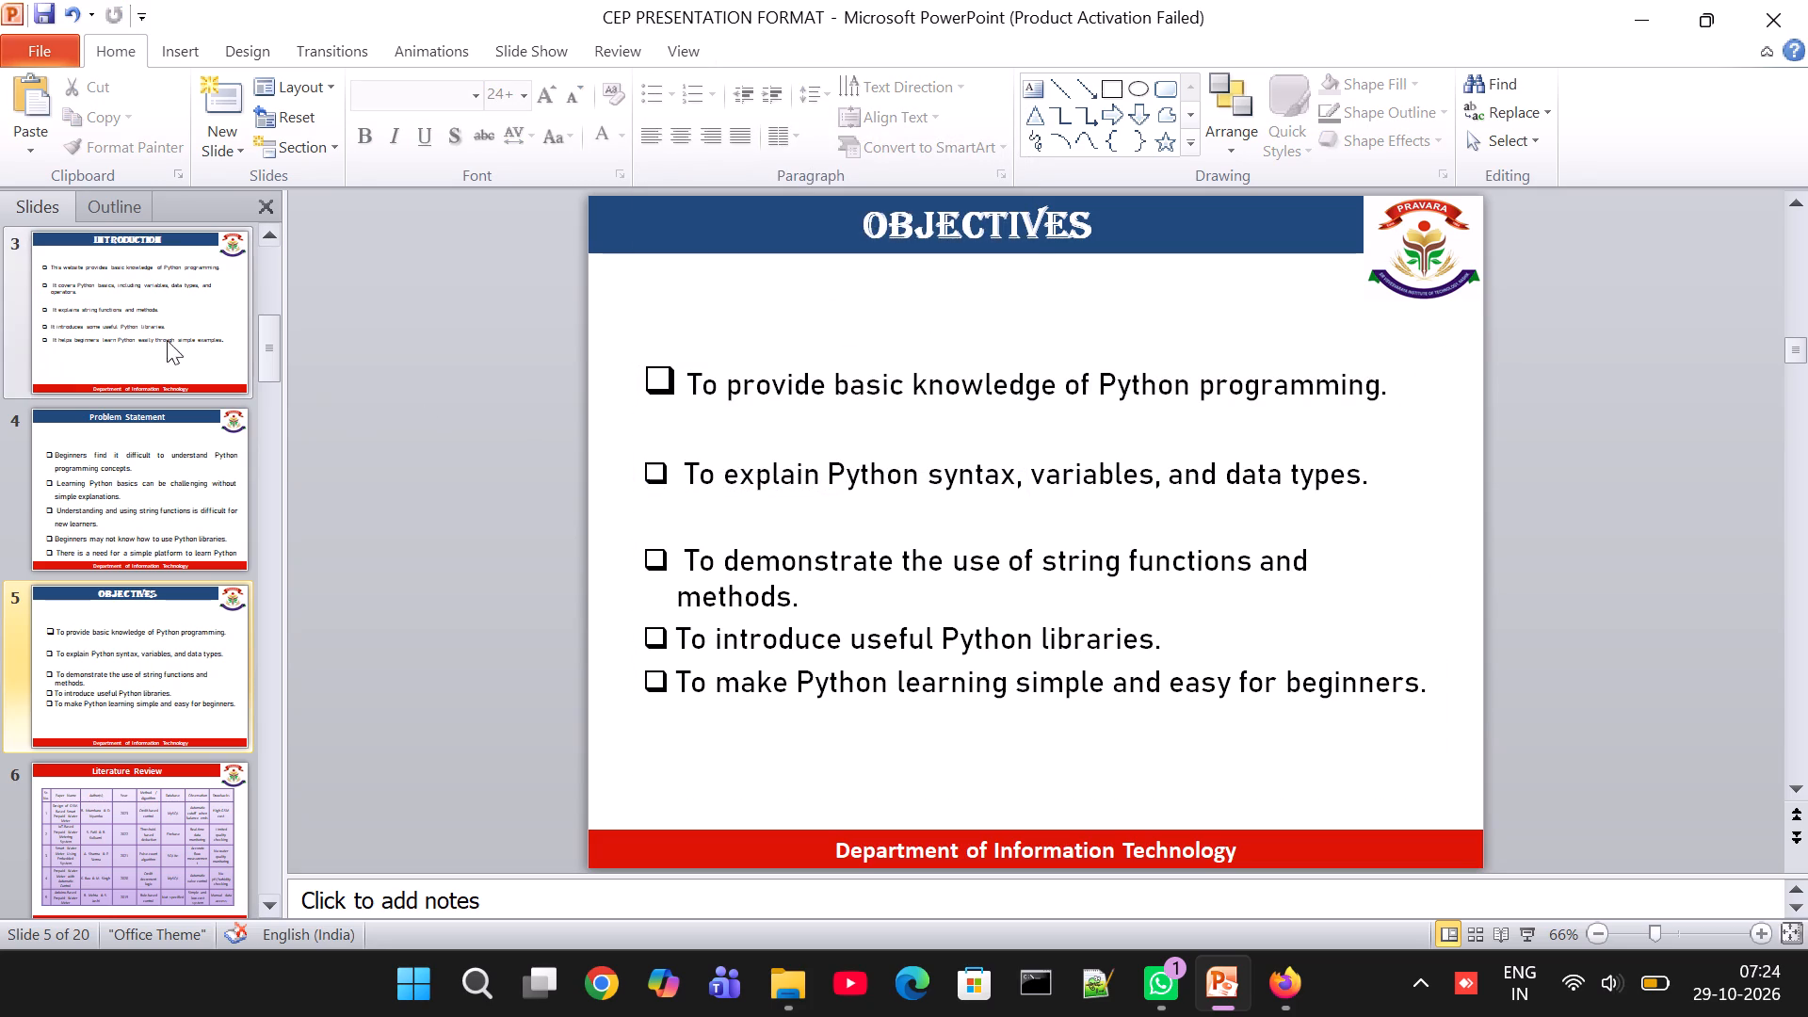
left_click(830, 599)
key("Return")
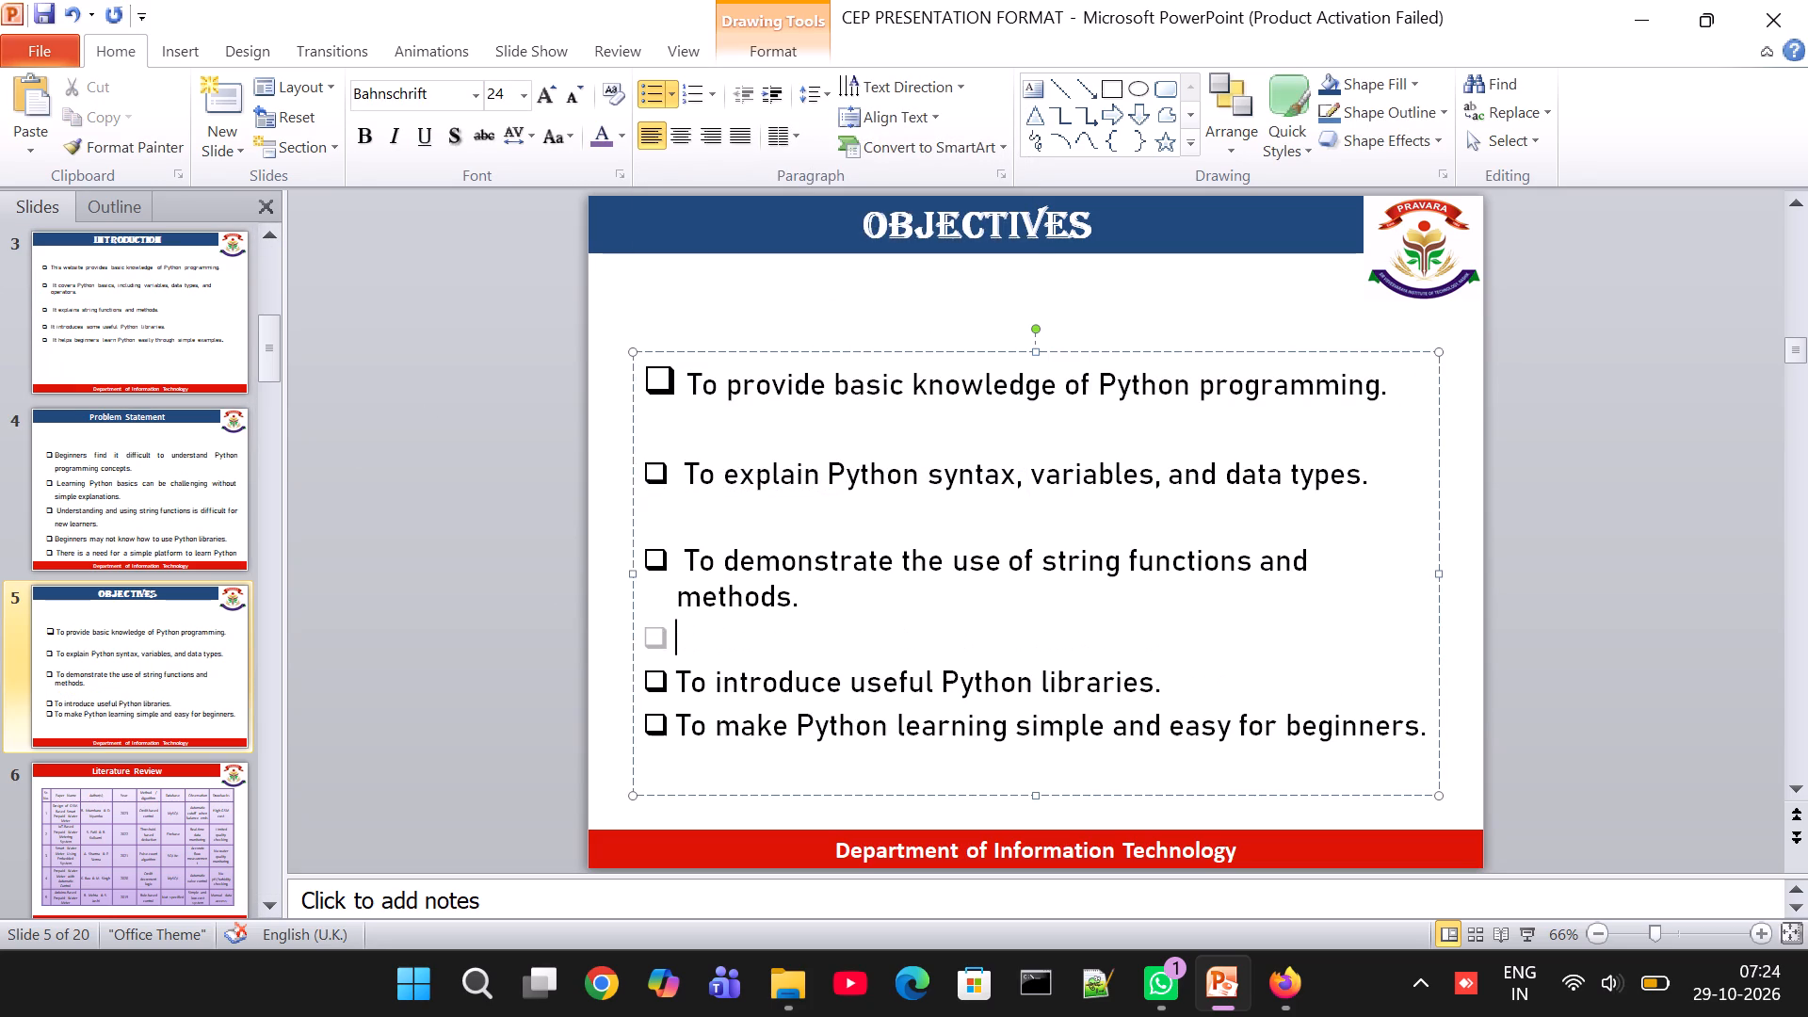
key("BackSpace")
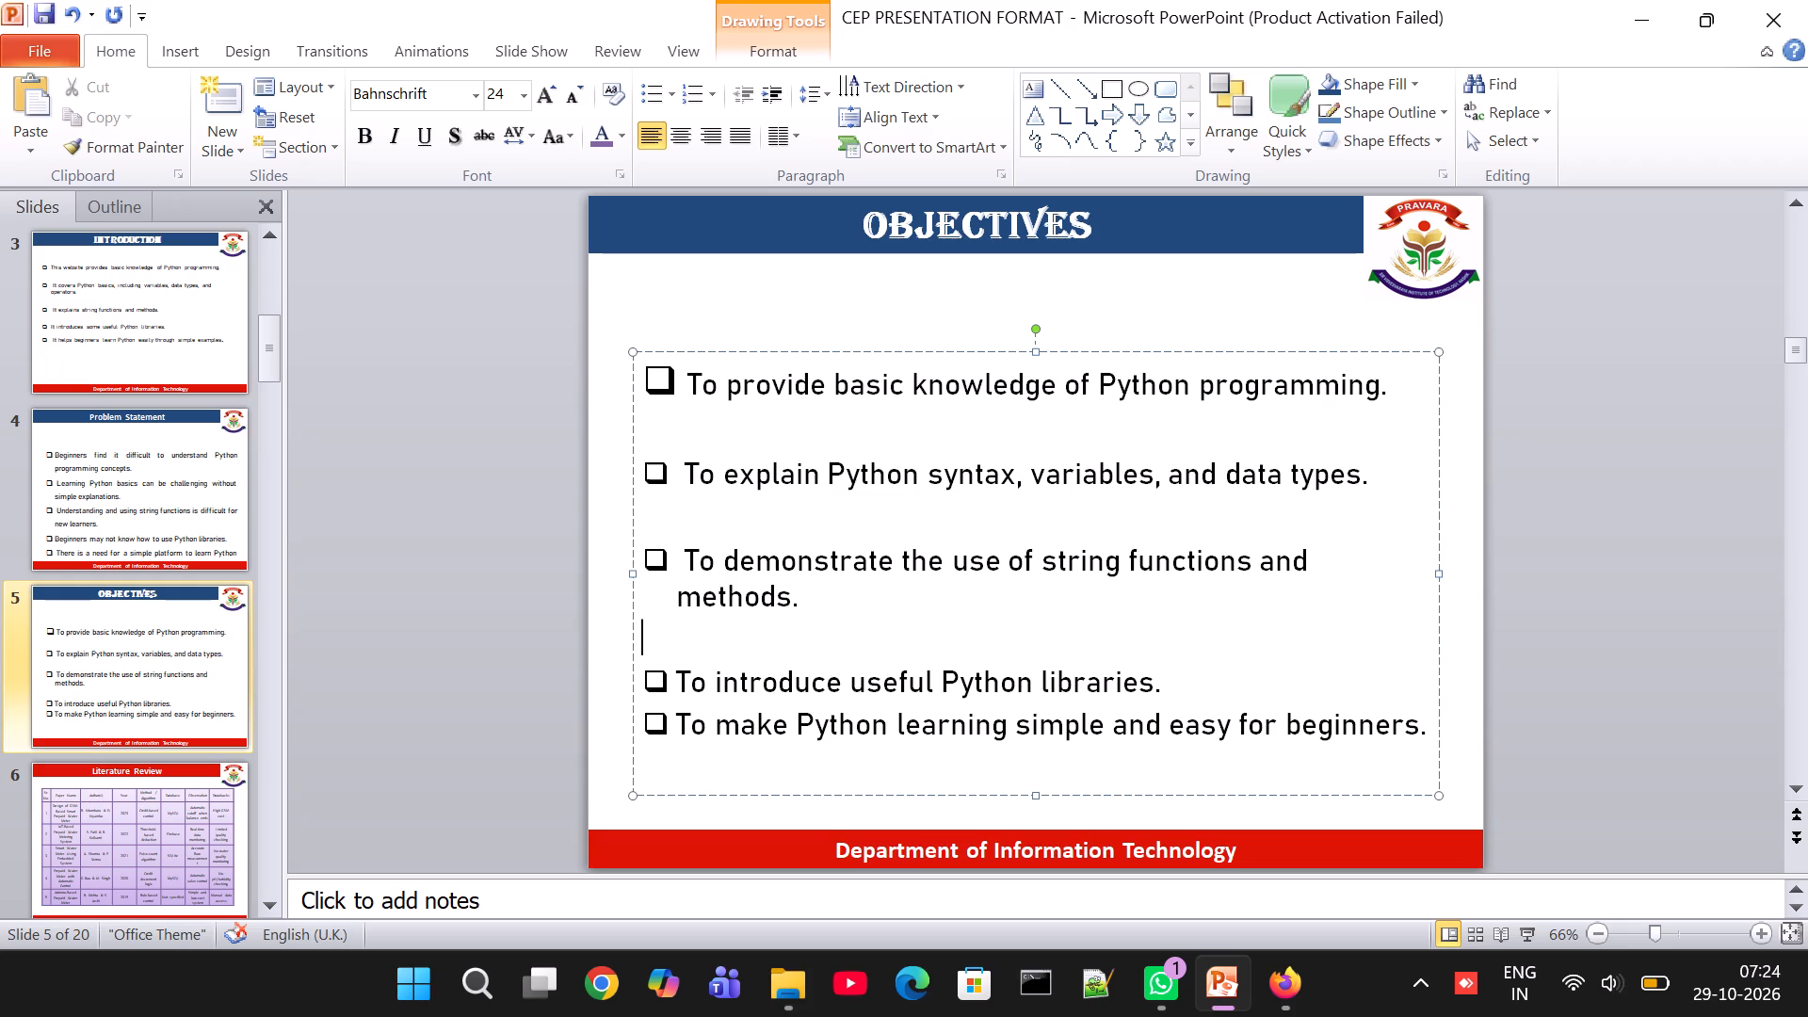
left_click(1193, 691)
key("BackSpace")
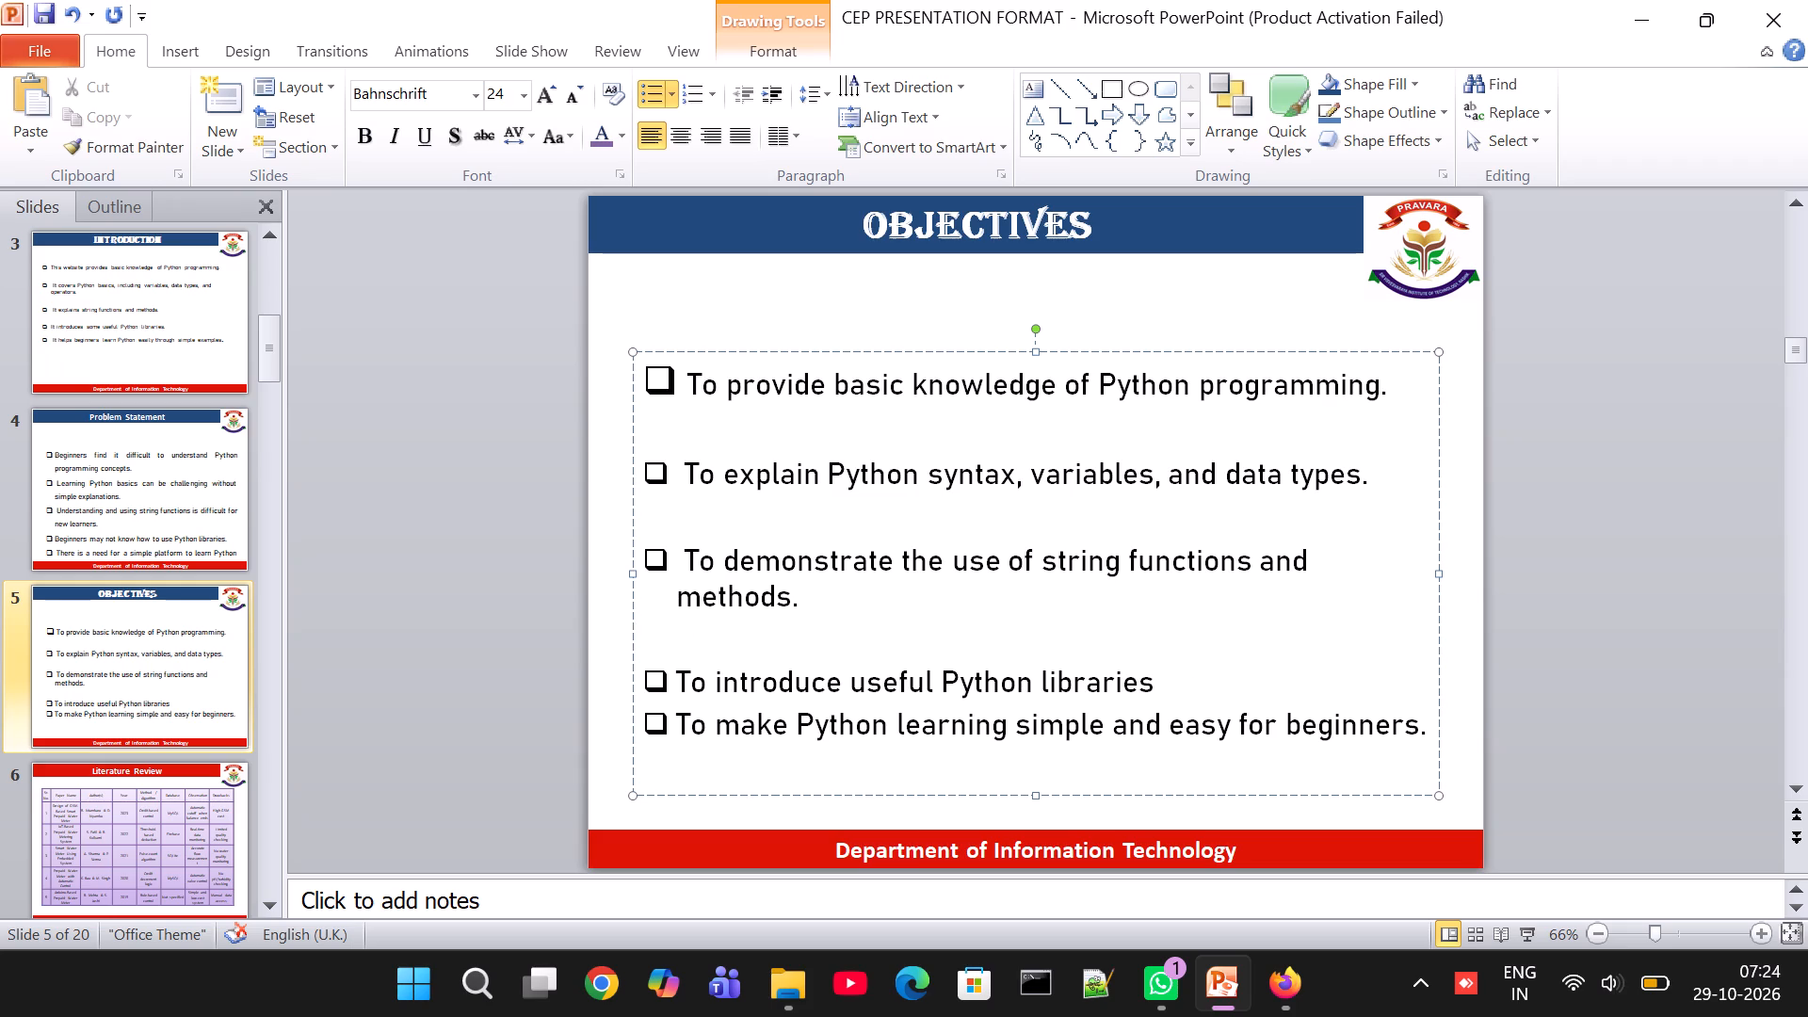
key("comma")
key("BackSpace")
key("period")
key("Return")
key("Return")
key("BackSpace")
key("BackSpace")
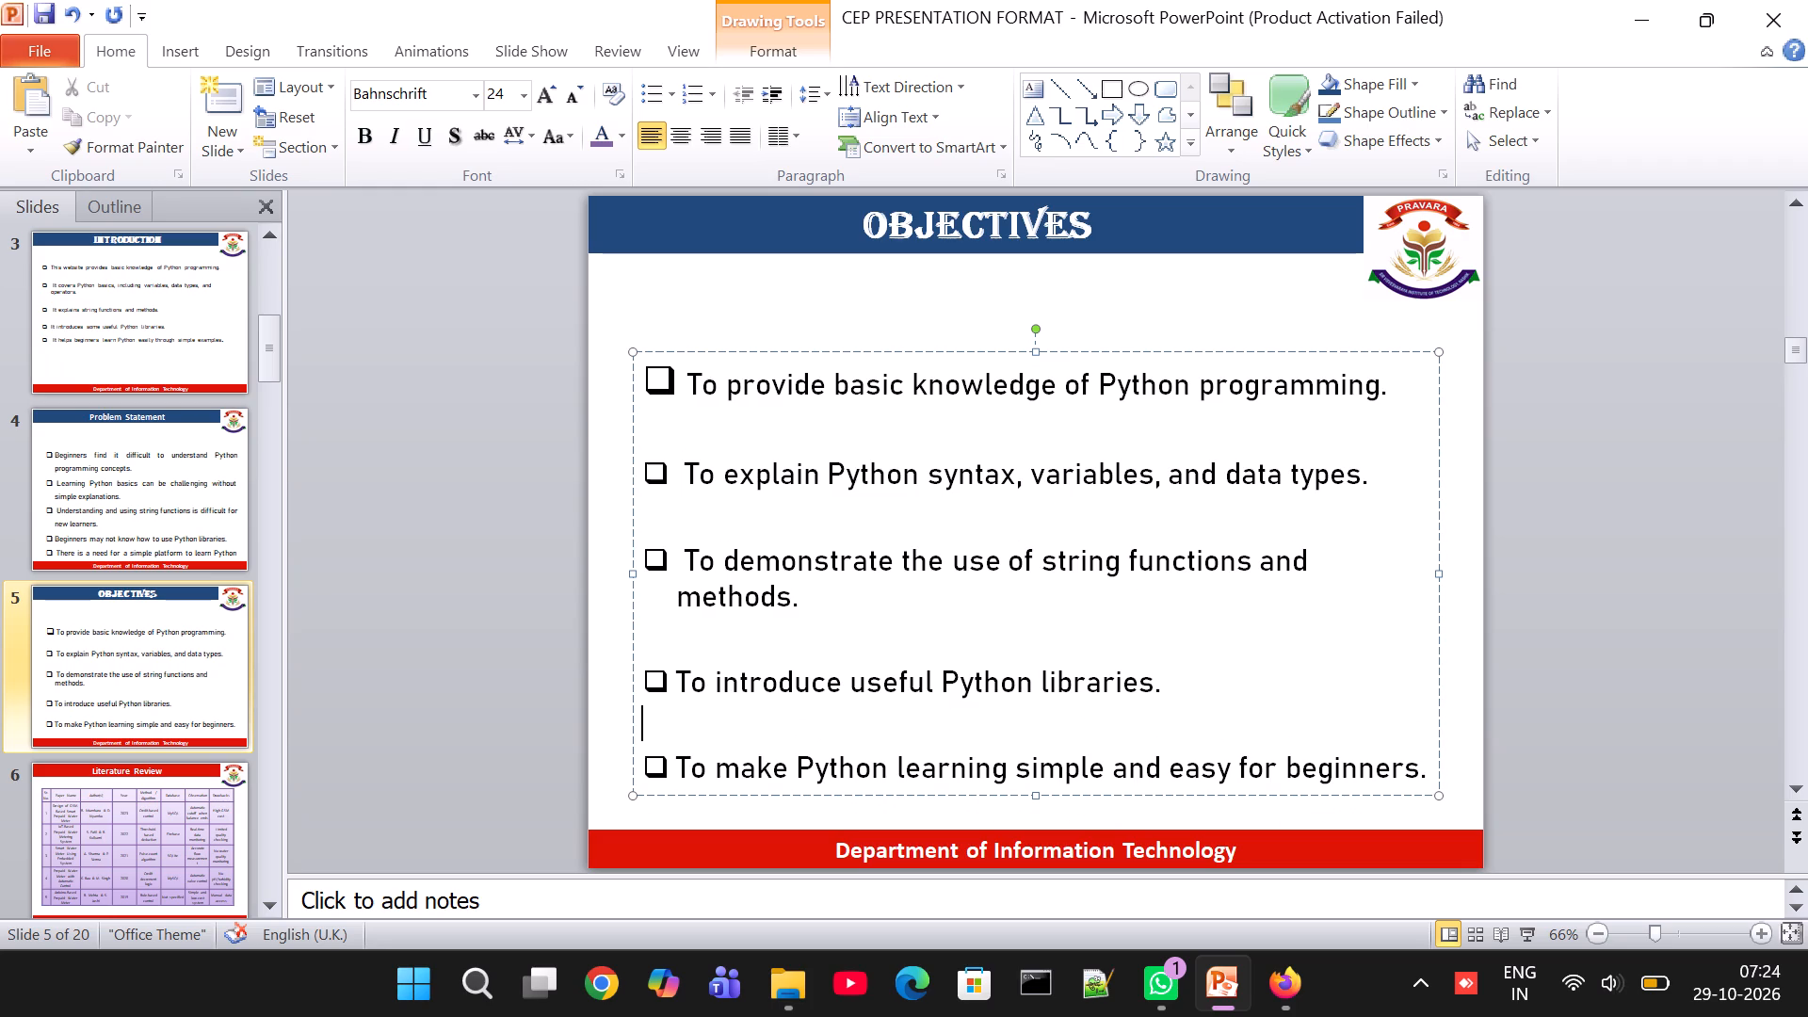
left_click(806, 247)
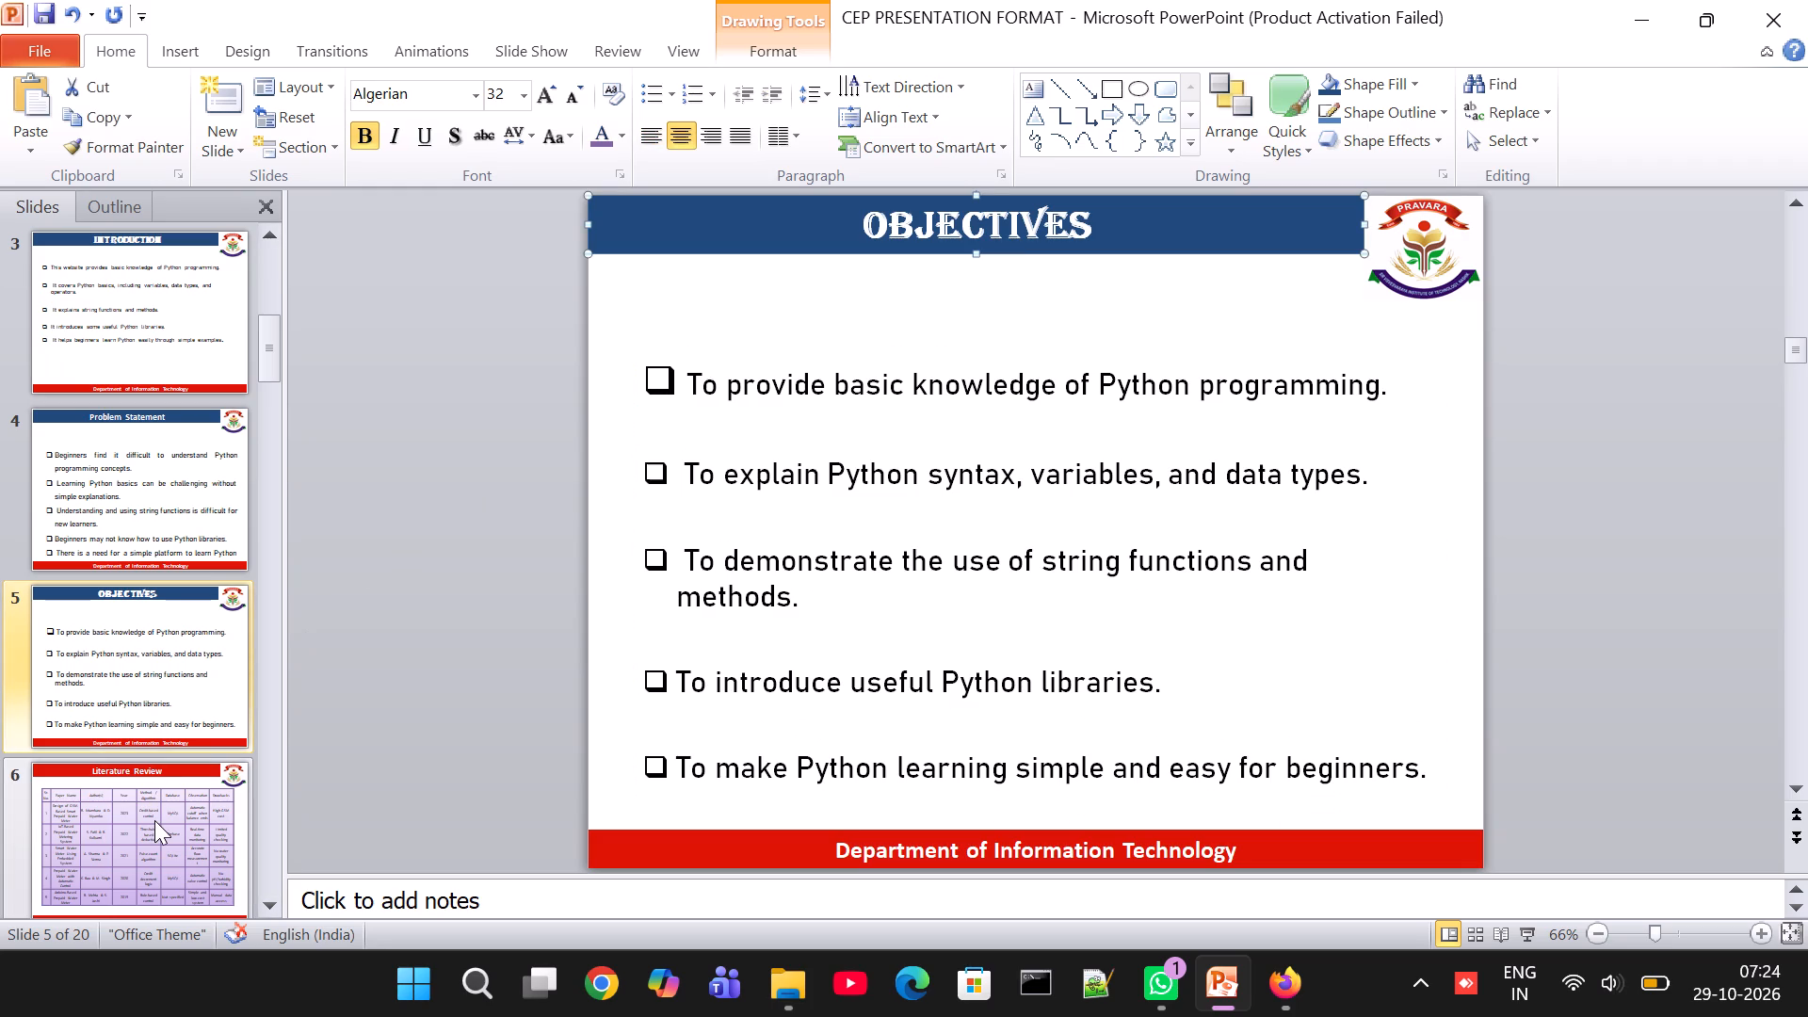
Set the font of the Problem Statement title on slide 4 to Algerian.
scroll(186, 468, "up", 1)
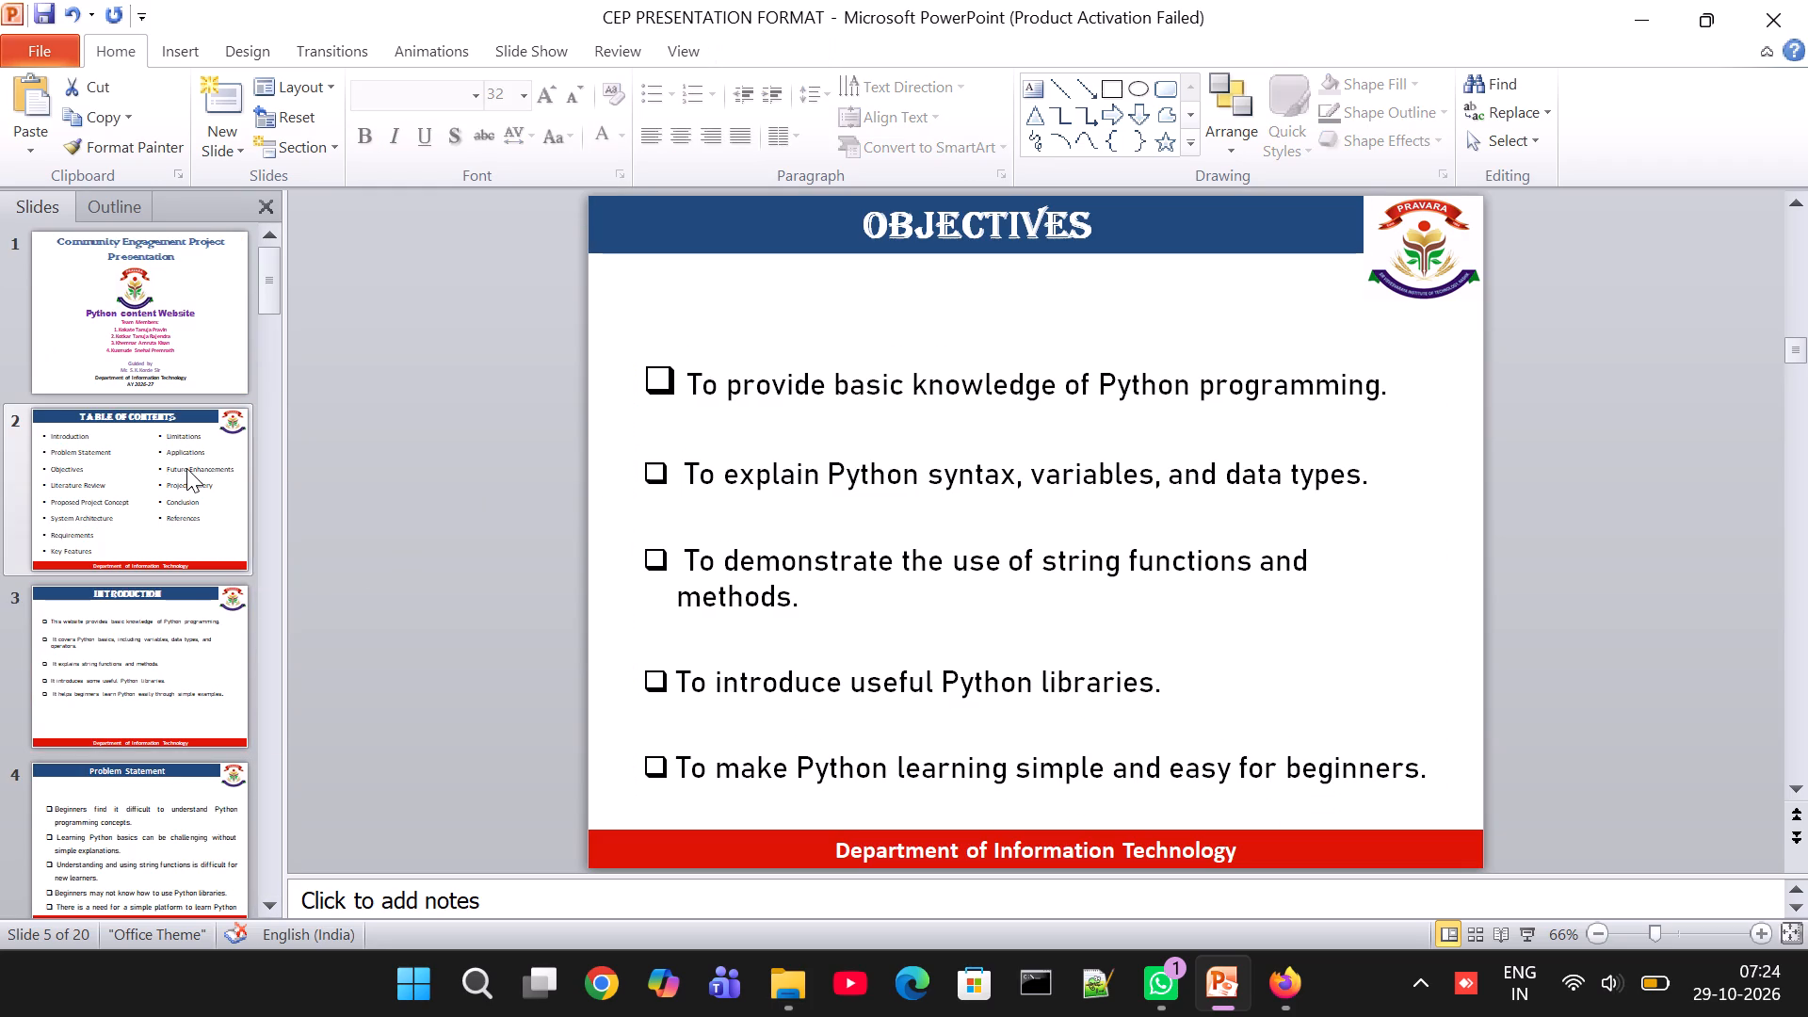
right_click(186, 468)
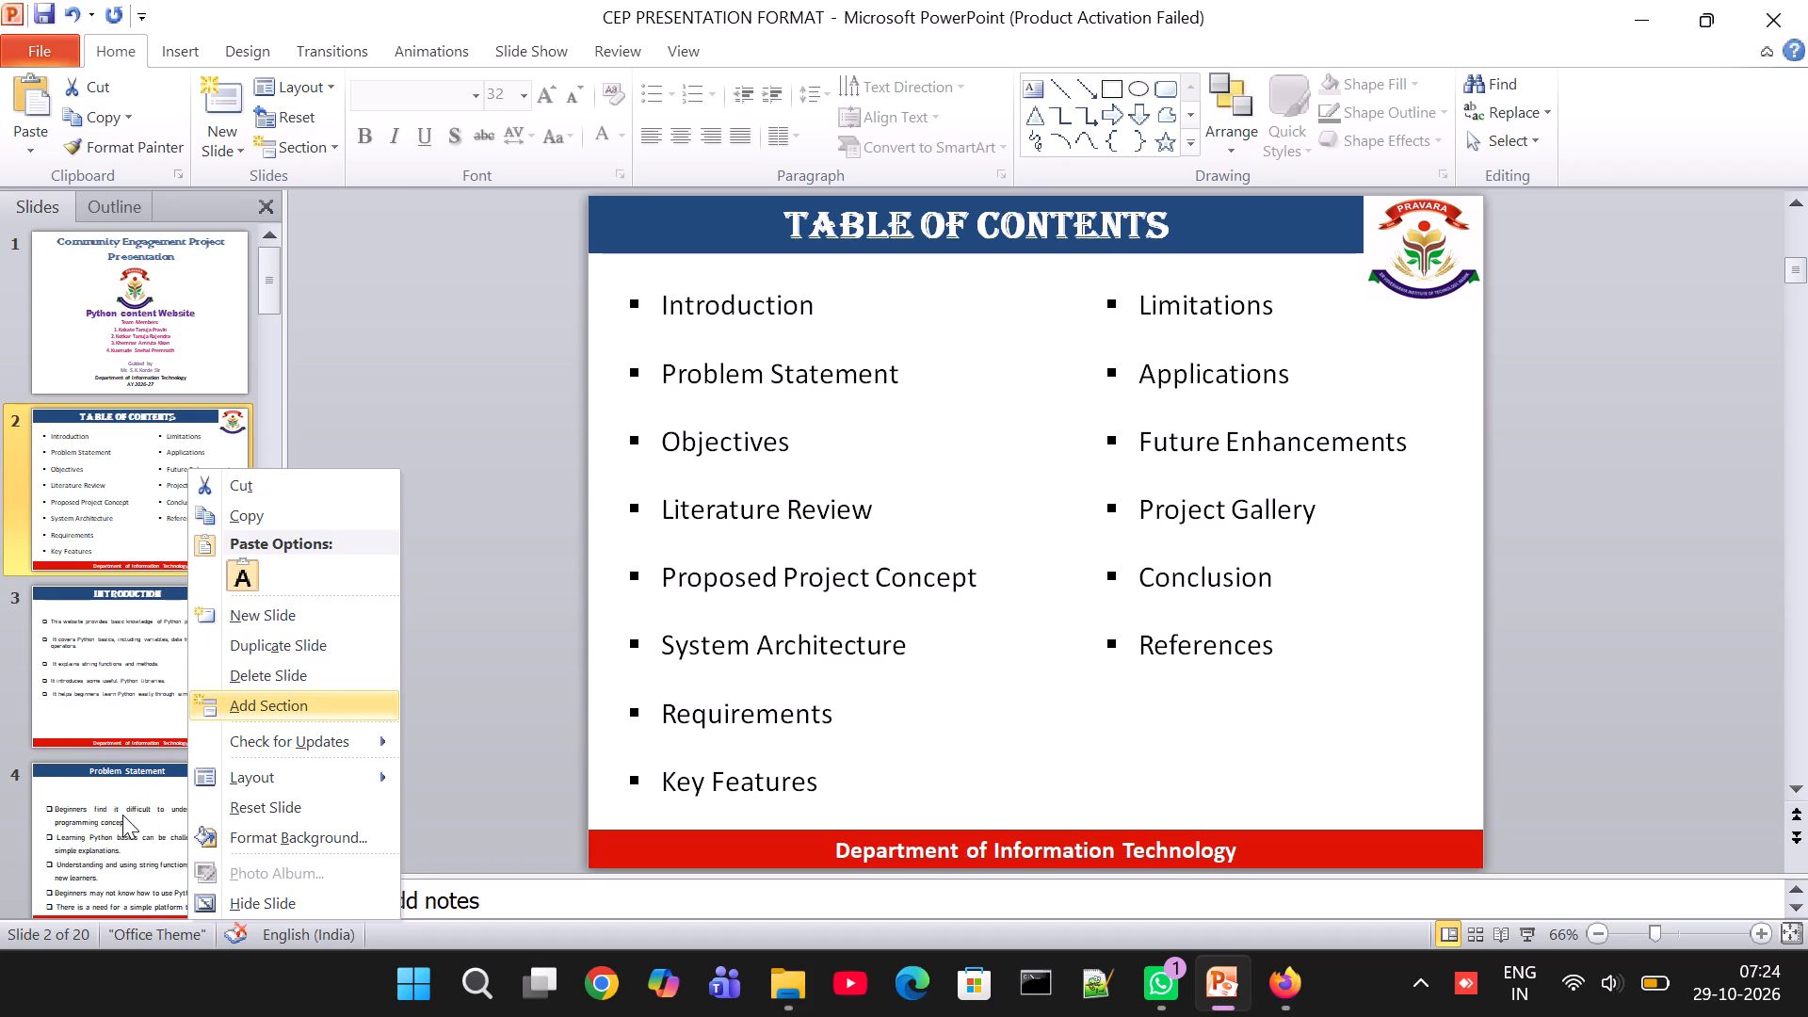
left_click(122, 815)
left_click(116, 848)
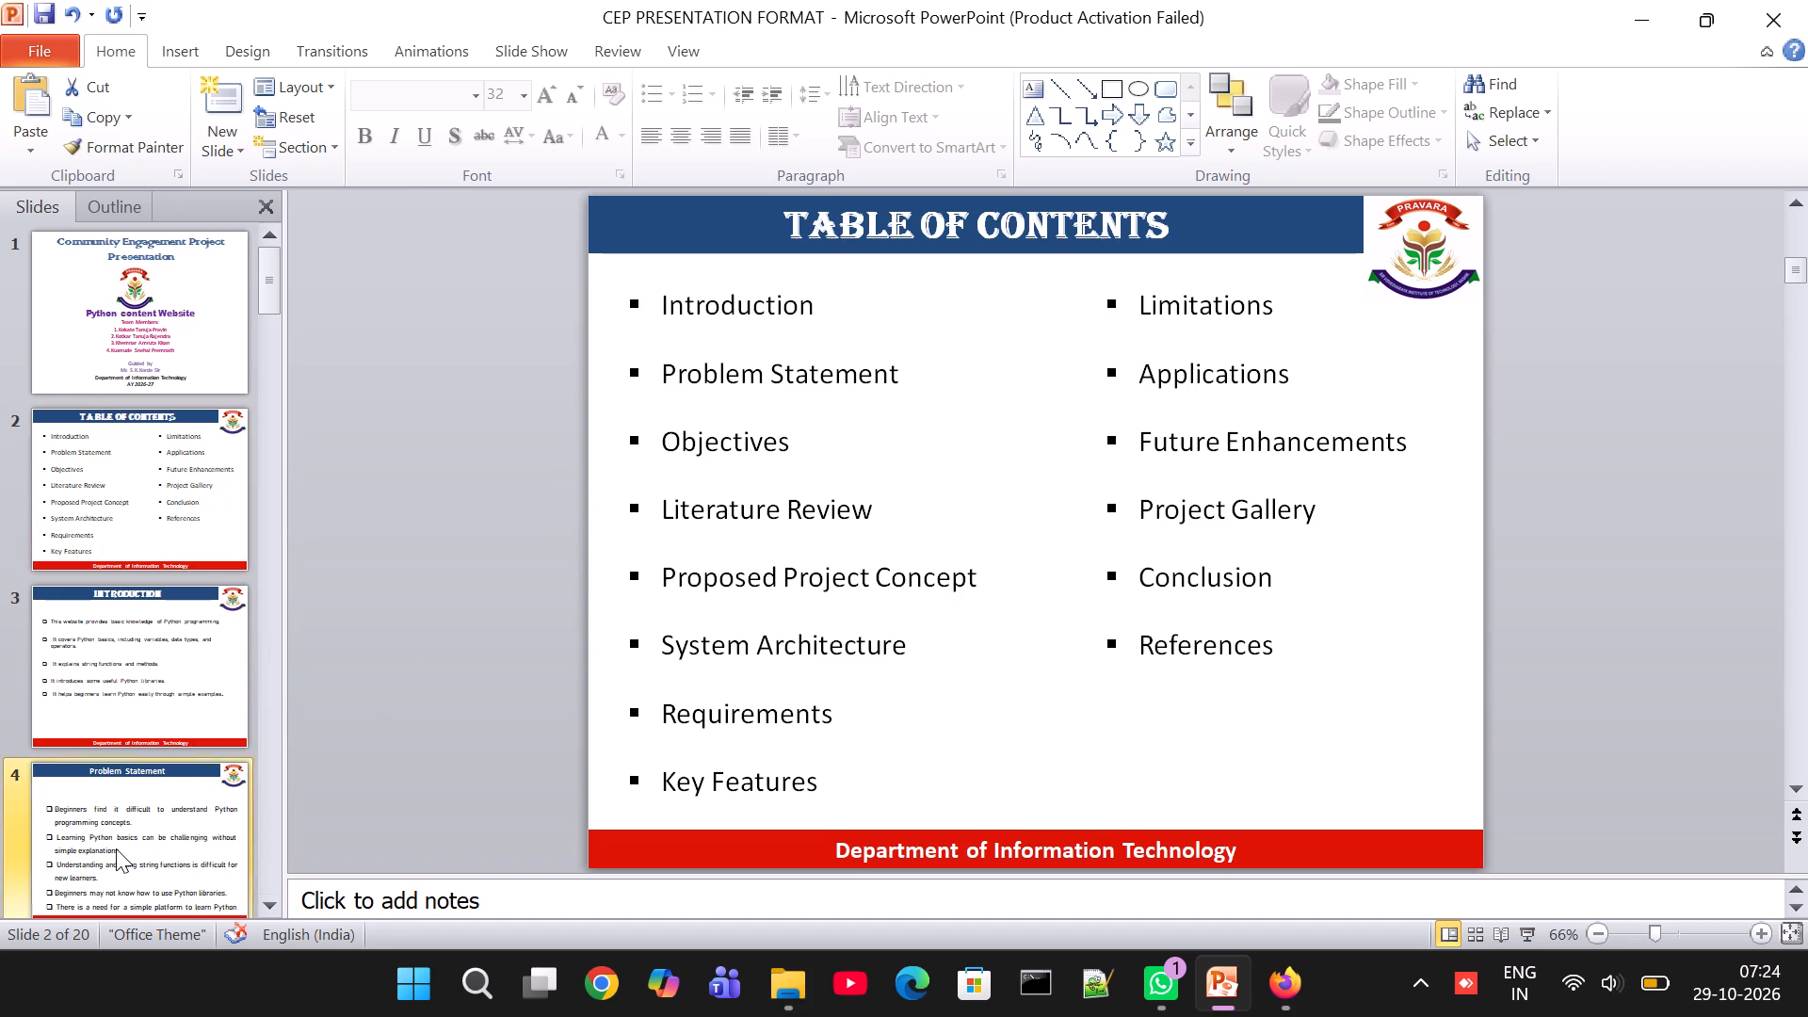
triple_click(841, 227)
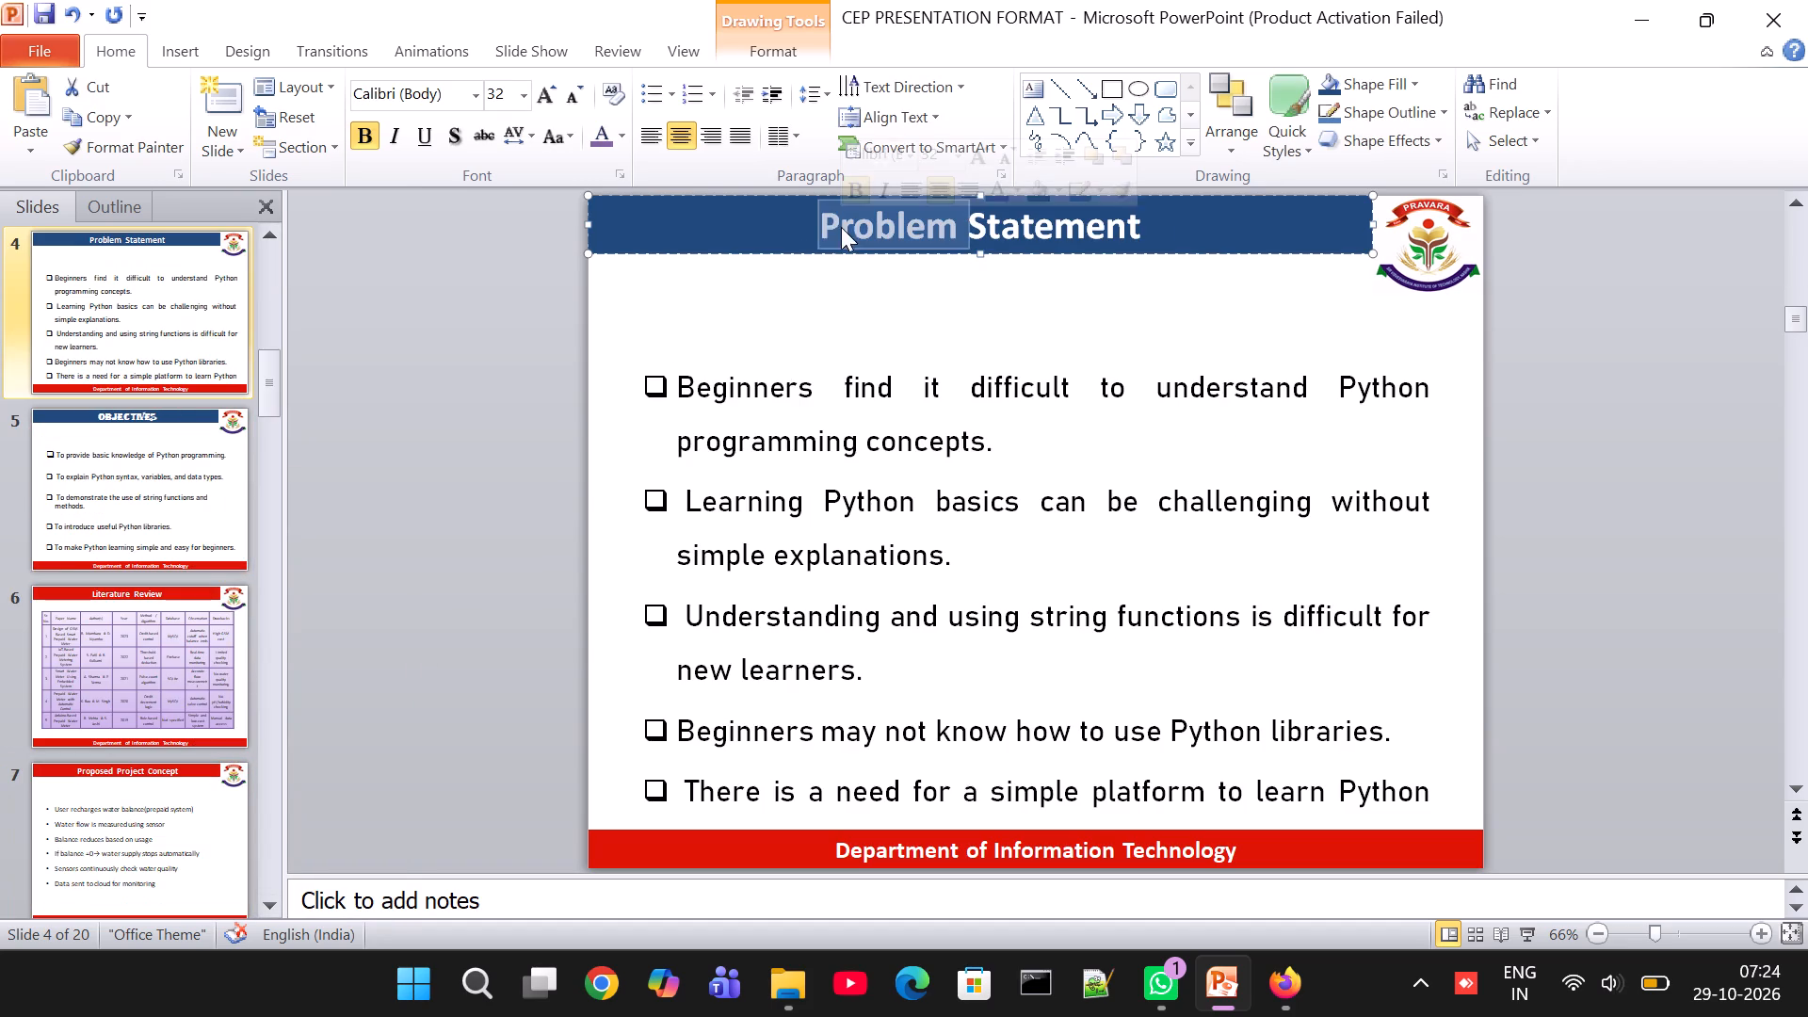
left_click(469, 94)
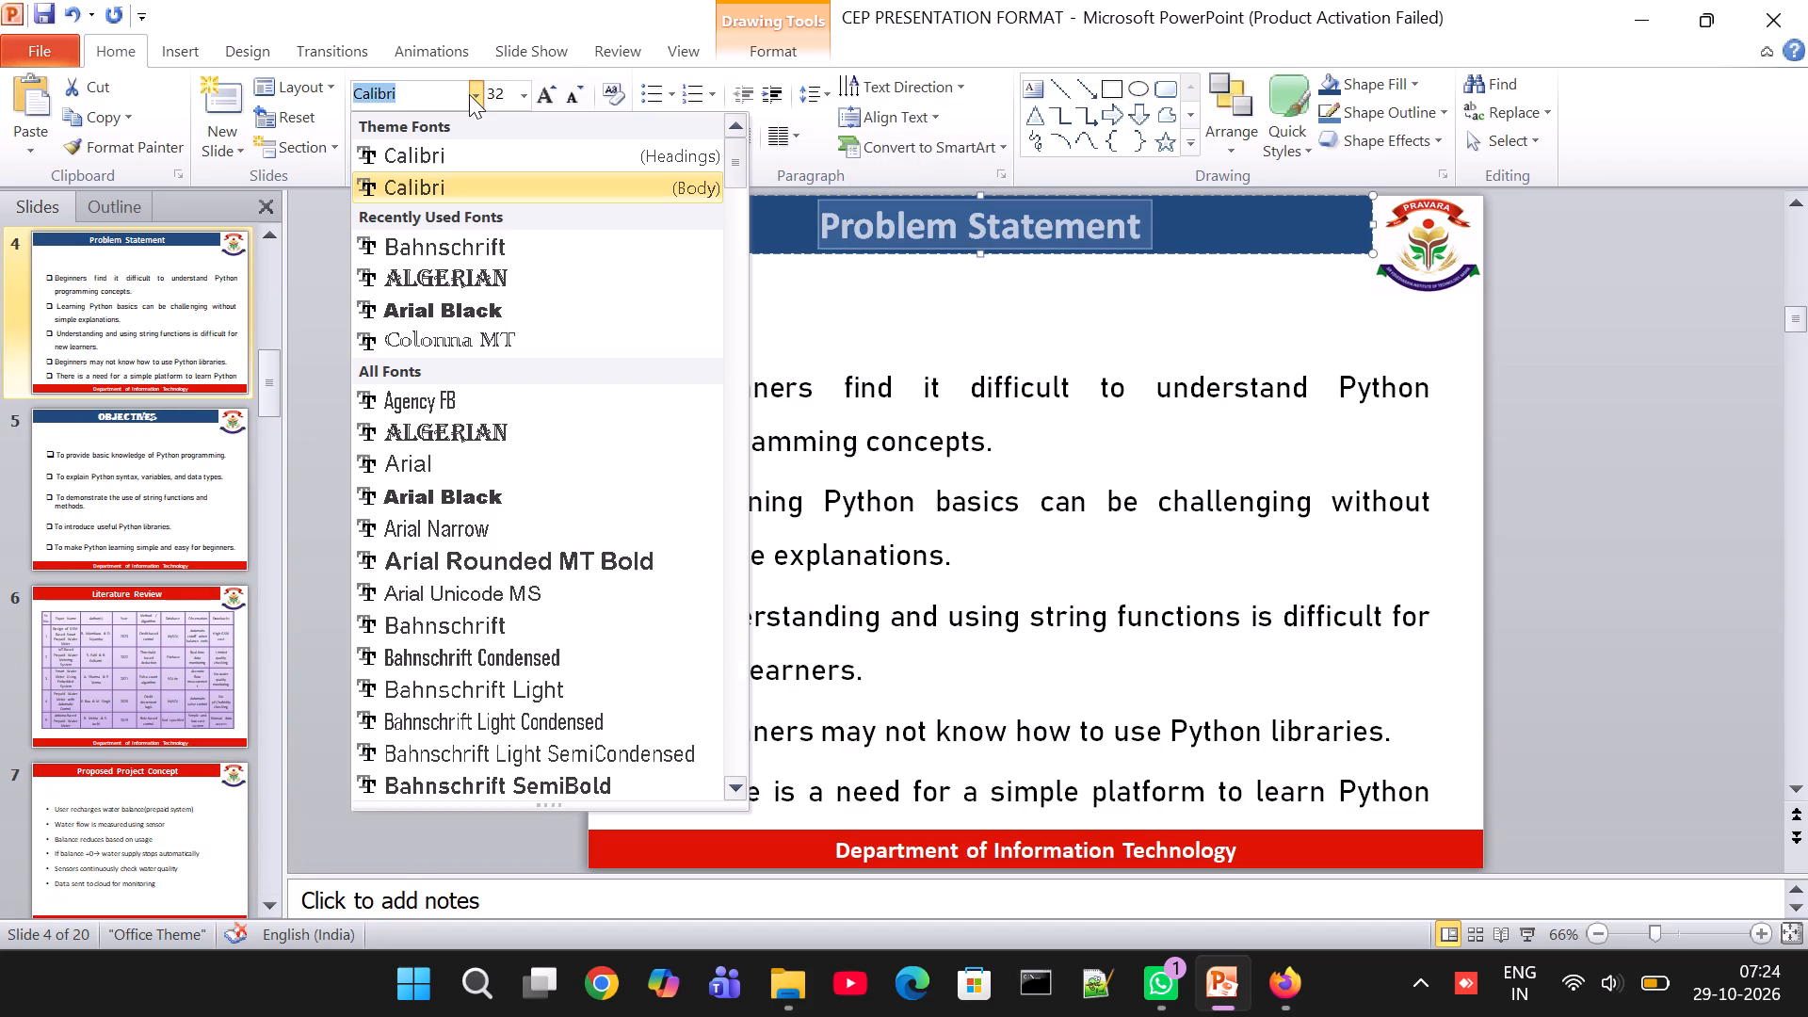
left_click(463, 286)
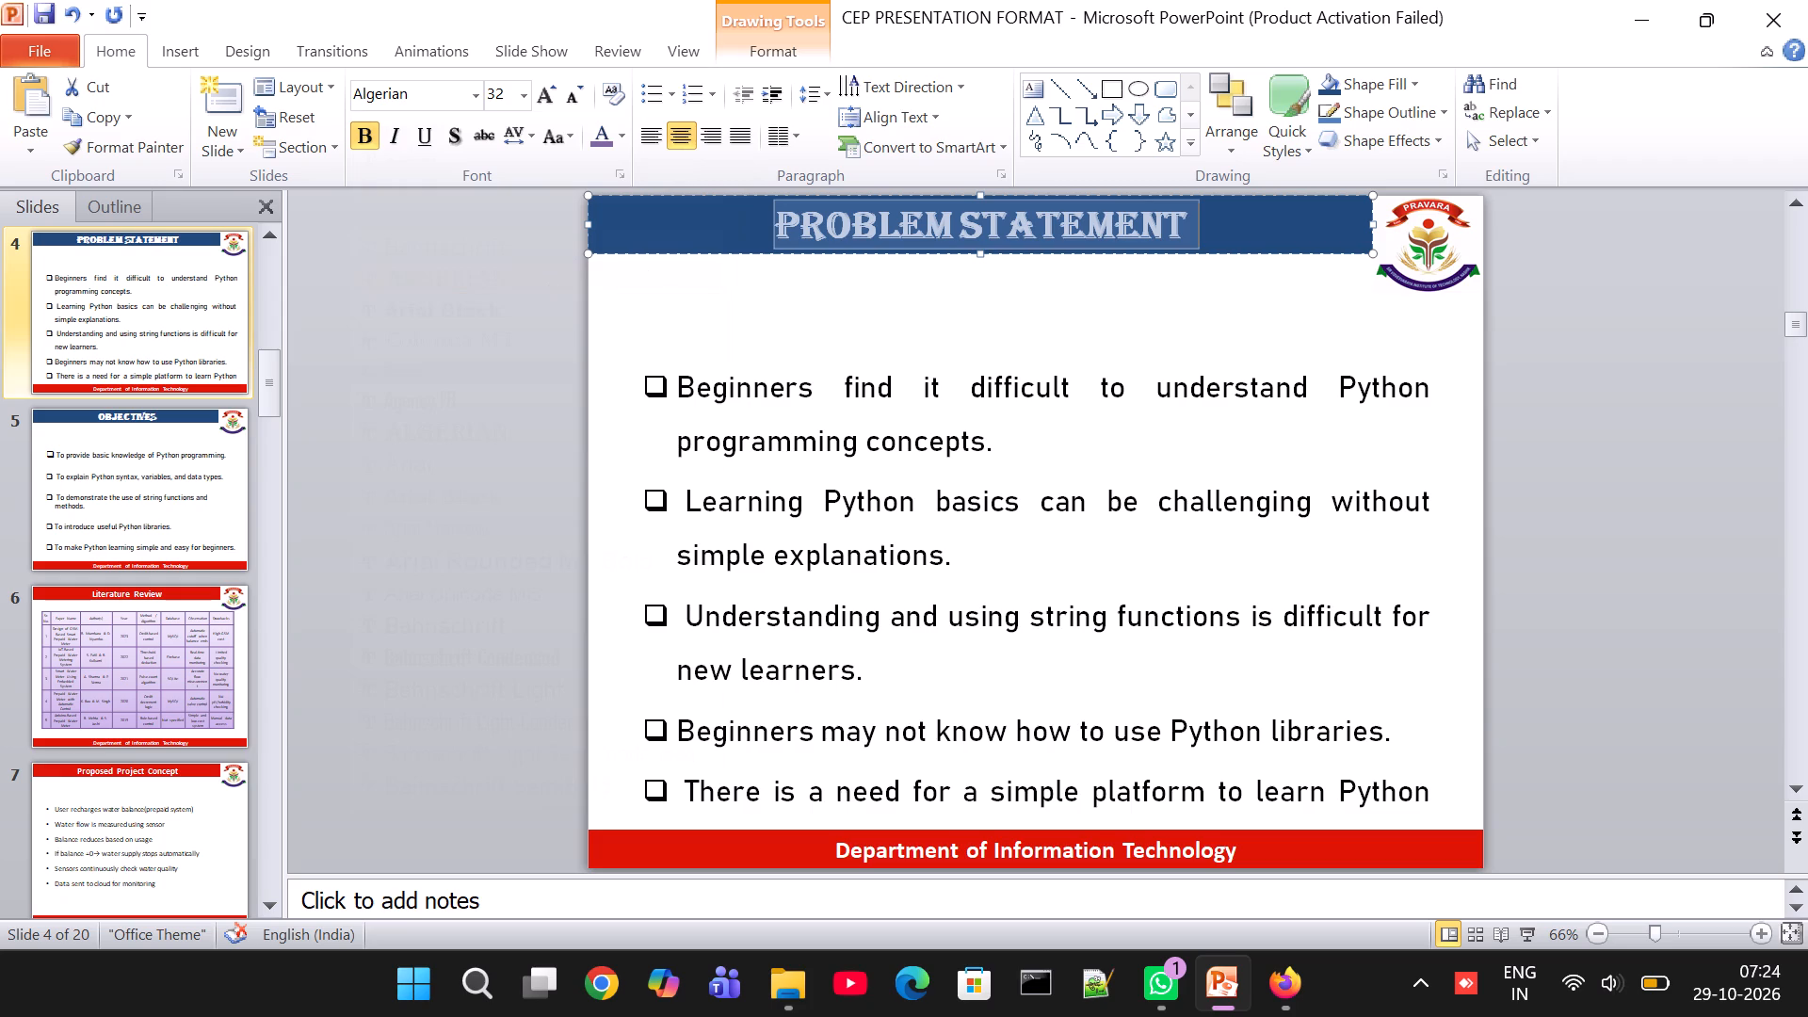
left_click(710, 327)
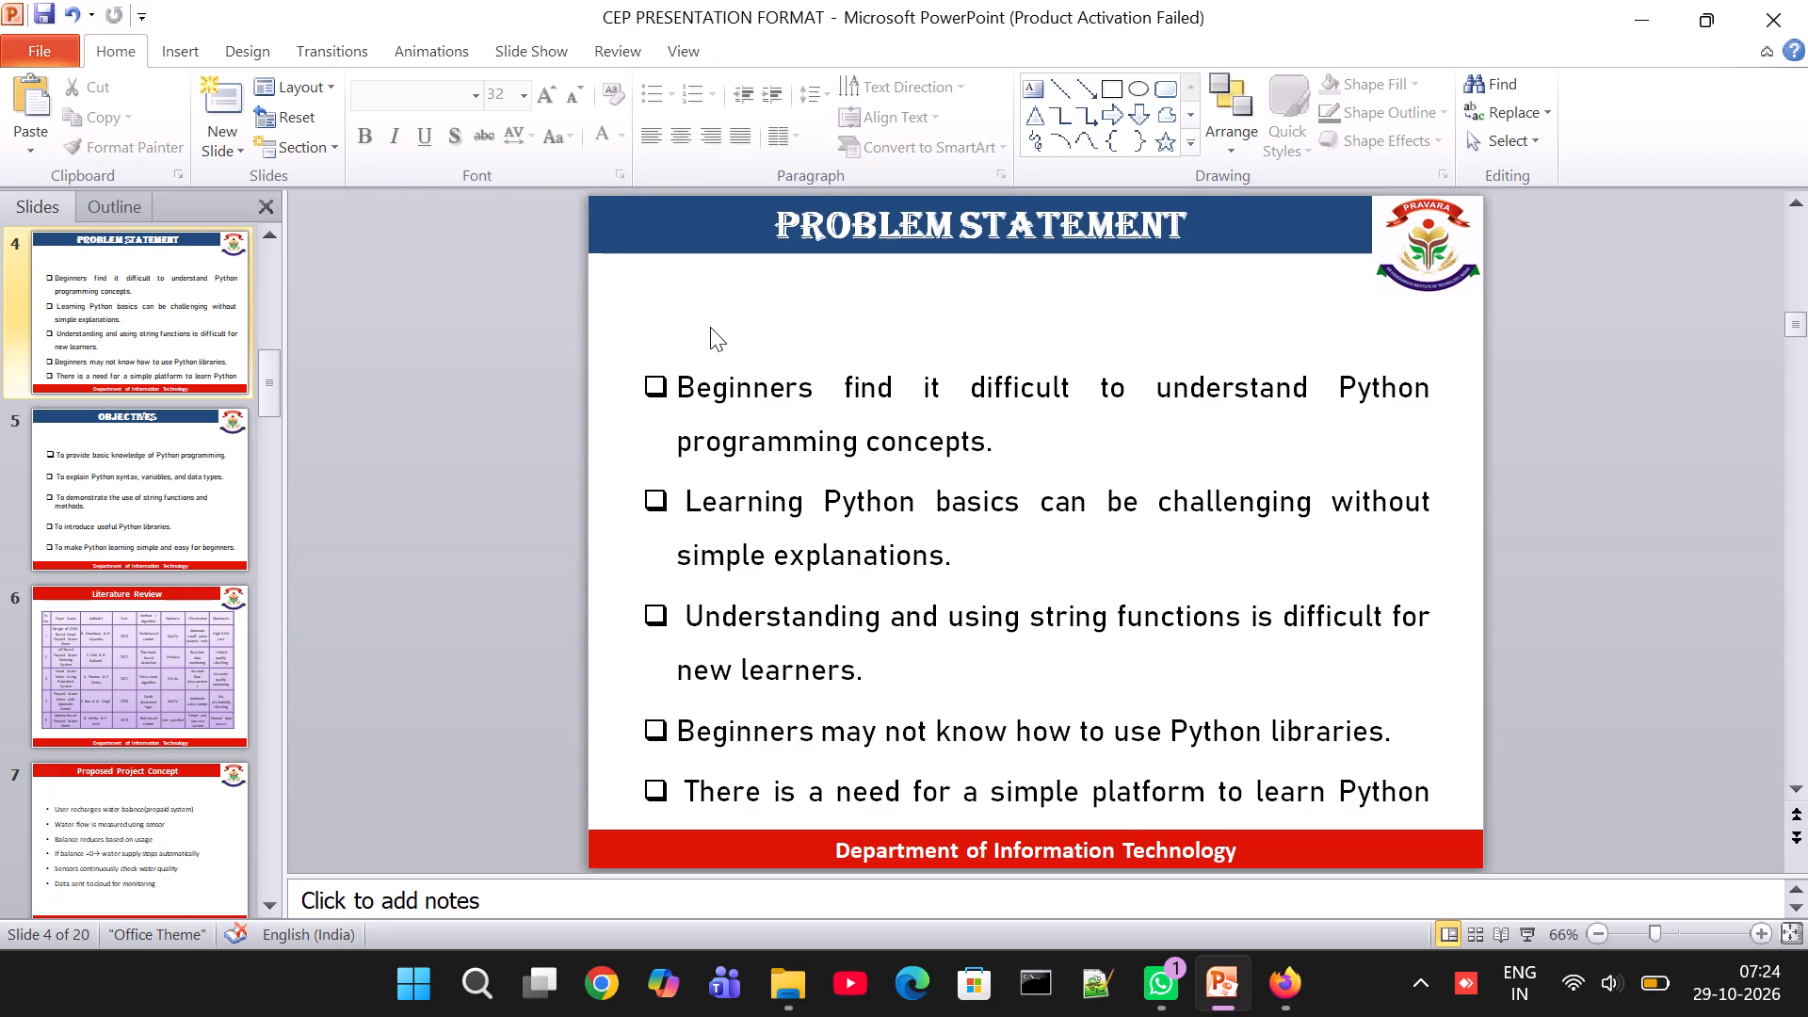
Save the presentation.
key("ctrl+s")
key("ctrl+s")
key("ctrl+s")
key("ctrl+s")
key("ctrl+s")
key("ctrl+s")
key("ctrl+s")
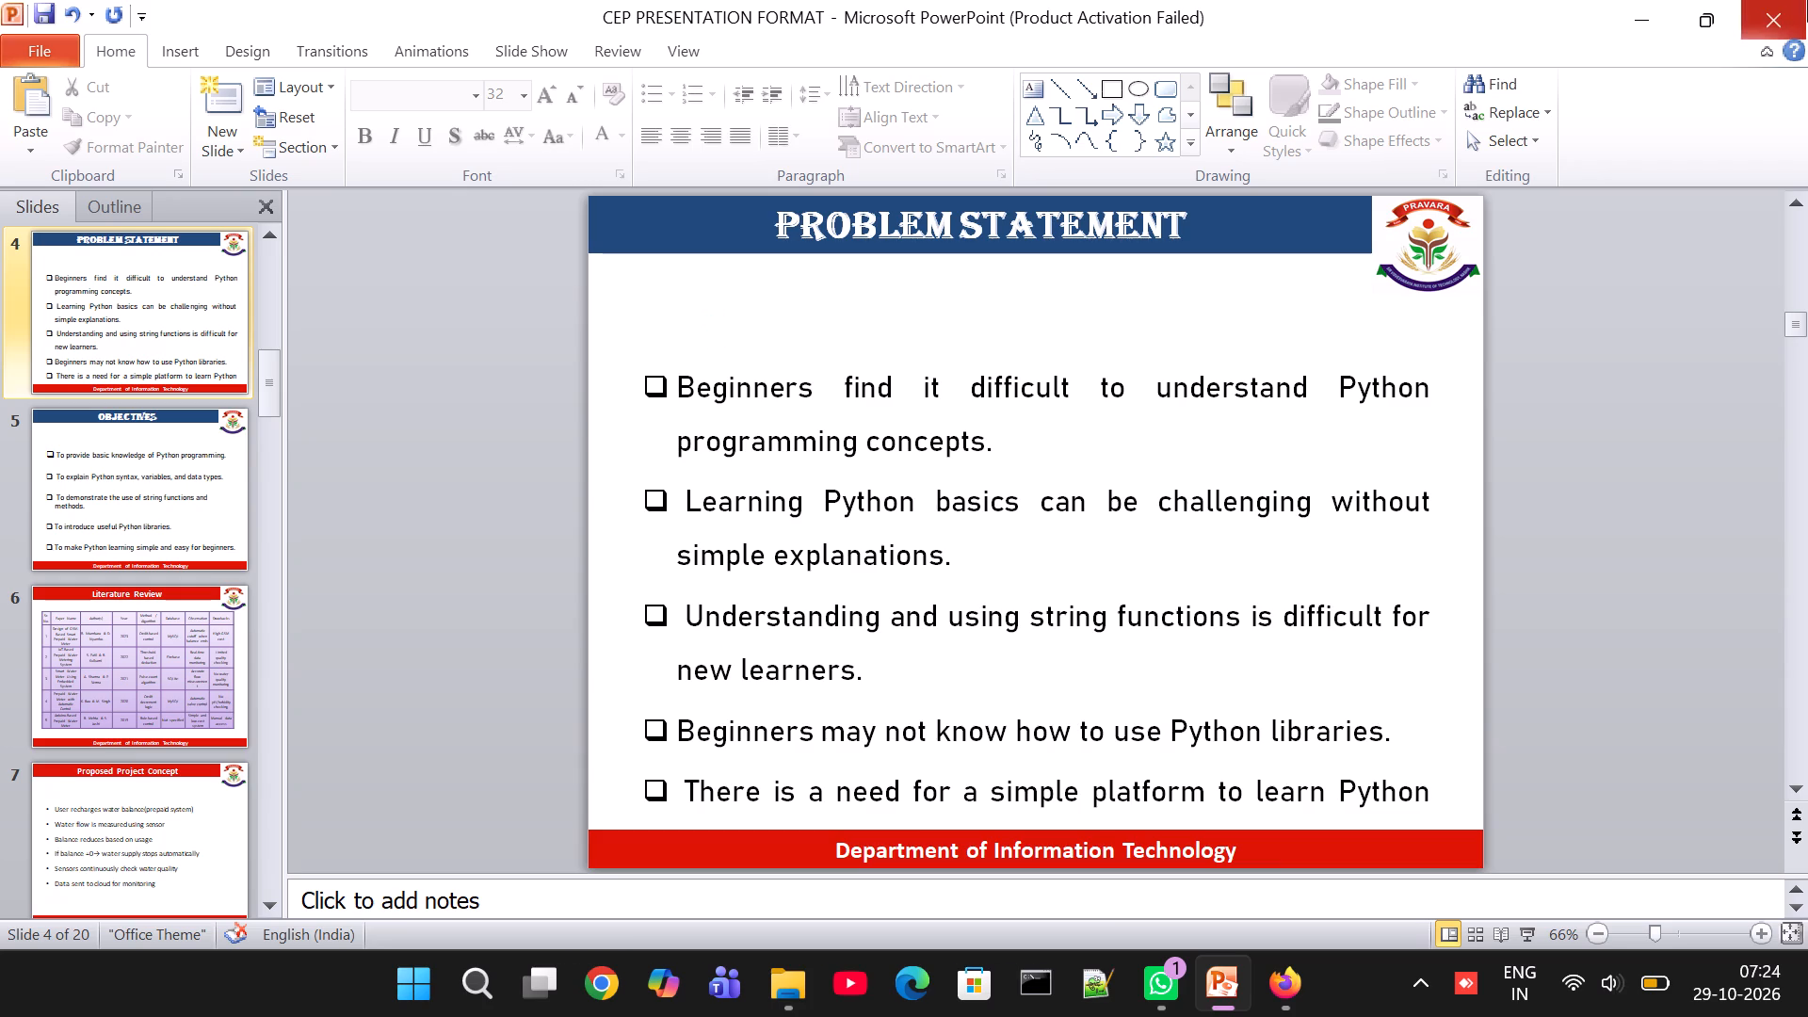
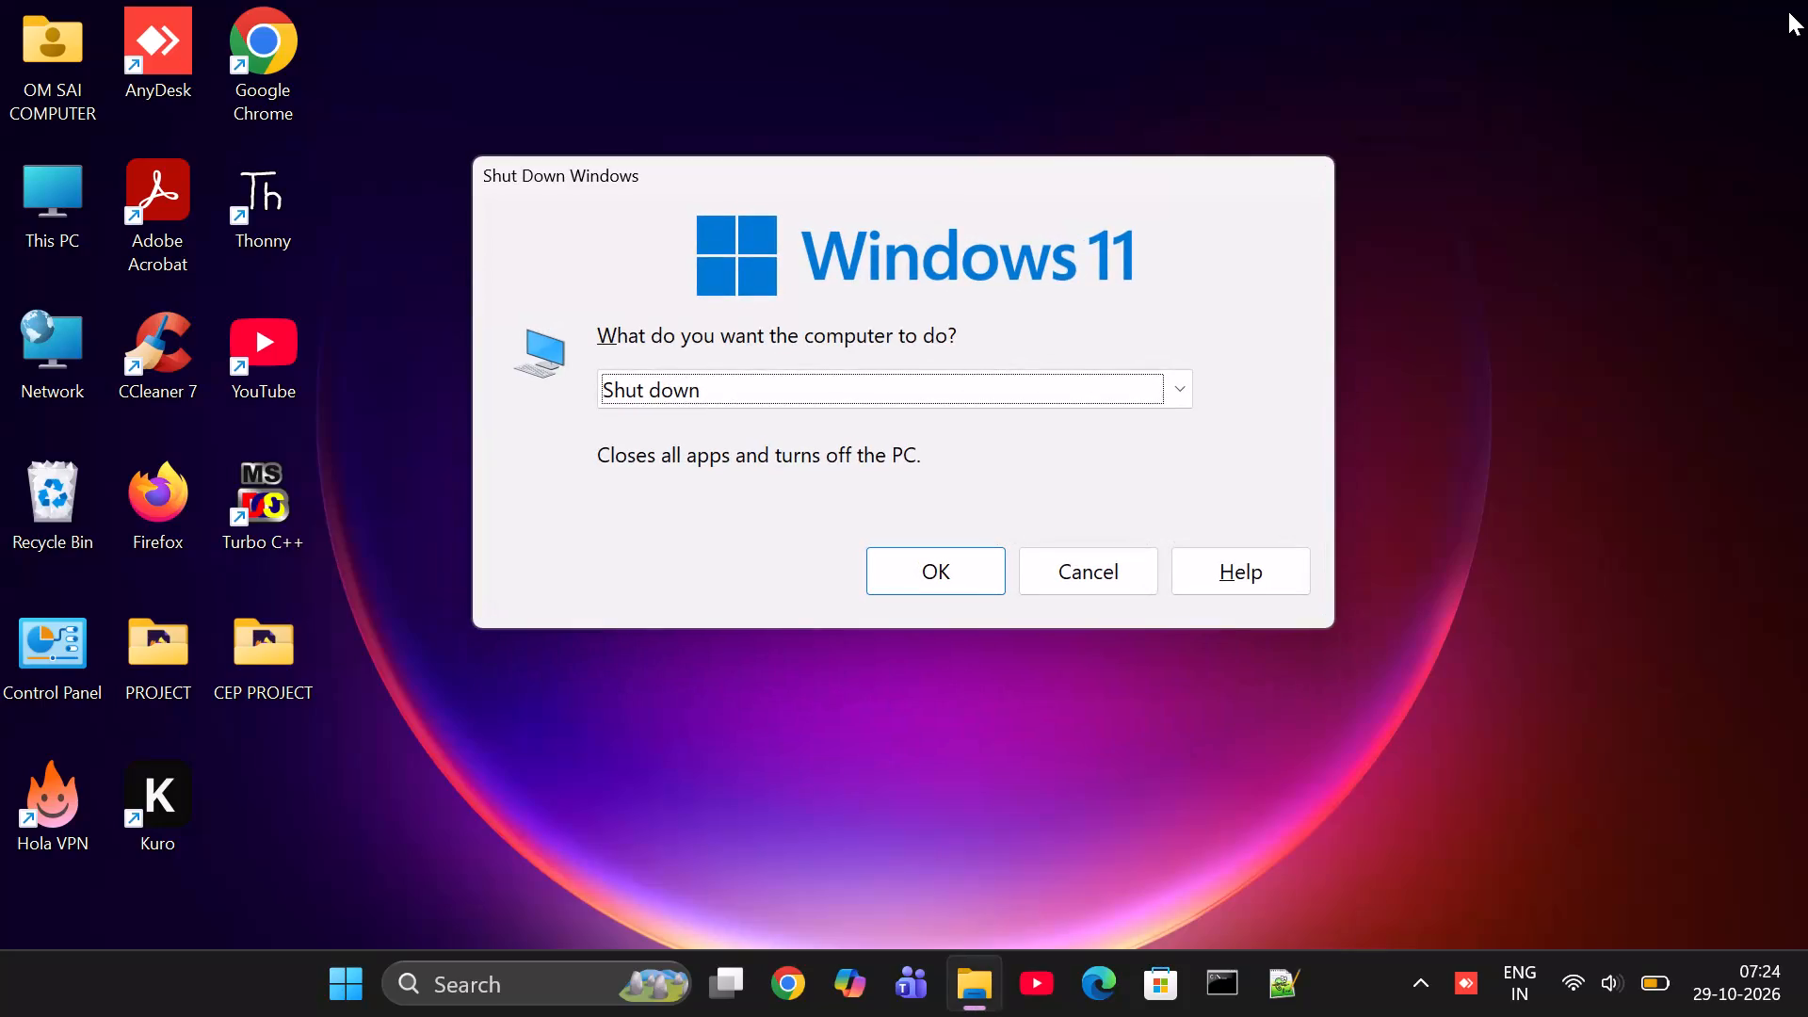
Shut down the computer.
key("Return")
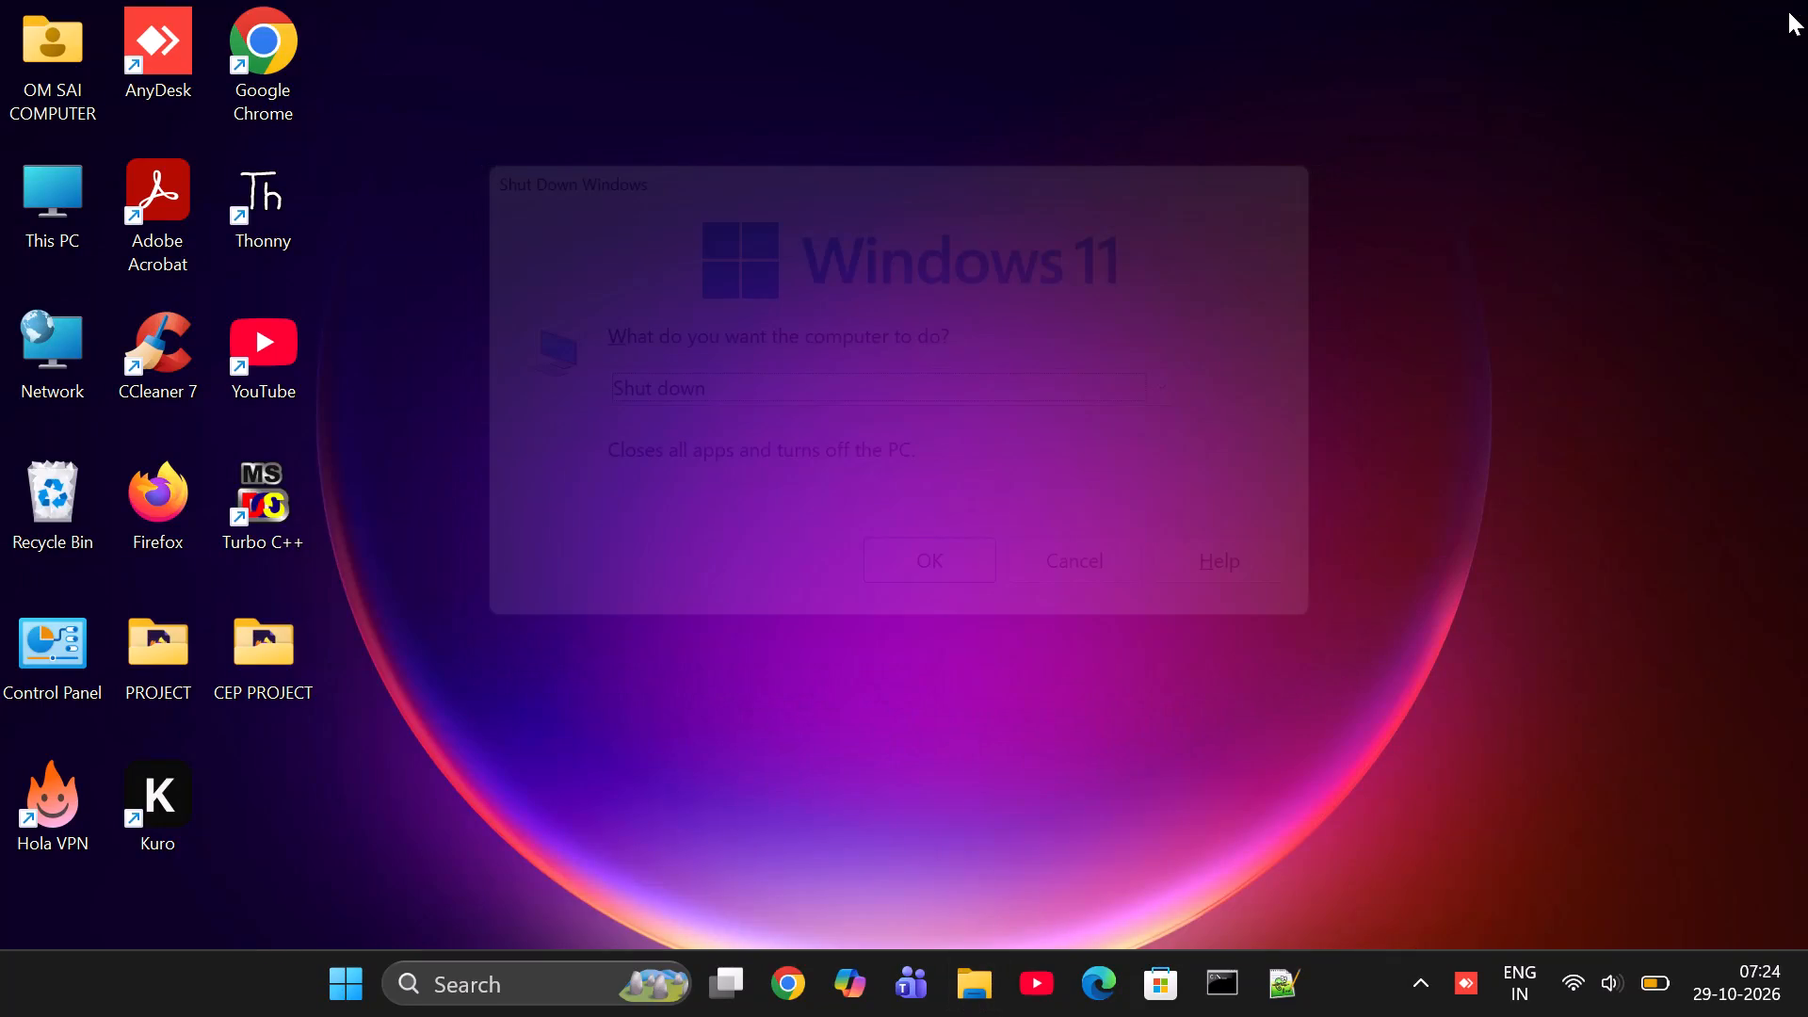